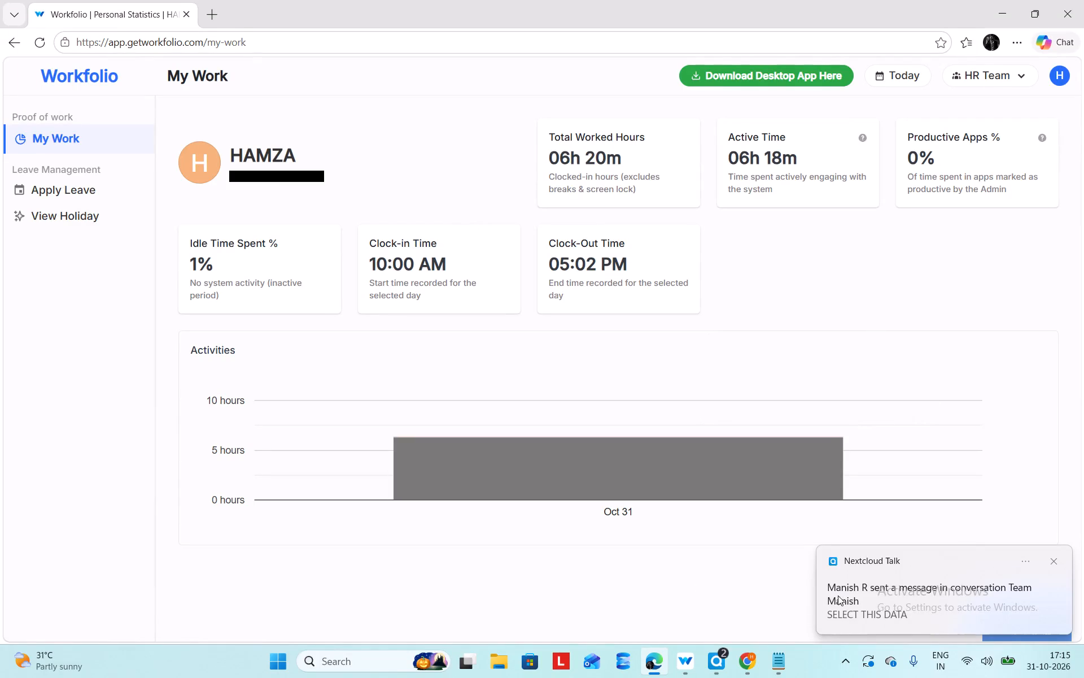
Switch to Nextcloud Talk, play the unread voice message in the open direct chat, and reply "k".
{"action": "left_click", "coordinate": [705, 676]}
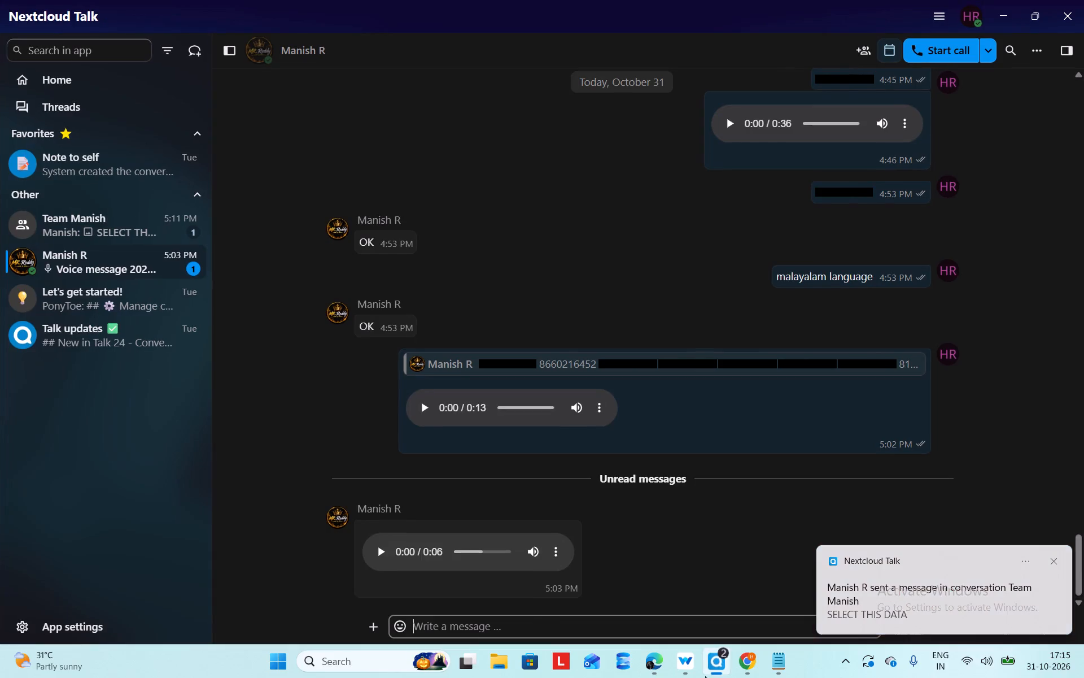
{"action": "scroll", "coordinate": [514, 596], "scroll_direction": "down", "scroll_amount": 3}
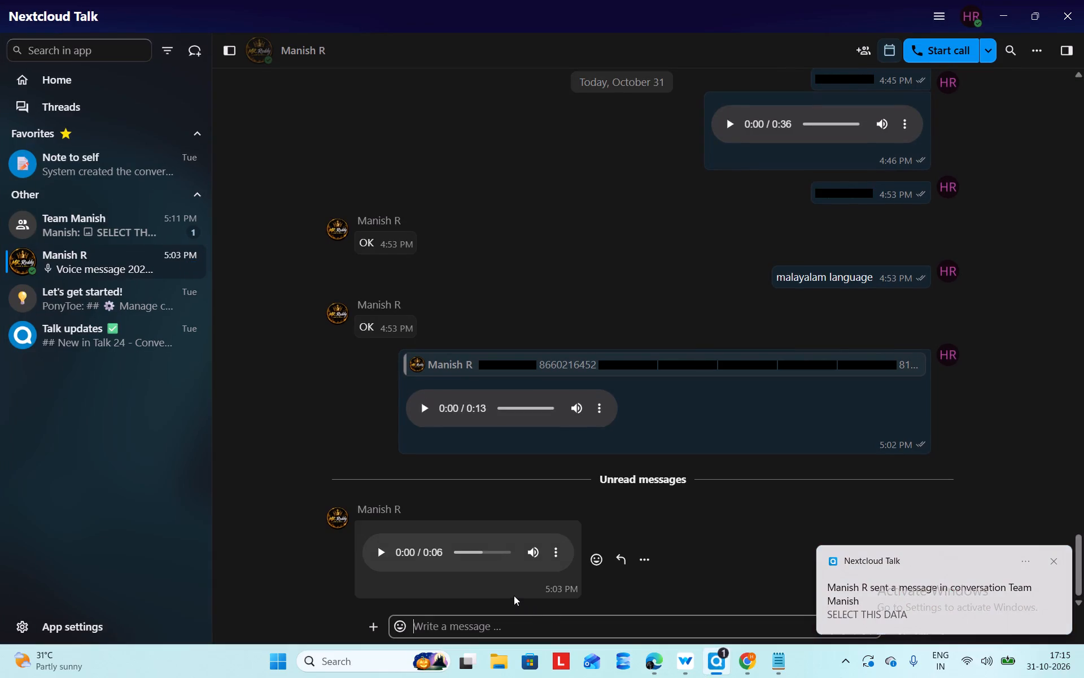
{"action": "scroll", "coordinate": [397, 576], "scroll_direction": "down", "scroll_amount": 1}
{"action": "scroll", "coordinate": [397, 576], "scroll_direction": "left", "scroll_amount": 1}
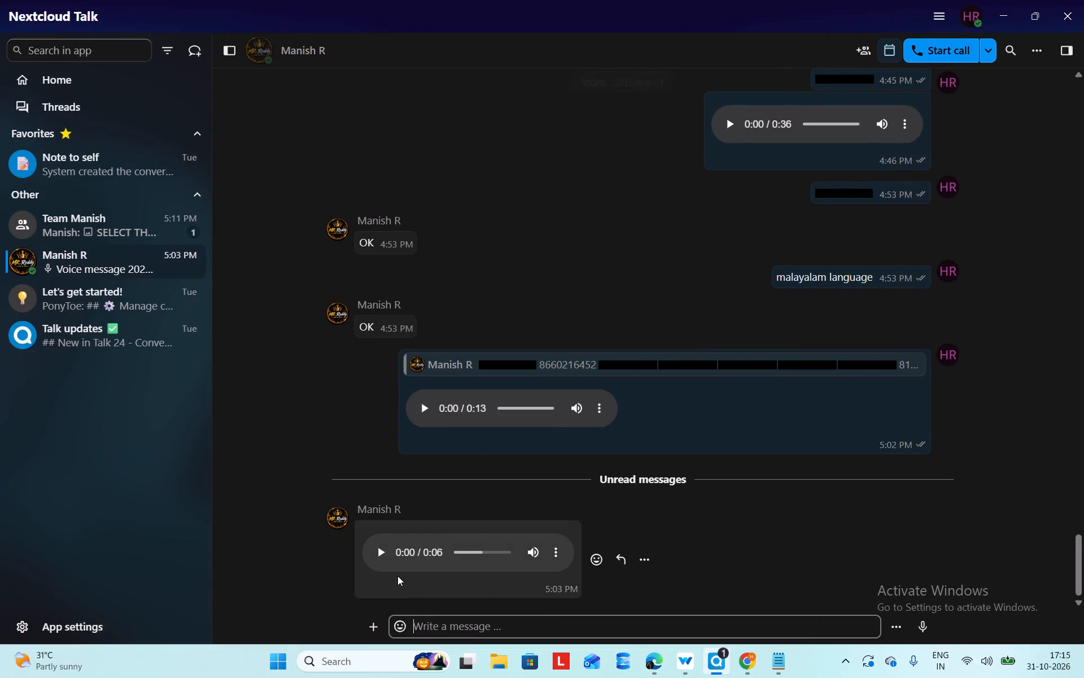
{"action": "scroll", "coordinate": [397, 576], "scroll_direction": "left", "scroll_amount": 1}
{"action": "left_click", "coordinate": [370, 550]}
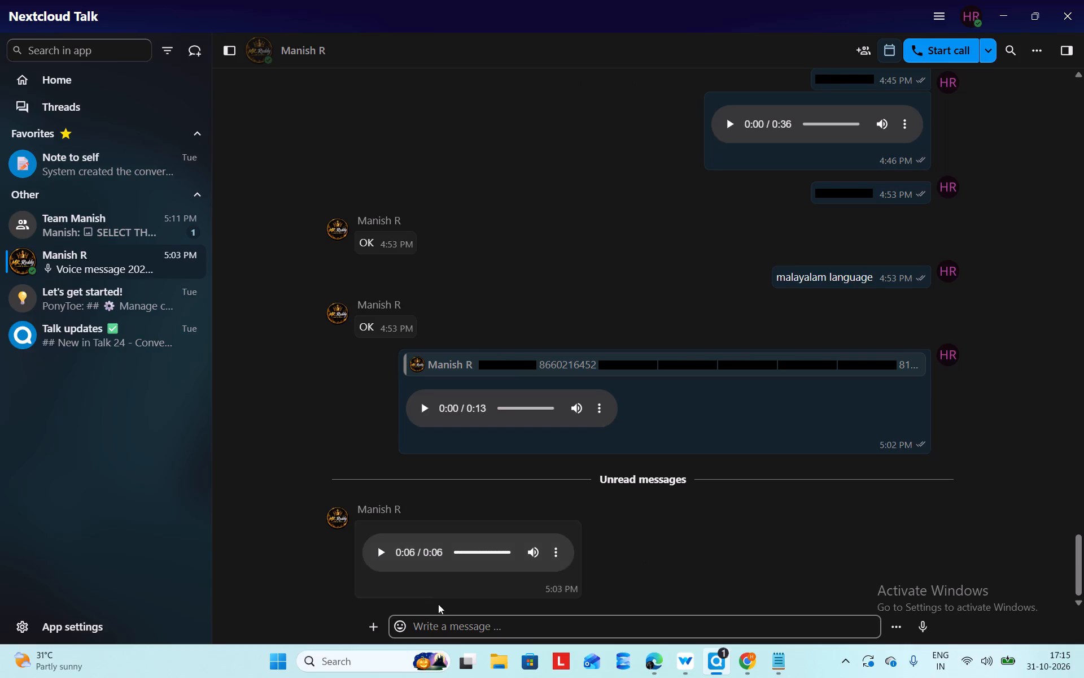
{"action": "left_click", "coordinate": [444, 623]}
{"action": "key", "text": "k"}
{"action": "key", "text": "Return"}
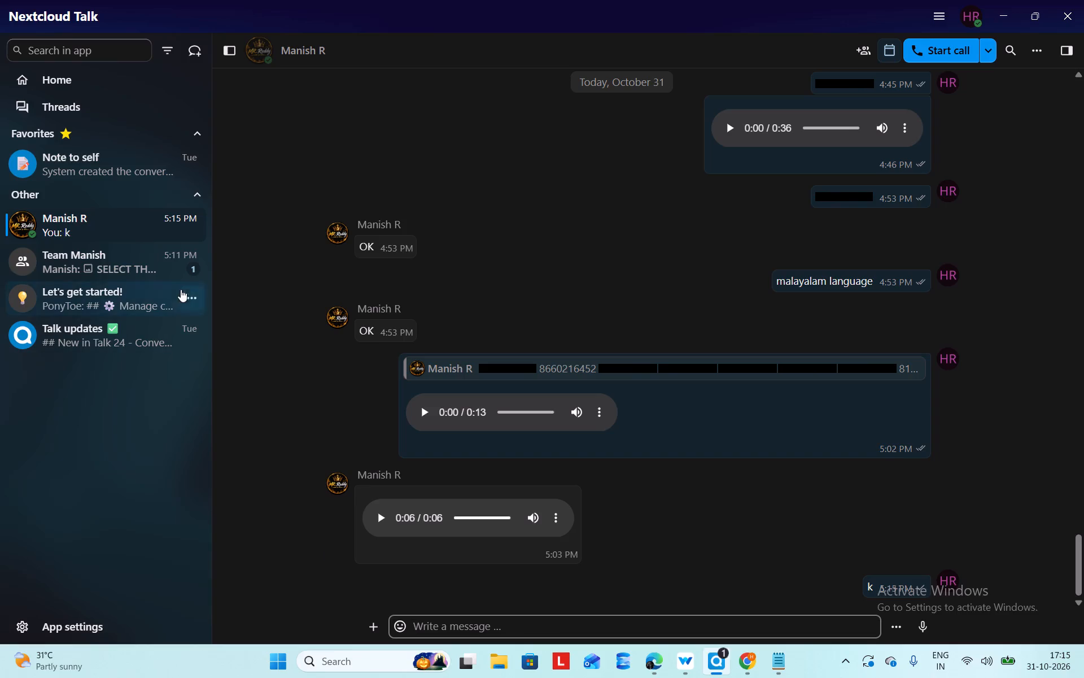
Open the Team Manish group conversation and read its unread message about which data to select.
{"action": "left_click", "coordinate": [170, 275]}
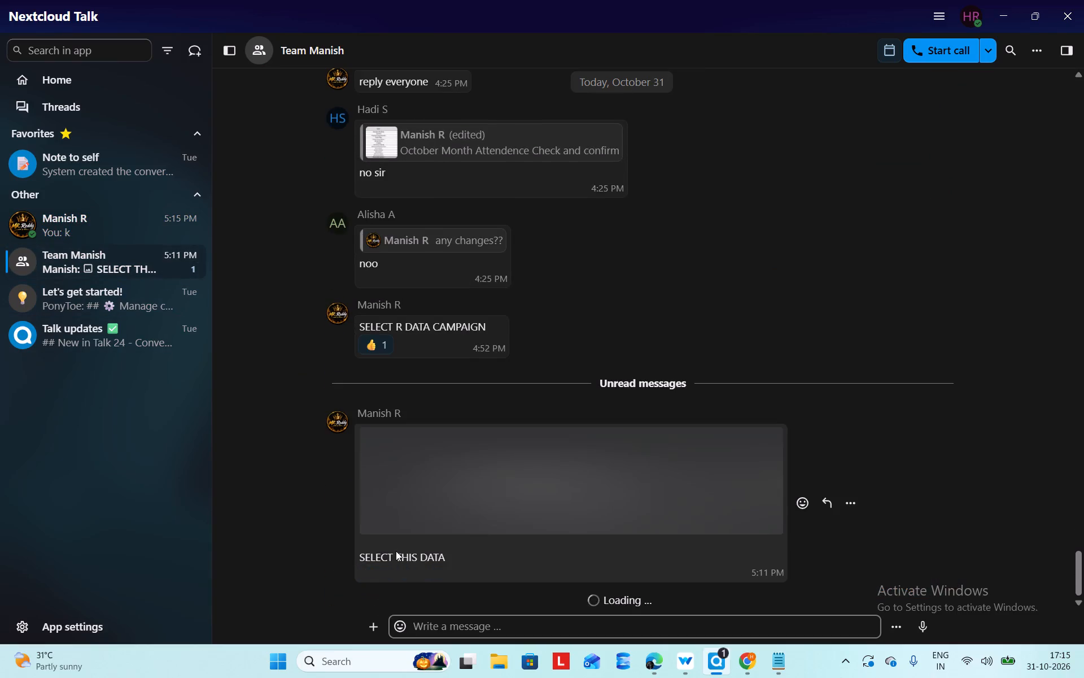
{"action": "scroll", "coordinate": [376, 502], "scroll_direction": "down", "scroll_amount": 1}
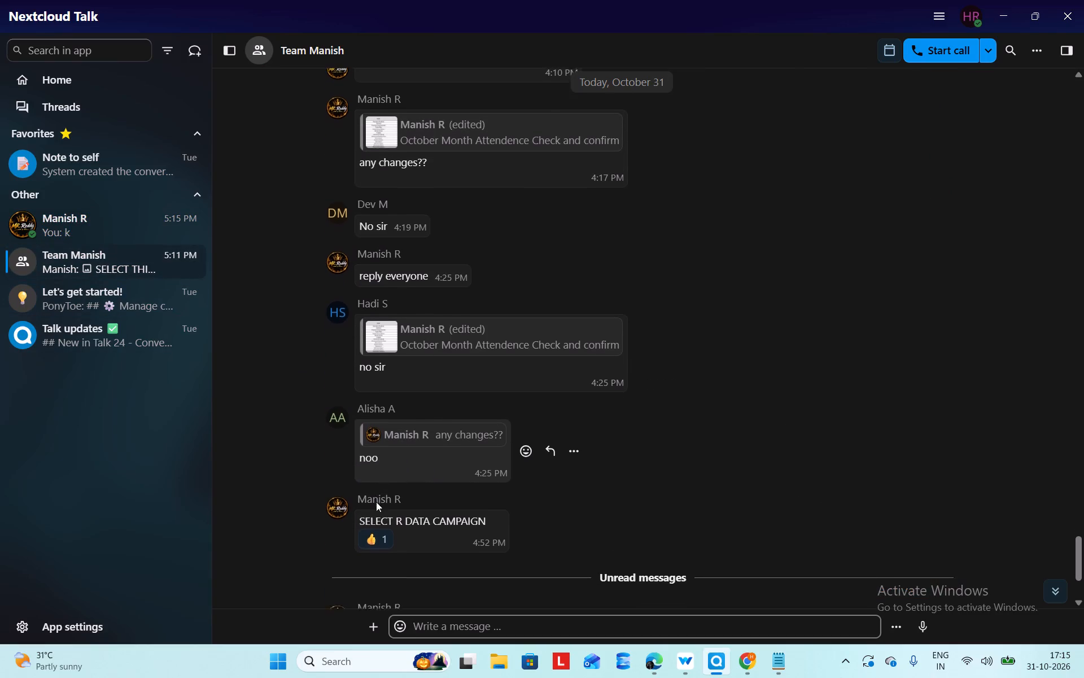
{"action": "scroll", "coordinate": [376, 502], "scroll_direction": "down", "scroll_amount": 4}
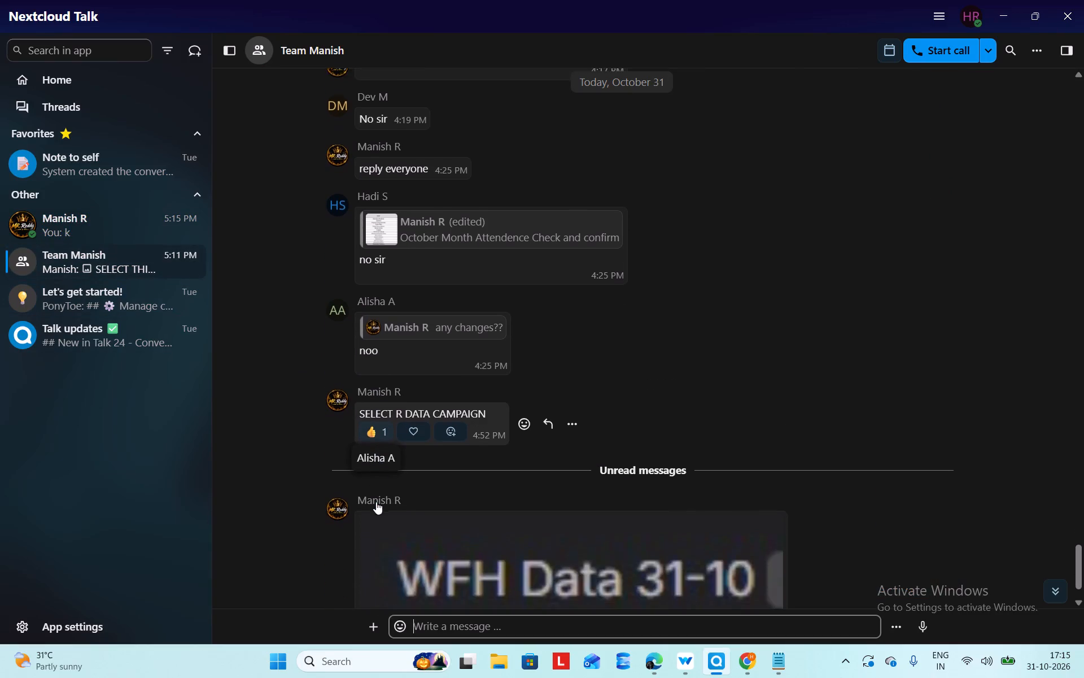
{"action": "scroll", "coordinate": [376, 502], "scroll_direction": "down", "scroll_amount": 1}
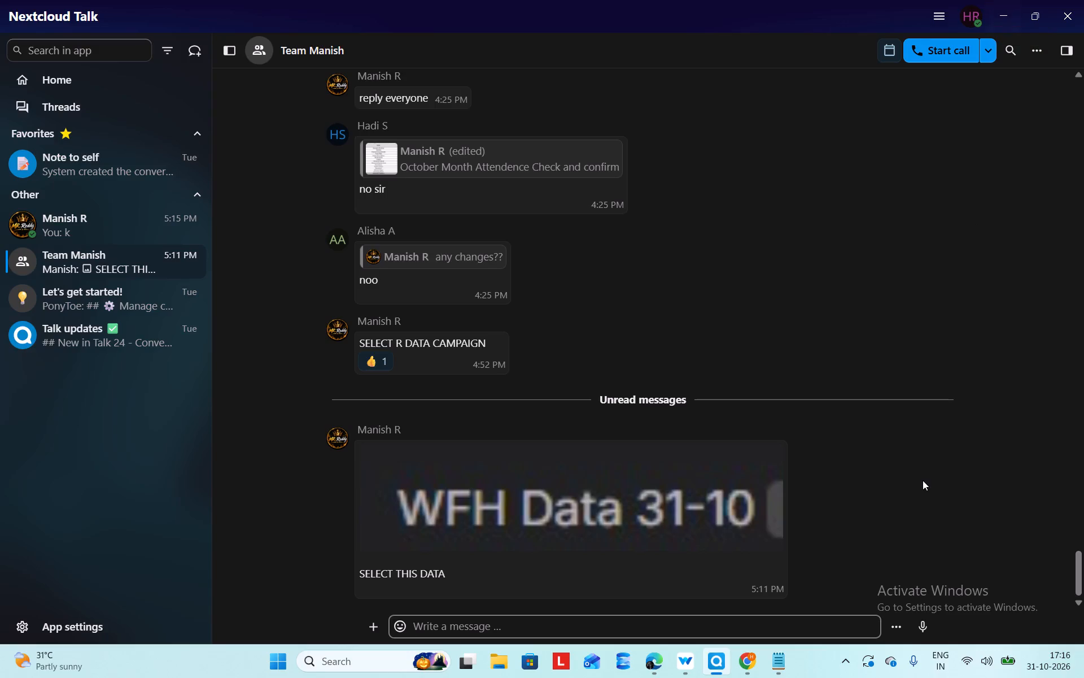
Check today's work status by reloading the Workfolio My Work page in Edge and bringing up the Workfolio desktop app.
{"action": "left_click", "coordinate": [1005, 10]}
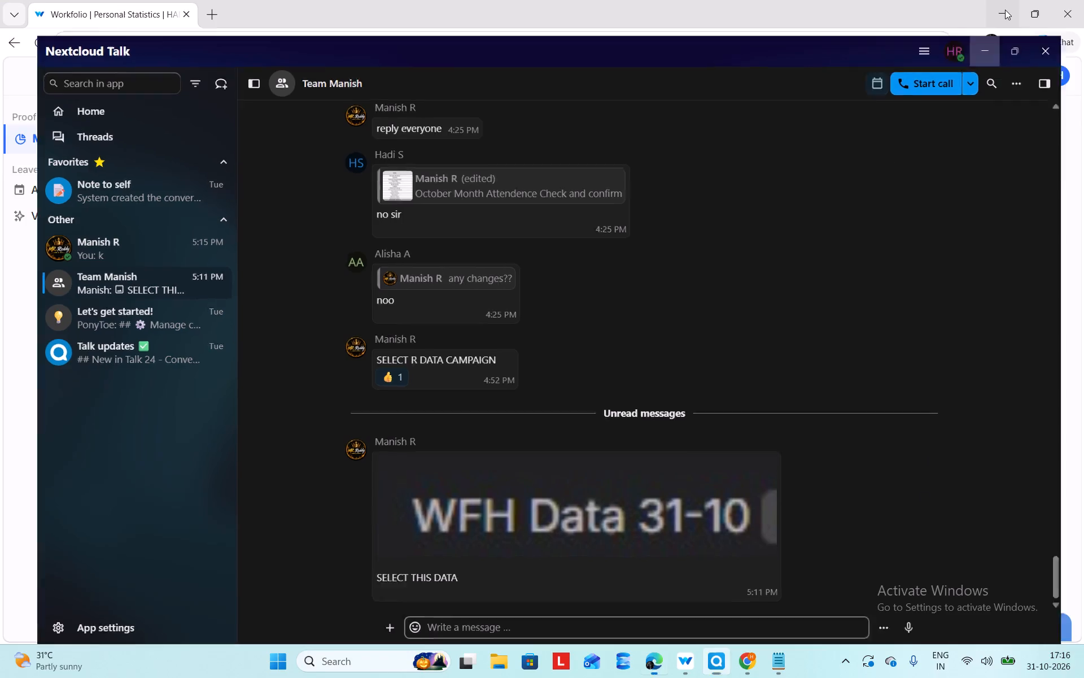
{"action": "left_click_drag", "start_coordinate": [917, 335], "coordinate": [965, 86]}
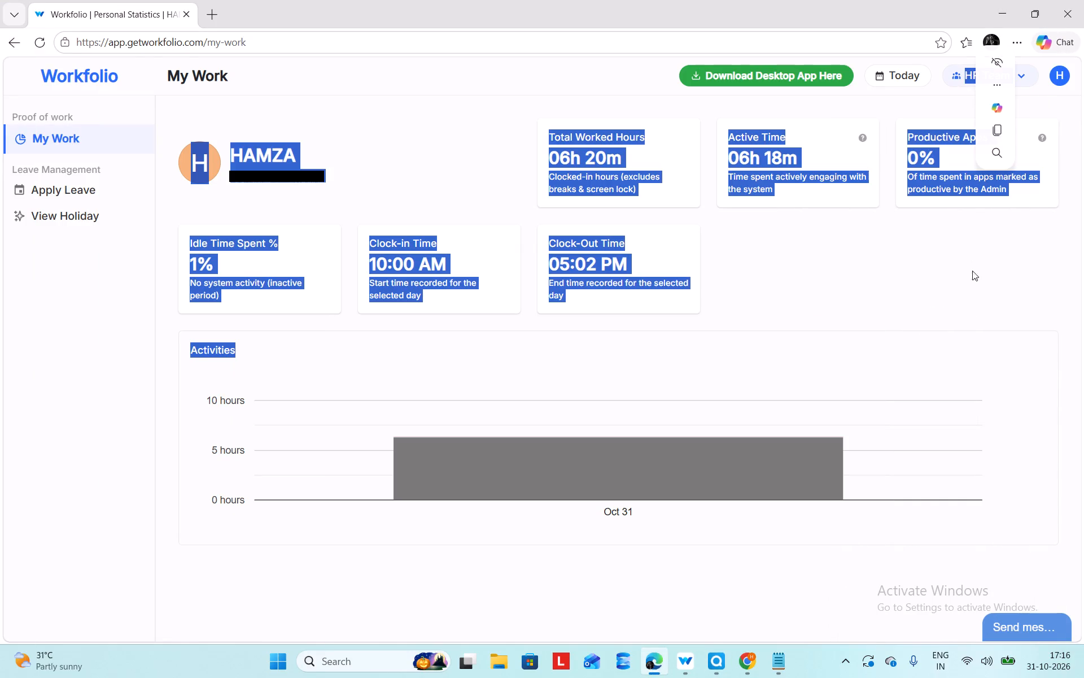
{"action": "left_click", "coordinate": [972, 305]}
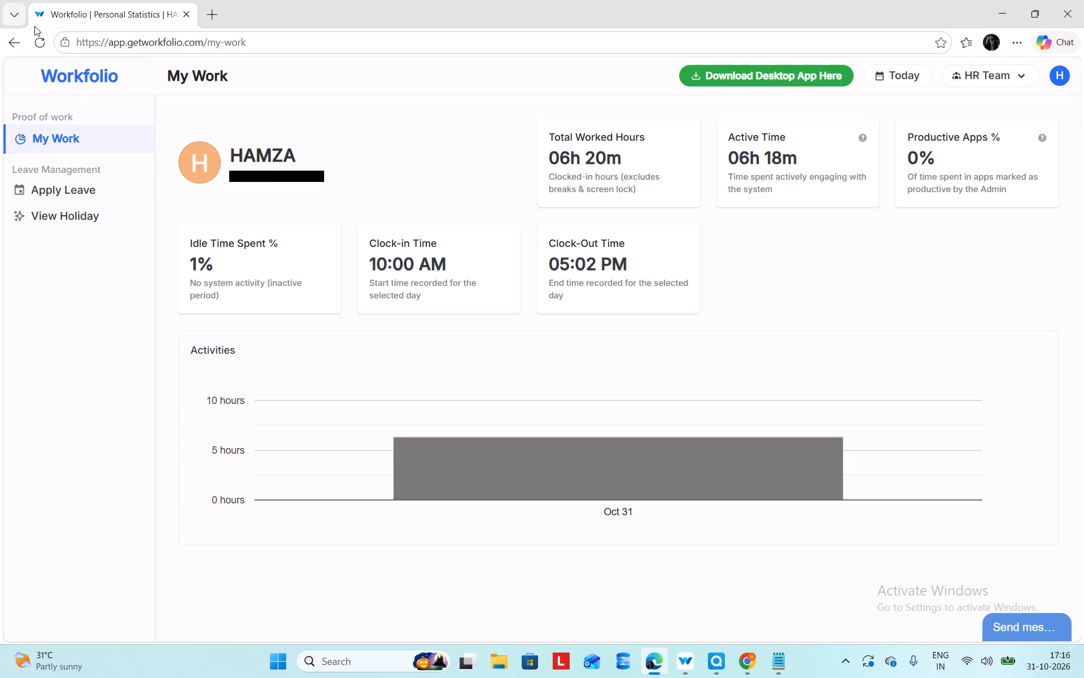
{"action": "left_click", "coordinate": [41, 39]}
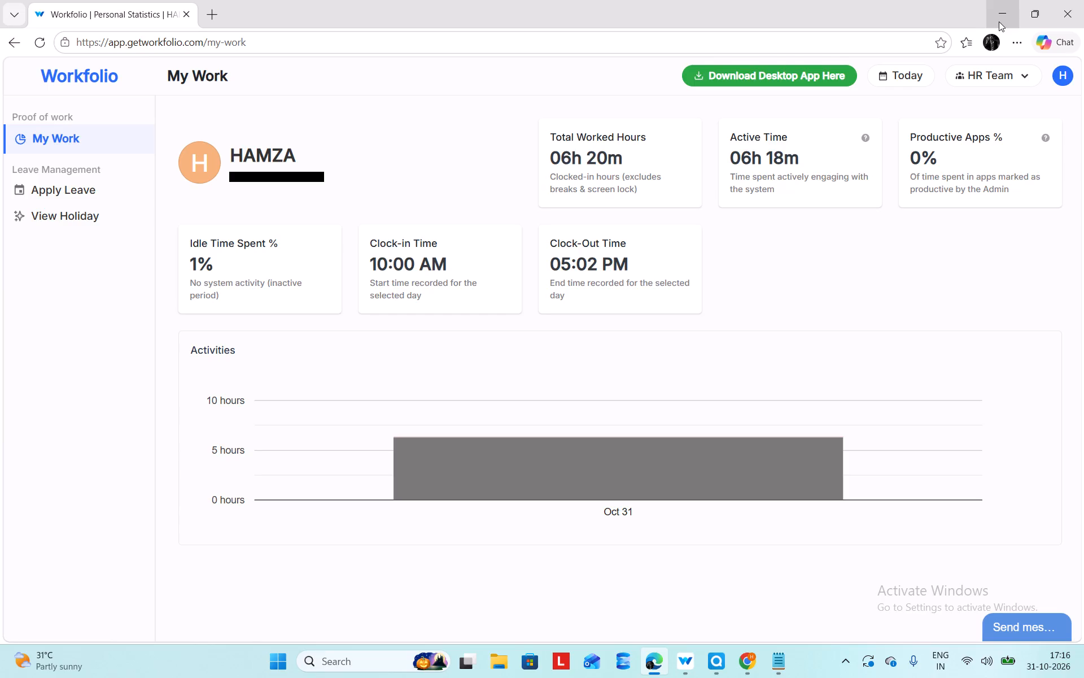
{"action": "left_click", "coordinate": [992, 16]}
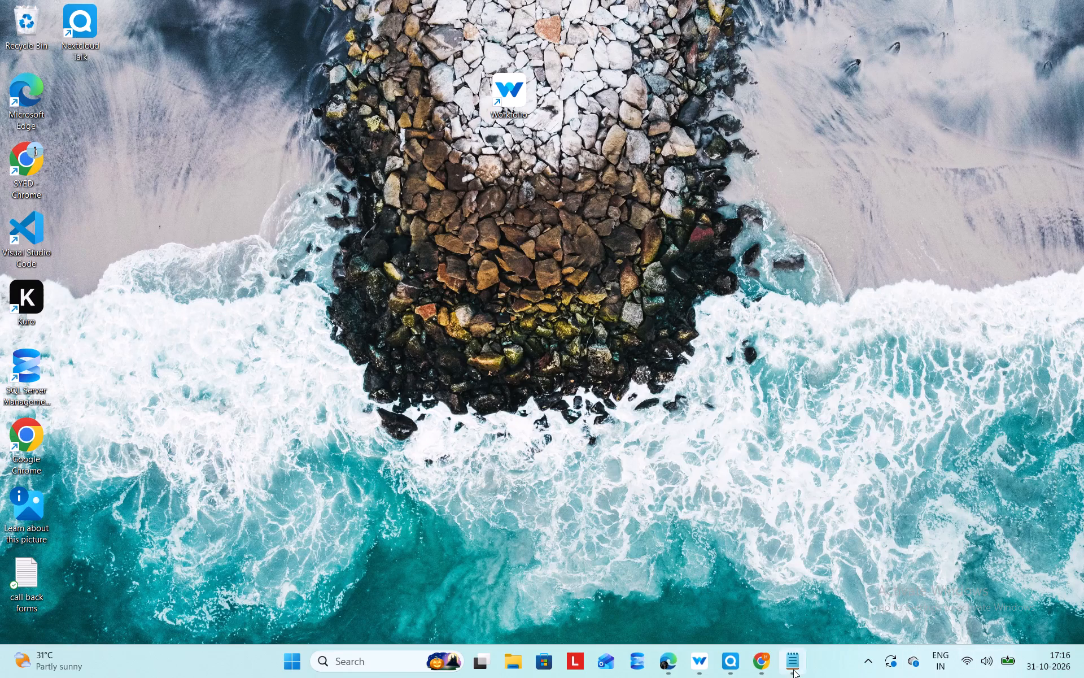
{"action": "left_click", "coordinate": [689, 662]}
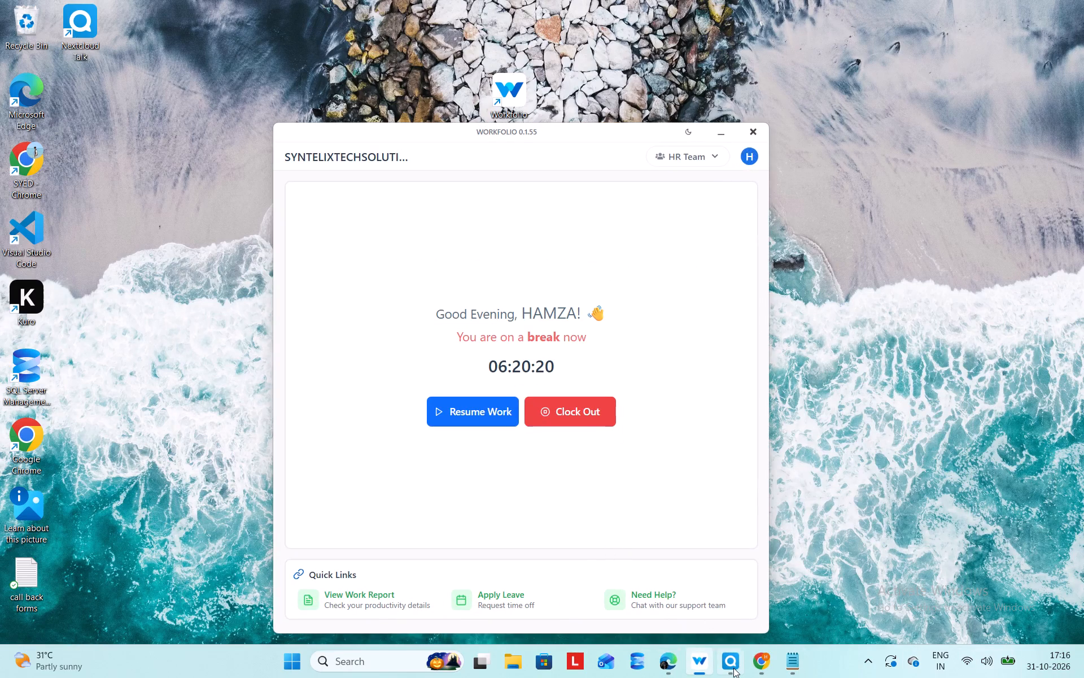
Open the new team message in Nextcloud Talk from its notification and read it.
{"action": "left_click", "coordinate": [758, 671]}
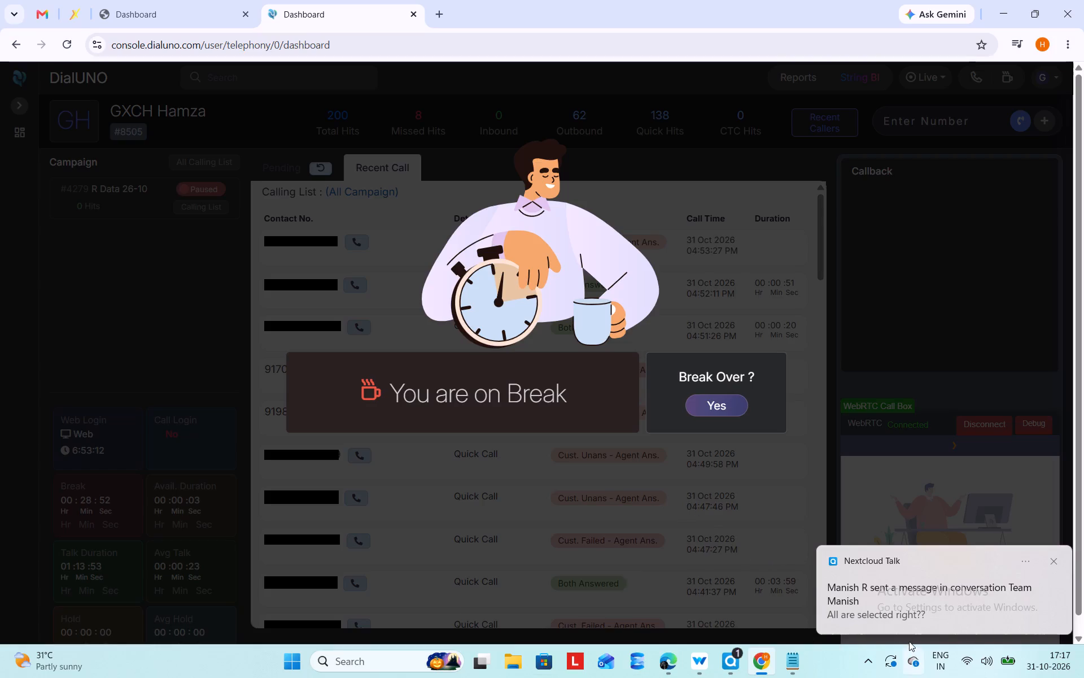
{"action": "left_click", "coordinate": [897, 602]}
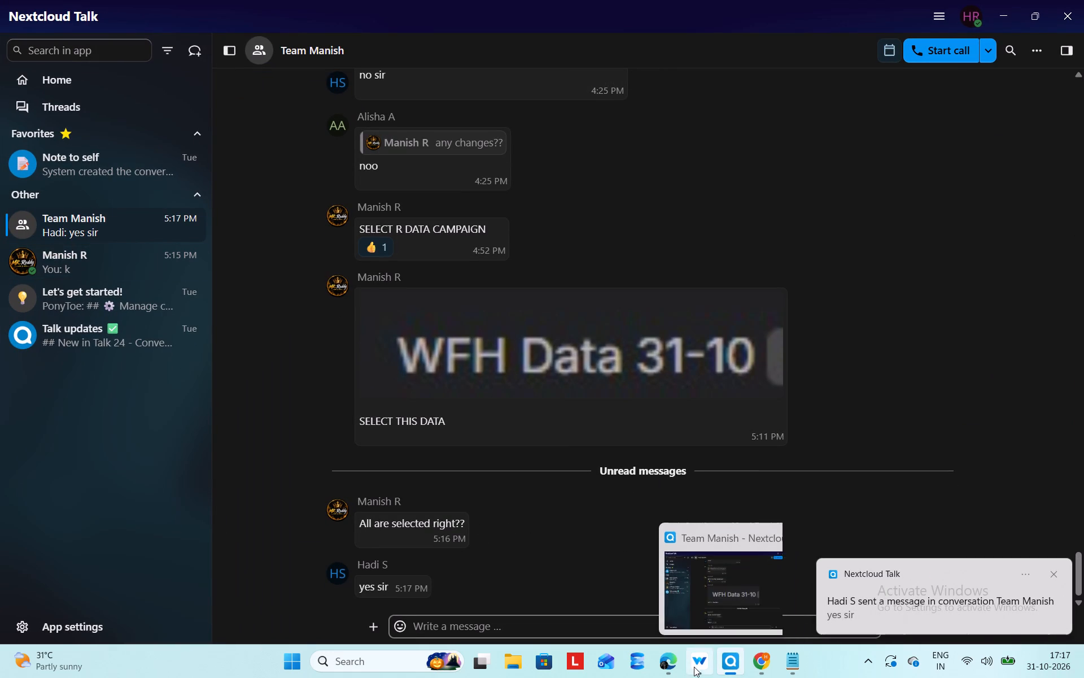
Switch to the DialUNO console in Chrome, end the break, and return to the main dashboard.
{"action": "left_click", "coordinate": [753, 672]}
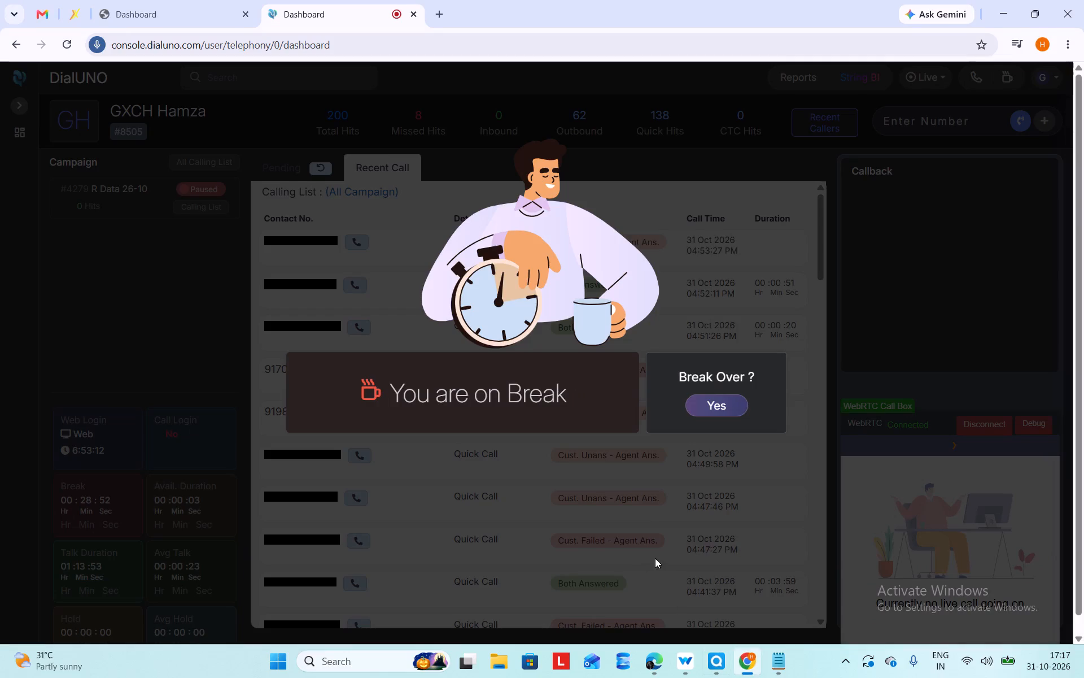
{"action": "left_click", "coordinate": [699, 407]}
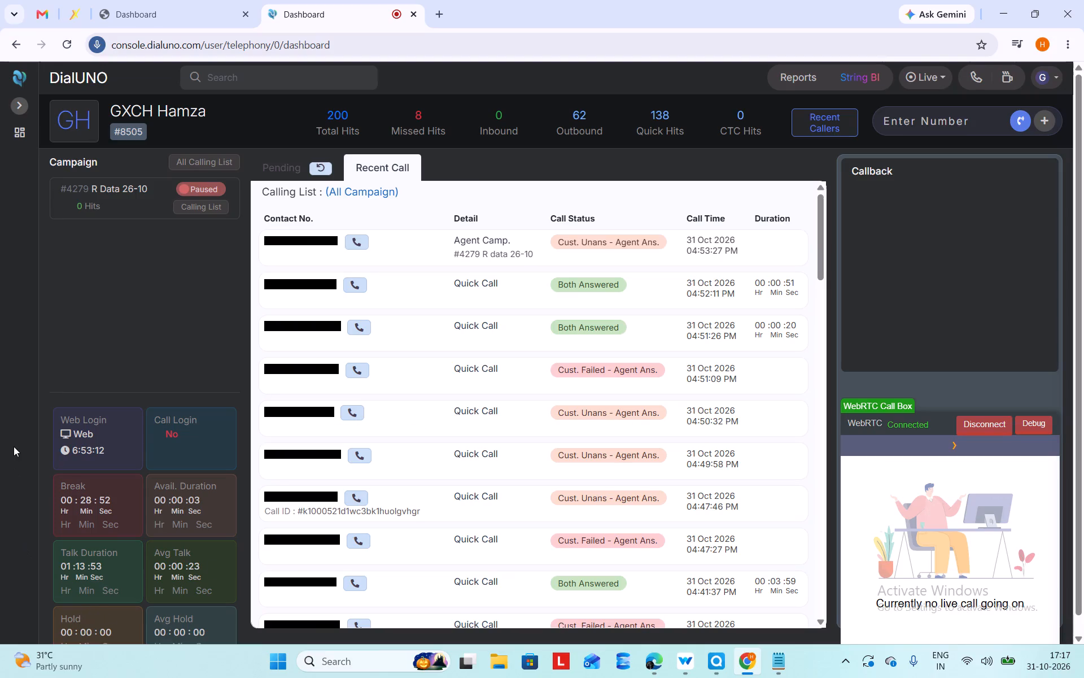
{"action": "left_click", "coordinate": [19, 128]}
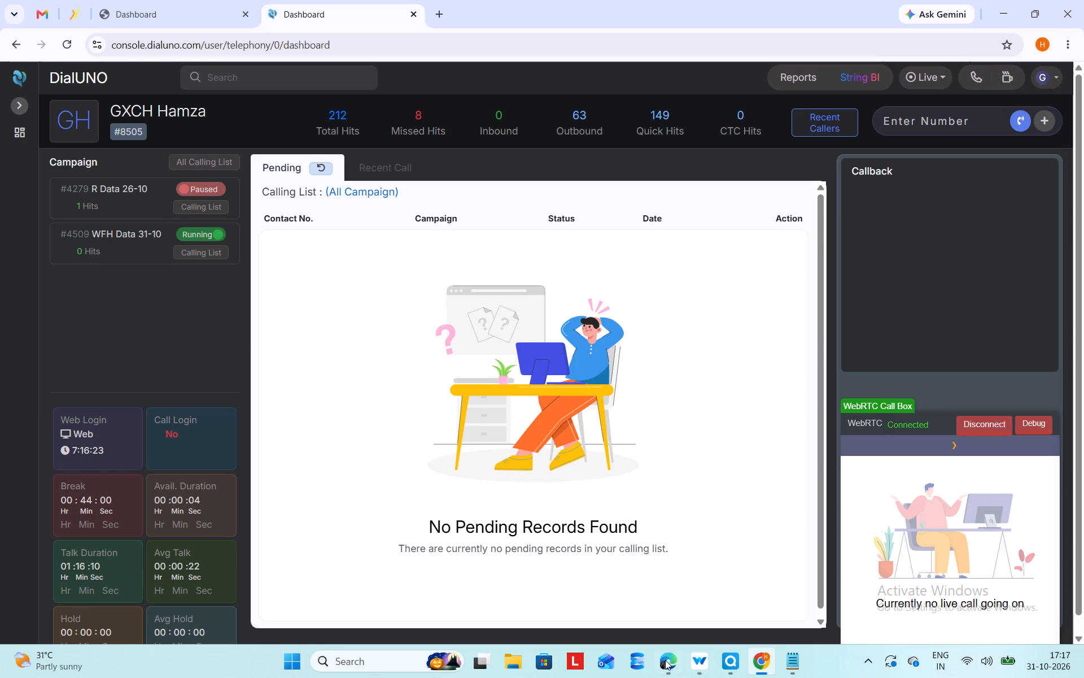
Resume work in the Workfolio desktop app and minimize its window.
{"action": "left_click", "coordinate": [695, 668]}
{"action": "left_click", "coordinate": [447, 412]}
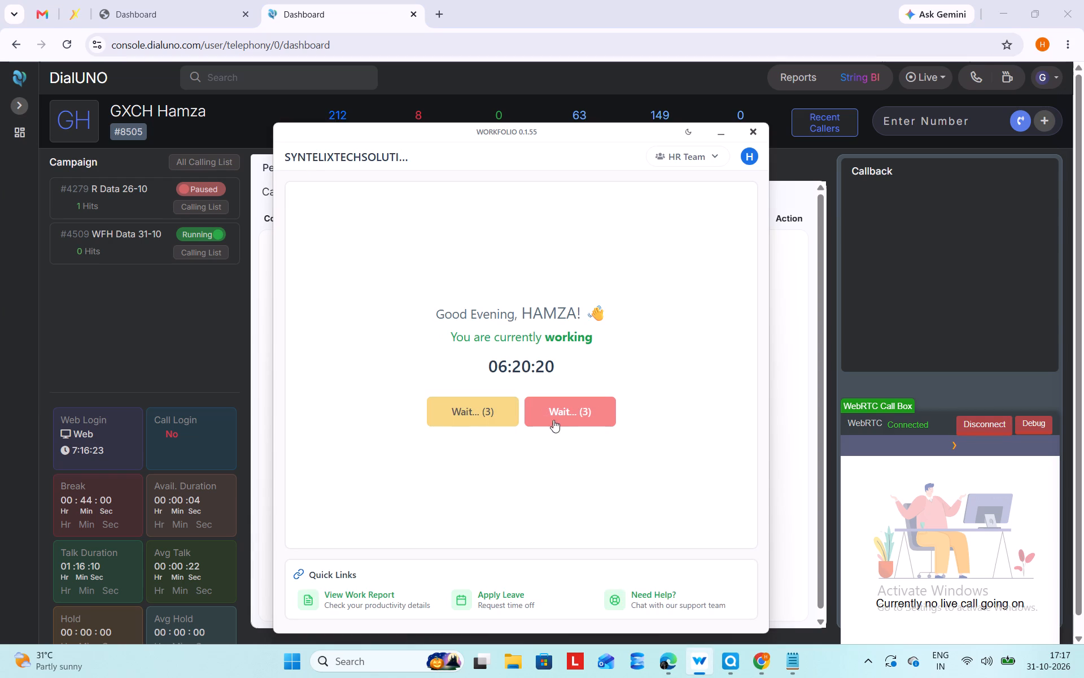
{"action": "left_click", "coordinate": [710, 131]}
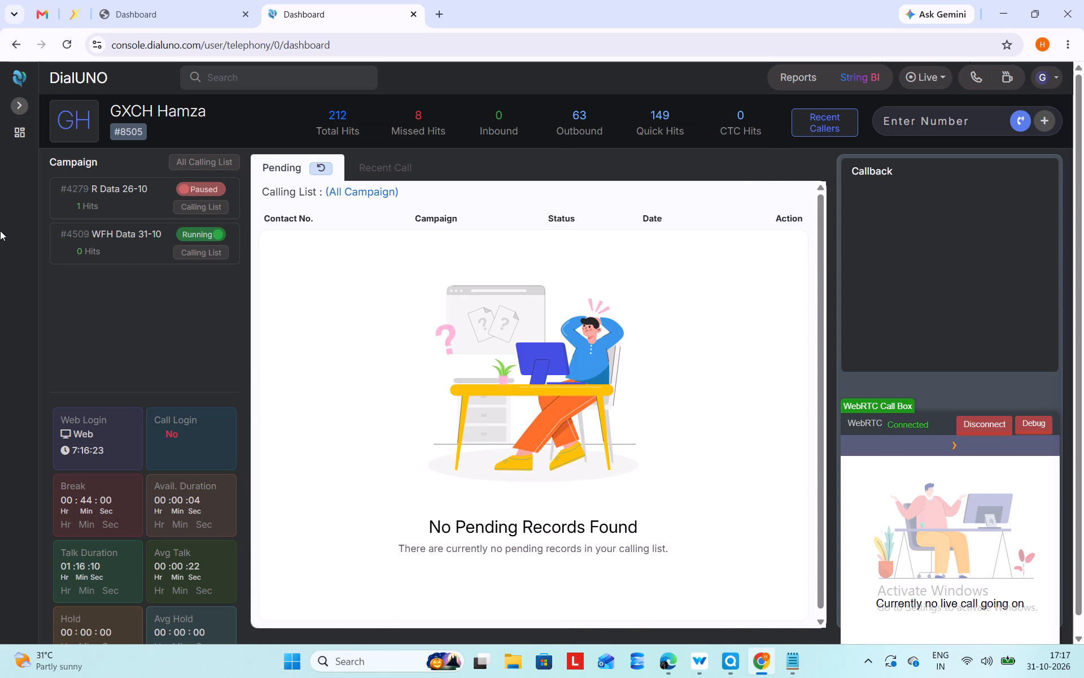
Switch the R Data 26-10 campaign to running on the DialUNO dashboard and reopen the dashboard view.
{"action": "left_click", "coordinate": [31, 141]}
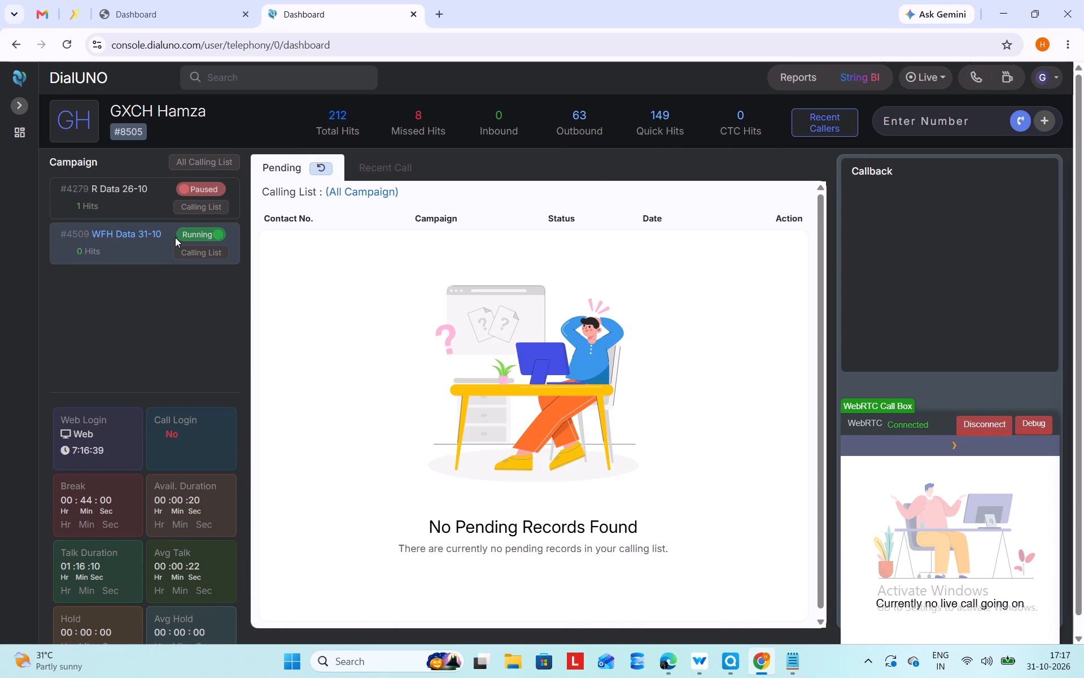
{"action": "left_click", "coordinate": [189, 194]}
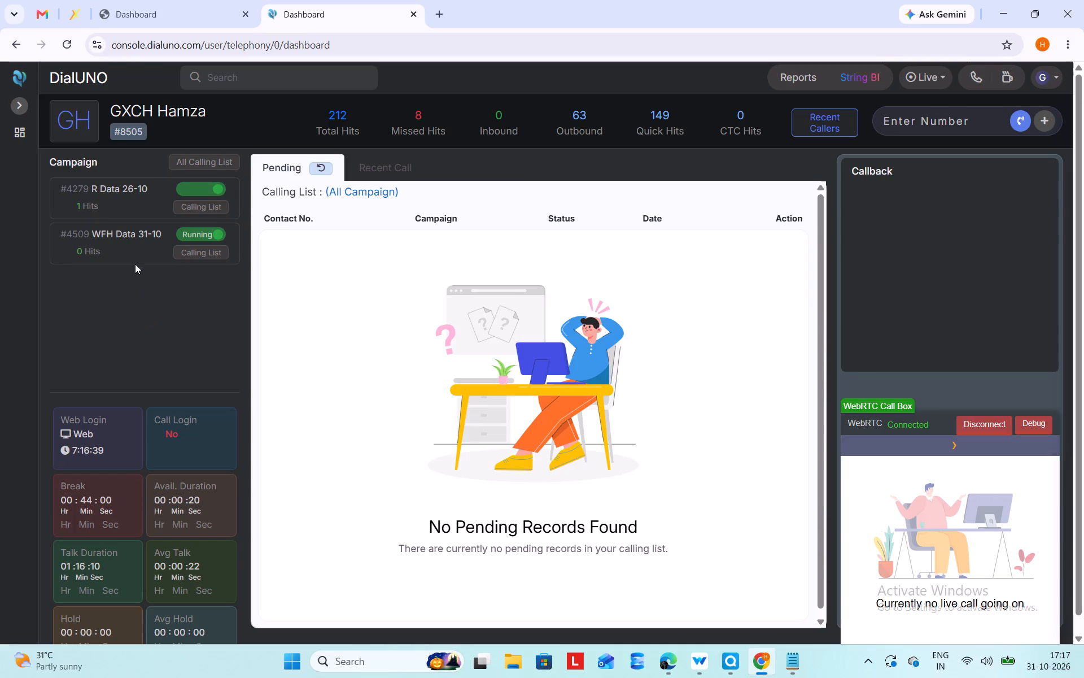
{"action": "left_click", "coordinate": [10, 121]}
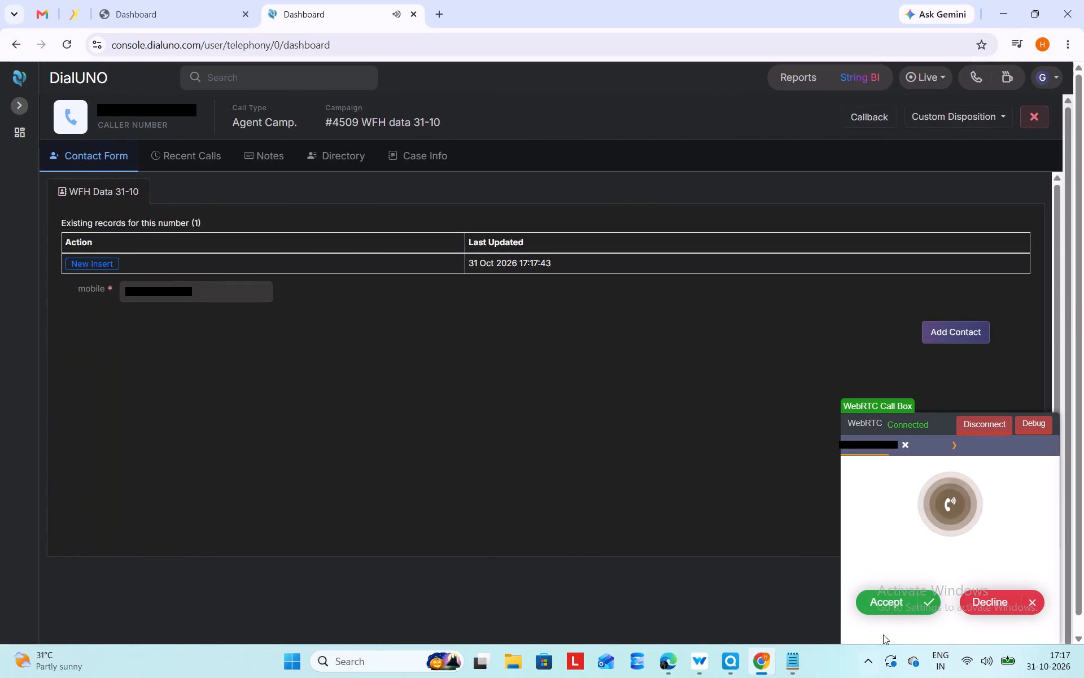
Accept the incoming WFH data 31-10 campaign call and mark it as Invalid.
{"action": "left_click", "coordinate": [883, 604]}
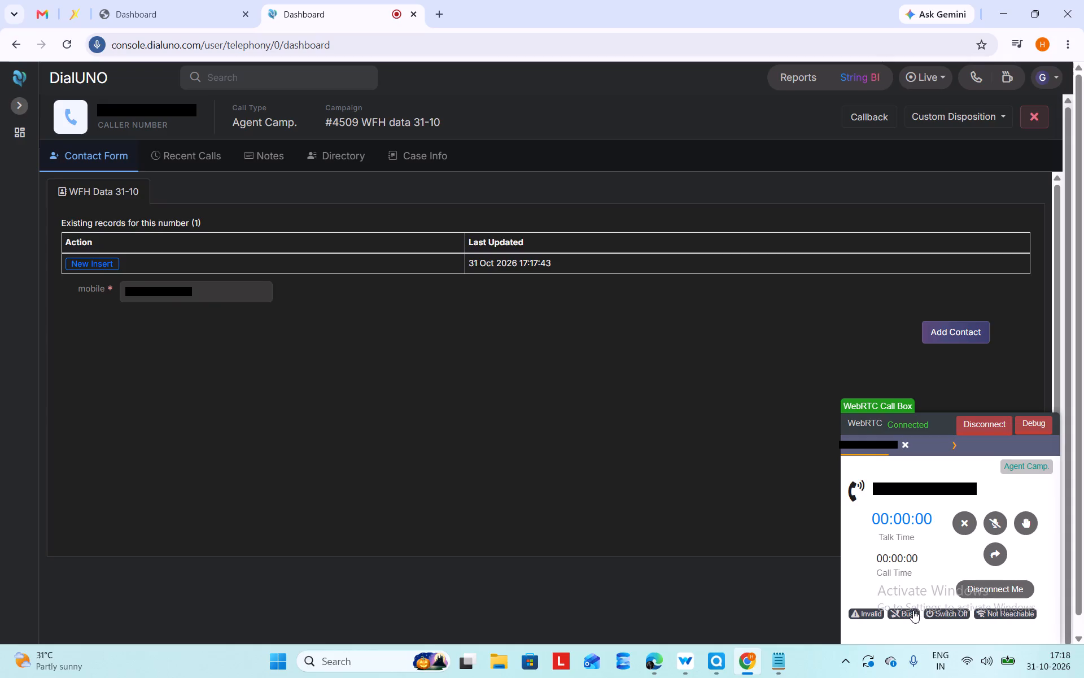
{"action": "left_click", "coordinate": [862, 618]}
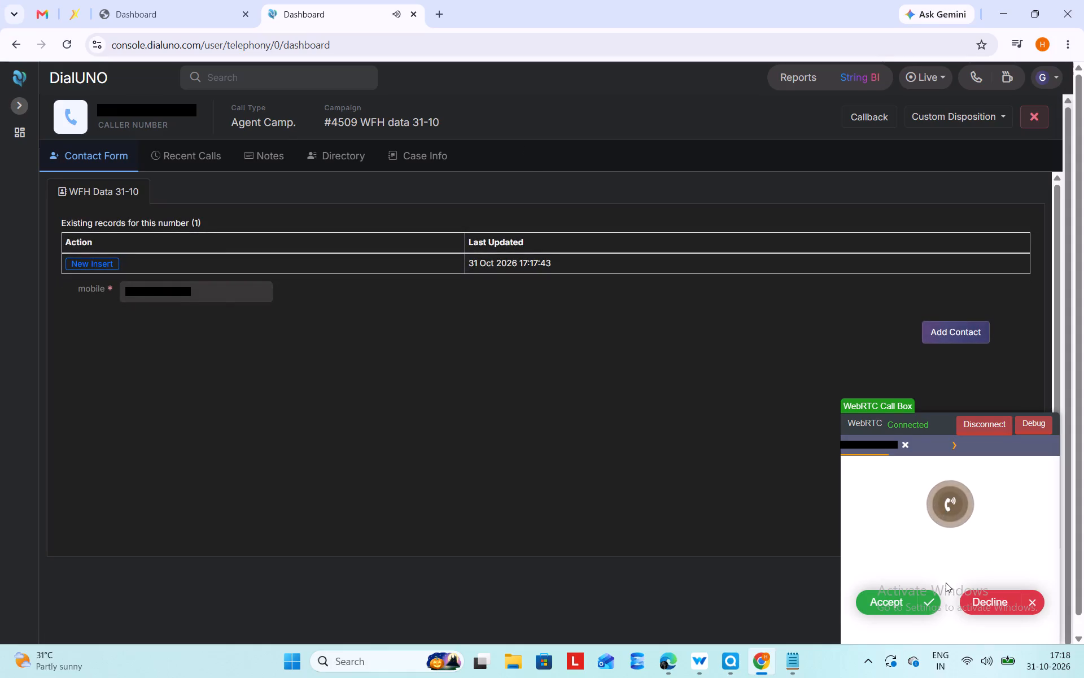
Accept the following WFH data 31-10 campaign call and mark it as Not Reachable.
{"action": "left_click", "coordinate": [905, 607]}
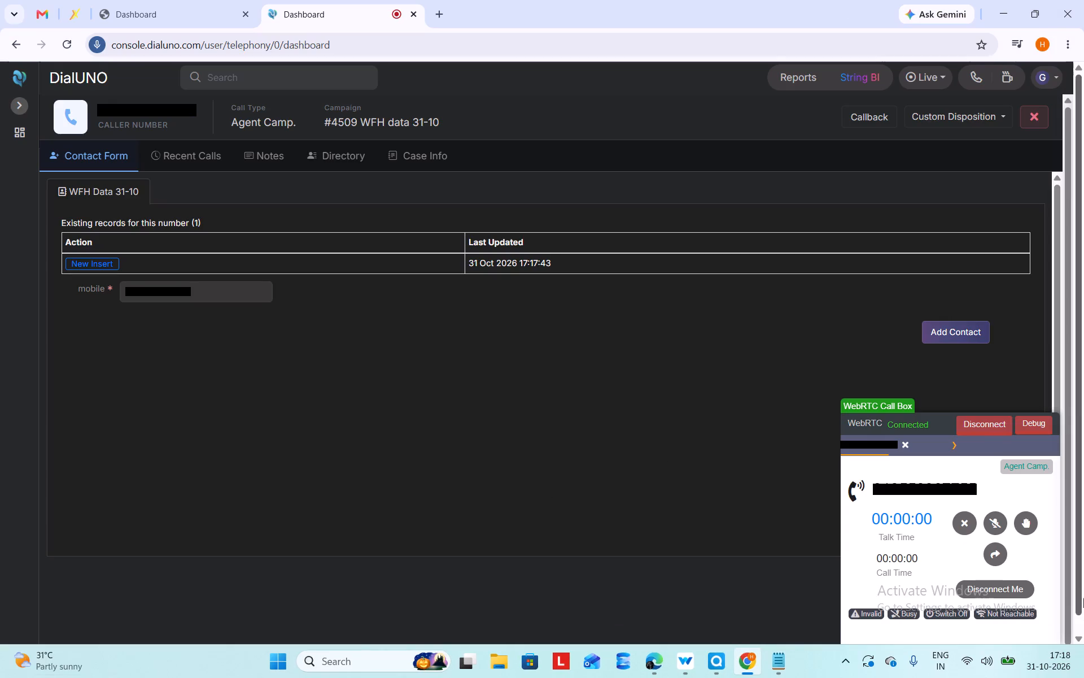
{"action": "left_click", "coordinate": [1009, 616]}
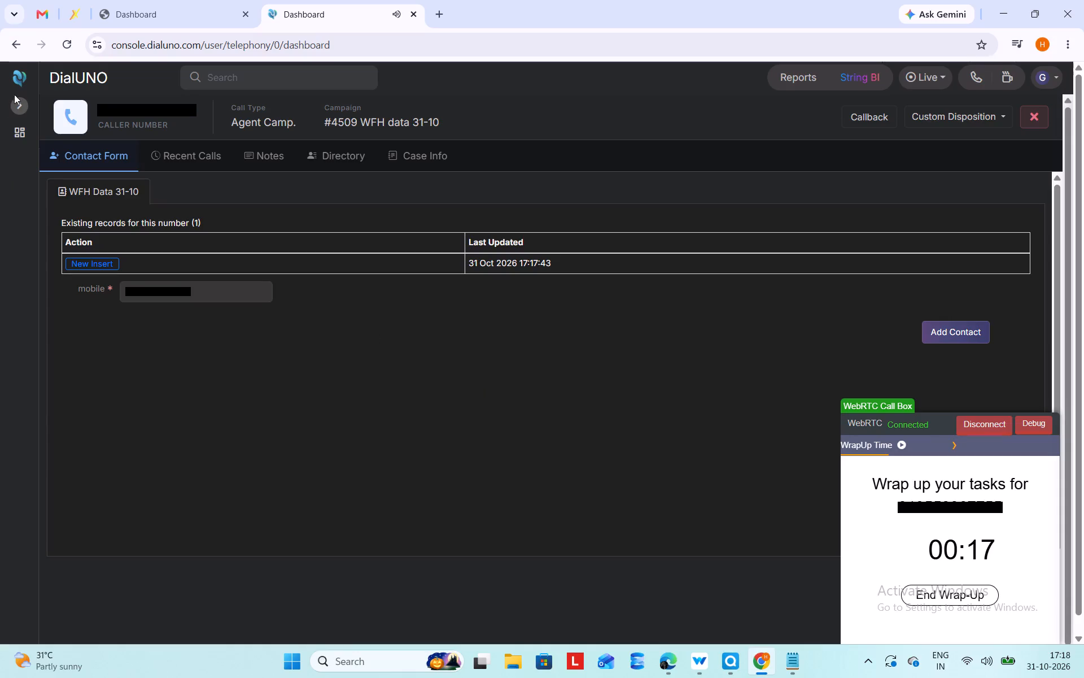
Return to the DialUNO dashboard and end the wrap-up time of the last call.
{"action": "left_click", "coordinate": [16, 134]}
{"action": "scroll", "coordinate": [171, 575], "scroll_direction": "down", "scroll_amount": 2}
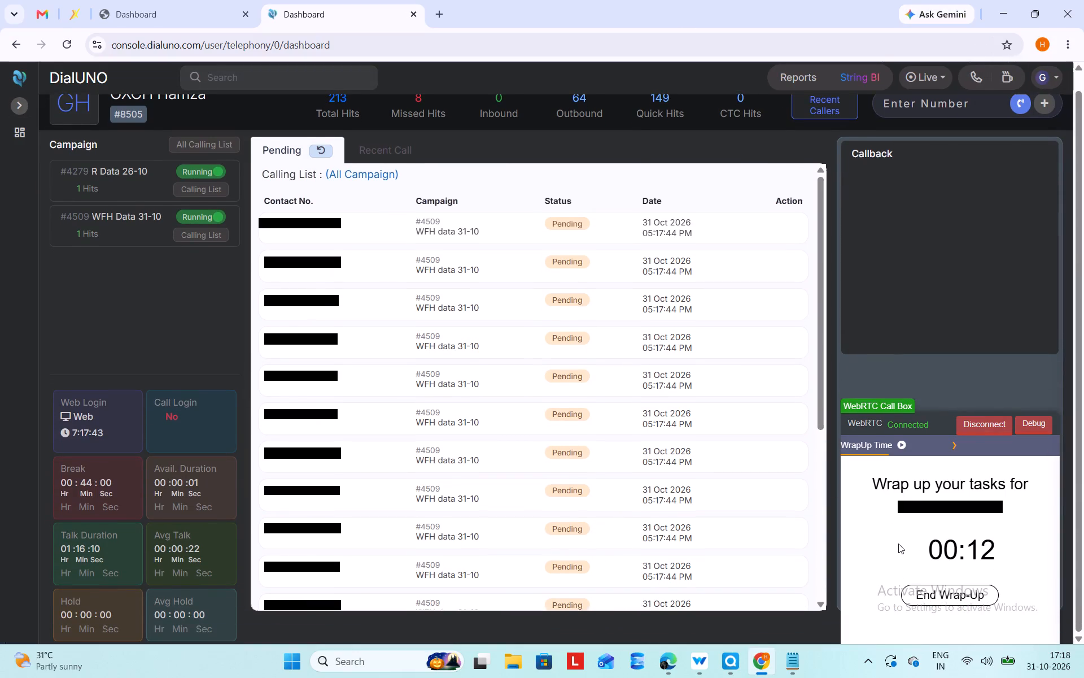
{"action": "left_click", "coordinate": [942, 596]}
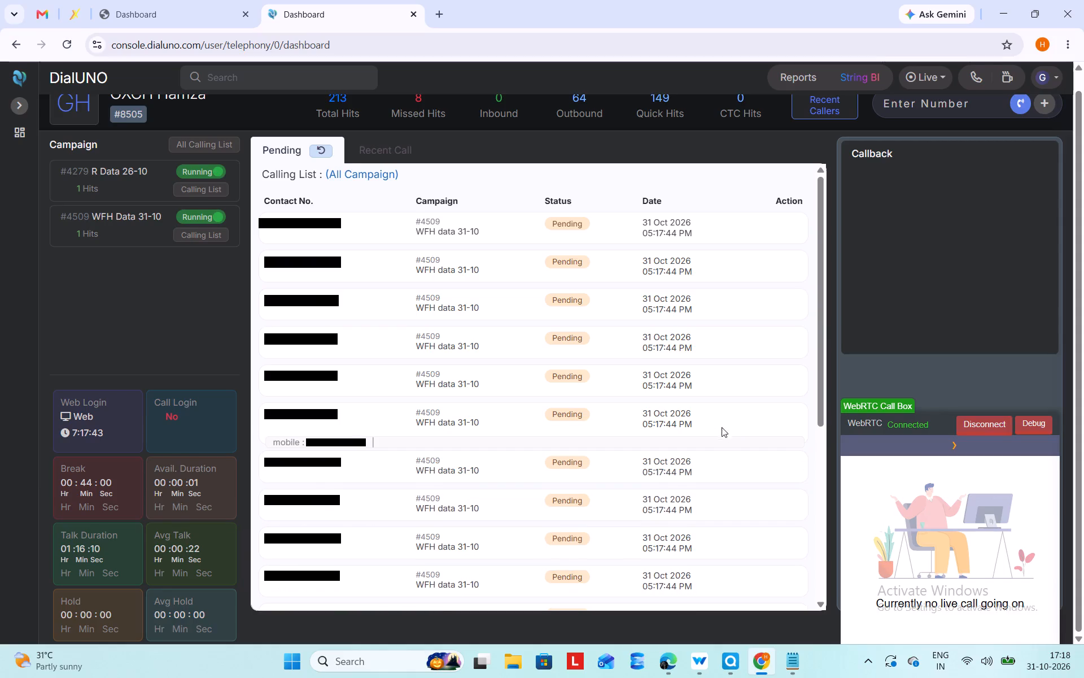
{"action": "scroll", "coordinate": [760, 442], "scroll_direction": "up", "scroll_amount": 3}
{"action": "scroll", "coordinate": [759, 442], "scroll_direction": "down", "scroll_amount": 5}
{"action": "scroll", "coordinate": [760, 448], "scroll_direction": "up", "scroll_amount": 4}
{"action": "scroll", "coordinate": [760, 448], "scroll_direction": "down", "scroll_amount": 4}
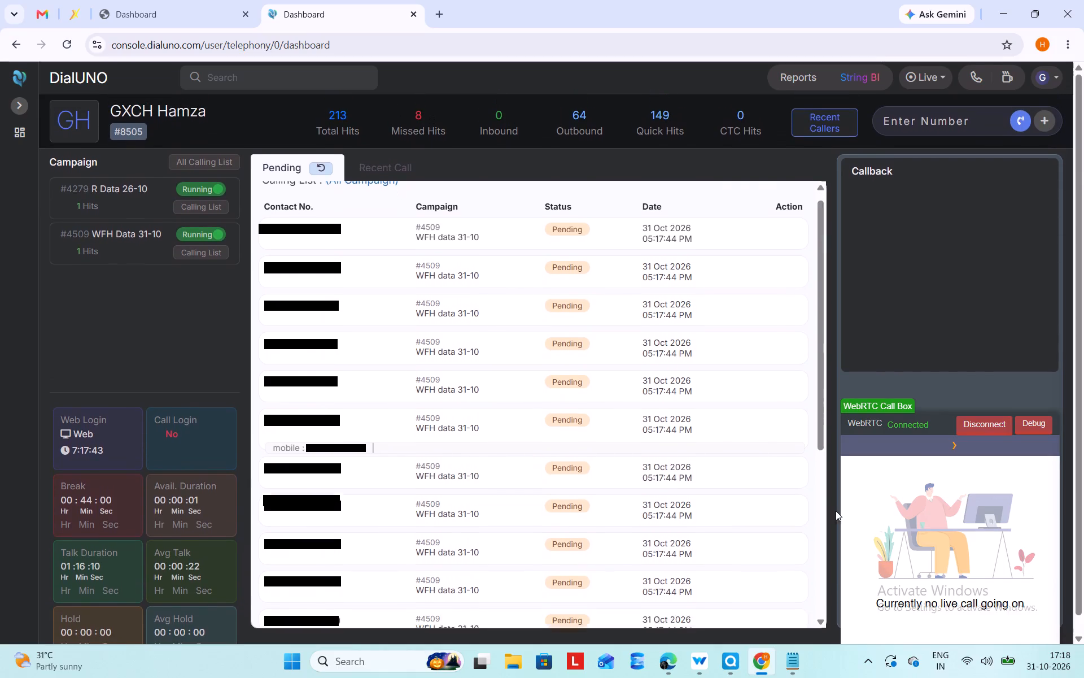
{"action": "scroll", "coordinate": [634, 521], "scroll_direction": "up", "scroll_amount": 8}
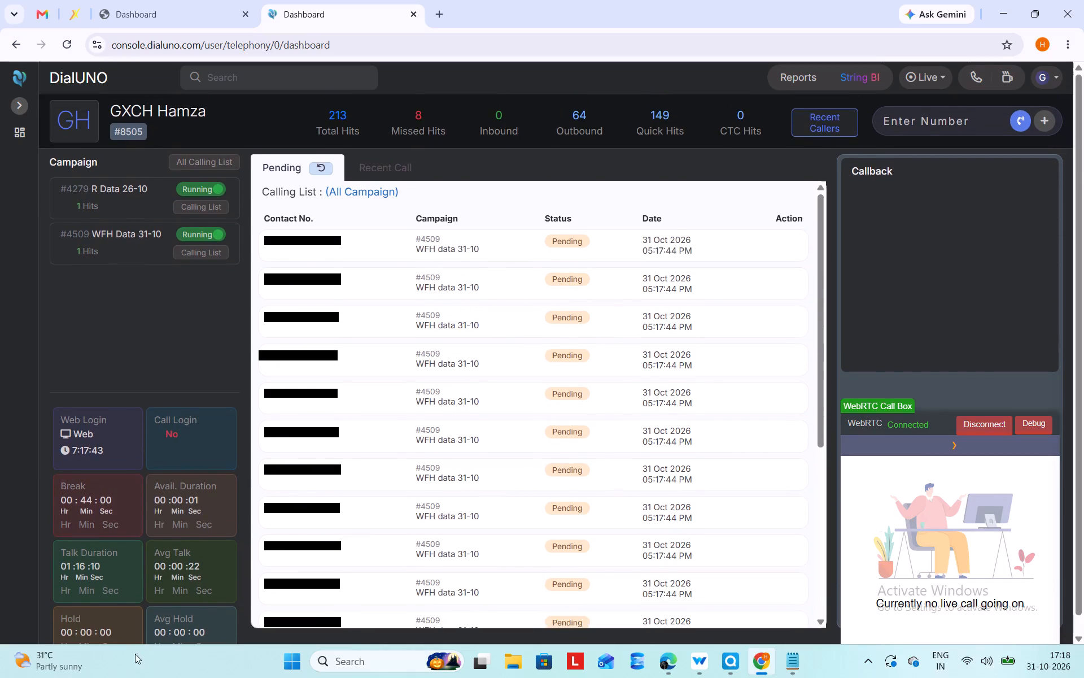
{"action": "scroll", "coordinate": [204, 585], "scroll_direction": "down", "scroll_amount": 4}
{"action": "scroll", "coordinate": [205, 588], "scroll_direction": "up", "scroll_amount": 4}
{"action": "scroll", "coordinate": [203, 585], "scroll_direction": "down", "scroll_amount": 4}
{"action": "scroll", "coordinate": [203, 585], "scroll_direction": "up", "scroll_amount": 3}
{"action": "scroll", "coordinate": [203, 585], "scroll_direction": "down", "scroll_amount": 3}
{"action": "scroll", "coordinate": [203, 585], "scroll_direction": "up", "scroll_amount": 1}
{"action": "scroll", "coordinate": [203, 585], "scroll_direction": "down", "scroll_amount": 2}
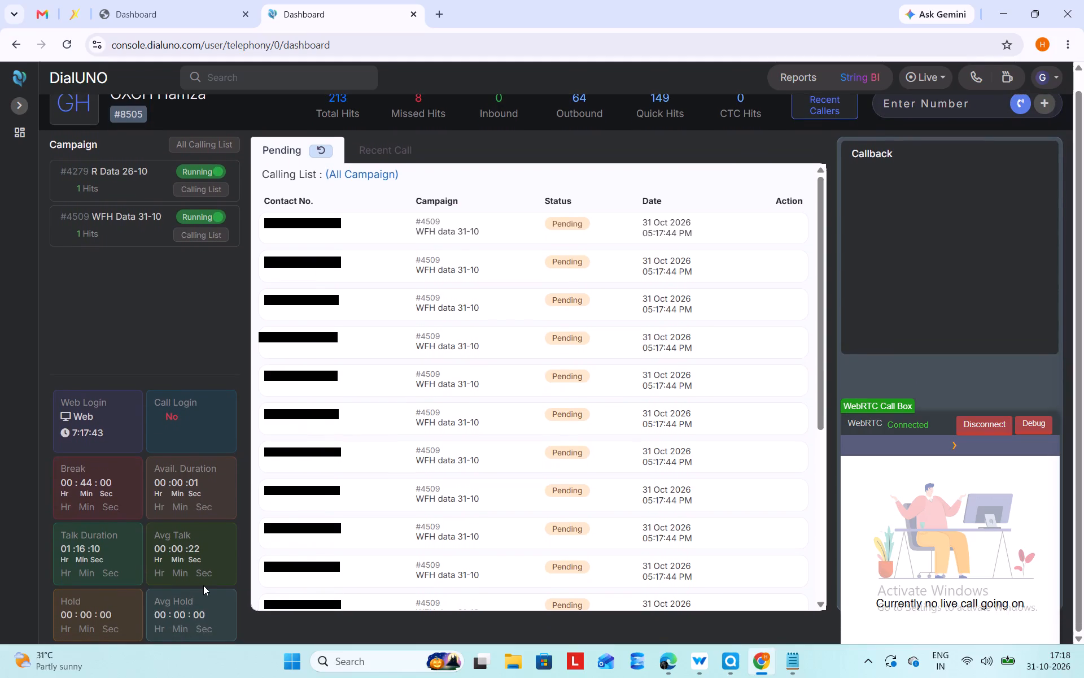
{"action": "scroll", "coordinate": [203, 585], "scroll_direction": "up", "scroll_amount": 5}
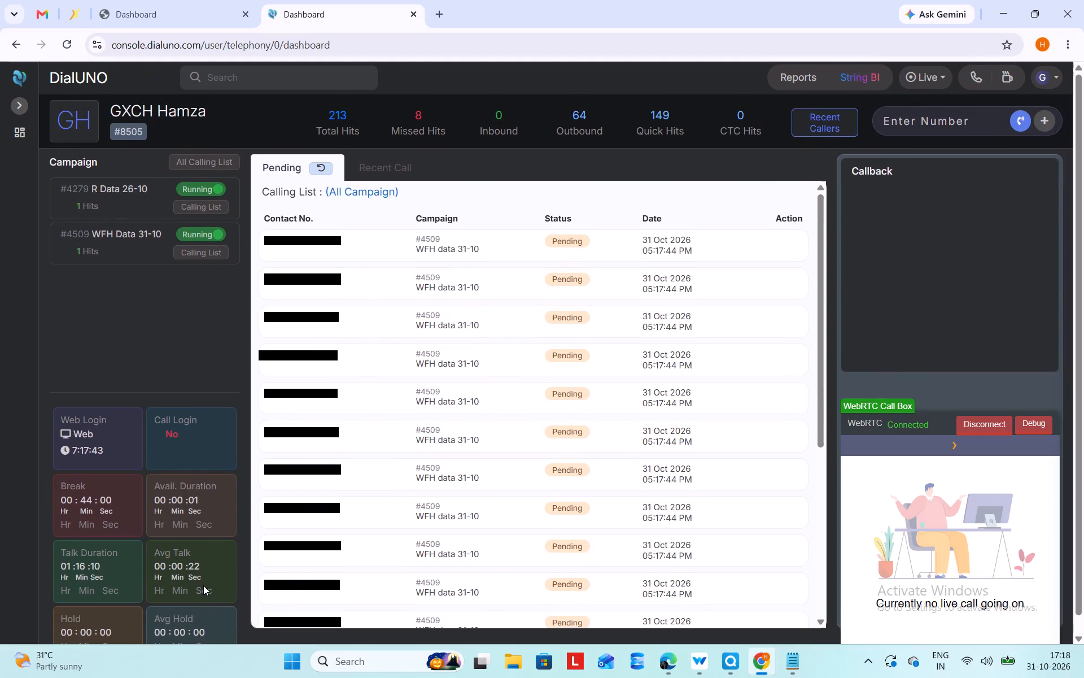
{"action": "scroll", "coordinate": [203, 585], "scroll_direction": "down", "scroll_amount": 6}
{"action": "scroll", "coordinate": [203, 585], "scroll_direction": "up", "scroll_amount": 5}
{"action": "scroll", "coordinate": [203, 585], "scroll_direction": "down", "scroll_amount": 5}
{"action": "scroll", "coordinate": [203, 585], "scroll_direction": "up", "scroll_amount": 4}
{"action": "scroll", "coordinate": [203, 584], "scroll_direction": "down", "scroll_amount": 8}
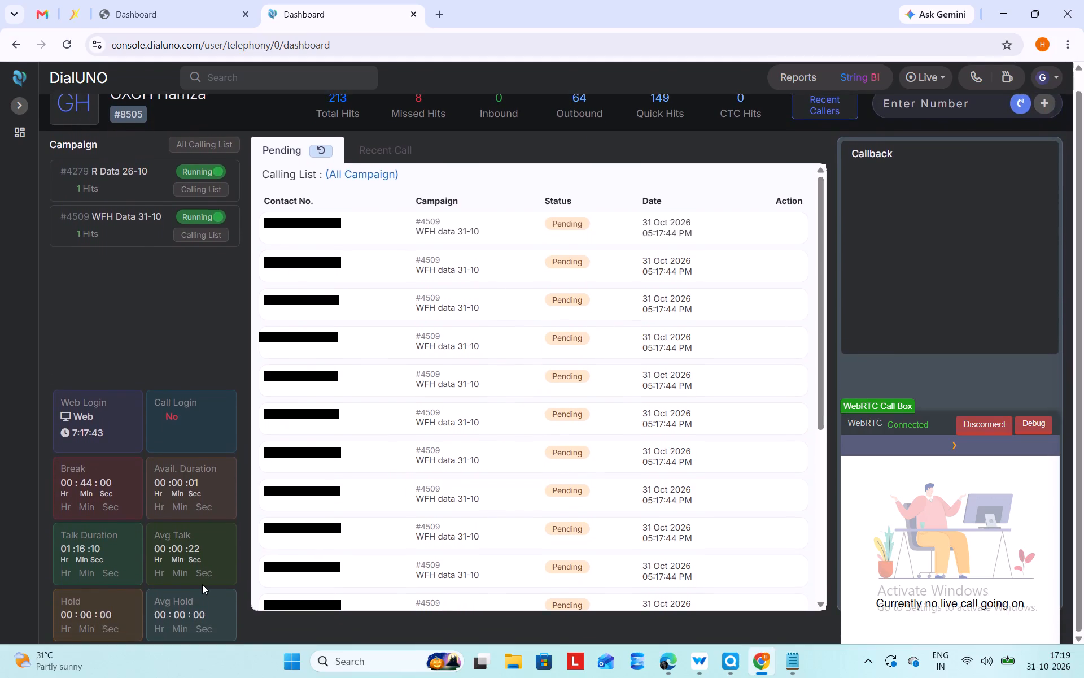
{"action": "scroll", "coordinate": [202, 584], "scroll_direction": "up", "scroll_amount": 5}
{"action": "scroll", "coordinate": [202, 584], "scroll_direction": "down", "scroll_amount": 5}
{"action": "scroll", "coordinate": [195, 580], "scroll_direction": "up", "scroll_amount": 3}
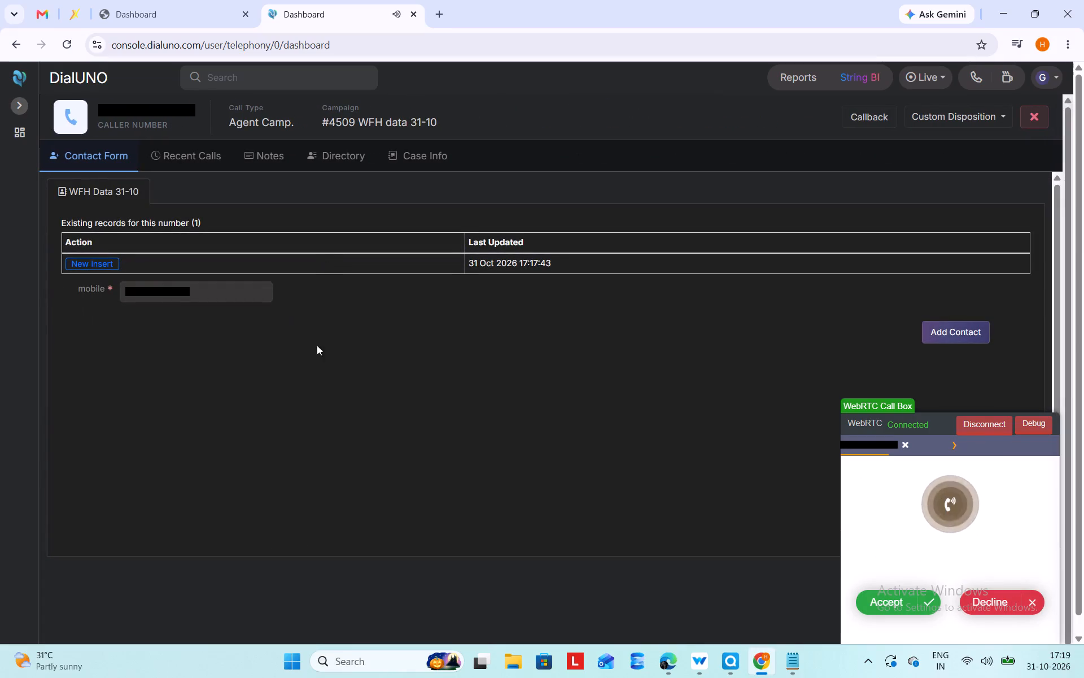
Accept the incoming WFH data 31-10 campaign call and mark it as Busy.
{"action": "left_click", "coordinate": [888, 602]}
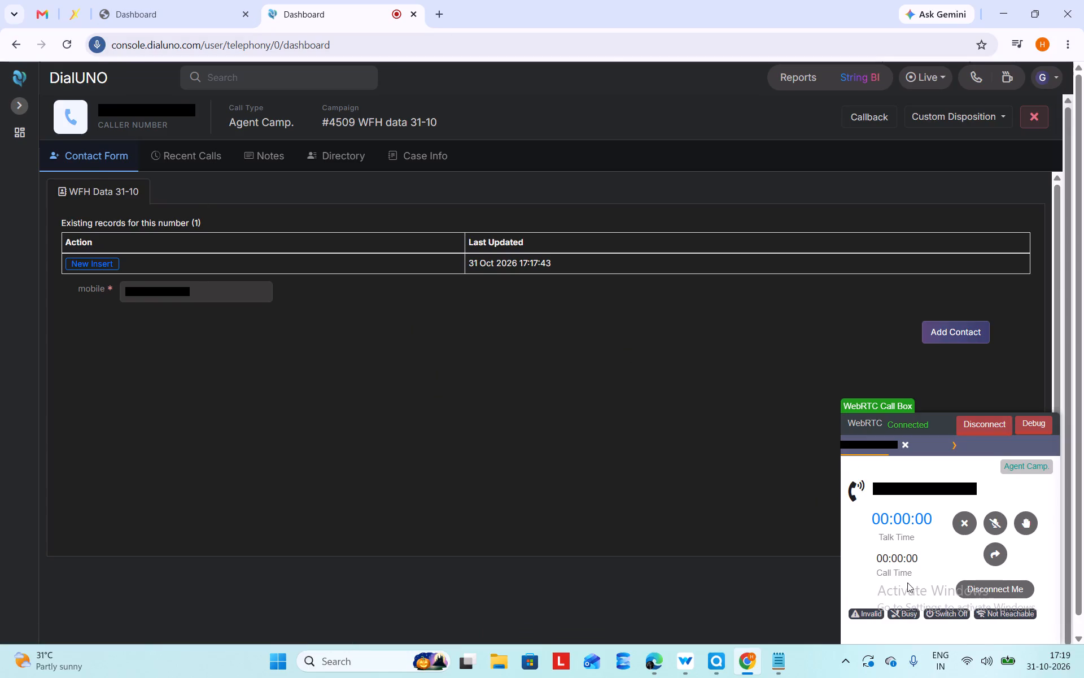
{"action": "left_click", "coordinate": [904, 615]}
{"action": "left_click", "coordinate": [958, 585]}
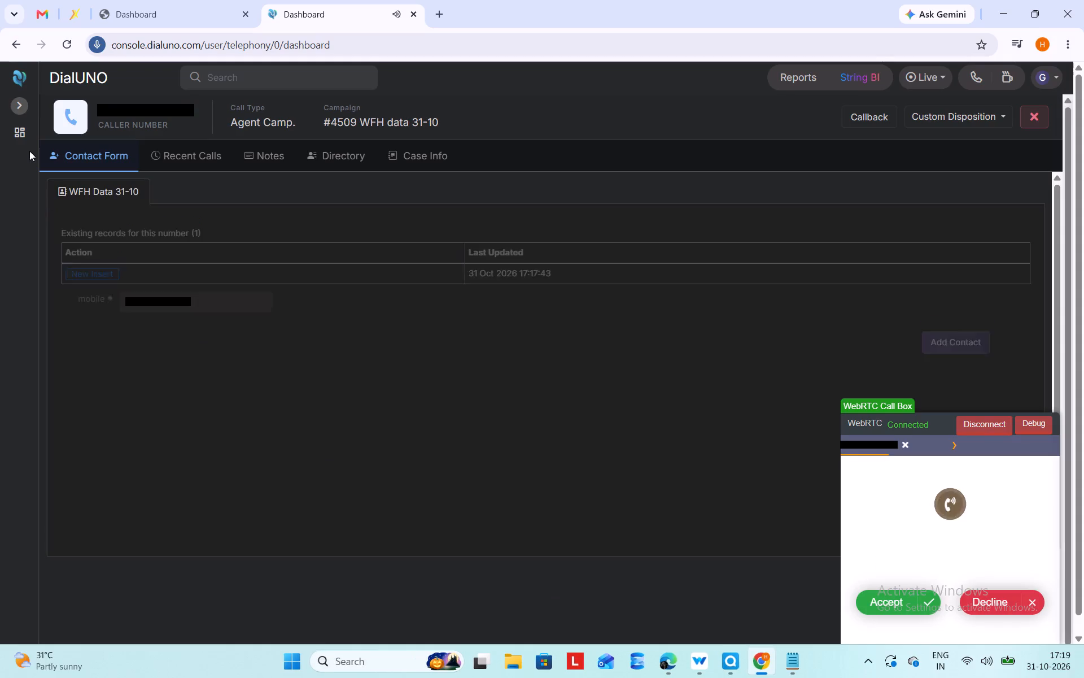
Accept the following incoming WFH data 31-10 campaign call.
{"action": "left_click", "coordinate": [876, 597]}
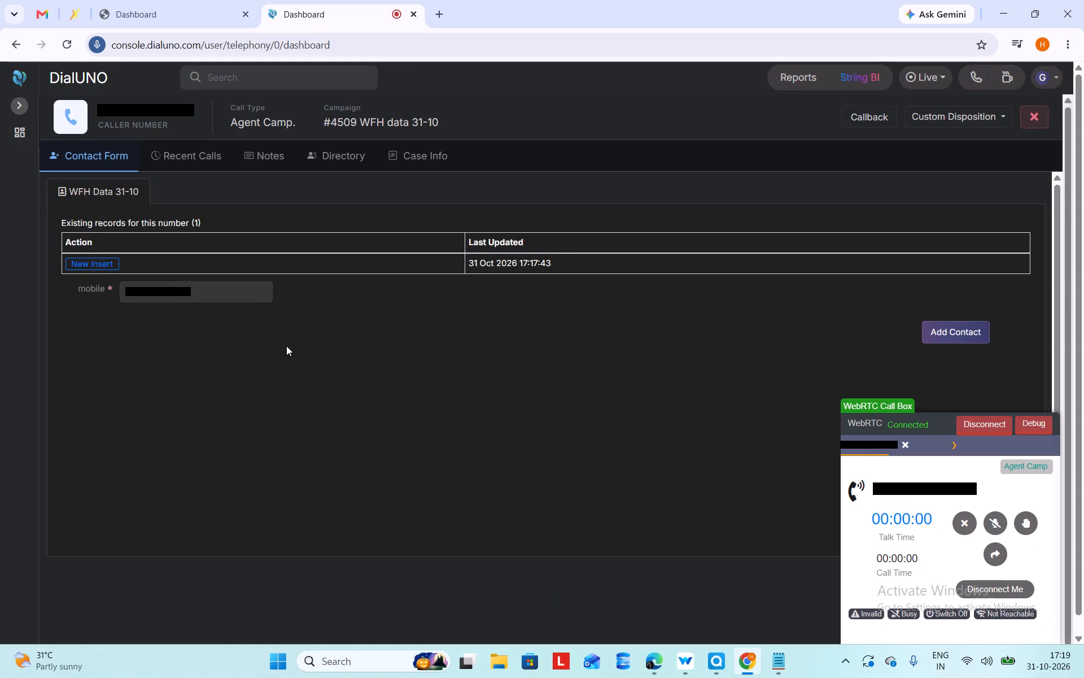
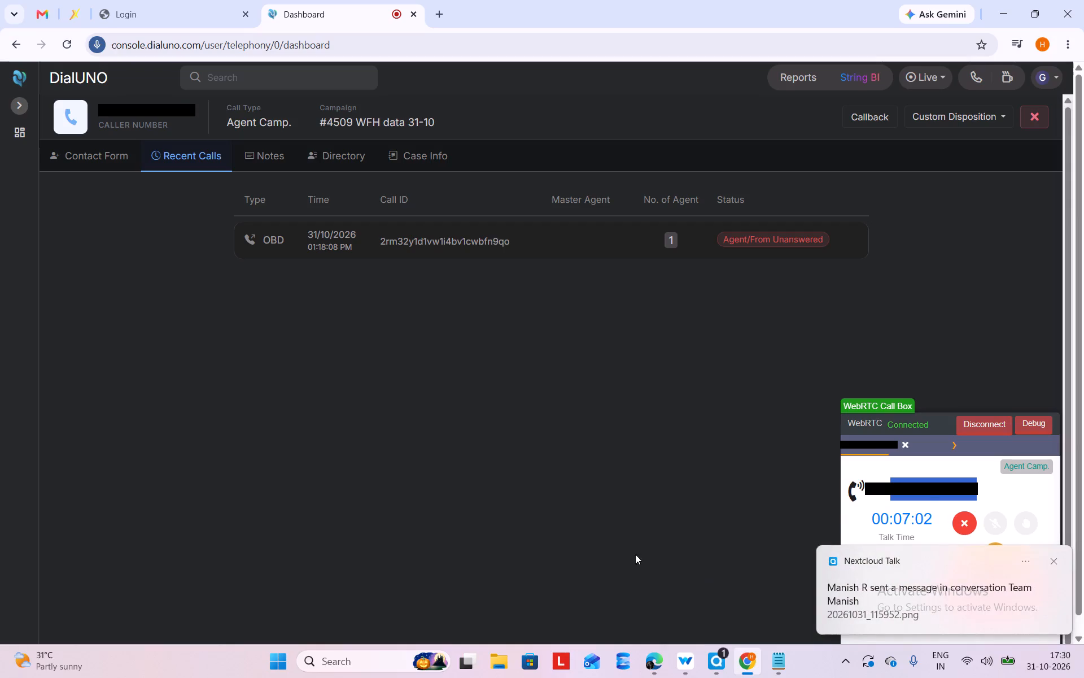
Switch to Nextcloud Talk and check the unread image message in the Team Manish conversation.
{"action": "left_click", "coordinate": [710, 659]}
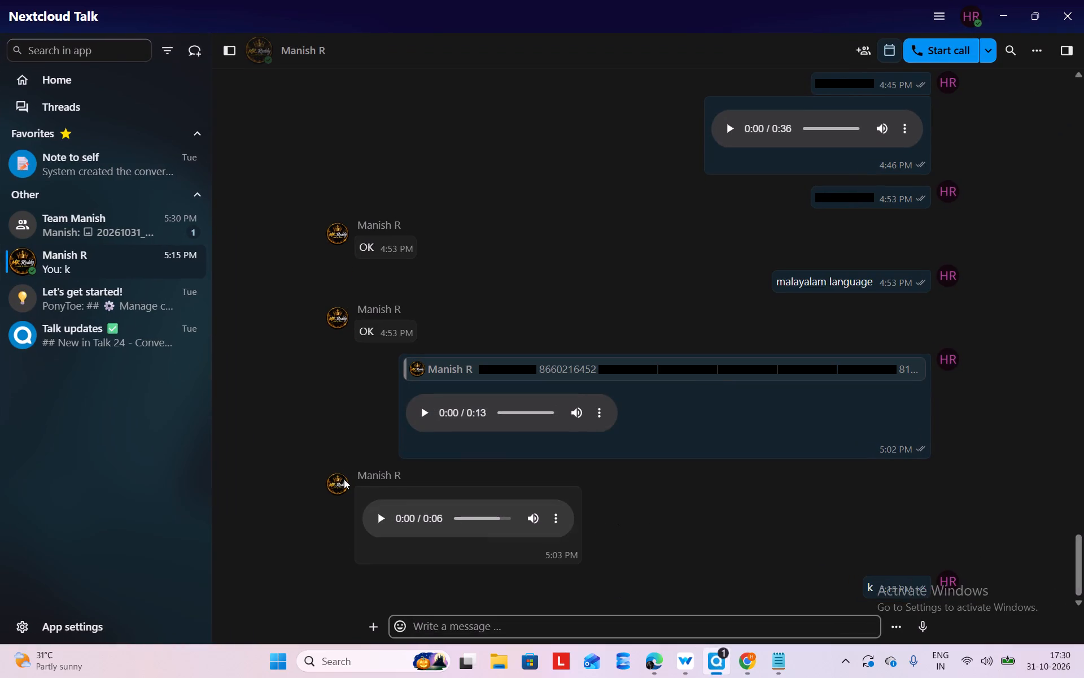
{"action": "left_click", "coordinate": [97, 221]}
{"action": "scroll", "coordinate": [486, 451], "scroll_direction": "down", "scroll_amount": 4}
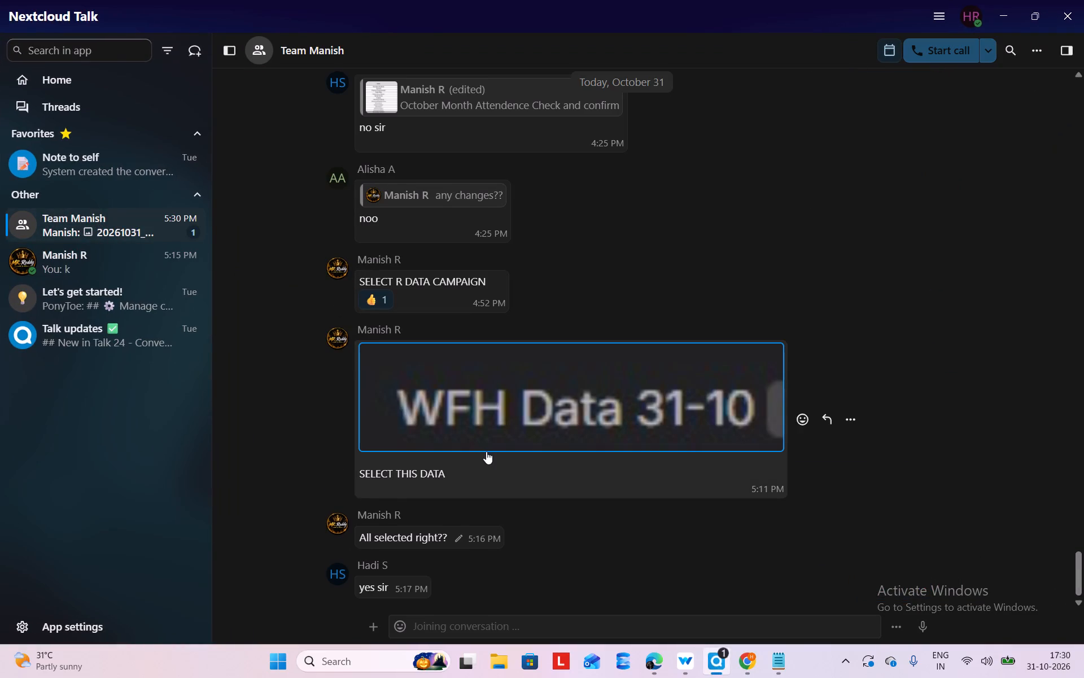
{"action": "scroll", "coordinate": [486, 451], "scroll_direction": "down", "scroll_amount": 3}
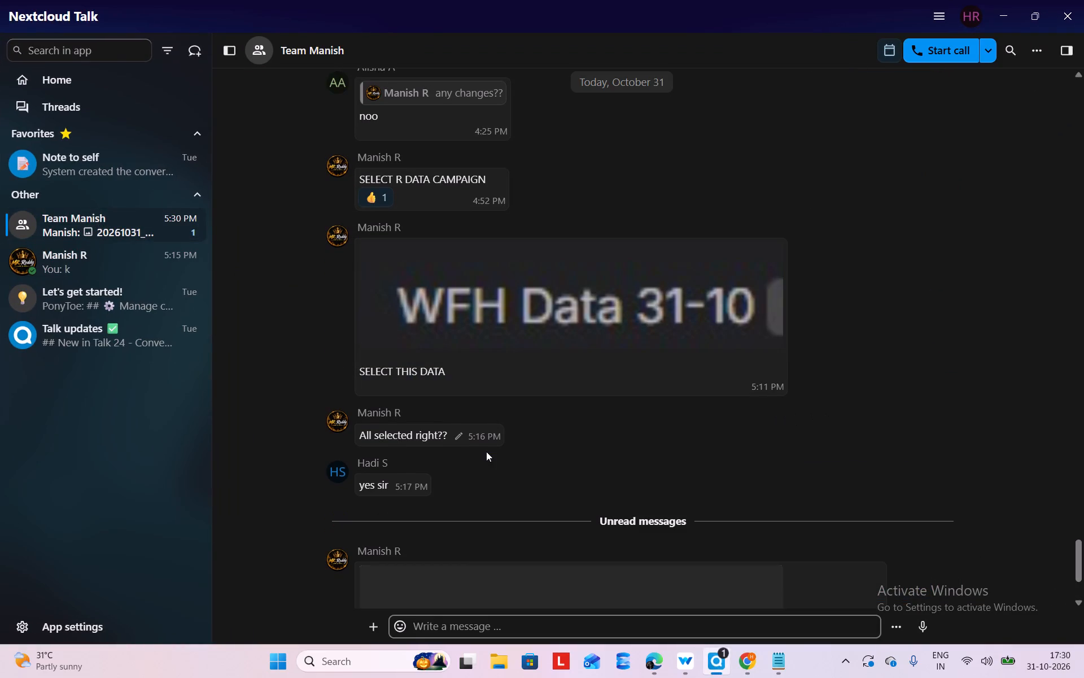
{"action": "scroll", "coordinate": [486, 451], "scroll_direction": "down", "scroll_amount": 5}
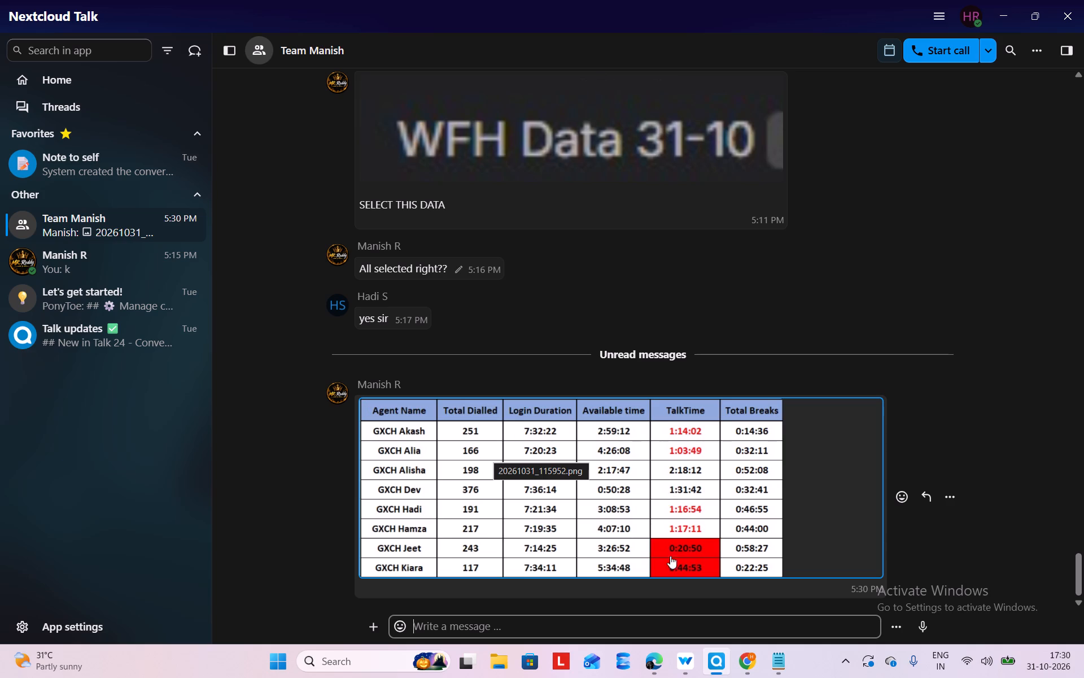
{"action": "left_click", "coordinate": [999, 12]}
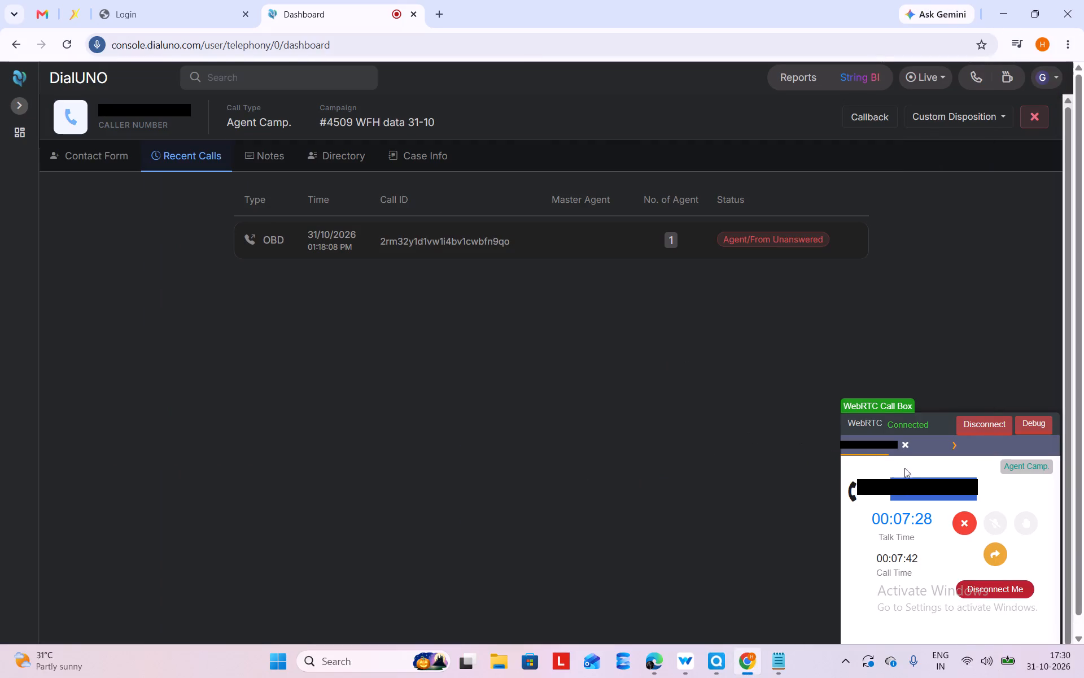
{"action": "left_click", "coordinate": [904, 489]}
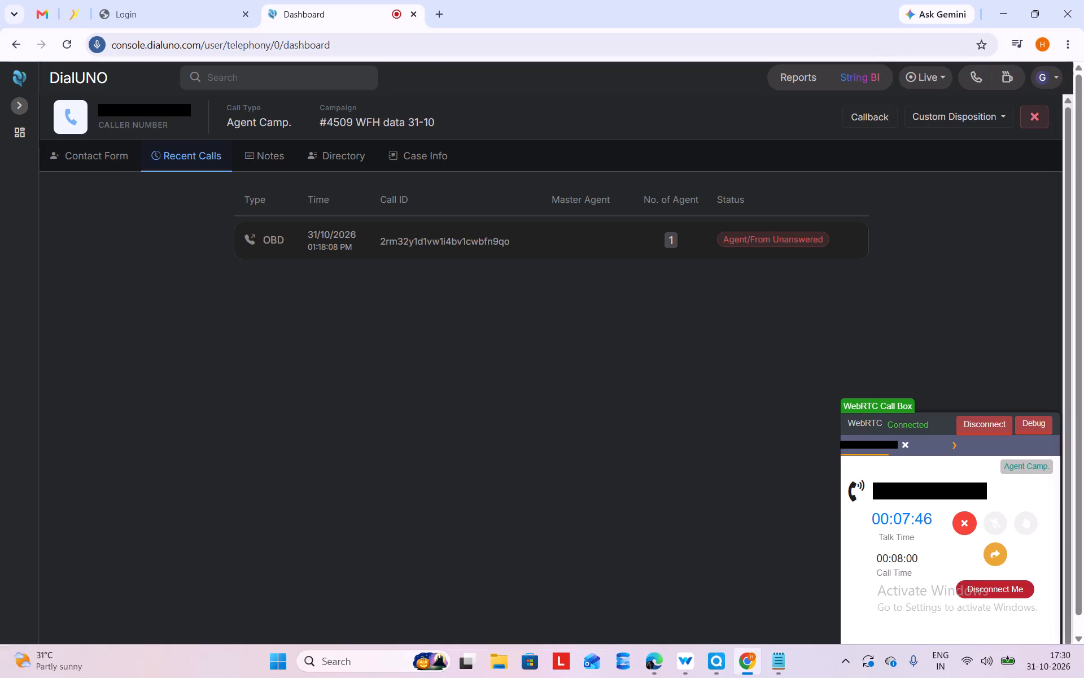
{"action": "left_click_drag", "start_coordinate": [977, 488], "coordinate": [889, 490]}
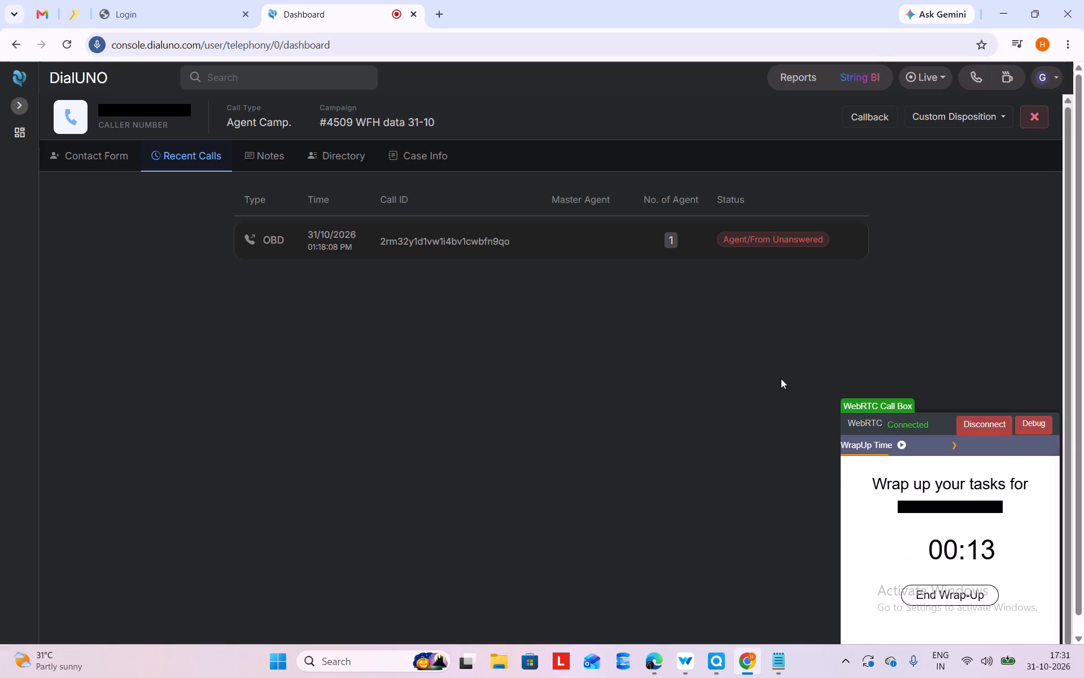
Return to the DialUNO dashboard and end the wrap-up time of the finished call.
{"action": "left_click", "coordinate": [17, 137]}
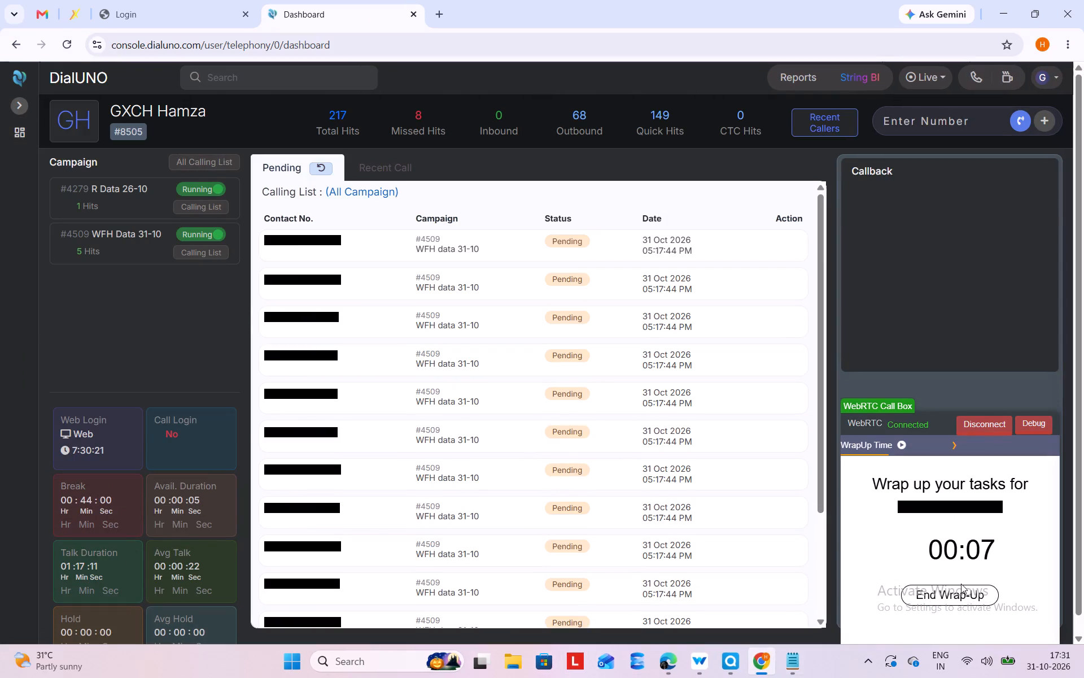
{"action": "left_click", "coordinate": [961, 584]}
{"action": "left_click", "coordinate": [948, 593]}
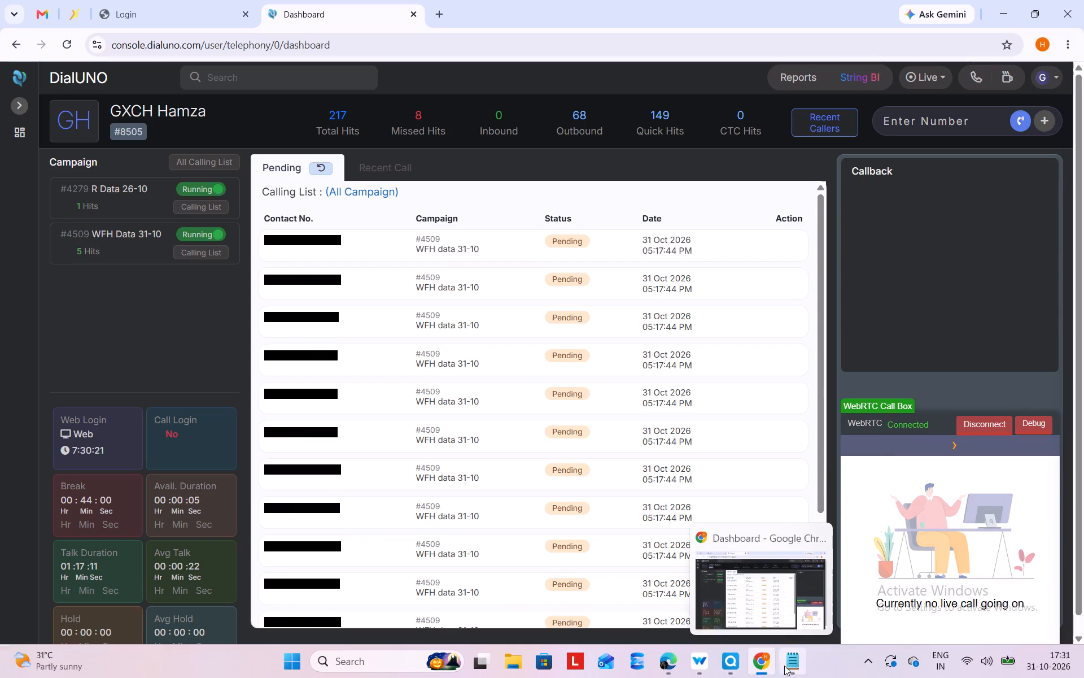
Copy the latest caller's number from the recent calls and bring up call back forms.txt in Notepad at its last entry.
{"action": "left_click", "coordinate": [364, 157]}
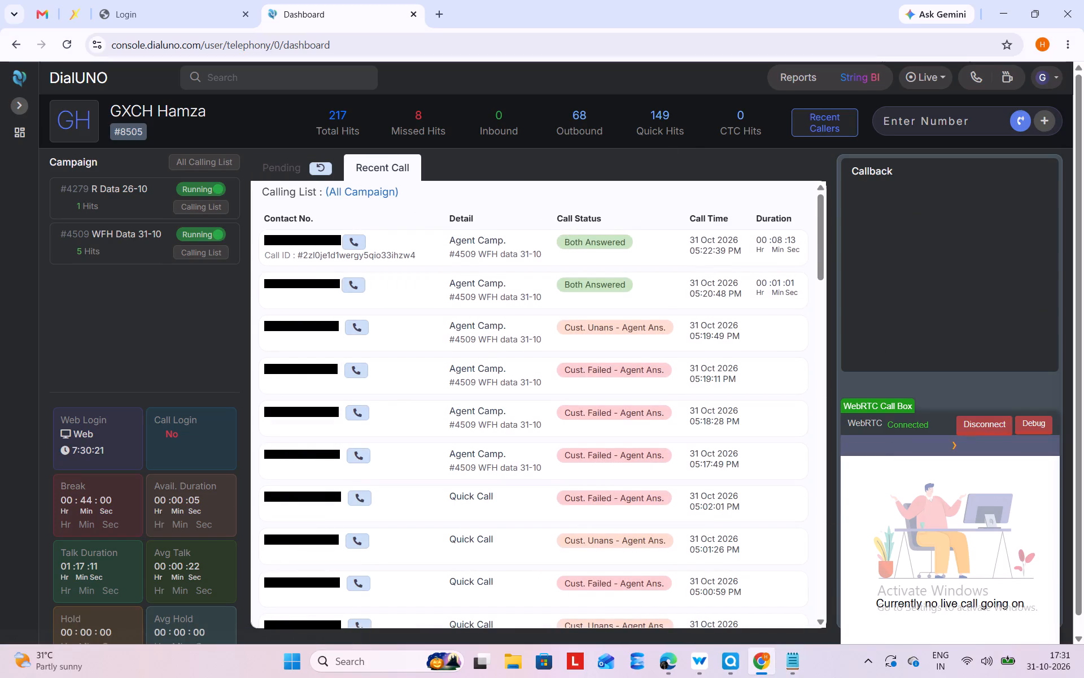
{"action": "left_click_drag", "start_coordinate": [333, 241], "coordinate": [277, 244]}
{"action": "key", "text": "ctrl+c"}
{"action": "key", "text": "ctrl+c"}
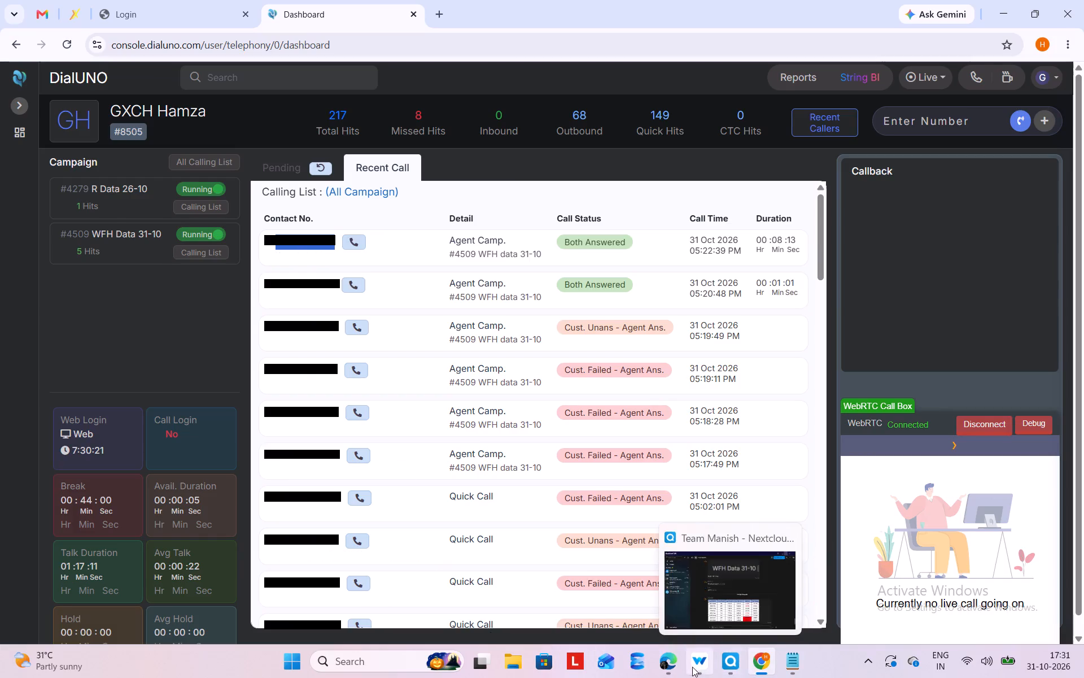
{"action": "left_click", "coordinate": [786, 665]}
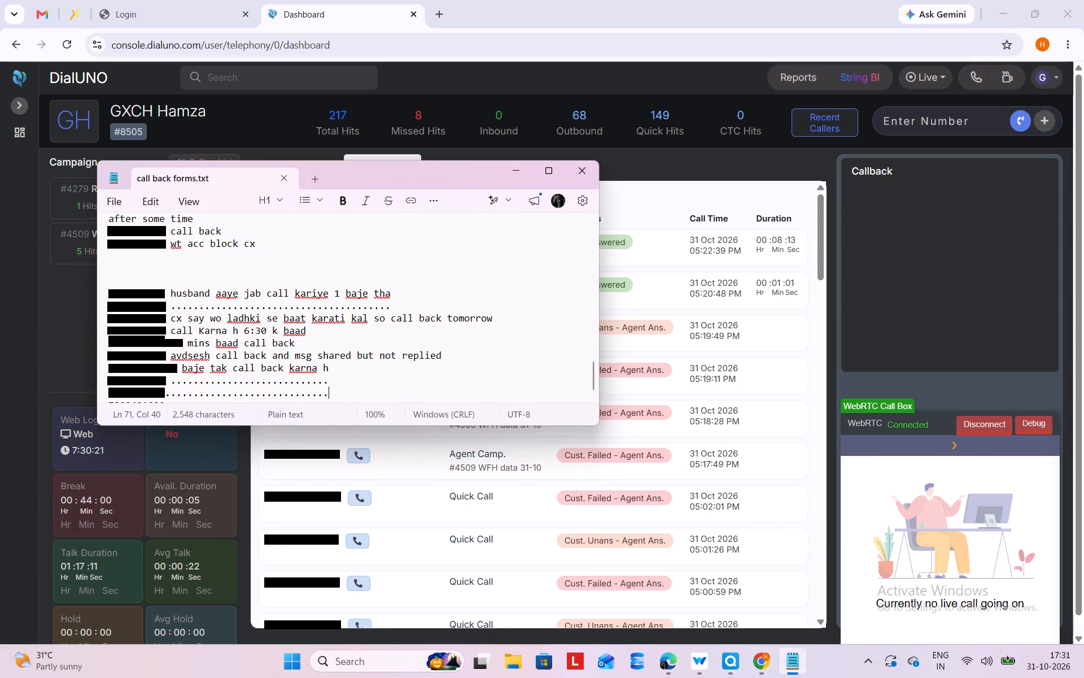
{"action": "key", "text": "Return"}
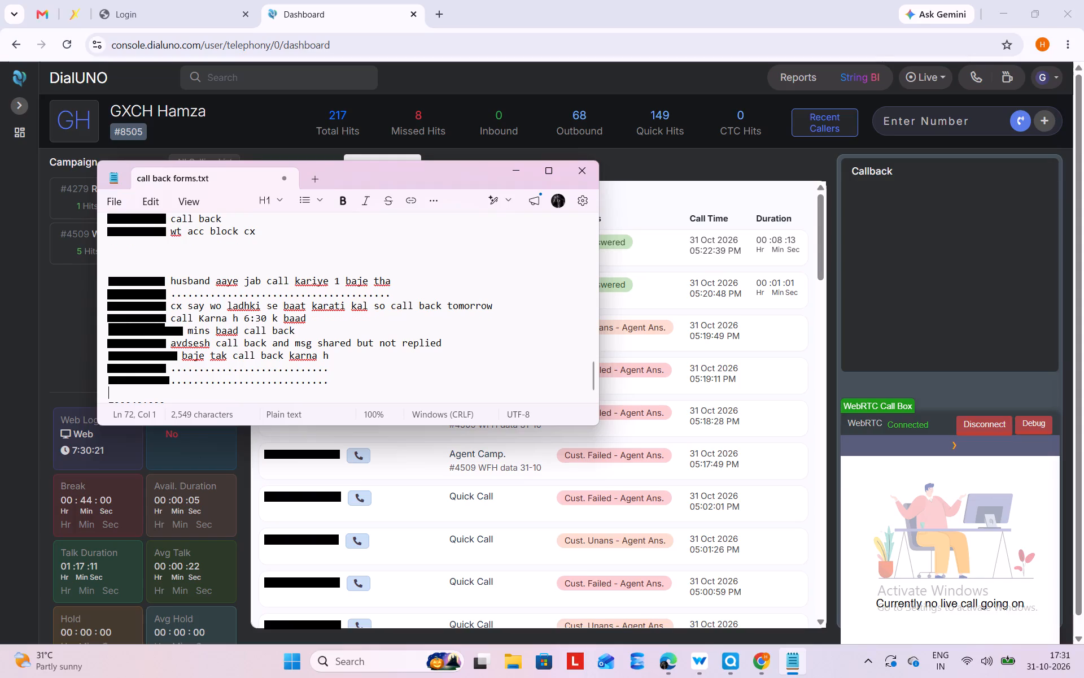
{"action": "key", "text": "BackSpace"}
{"action": "key", "text": "Down"}
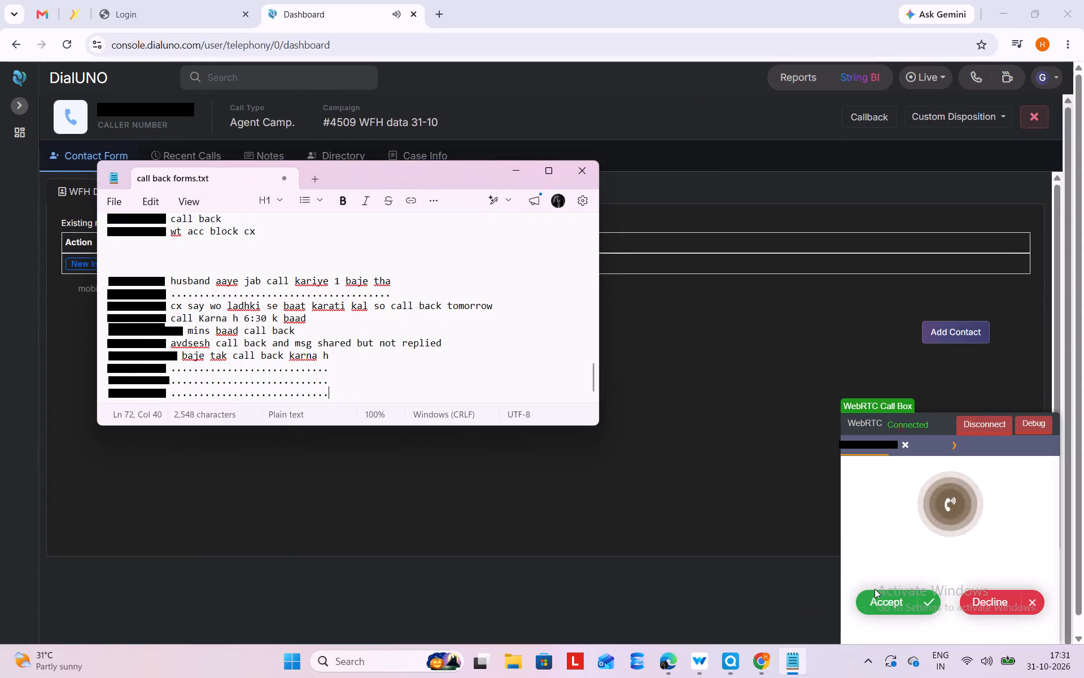
Accept the incoming WFH data 31-10 campaign call in DialUNO.
{"action": "left_click", "coordinate": [875, 592]}
Switch back to call back forms.txt in Notepad and paste the copied caller number on a new last line.
{"action": "left_click", "coordinate": [803, 677]}
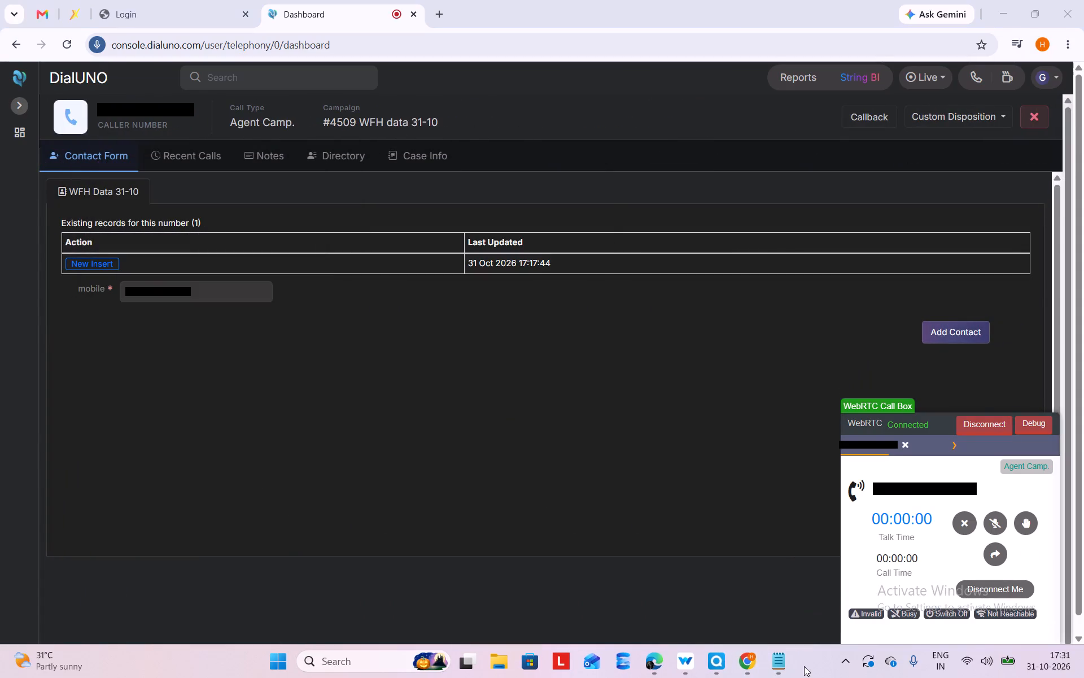
{"action": "left_click", "coordinate": [777, 657]}
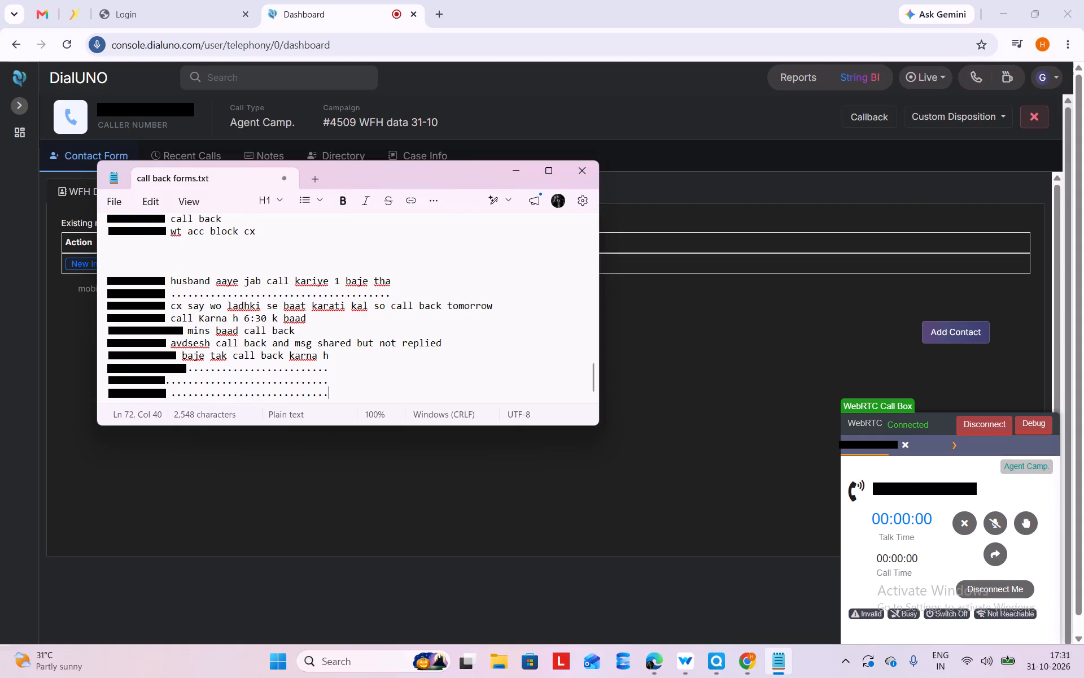
{"action": "key", "text": "Return"}
{"action": "key", "text": "ctrl+v"}
{"action": "key", "text": "space"}
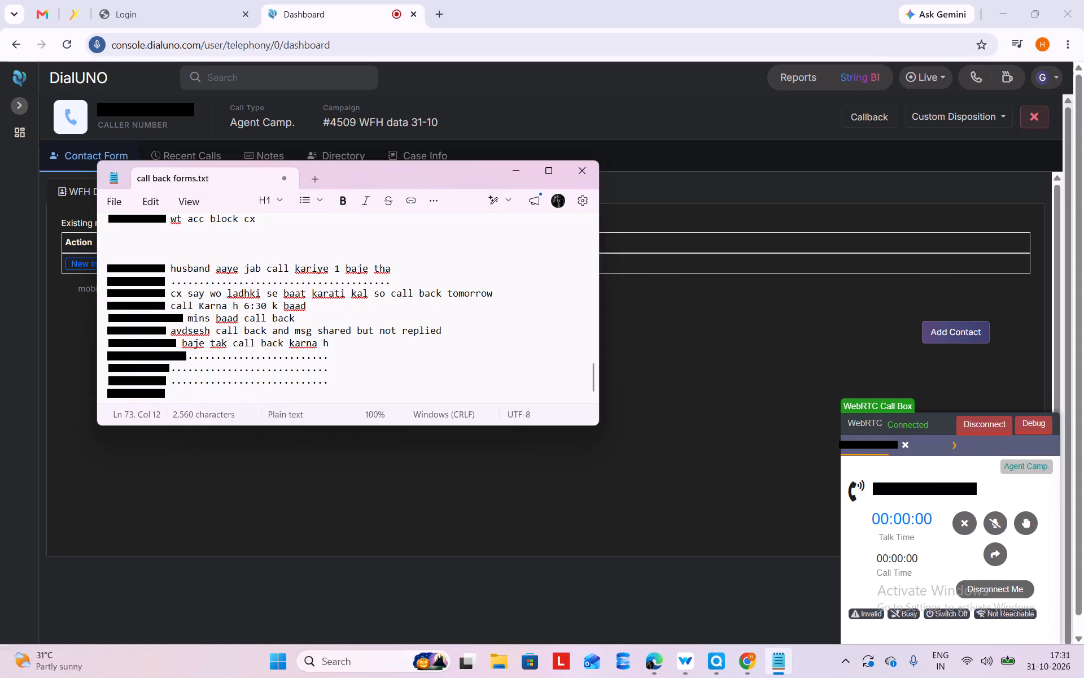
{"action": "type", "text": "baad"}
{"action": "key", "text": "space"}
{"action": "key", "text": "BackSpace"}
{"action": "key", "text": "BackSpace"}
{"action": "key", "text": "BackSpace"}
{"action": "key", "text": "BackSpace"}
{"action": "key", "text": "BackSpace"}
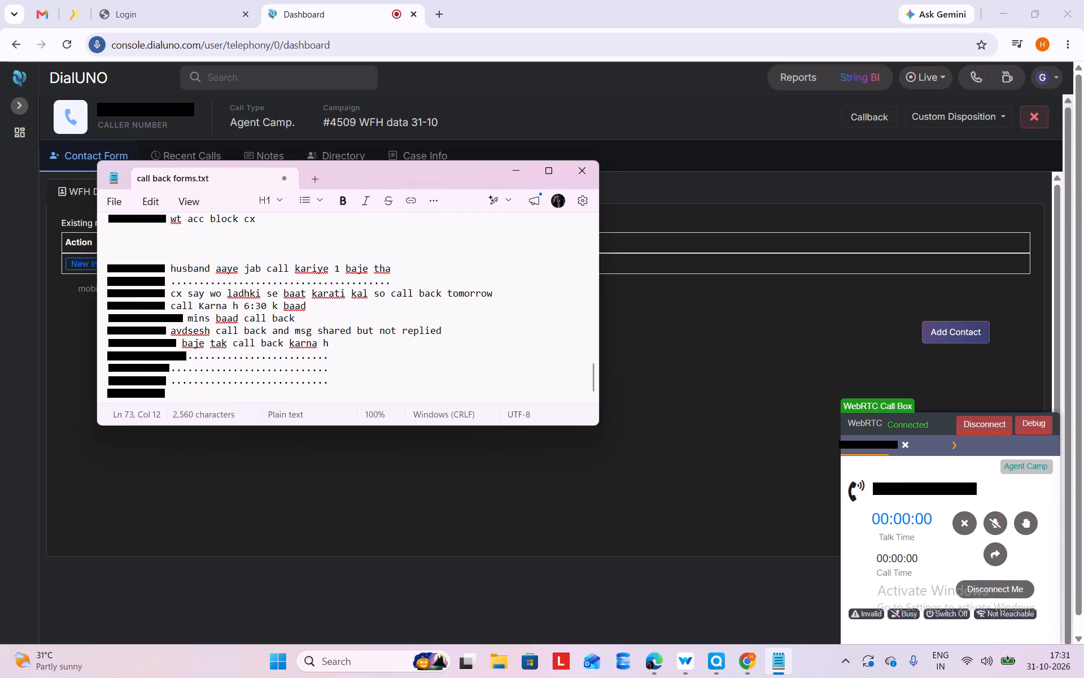
Add the note "kal call karna cx says" after the pasted number, save call back forms.txt and put its window away.
{"action": "type", "text": "kal"}
{"action": "key", "text": "space"}
{"action": "type", "text": "call karna cx sayds"}
{"action": "key", "text": "BackSpace"}
{"action": "key", "text": "BackSpace"}
{"action": "key", "text": "s"}
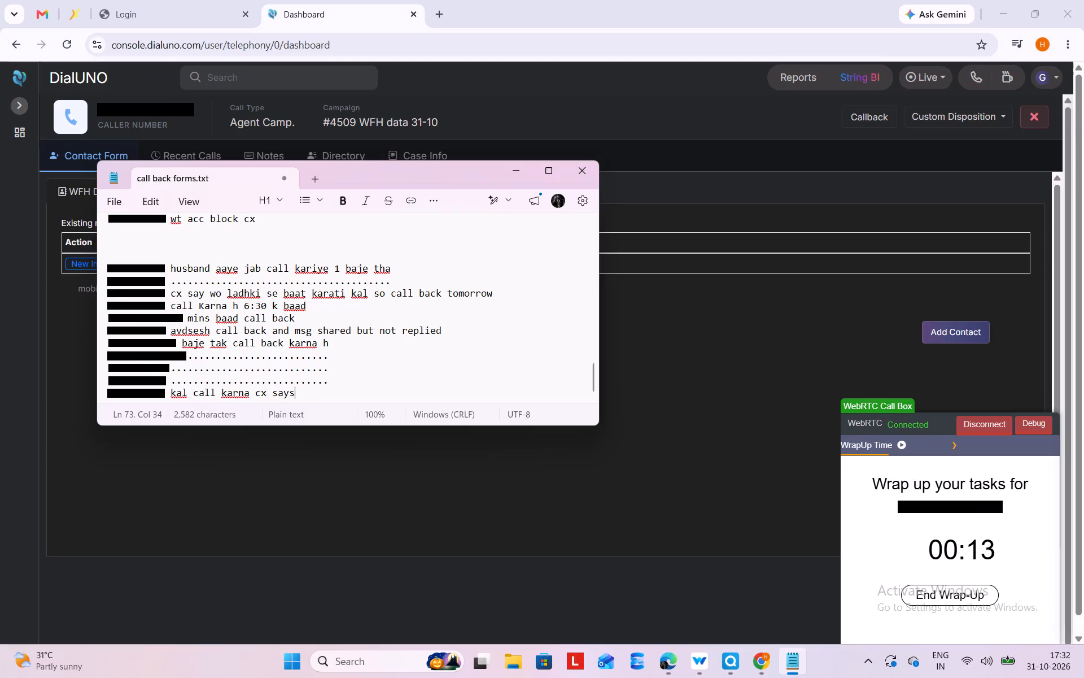
{"action": "key", "text": "ctrl+s"}
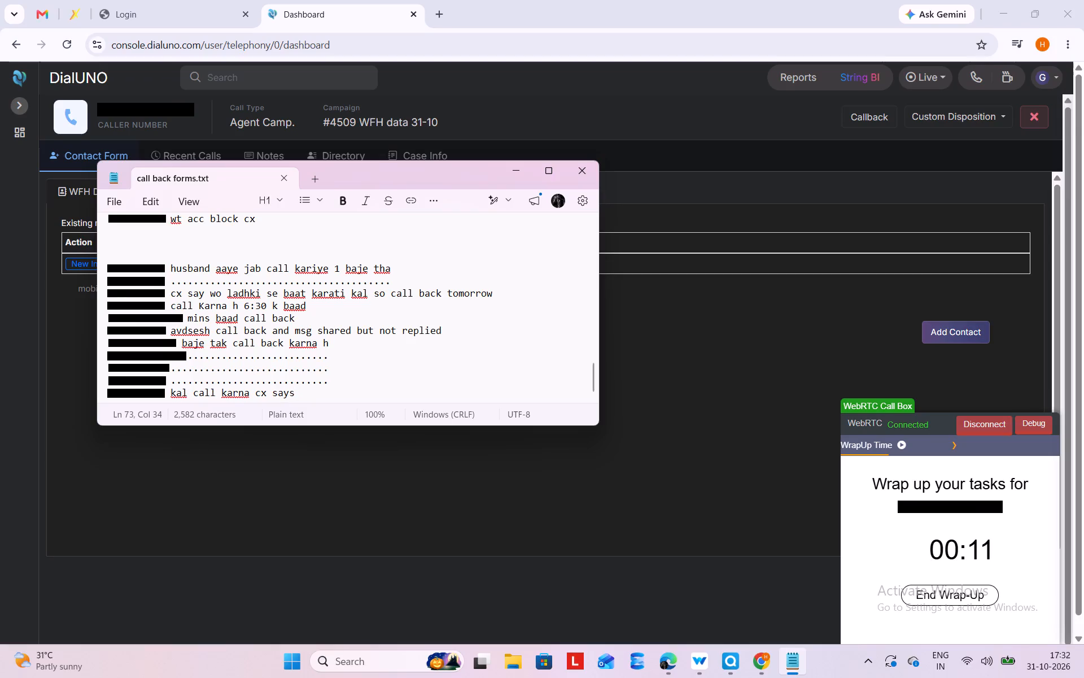
{"action": "key", "text": "ctrl+s"}
{"action": "key", "text": "ctrl+s"}
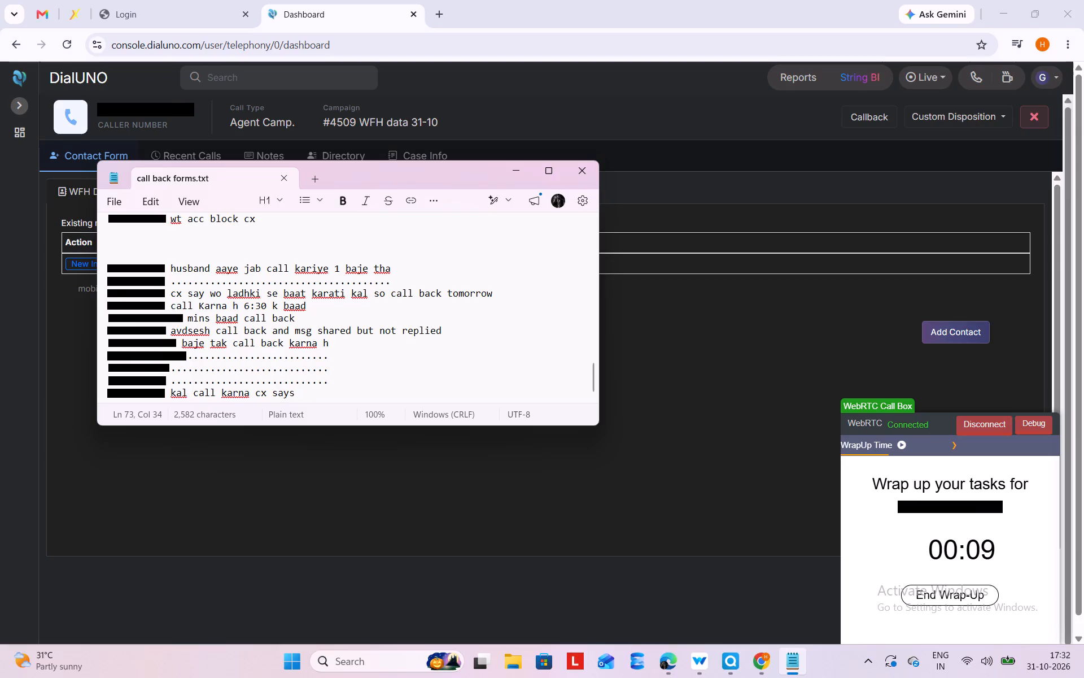
{"action": "left_click", "coordinate": [513, 173]}
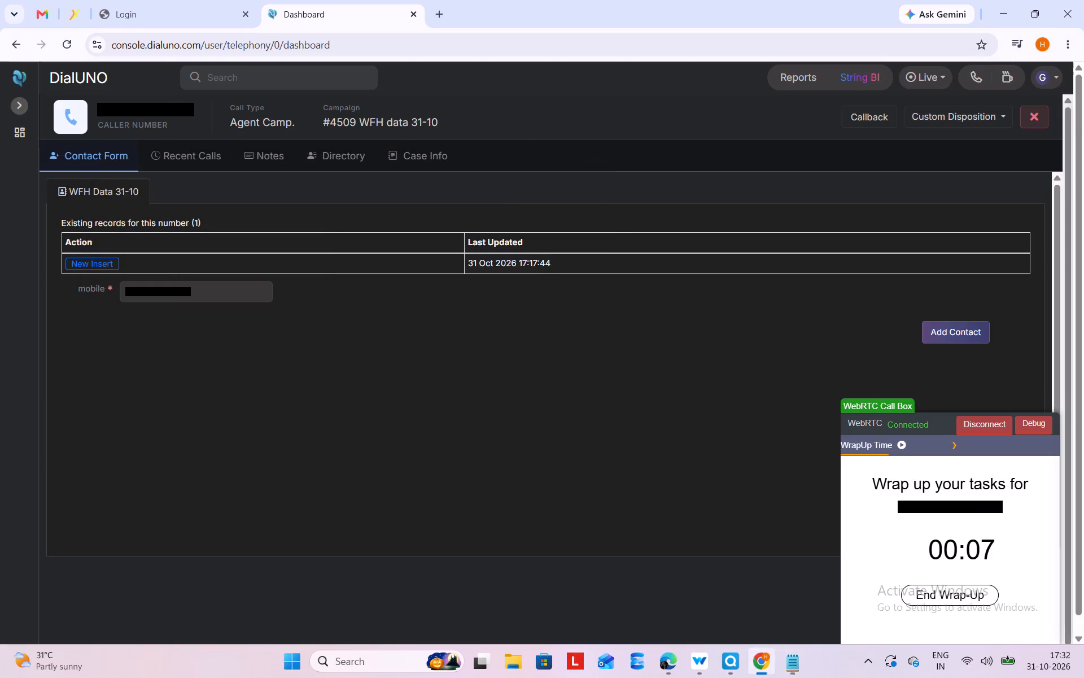
End the wrap-up time of the last call and return to the DialUNO dashboard.
{"action": "left_click", "coordinate": [965, 588]}
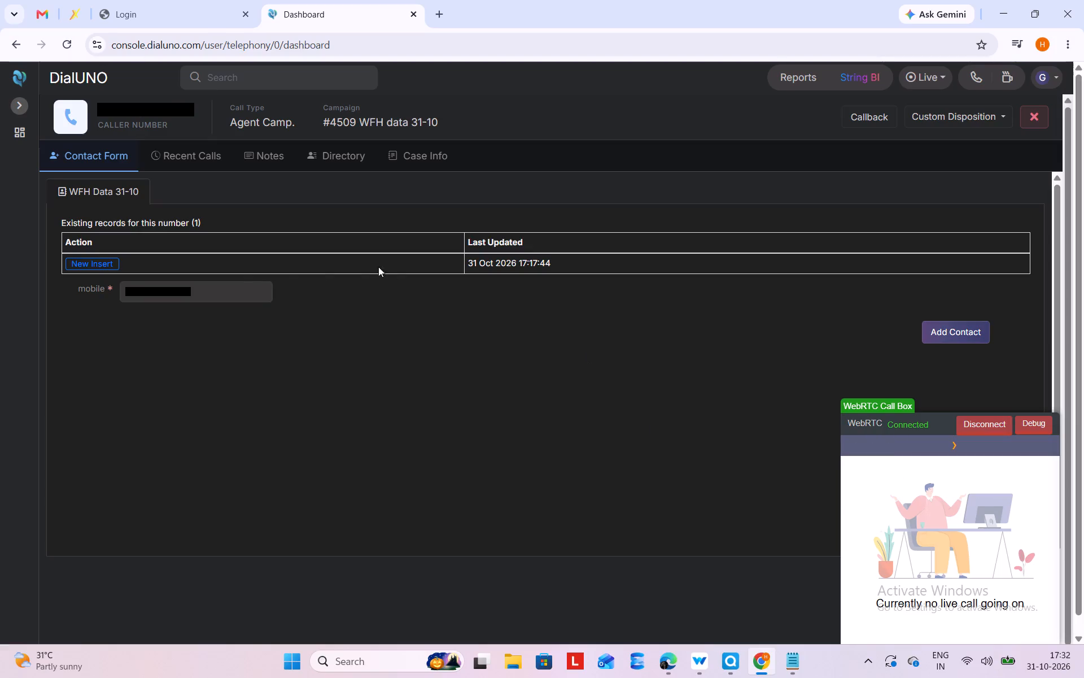
{"action": "left_click", "coordinate": [27, 137]}
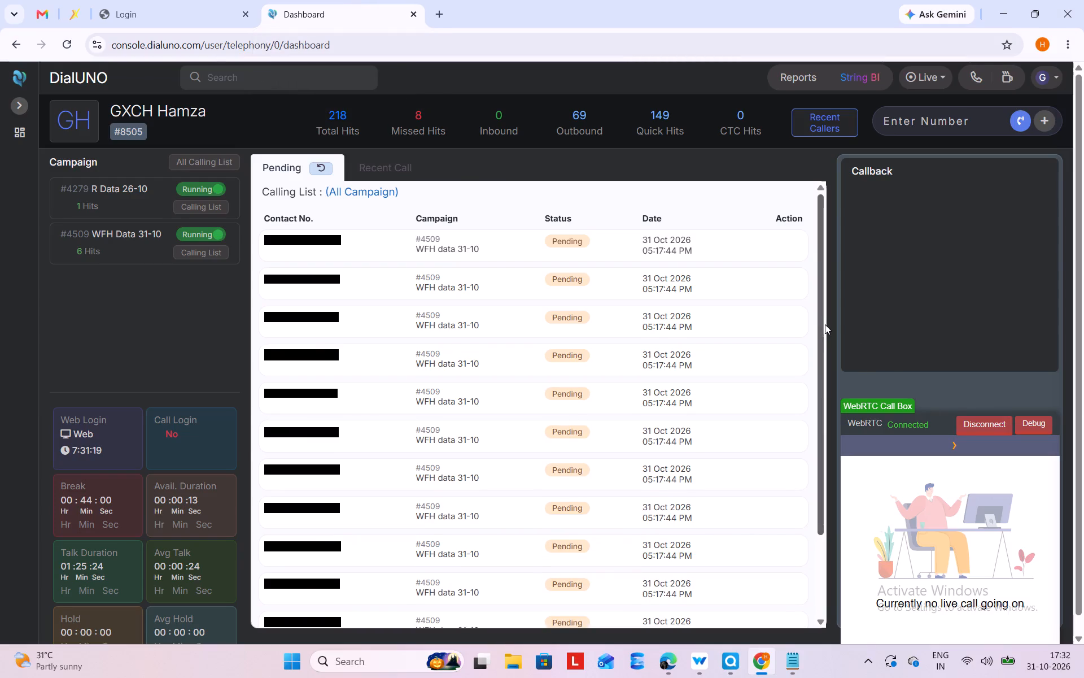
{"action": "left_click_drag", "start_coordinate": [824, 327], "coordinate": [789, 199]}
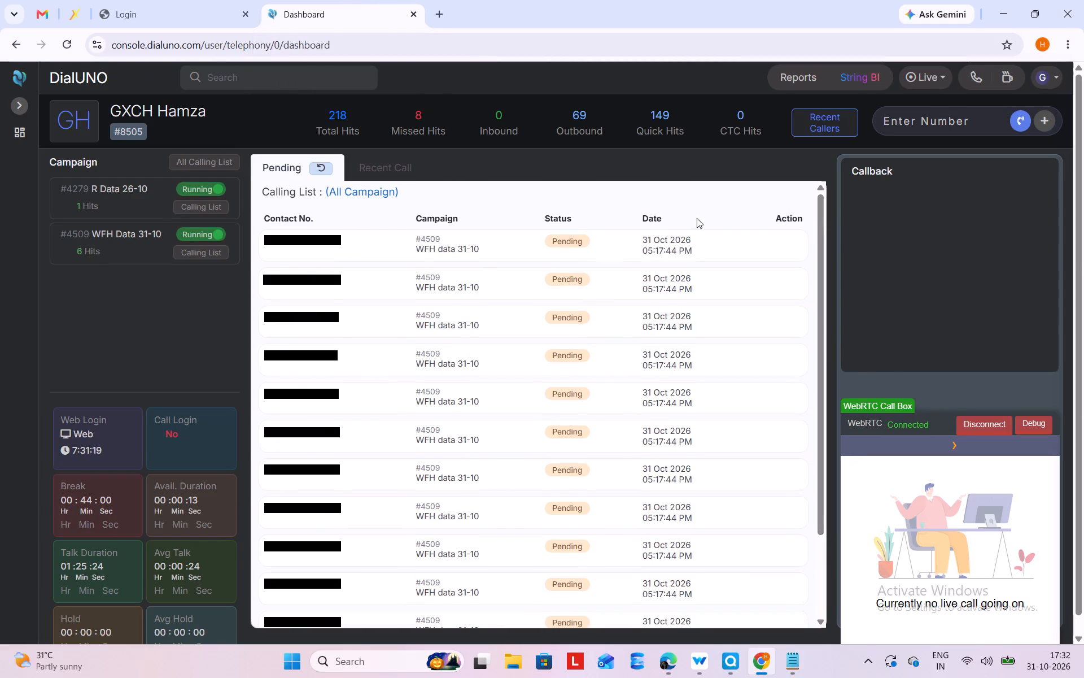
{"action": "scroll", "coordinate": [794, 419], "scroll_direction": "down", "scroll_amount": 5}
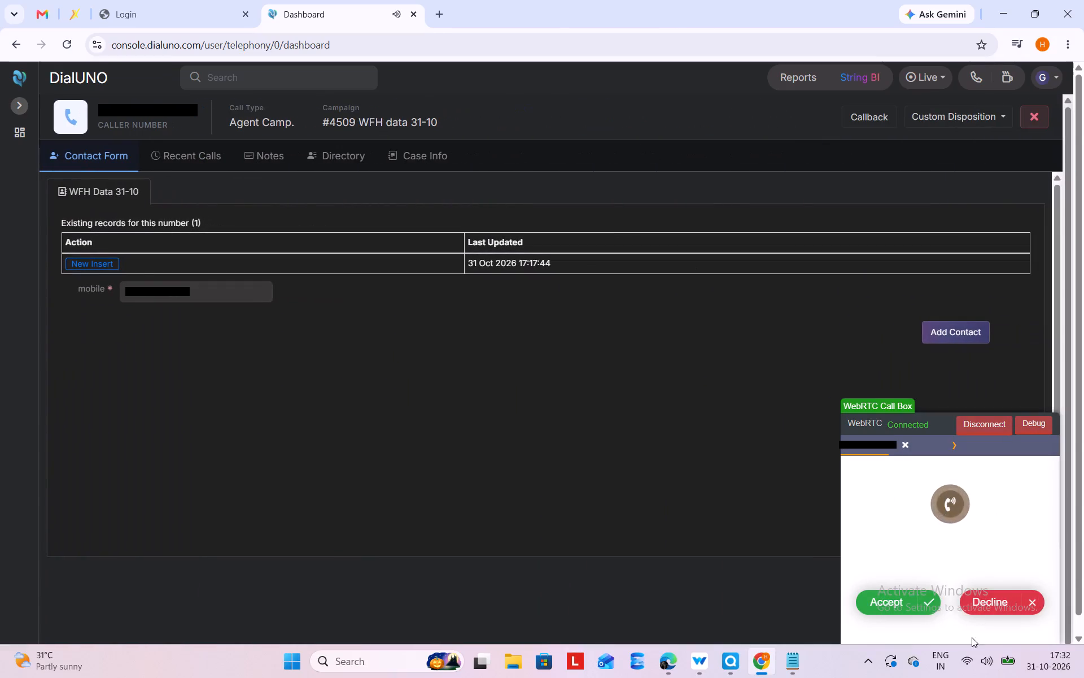
Accept the incoming WFH data 31-10 campaign call and mark it as Not Reachable.
{"action": "left_click", "coordinate": [908, 621]}
{"action": "double_click", "coordinate": [904, 616]}
{"action": "left_click", "coordinate": [906, 607]}
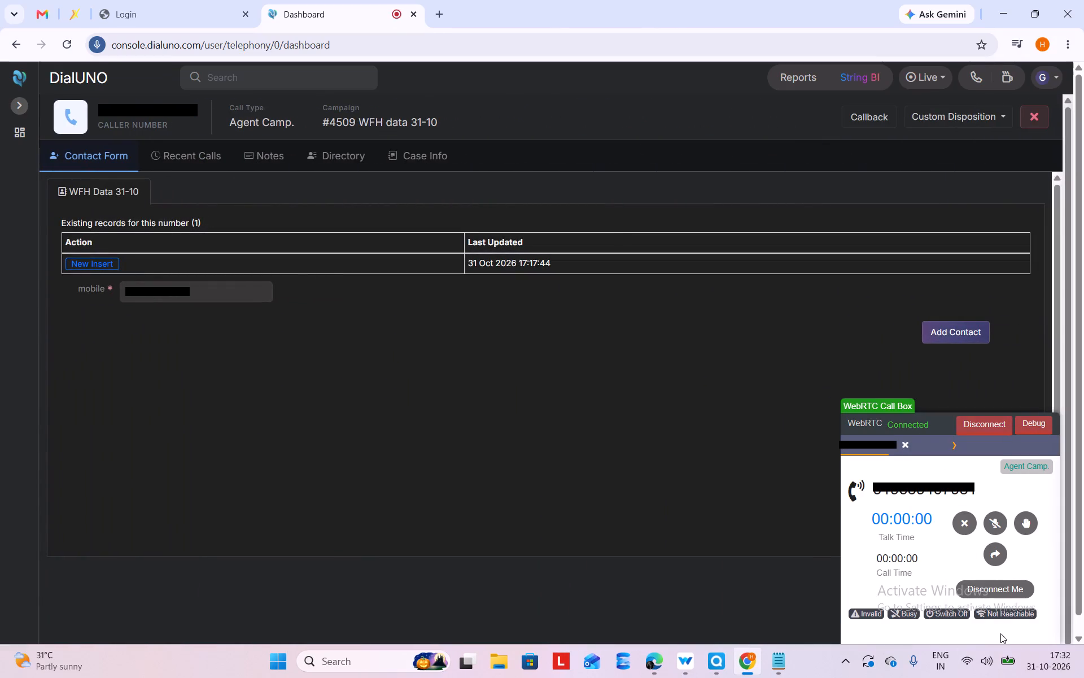
{"action": "left_click", "coordinate": [995, 610]}
{"action": "left_click", "coordinate": [968, 573]}
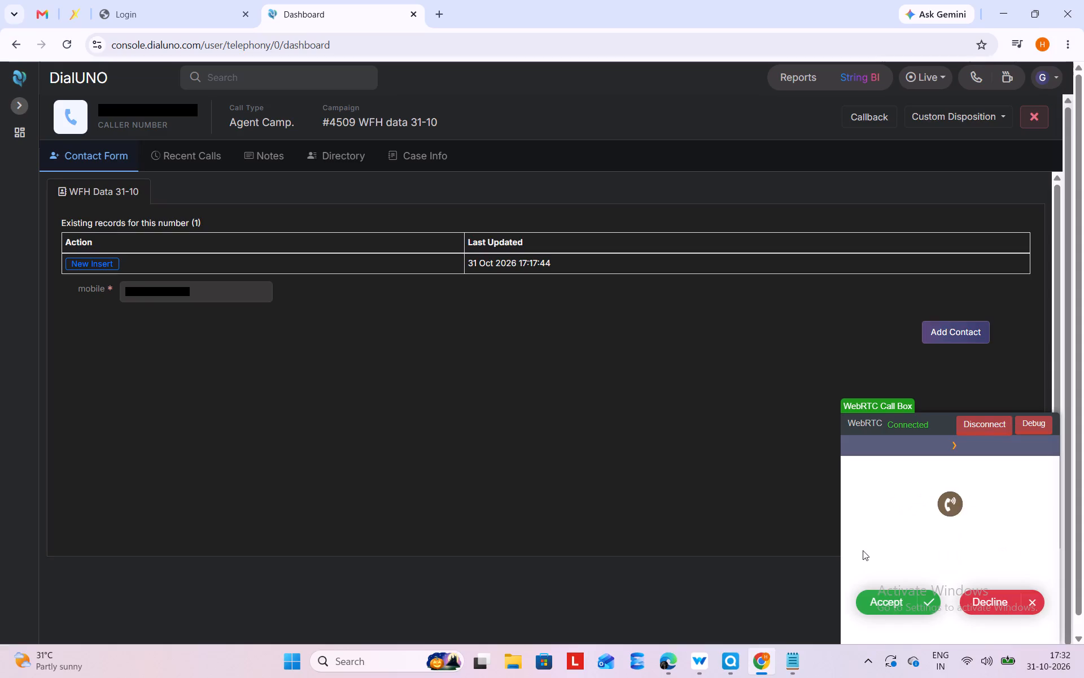
Accept the following incoming WFH data 31-10 campaign call.
{"action": "left_click", "coordinate": [880, 606]}
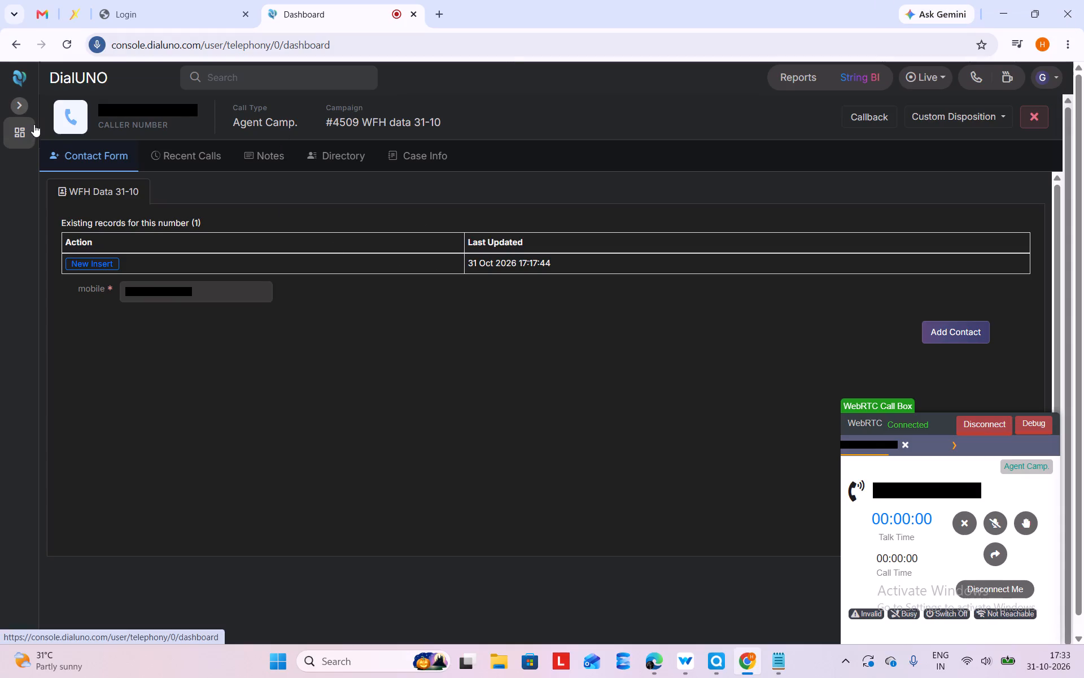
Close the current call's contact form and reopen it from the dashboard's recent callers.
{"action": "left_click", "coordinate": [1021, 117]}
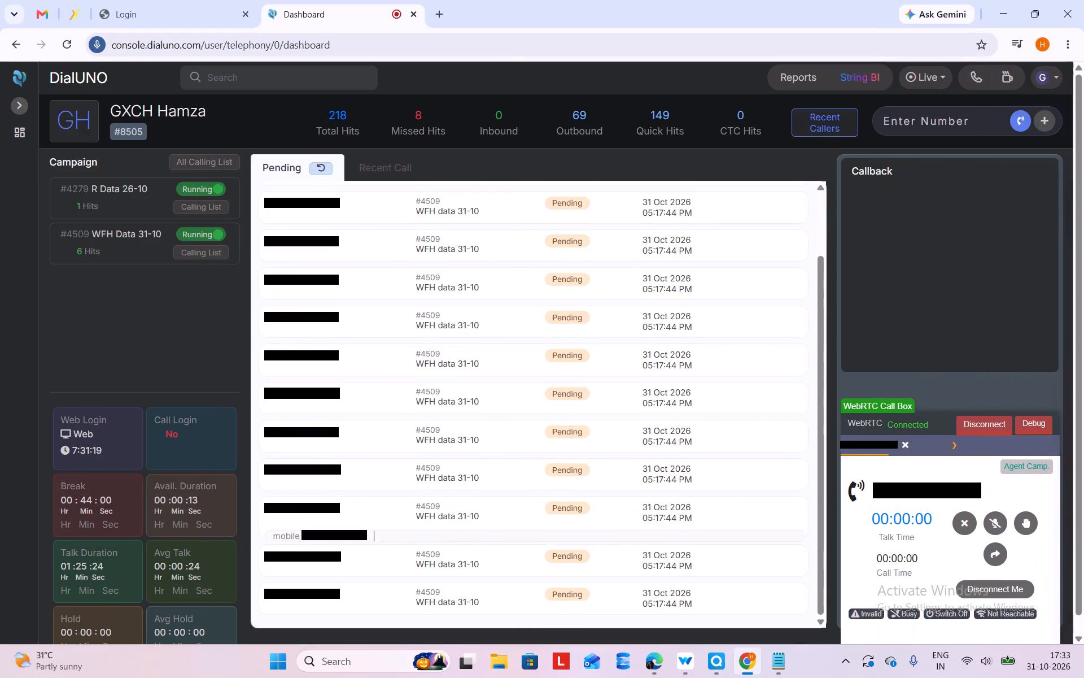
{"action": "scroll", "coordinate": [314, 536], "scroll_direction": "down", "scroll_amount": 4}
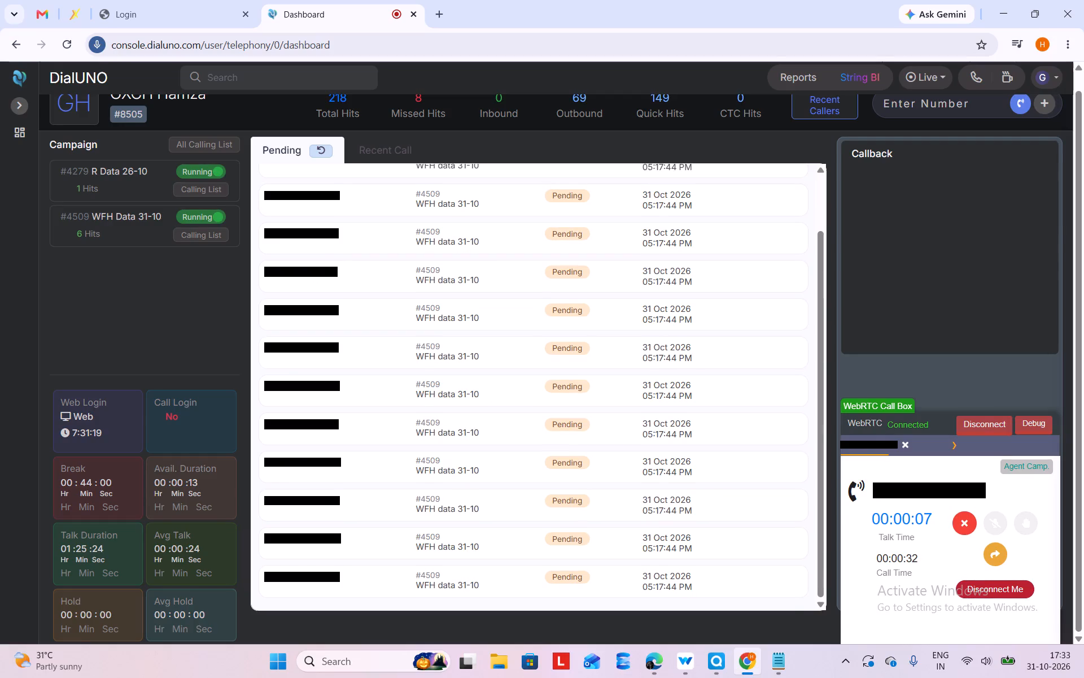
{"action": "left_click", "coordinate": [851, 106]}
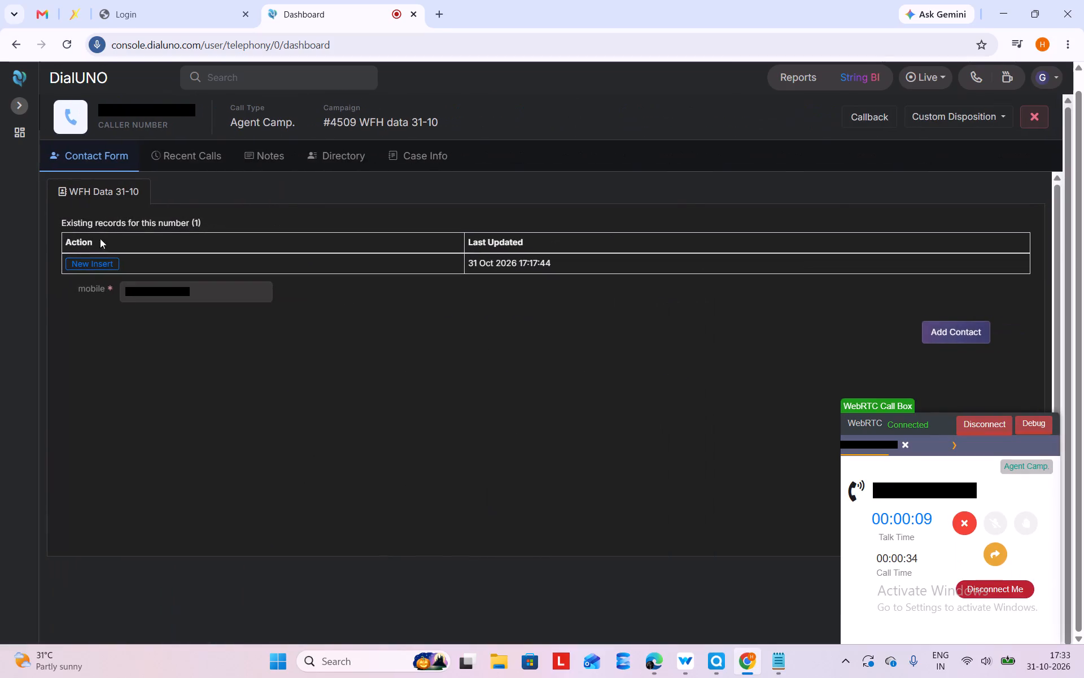
Review the recent calls of the current WFH data 31-10 caller.
{"action": "left_click", "coordinate": [196, 162]}
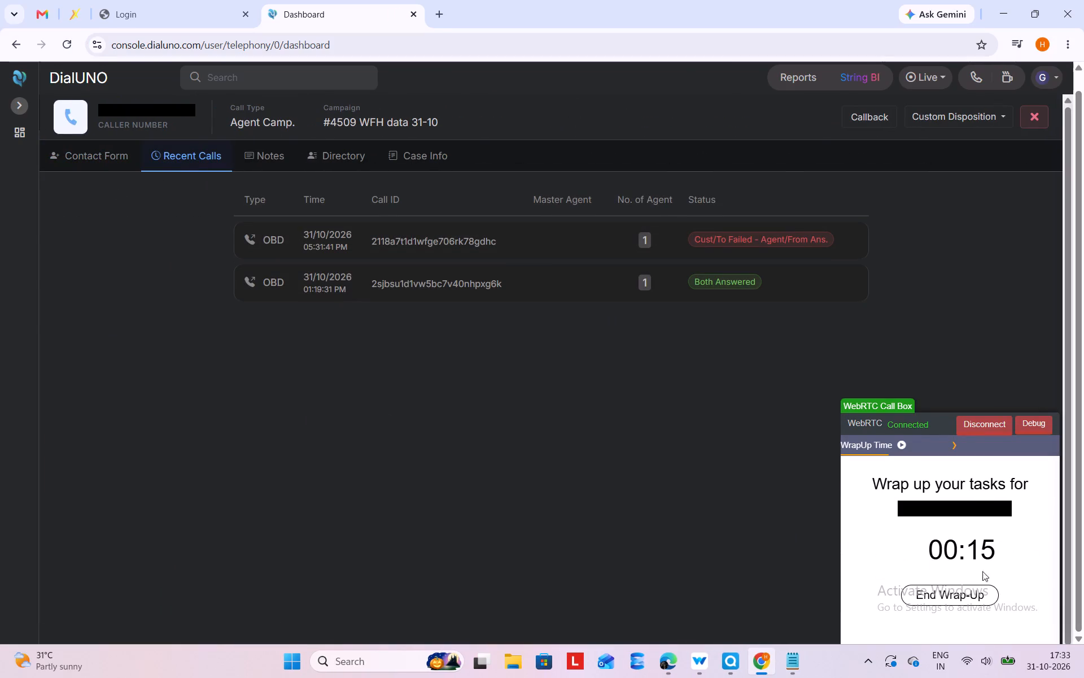
End the wrap-up time of the finished call and return to the DialUNO dashboard.
{"action": "left_click", "coordinate": [968, 599]}
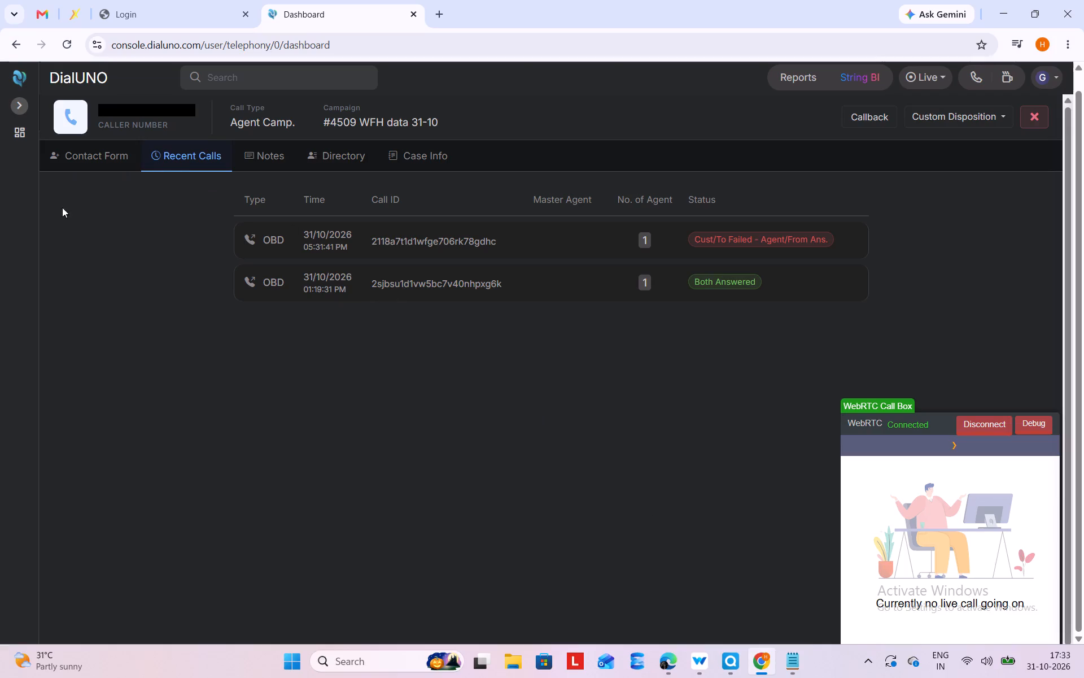
{"action": "left_click", "coordinate": [732, 511]}
{"action": "left_click", "coordinate": [22, 140]}
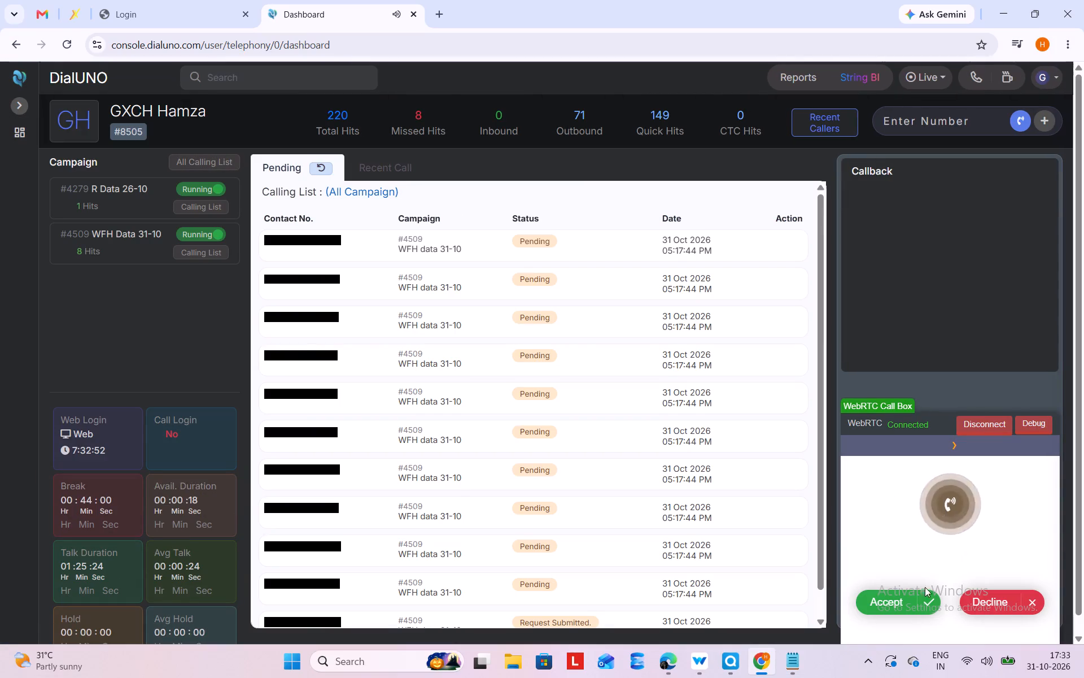
Accept the incoming WFH data 31-10 campaign call.
{"action": "left_click", "coordinate": [915, 604]}
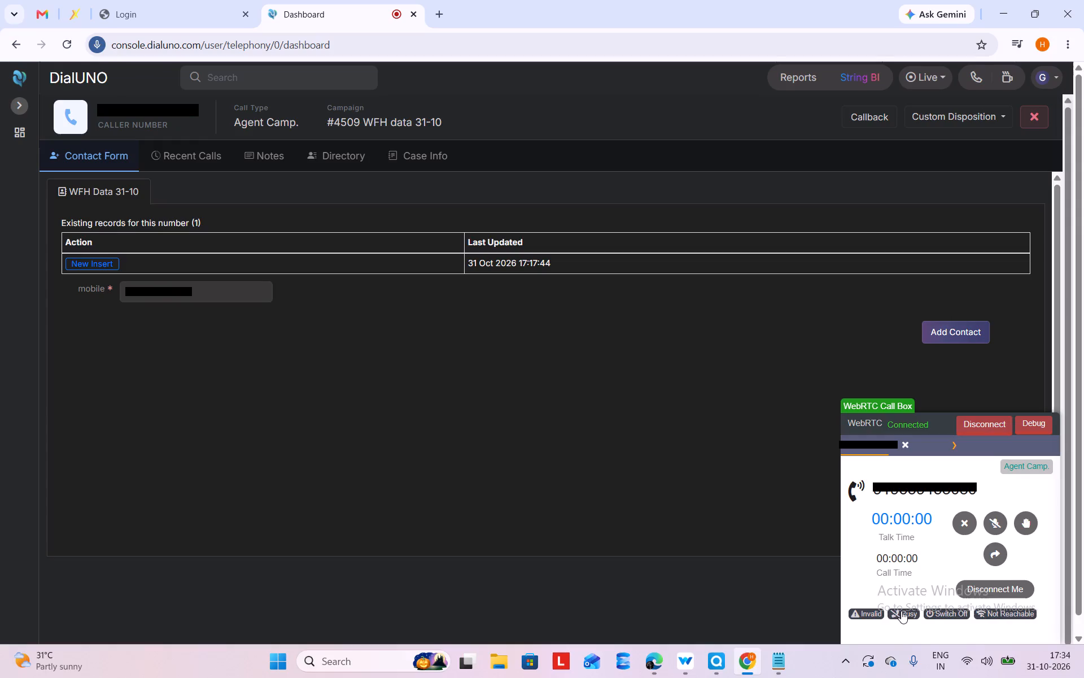
Finish with the ended WFH data 31-10 call and return to the DialUNO dashboard.
{"action": "left_click", "coordinate": [932, 576]}
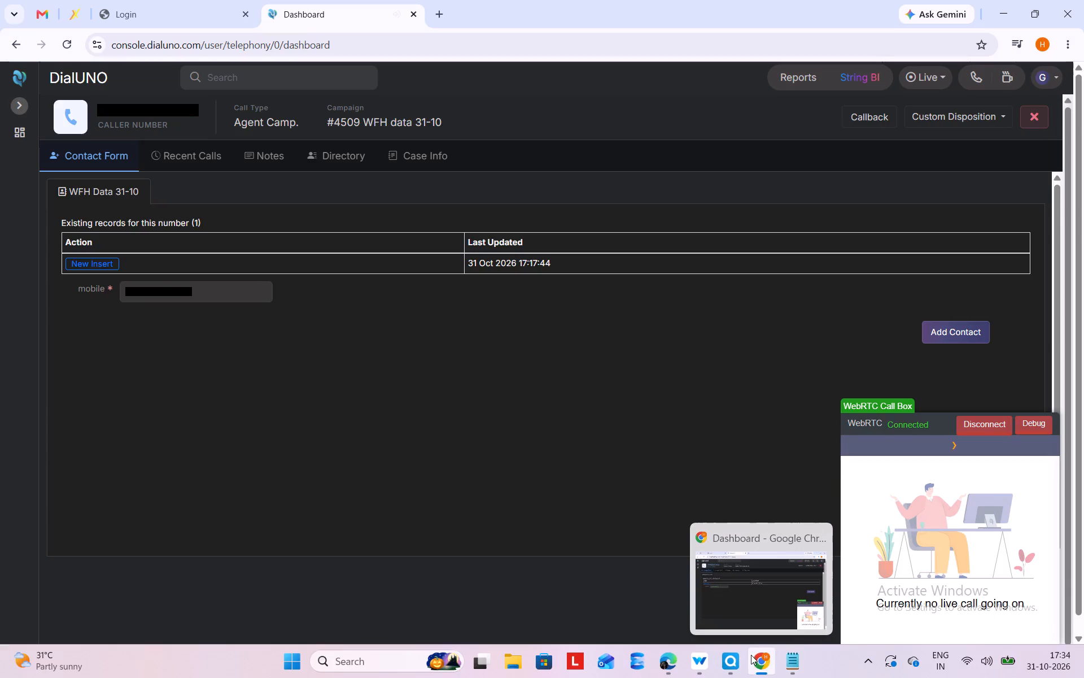
{"action": "left_click", "coordinate": [17, 134]}
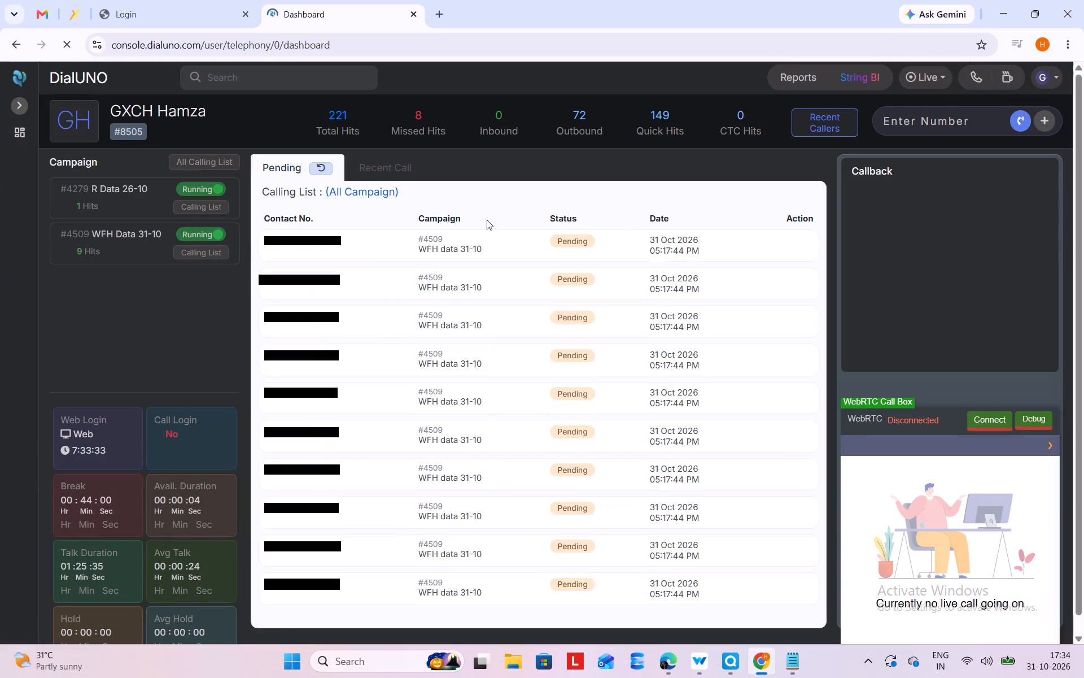
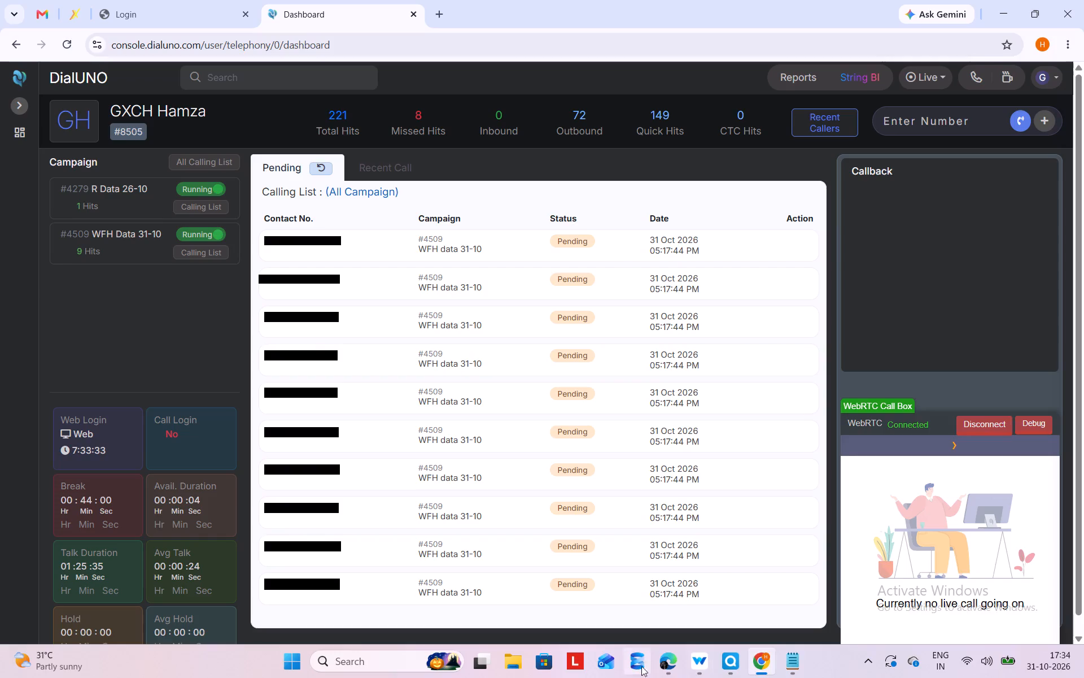
Switch to Nextcloud Talk, check the Team Manish group chat, and return to the DialUNO dashboard.
{"action": "left_click", "coordinate": [735, 663]}
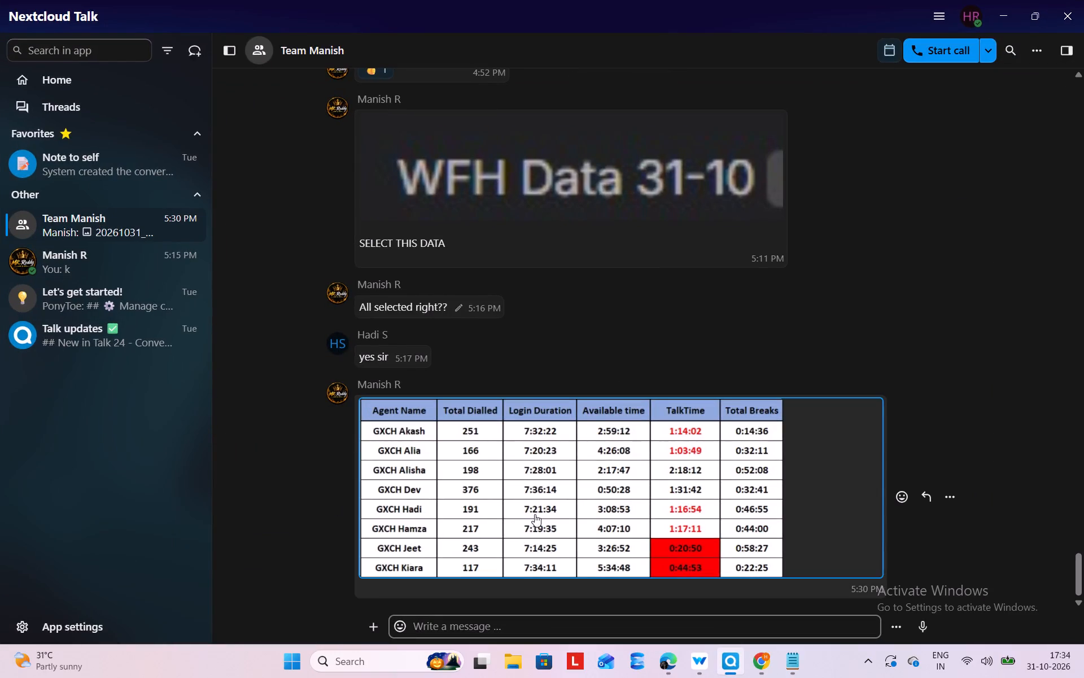
{"action": "left_click", "coordinate": [998, 12]}
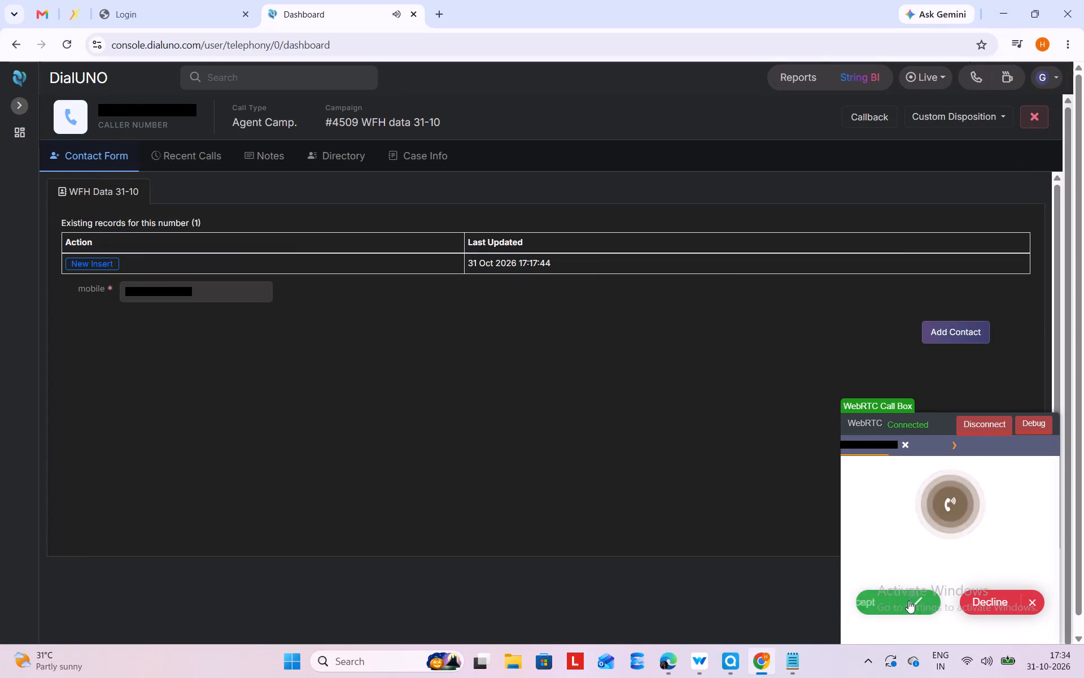
Accept the incoming WFH data 31-10 campaign call and close its caller page to return to the dashboard.
{"action": "left_click", "coordinate": [908, 601]}
{"action": "left_click", "coordinate": [1038, 122]}
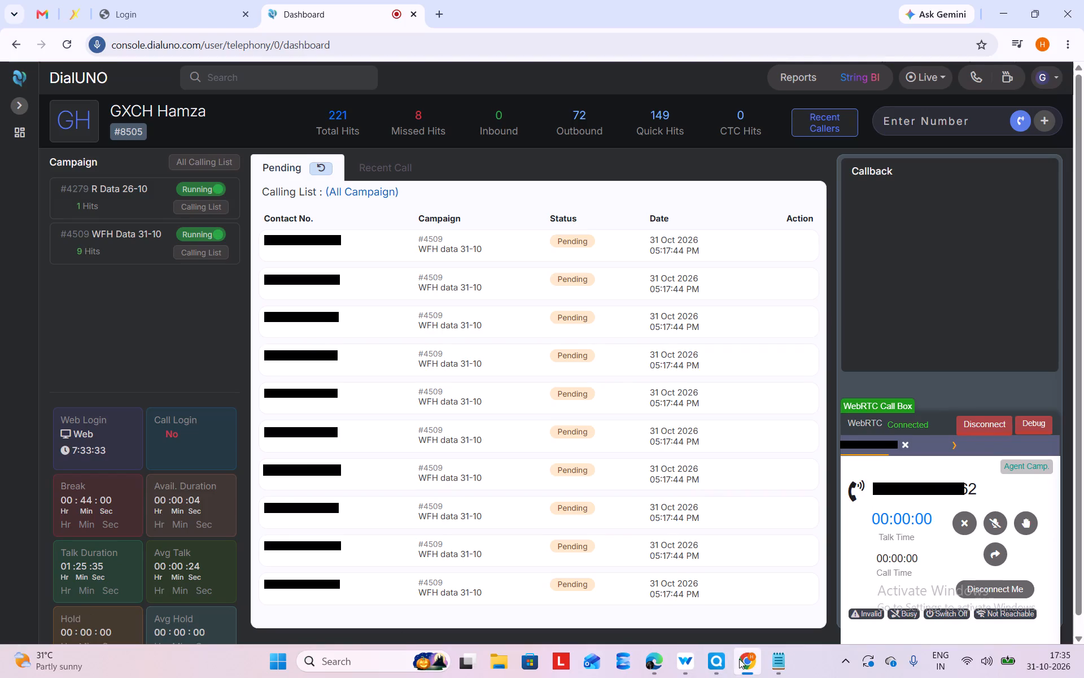
Switch to Nextcloud Talk, check the direct conversation with Manish, and return to the DialUNO dashboard.
{"action": "left_click", "coordinate": [716, 662]}
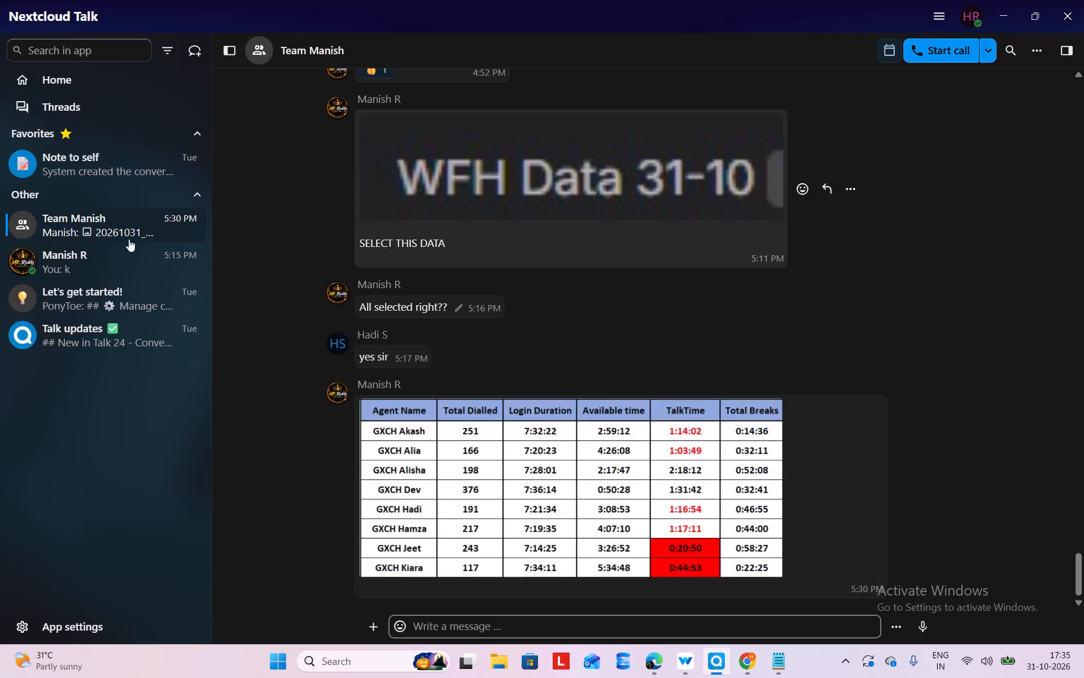
{"action": "left_click", "coordinate": [72, 272]}
{"action": "left_click", "coordinate": [1003, 19]}
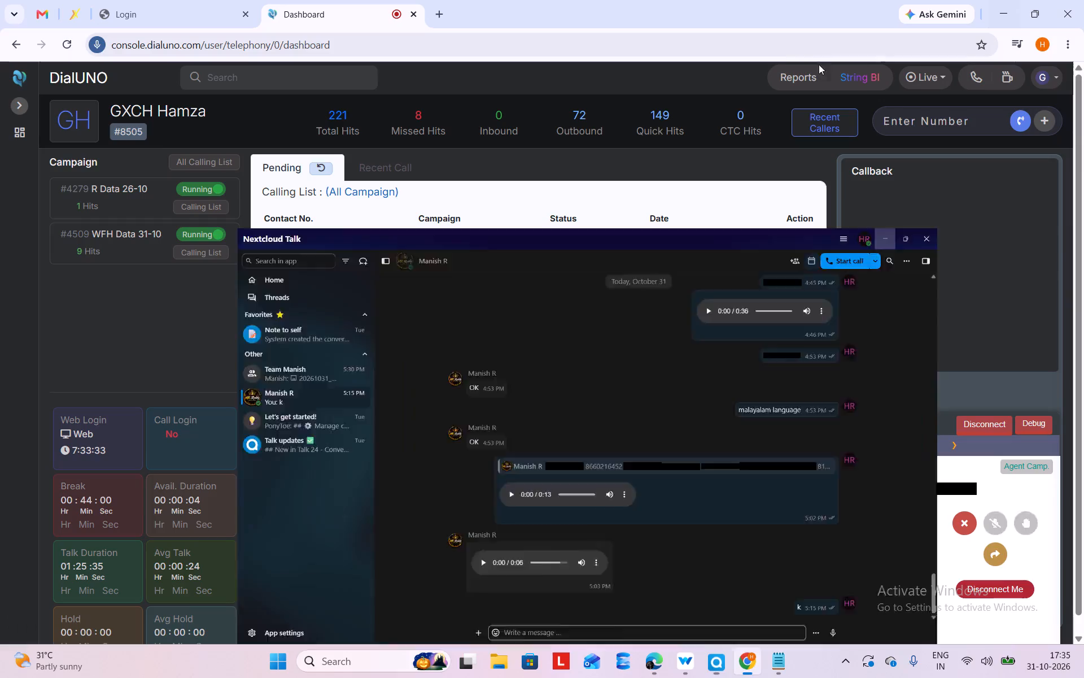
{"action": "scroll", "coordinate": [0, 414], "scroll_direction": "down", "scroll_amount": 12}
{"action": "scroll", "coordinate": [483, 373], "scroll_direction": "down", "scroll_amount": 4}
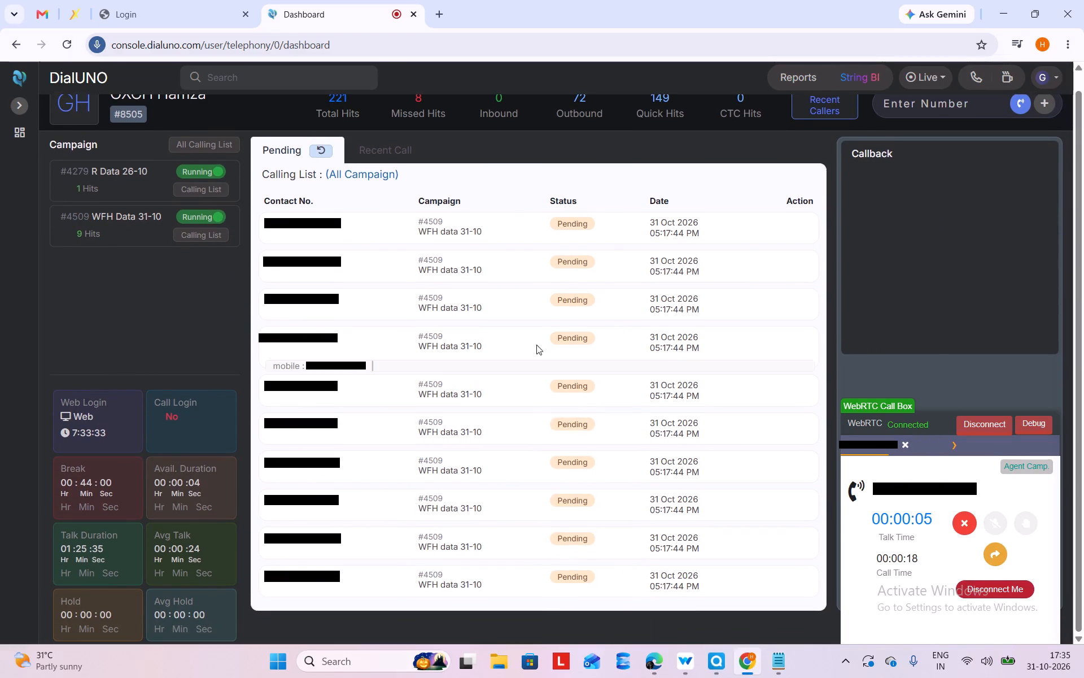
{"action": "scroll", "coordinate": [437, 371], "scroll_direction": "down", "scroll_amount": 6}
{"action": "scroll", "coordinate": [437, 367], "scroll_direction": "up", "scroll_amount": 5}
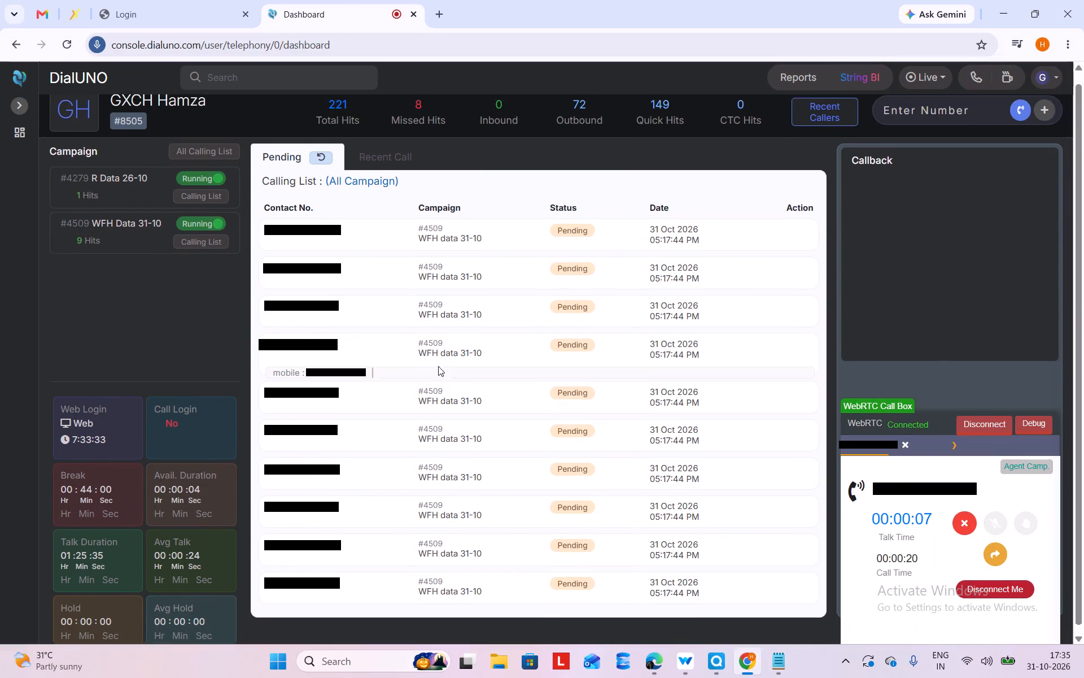
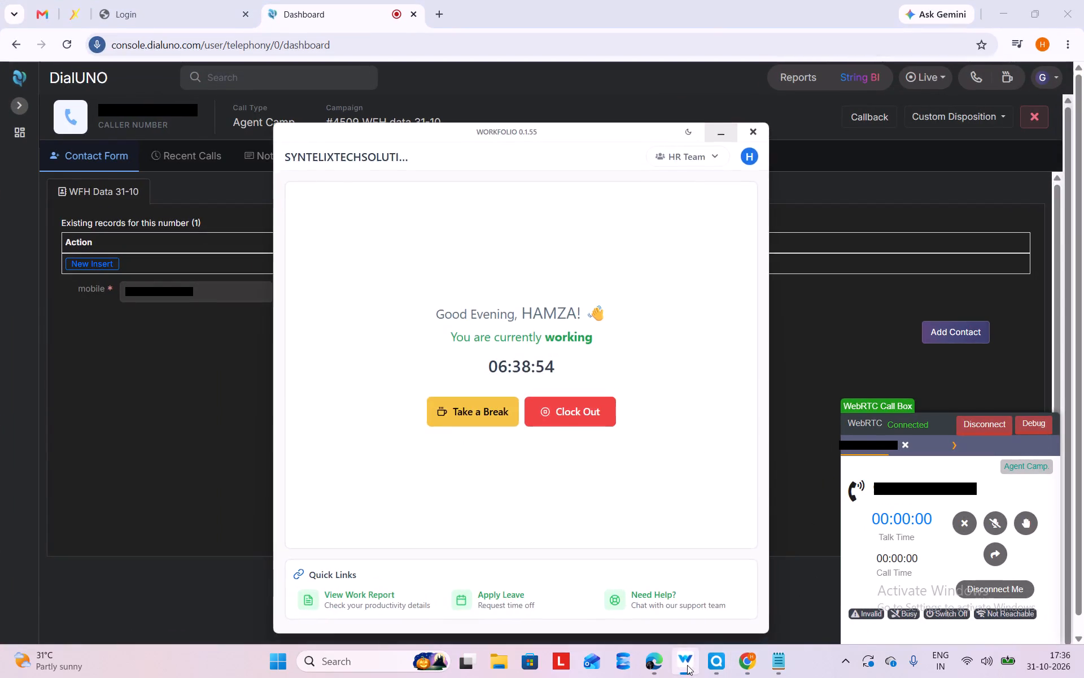
Check the working time in the Workfolio desktop app and reload Workfolio's My Work statistics page in Edge.
{"action": "left_click", "coordinate": [687, 665]}
{"action": "left_click", "coordinate": [687, 664]}
{"action": "left_click", "coordinate": [687, 664]}
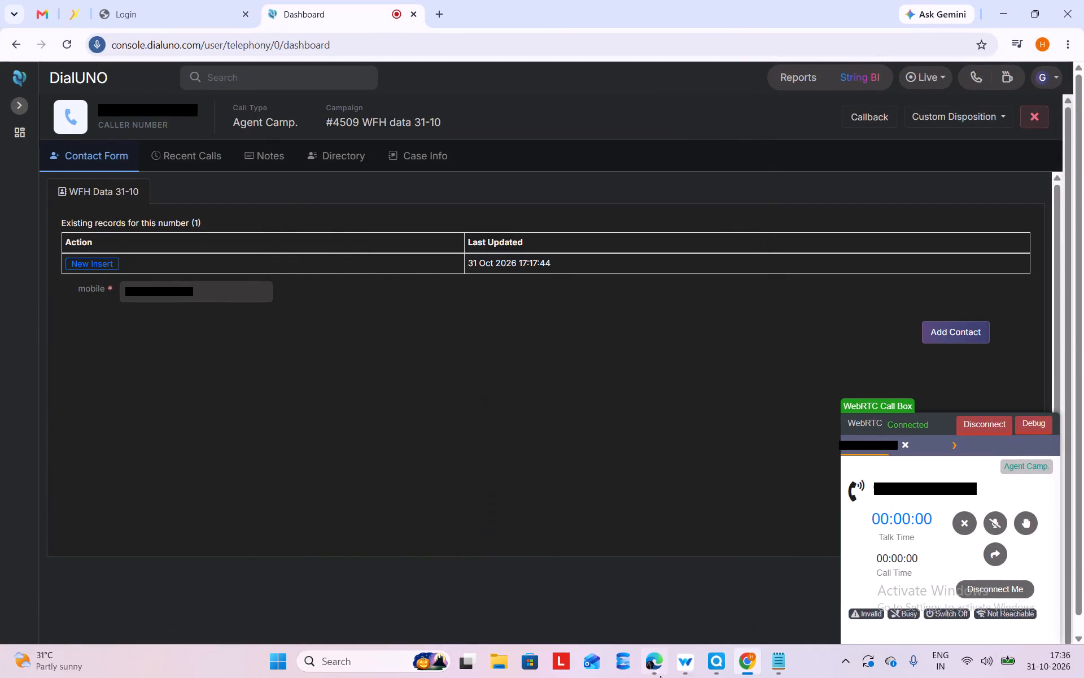
{"action": "left_click", "coordinate": [649, 676]}
{"action": "left_click", "coordinate": [54, 47]}
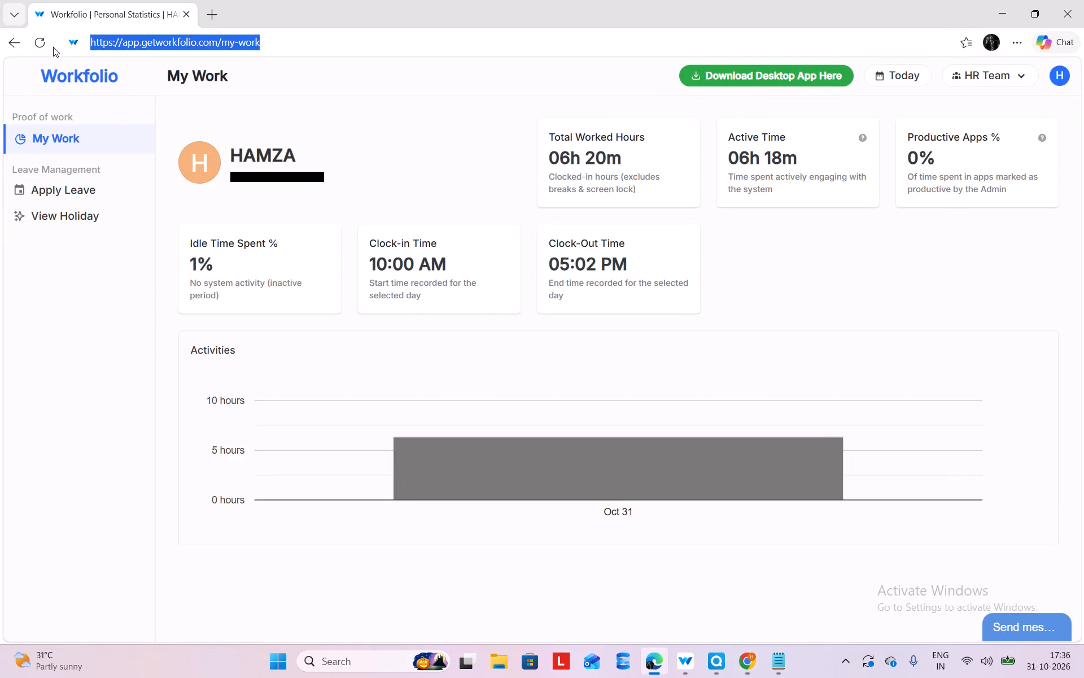
{"action": "left_click", "coordinate": [48, 47]}
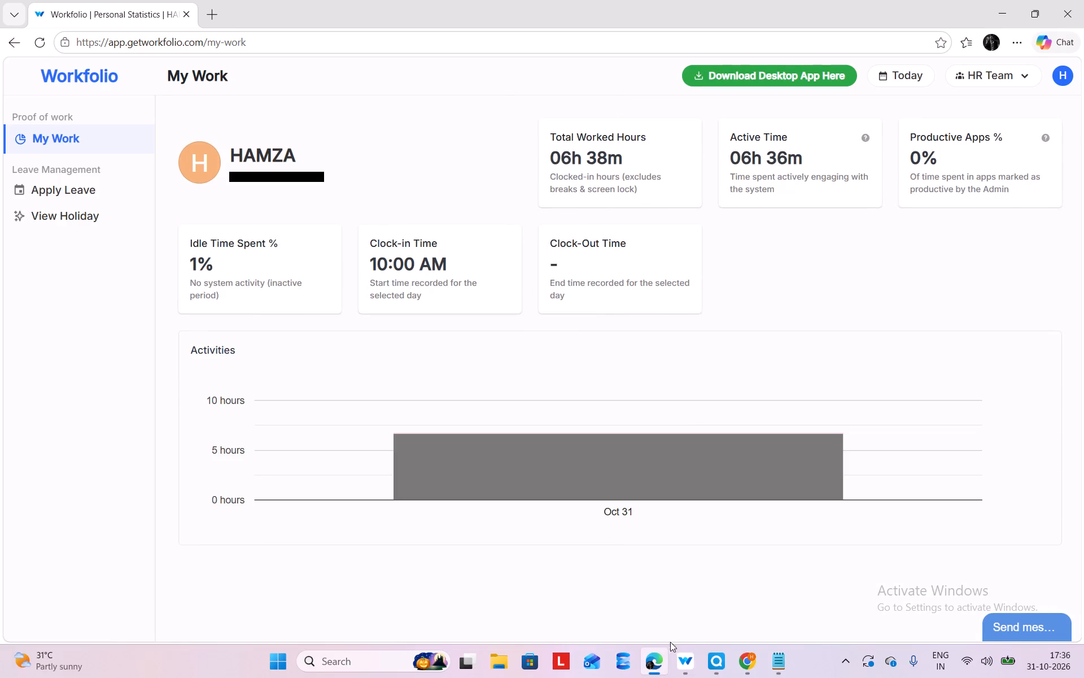
Return to DialUNO in Chrome, hang up the current WFH Data 31-10 call and close its caller page.
{"action": "left_click", "coordinate": [751, 663]}
{"action": "left_click", "coordinate": [967, 532]}
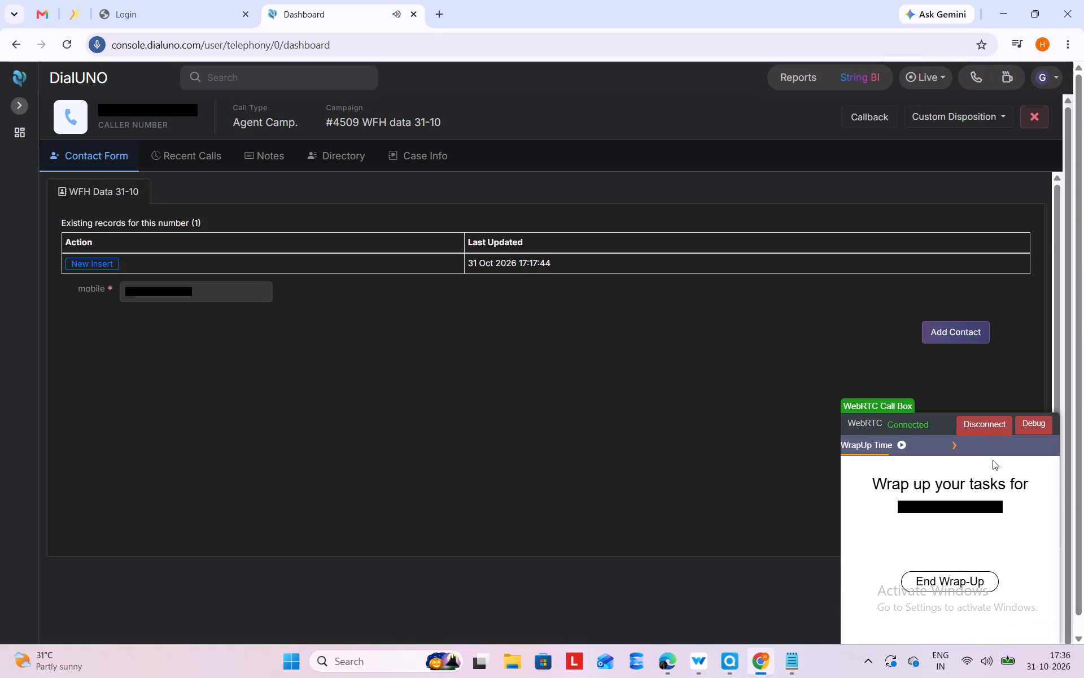
{"action": "left_click", "coordinate": [1041, 118]}
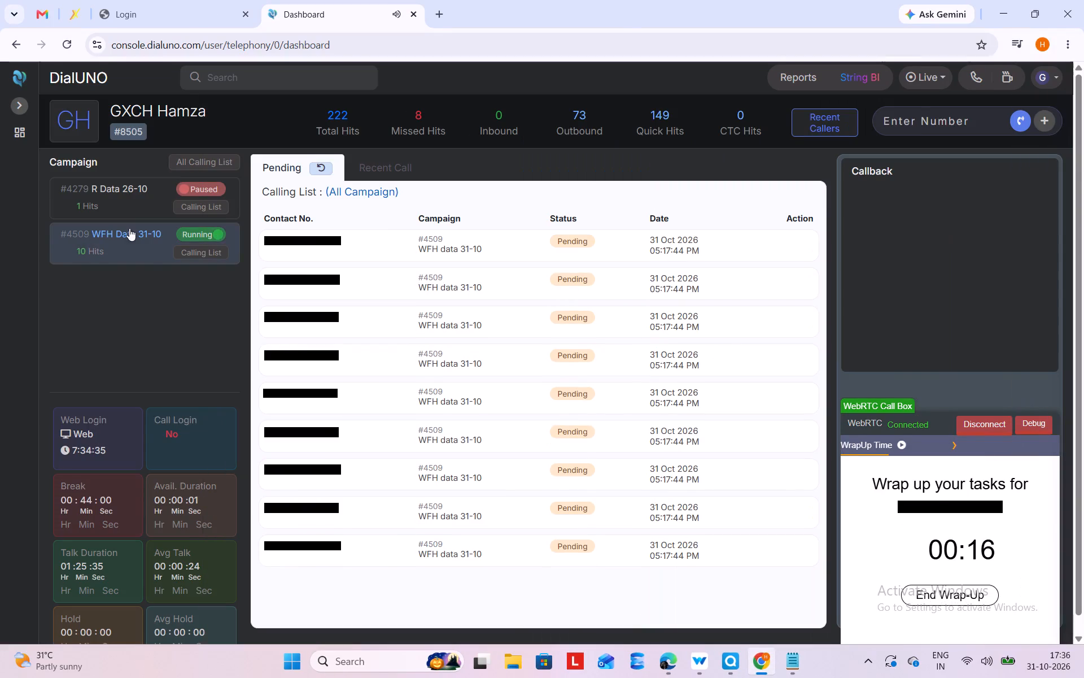
Pause the WFH Data 31-10 campaign and end the wrap-up time of the last call.
{"action": "left_click", "coordinate": [189, 234]}
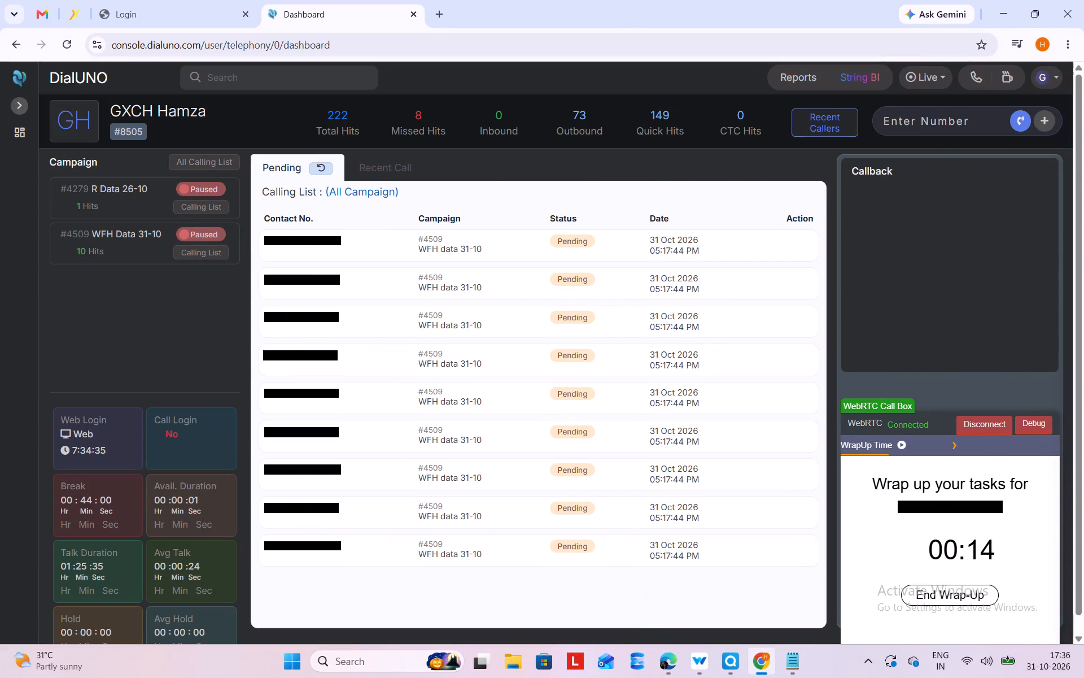
{"action": "left_click", "coordinate": [23, 128]}
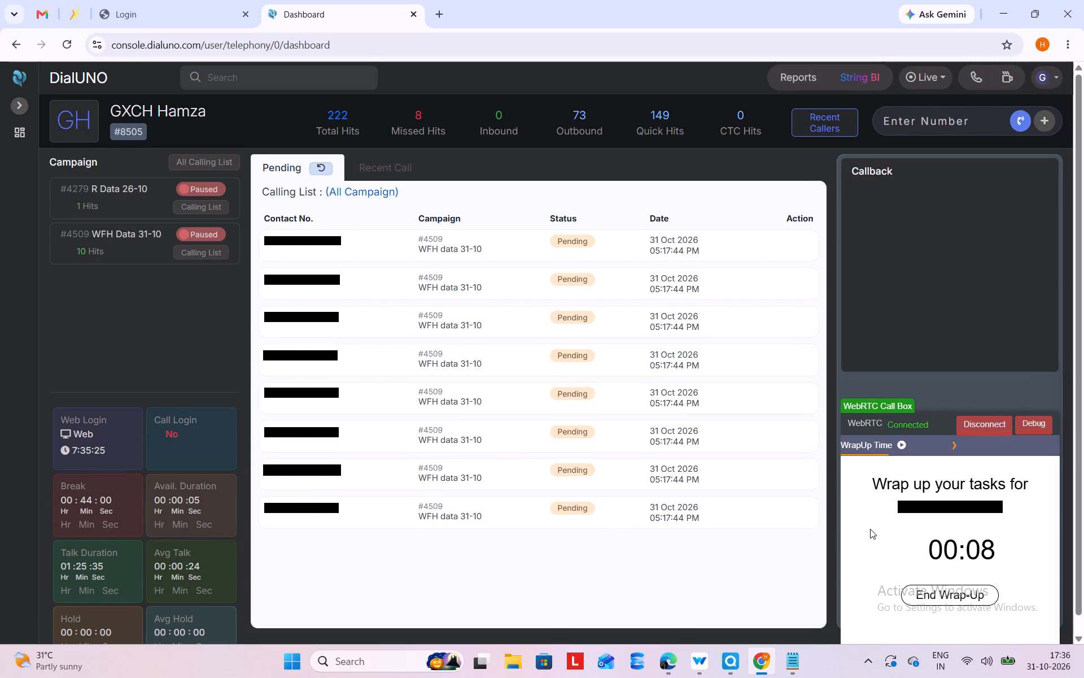
{"action": "left_click", "coordinate": [932, 584]}
{"action": "left_click", "coordinate": [932, 589]}
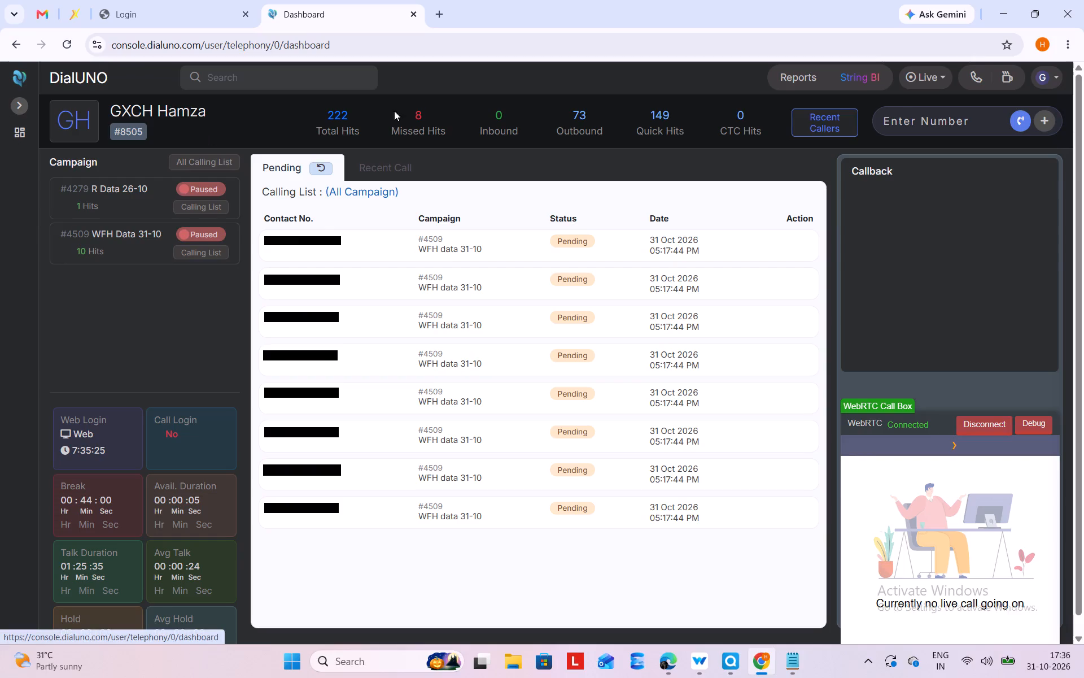
Reload the DialUNO dashboard to check the refreshed campaign status and pending calling list.
{"action": "left_click", "coordinate": [18, 136]}
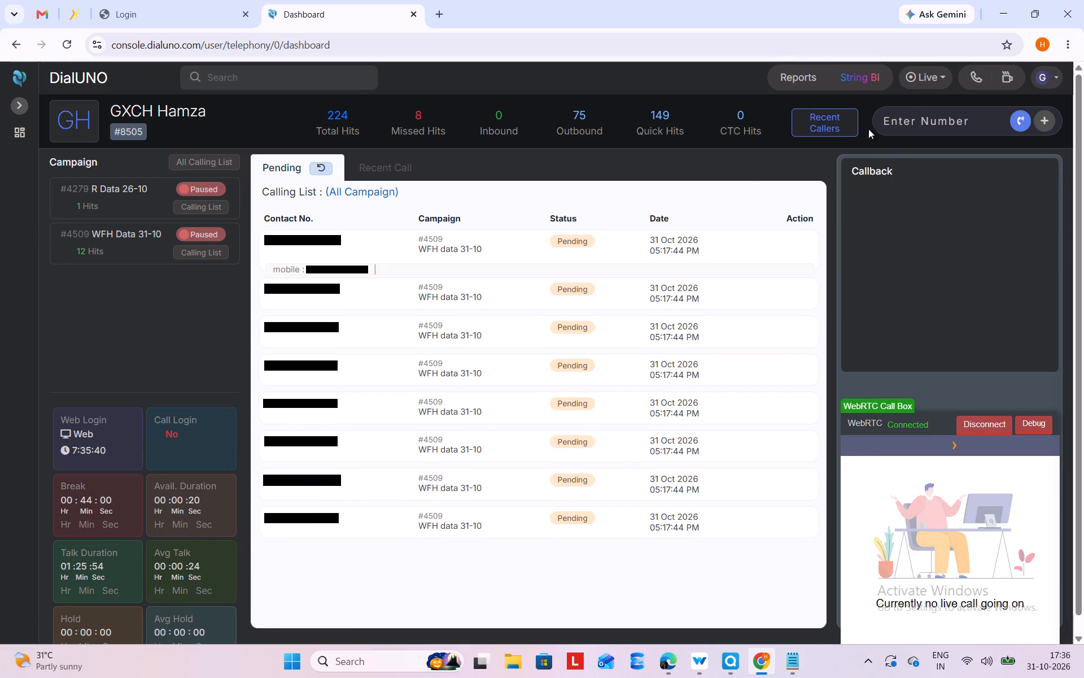
{"action": "left_click", "coordinate": [18, 145]}
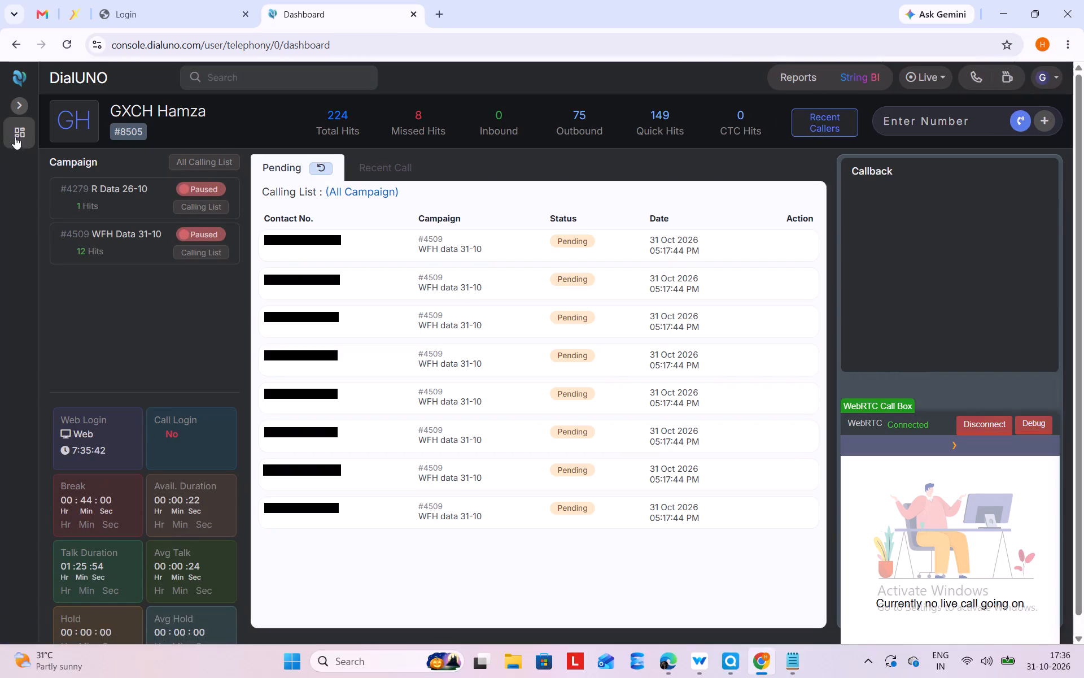
{"action": "left_click", "coordinate": [15, 138]}
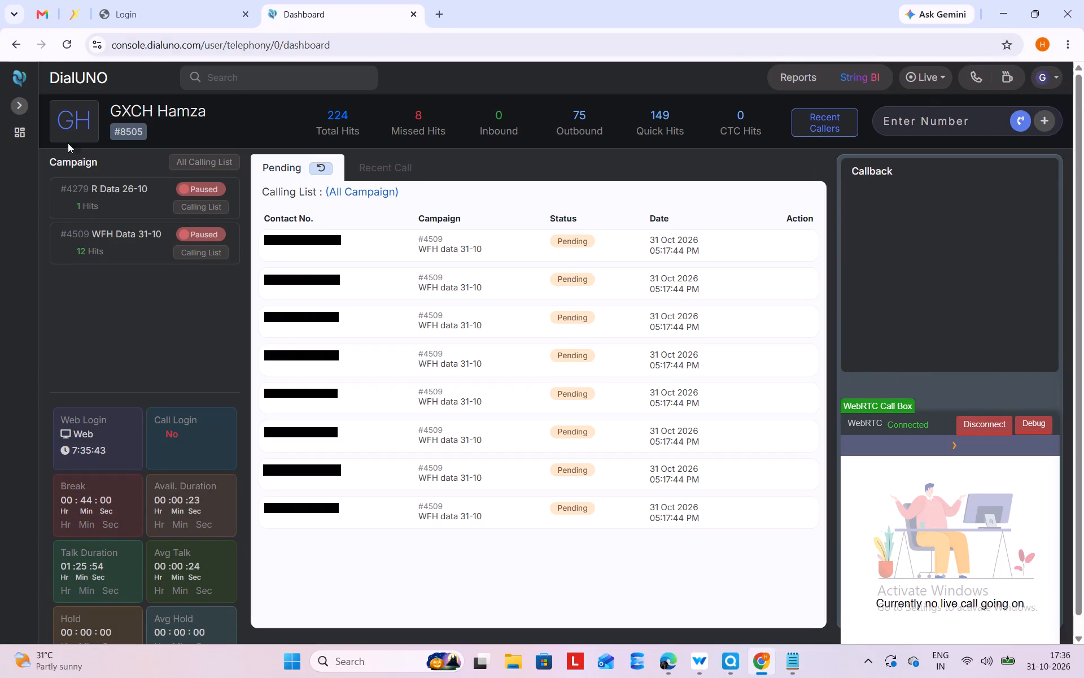
{"action": "left_click", "coordinate": [0, 133]}
{"action": "left_click", "coordinate": [10, 127]}
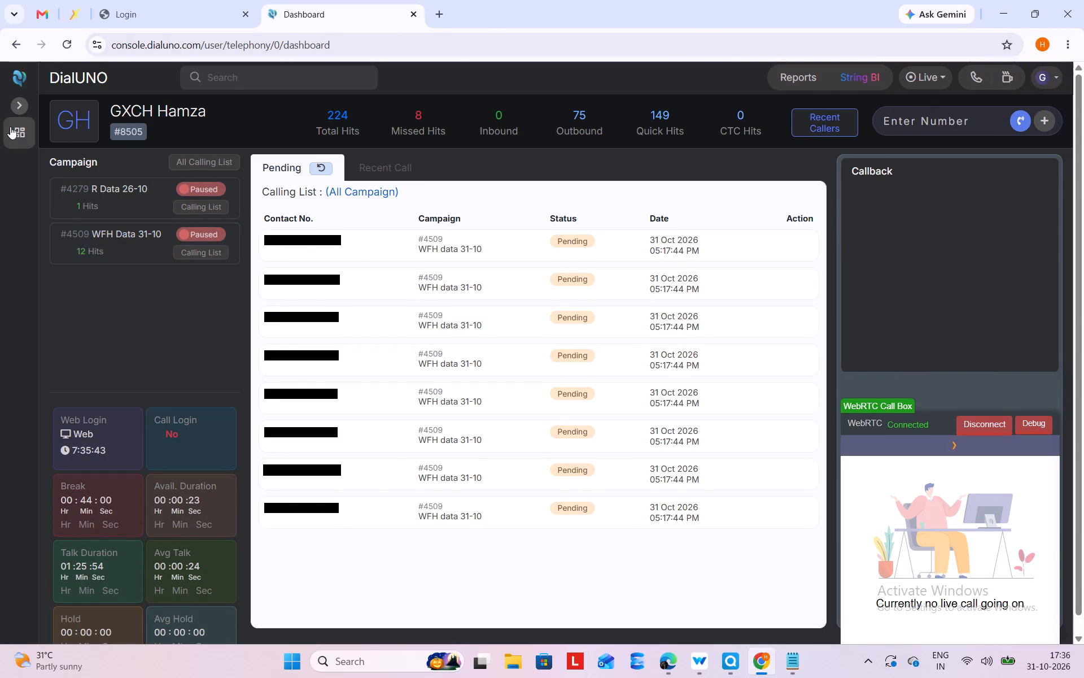
{"action": "left_click", "coordinate": [16, 122]}
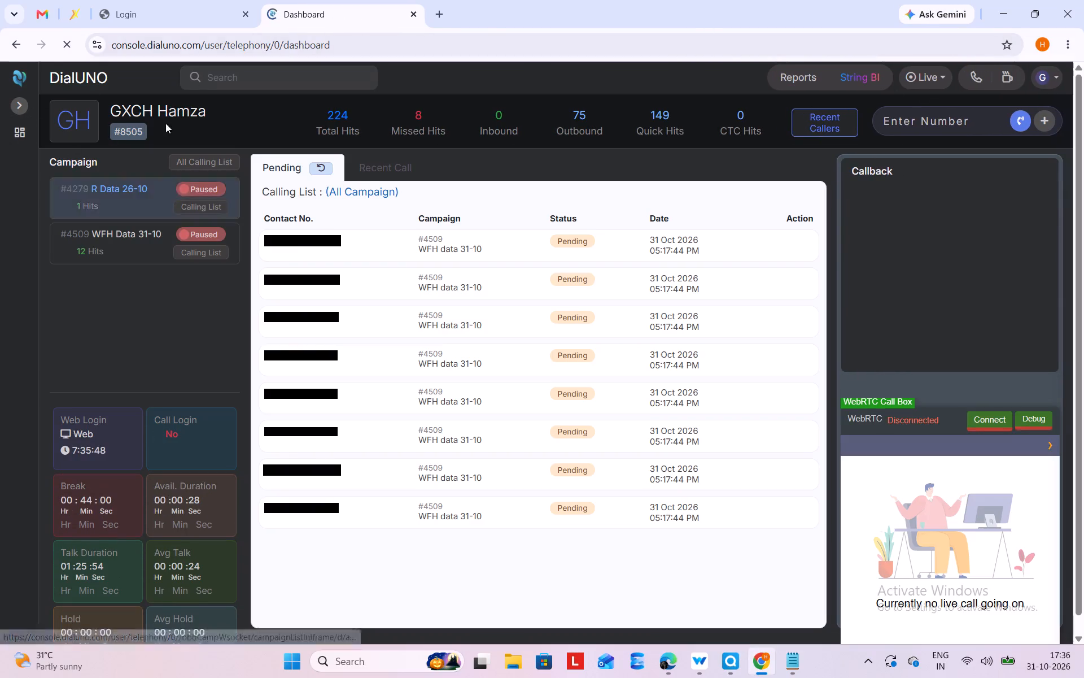
Start a Tea Break in DialUNO.
{"action": "left_click", "coordinate": [990, 77]}
{"action": "left_click", "coordinate": [1004, 79]}
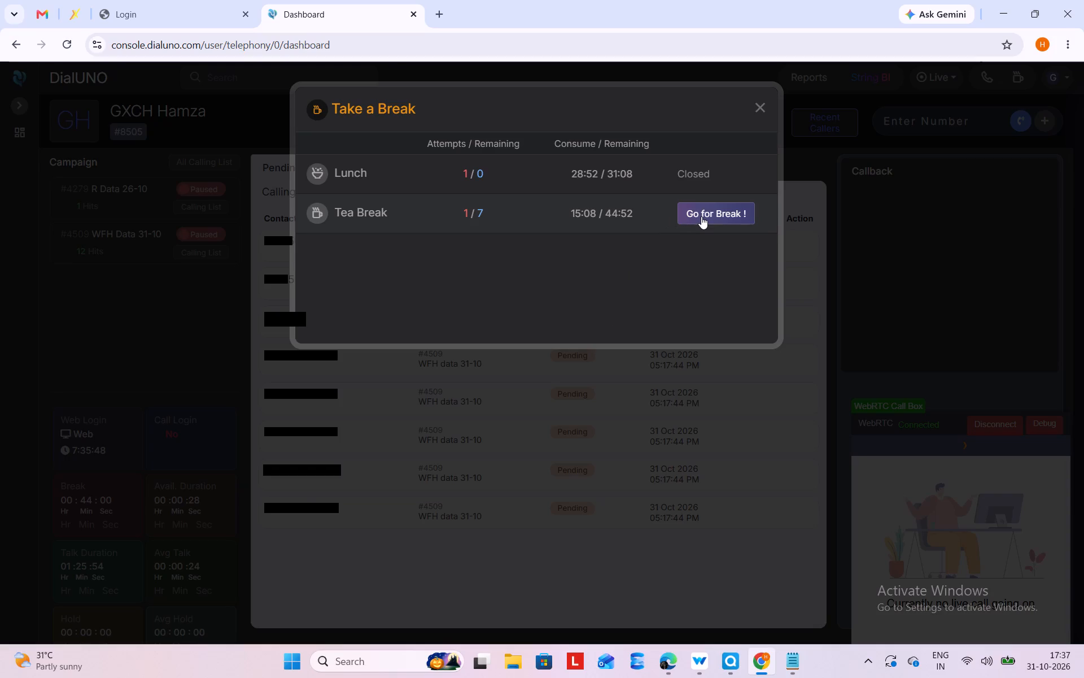
{"action": "left_click", "coordinate": [701, 216]}
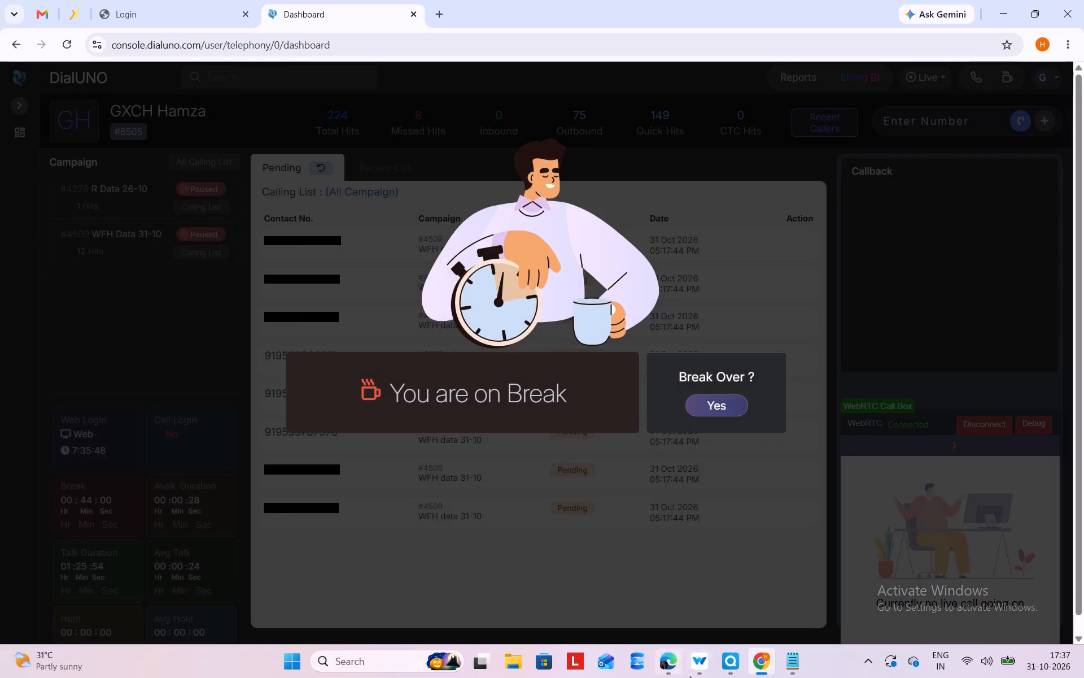
Switch to Workfolio, start a break there, and minimise the Workfolio and Nextcloud Talk windows.
{"action": "left_click", "coordinate": [728, 668]}
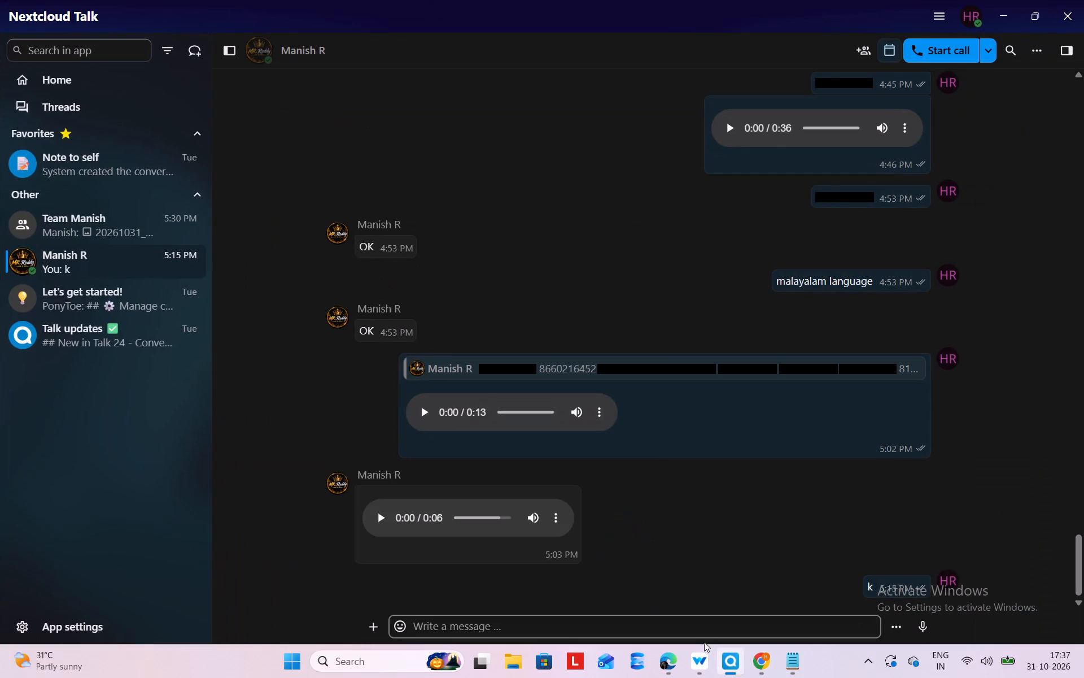
{"action": "left_click", "coordinate": [705, 665]}
{"action": "left_click", "coordinate": [473, 405]}
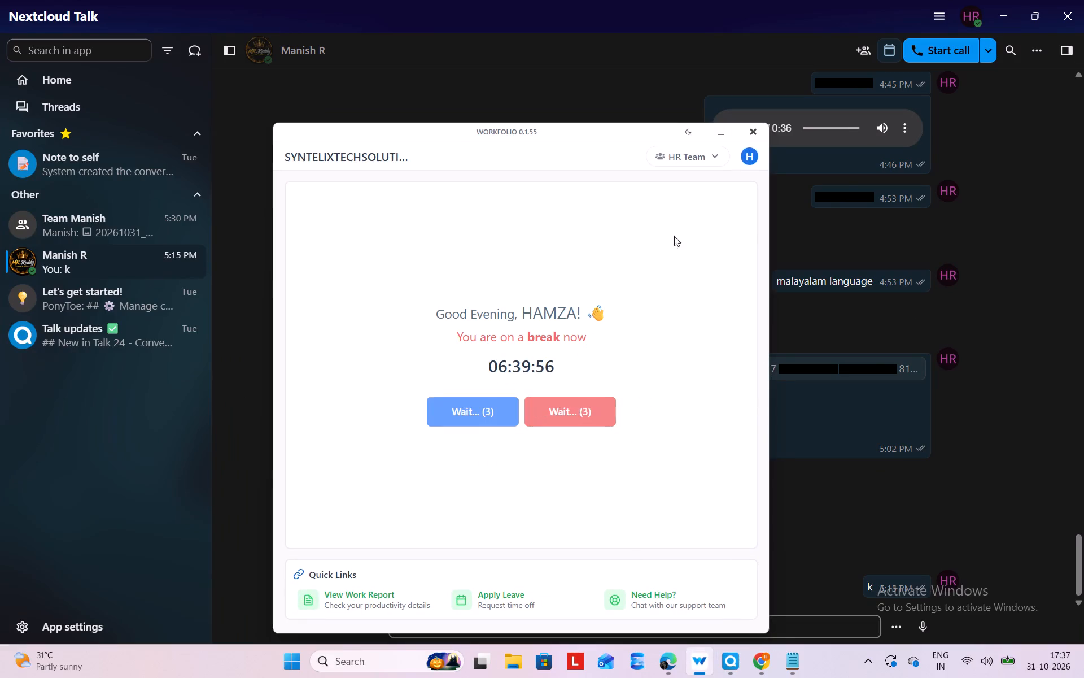
{"action": "left_click", "coordinate": [710, 132]}
{"action": "left_click", "coordinate": [996, 16]}
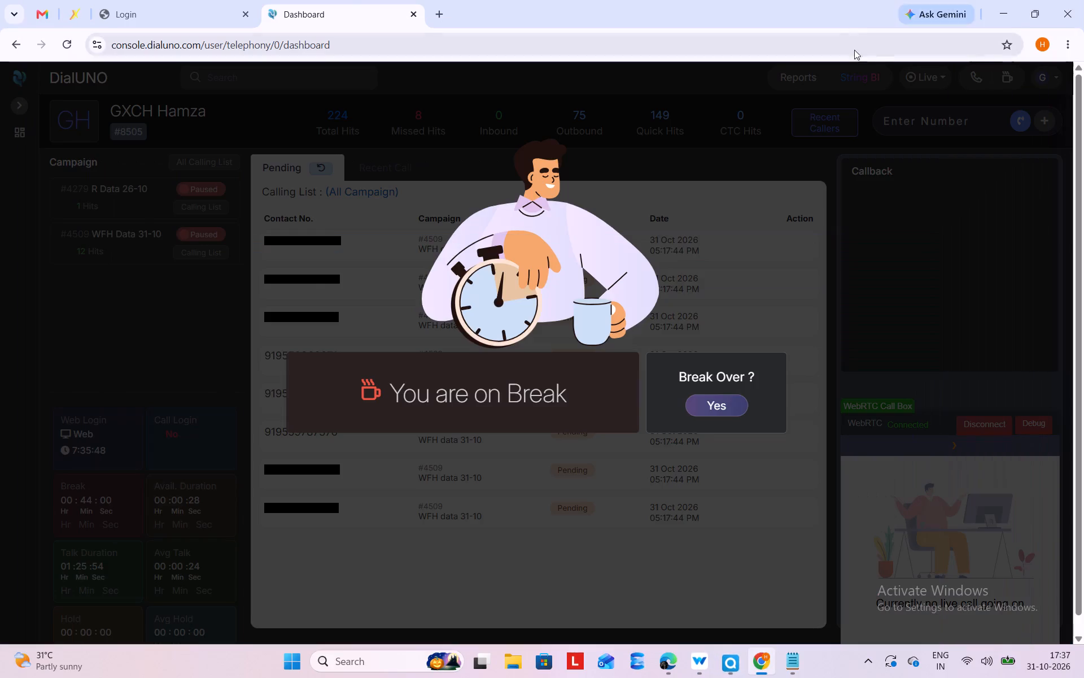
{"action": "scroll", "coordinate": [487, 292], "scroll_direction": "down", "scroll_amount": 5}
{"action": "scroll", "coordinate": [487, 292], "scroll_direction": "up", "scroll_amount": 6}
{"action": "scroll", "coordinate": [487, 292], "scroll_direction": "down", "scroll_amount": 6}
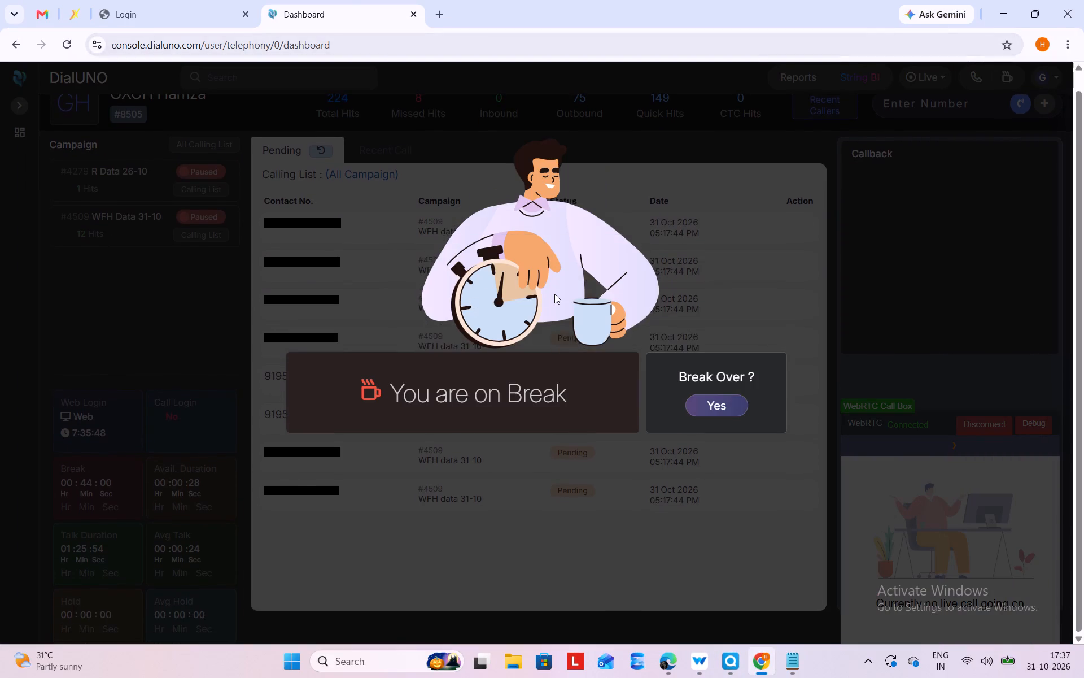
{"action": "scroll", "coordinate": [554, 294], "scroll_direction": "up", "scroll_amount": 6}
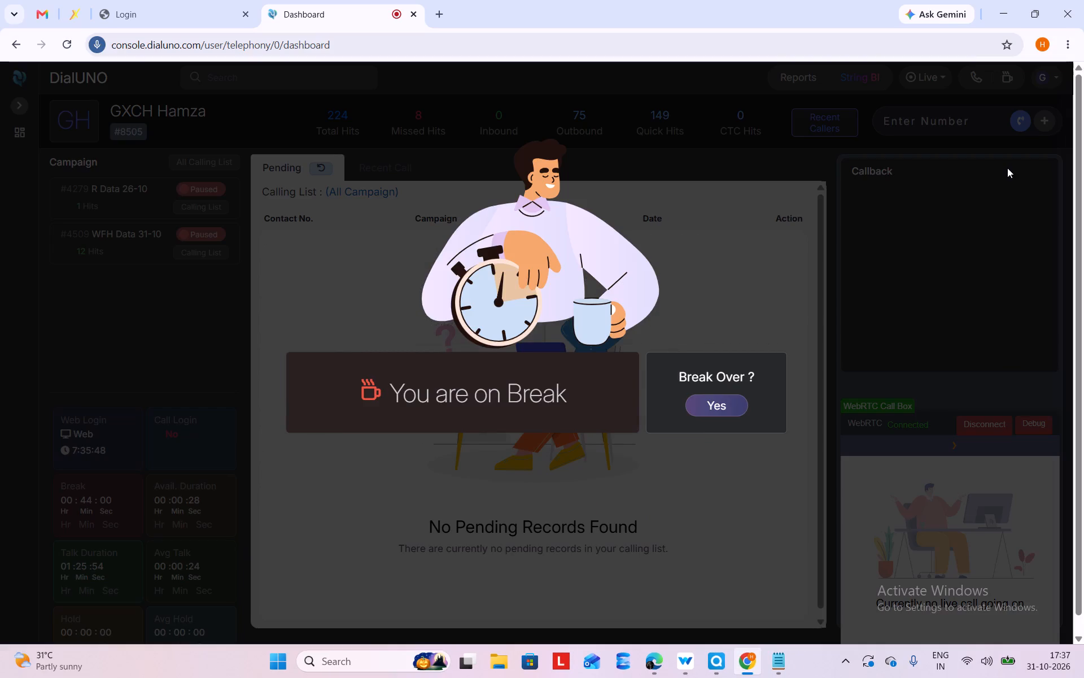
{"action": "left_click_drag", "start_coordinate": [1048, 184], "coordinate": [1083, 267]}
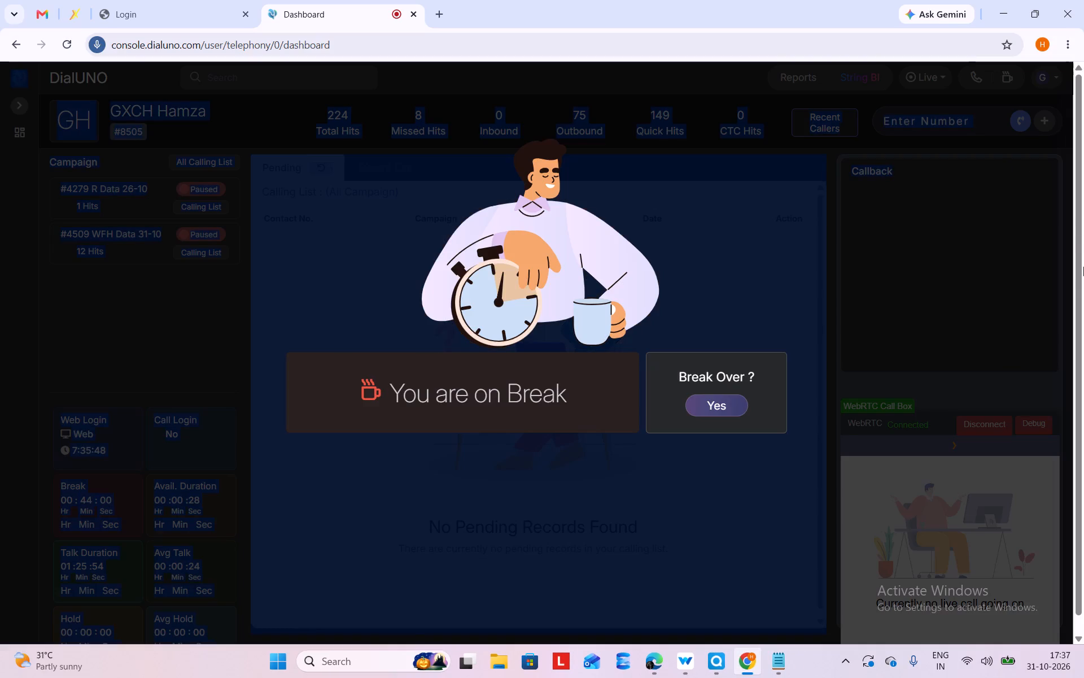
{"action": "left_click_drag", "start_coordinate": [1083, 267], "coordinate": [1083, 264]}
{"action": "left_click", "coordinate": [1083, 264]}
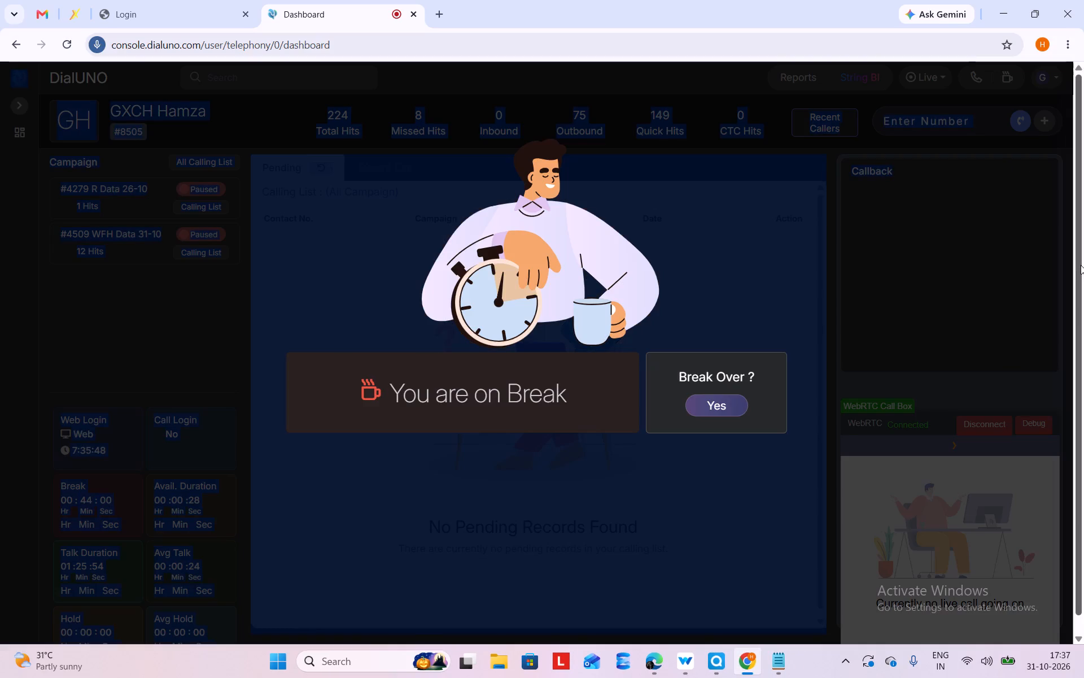
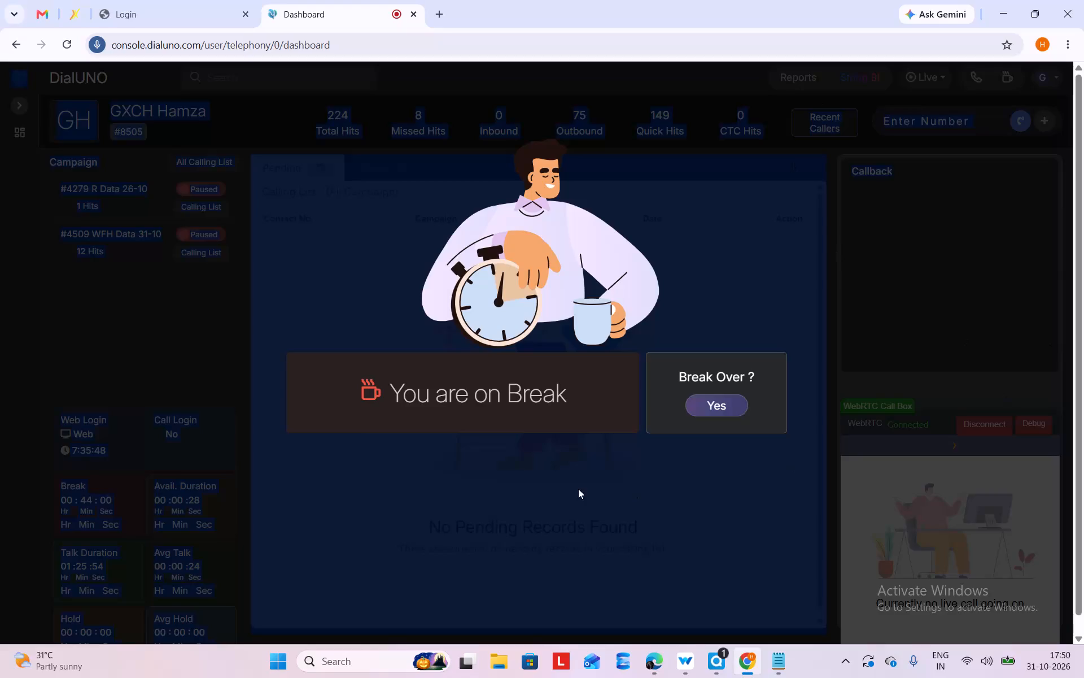
End the current break in DialUNO.
{"action": "left_click", "coordinate": [722, 415]}
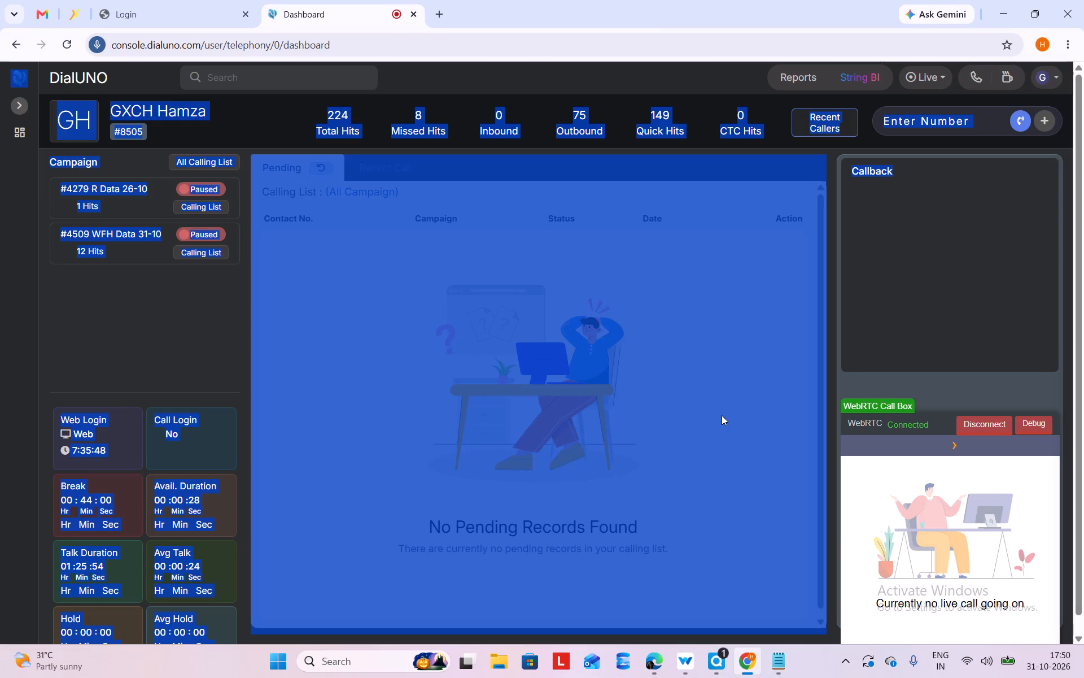
{"action": "key", "text": "Return"}
Switch to Workfolio, resume work there, and recheck the work status before leaving the window.
{"action": "left_click", "coordinate": [710, 655]}
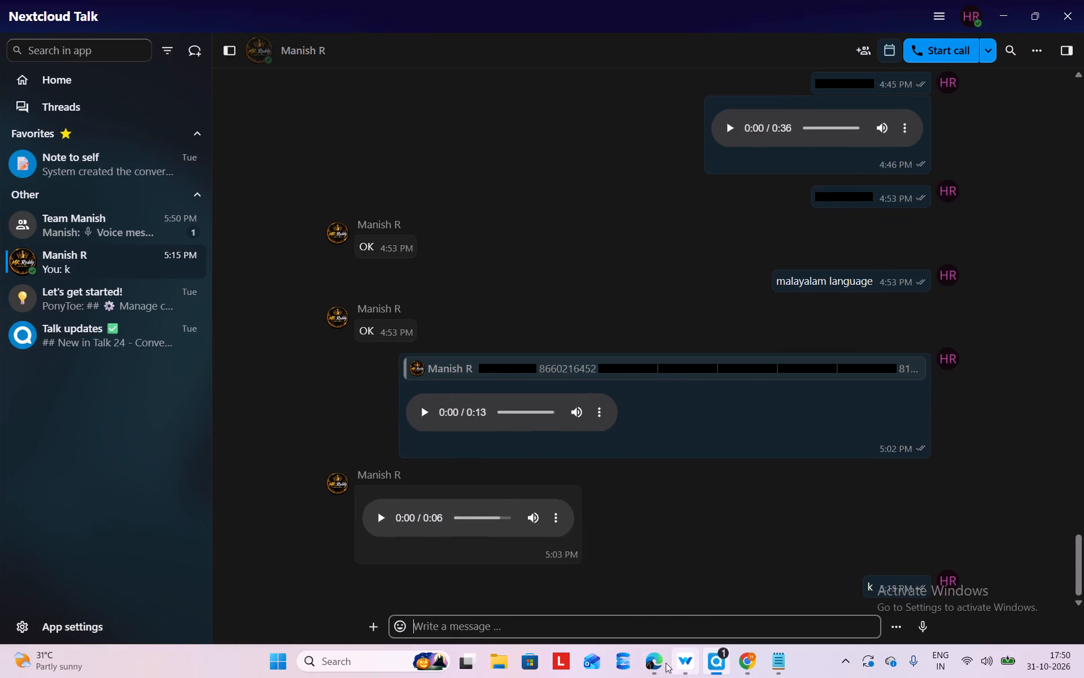
{"action": "left_click", "coordinate": [682, 672]}
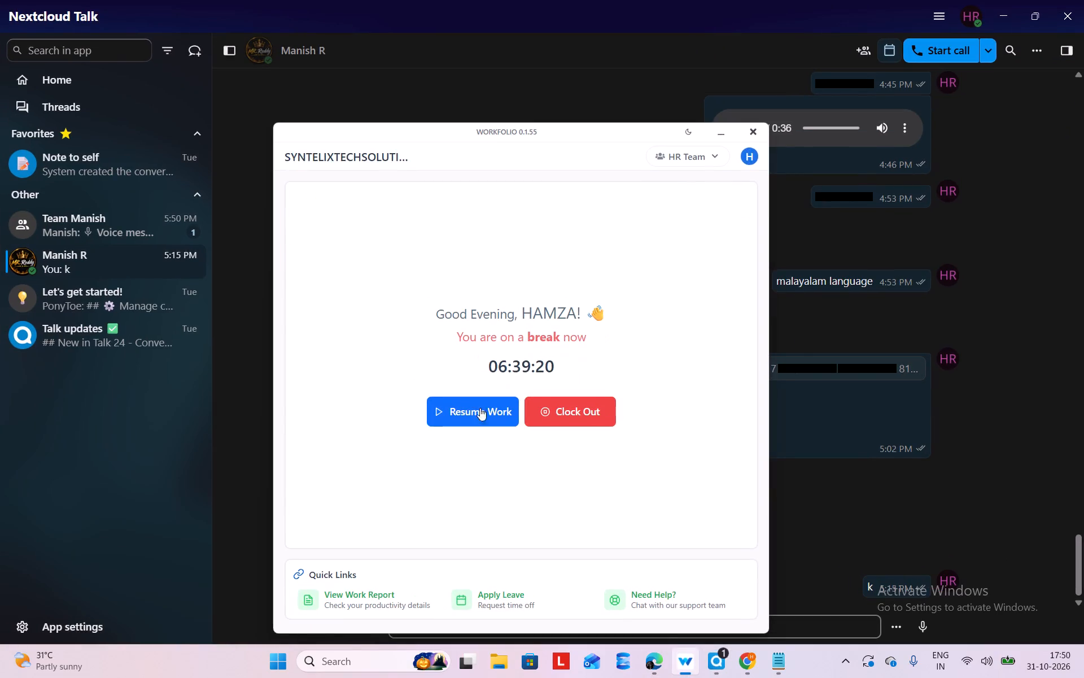
{"action": "left_click", "coordinate": [472, 403]}
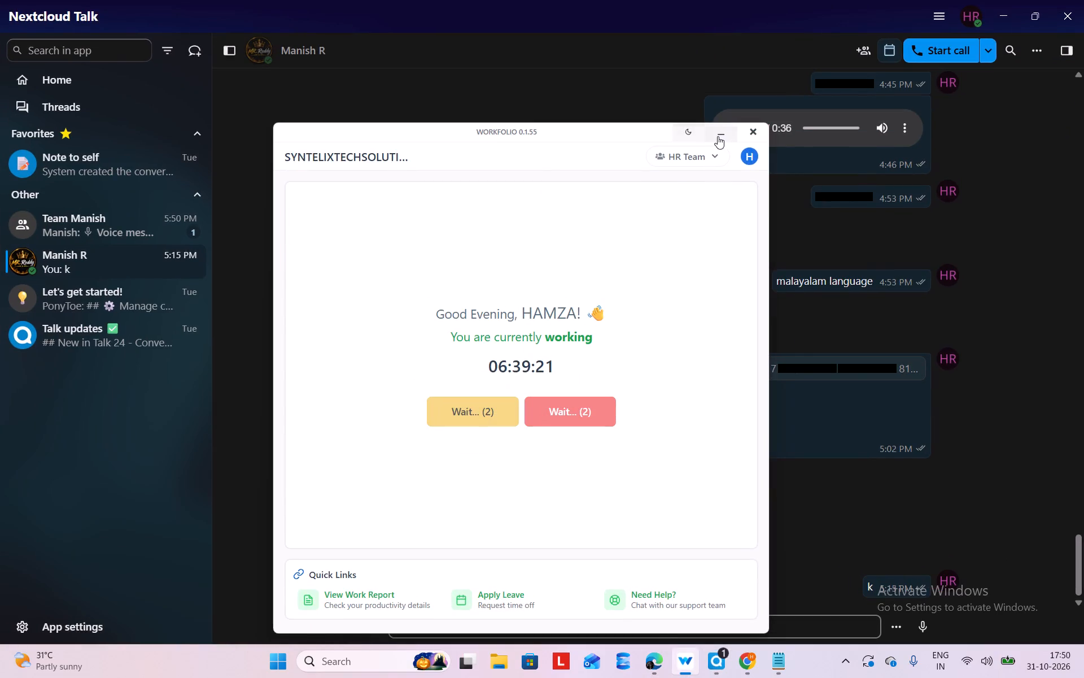
{"action": "left_click", "coordinate": [721, 136]}
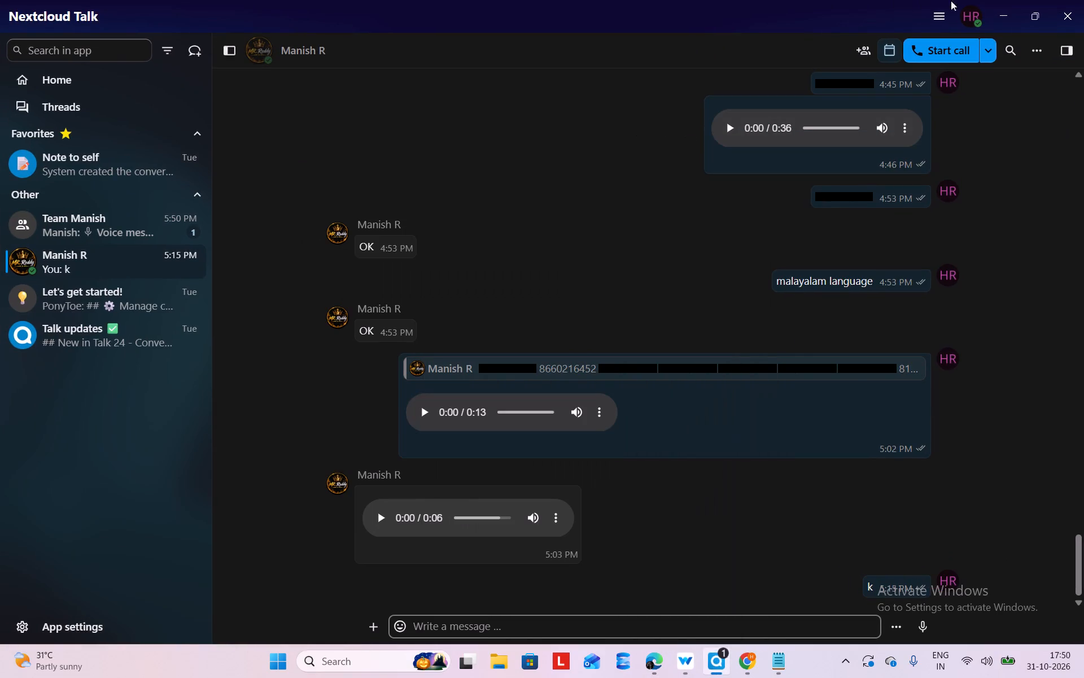
{"action": "left_click", "coordinate": [687, 672]}
{"action": "left_click", "coordinate": [719, 673]}
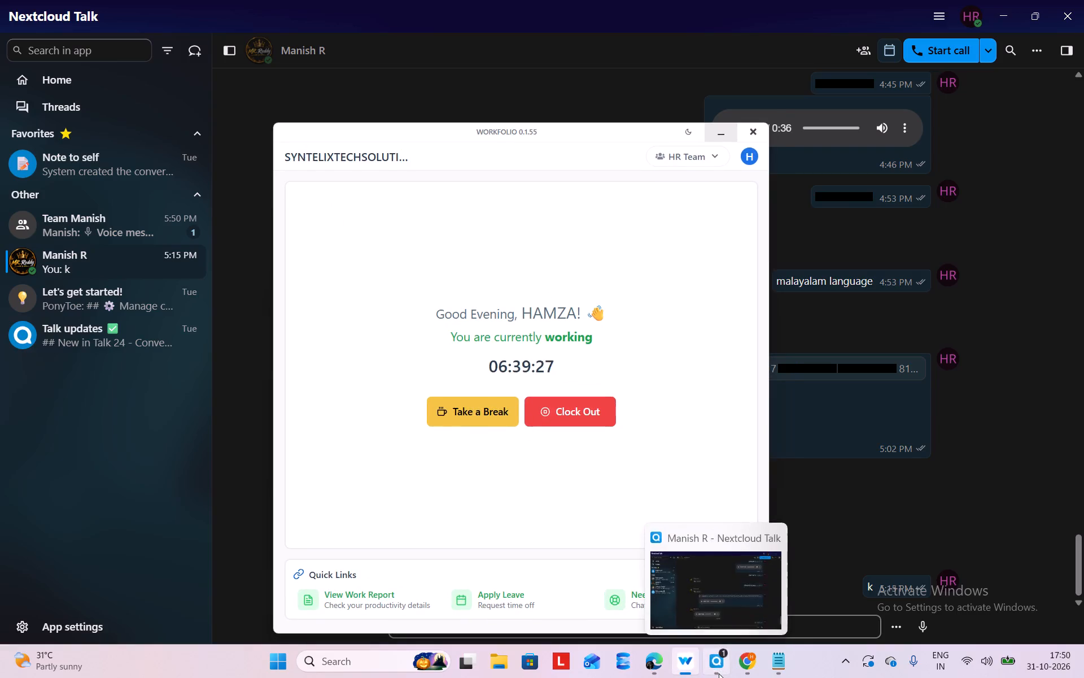
Switch back to DialUNO in Chrome and reload the dashboard to check the refreshed campaign and break status.
{"action": "left_click", "coordinate": [745, 666]}
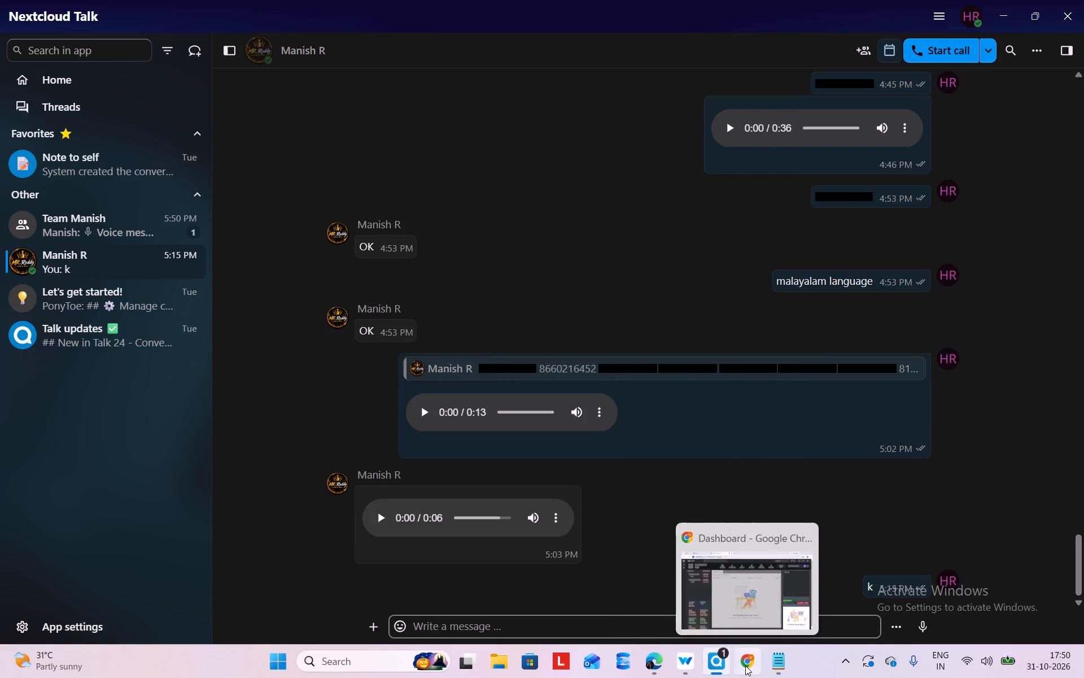
{"action": "left_click", "coordinate": [112, 361]}
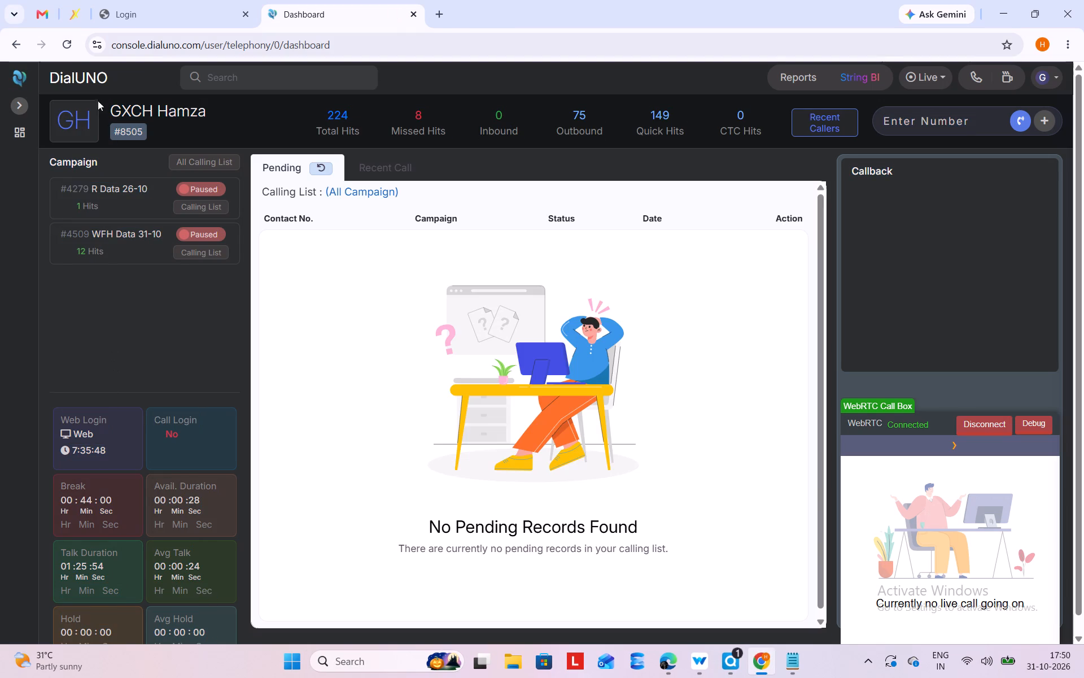
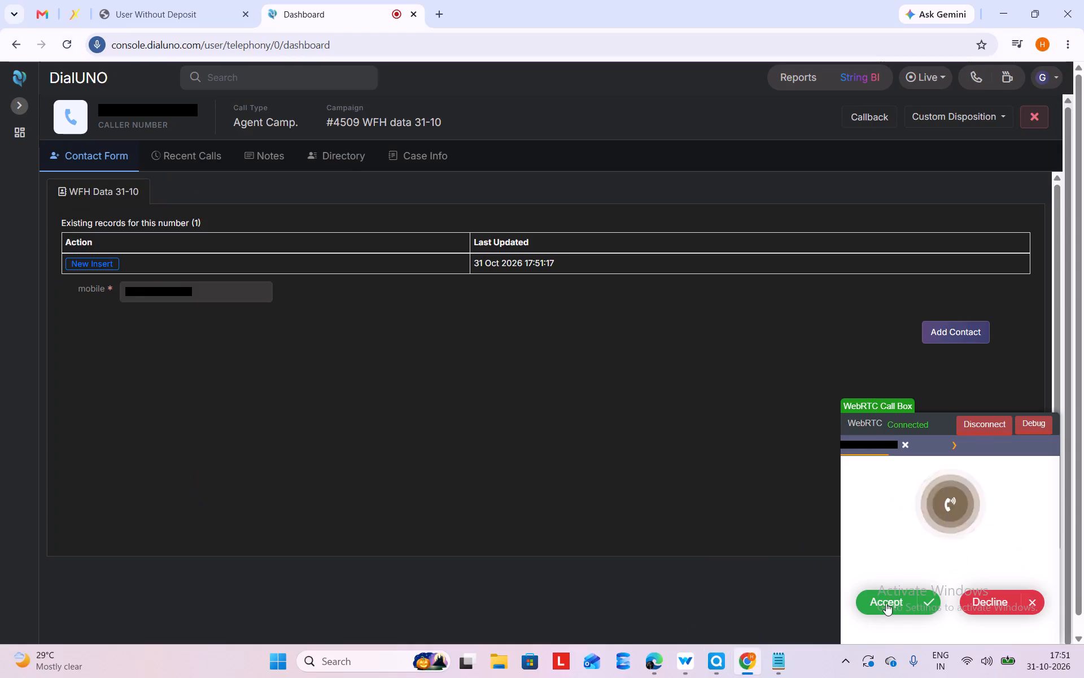
Accept the incoming WFH data 31-10 campaign call in the WebRTC call box.
{"action": "left_click", "coordinate": [886, 603]}
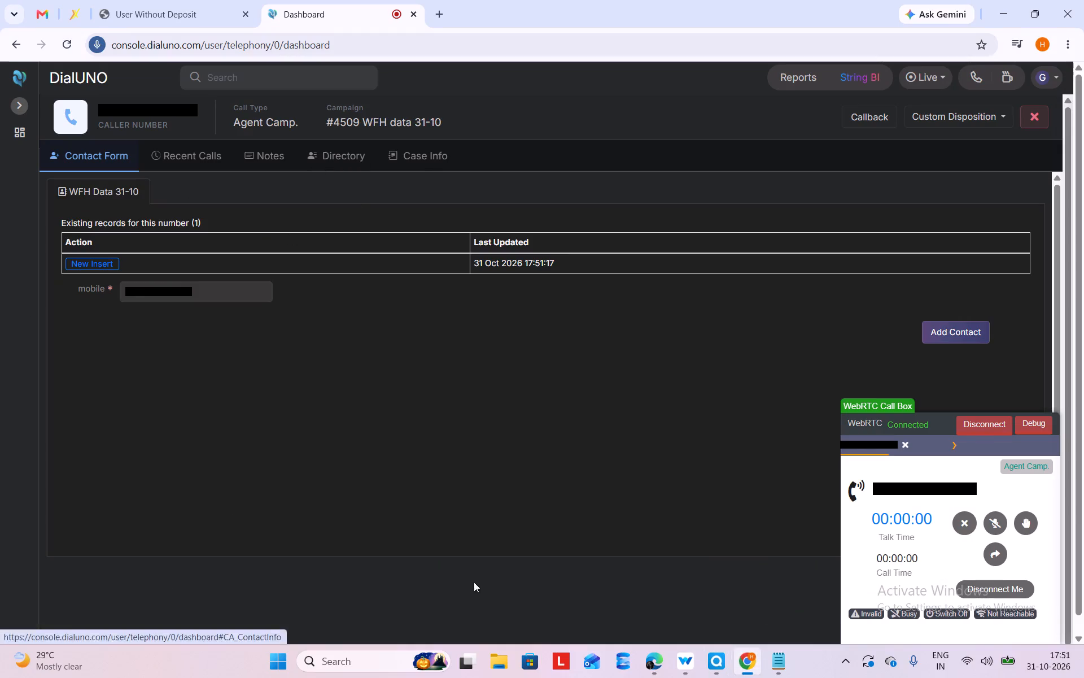
Switch to Nextcloud Talk and play the latest voice message in the Team Manish conversation.
{"action": "left_click", "coordinate": [725, 658]}
{"action": "left_click", "coordinate": [386, 551]}
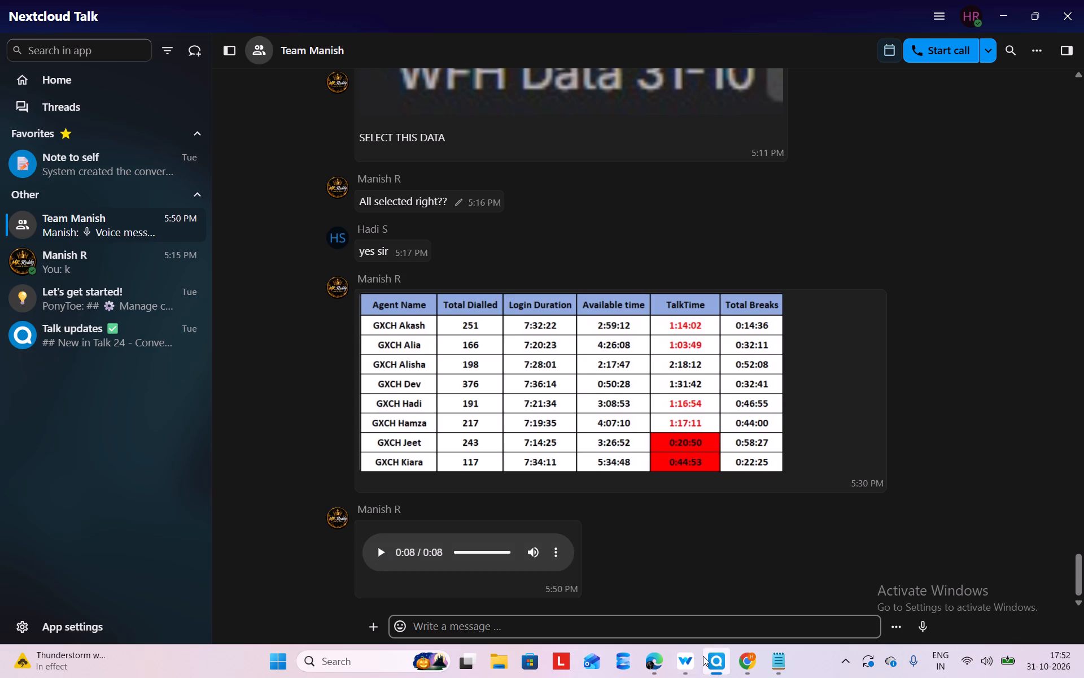
Switch back to DialUNO in Chrome and check the active call's number in the call box, highlighting part of it.
{"action": "left_click", "coordinate": [755, 659]}
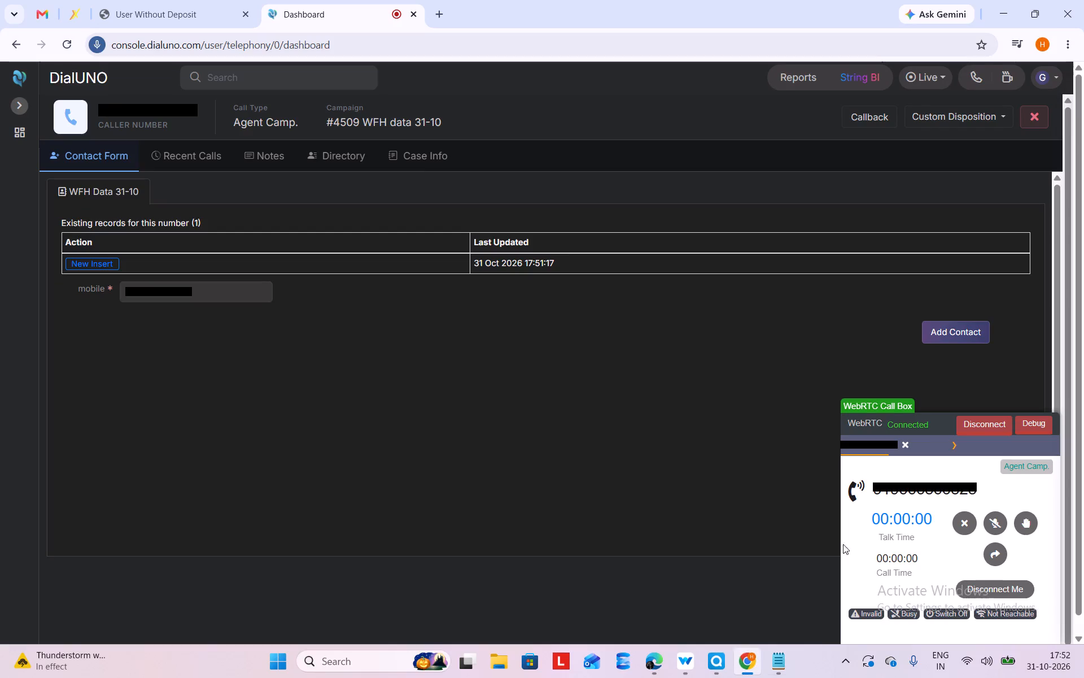
{"action": "left_click_drag", "start_coordinate": [975, 488], "coordinate": [974, 481]}
{"action": "left_click_drag", "start_coordinate": [974, 481], "coordinate": [954, 478]}
{"action": "left_click_drag", "start_coordinate": [913, 476], "coordinate": [897, 480]}
{"action": "left_click", "coordinate": [636, 542]}
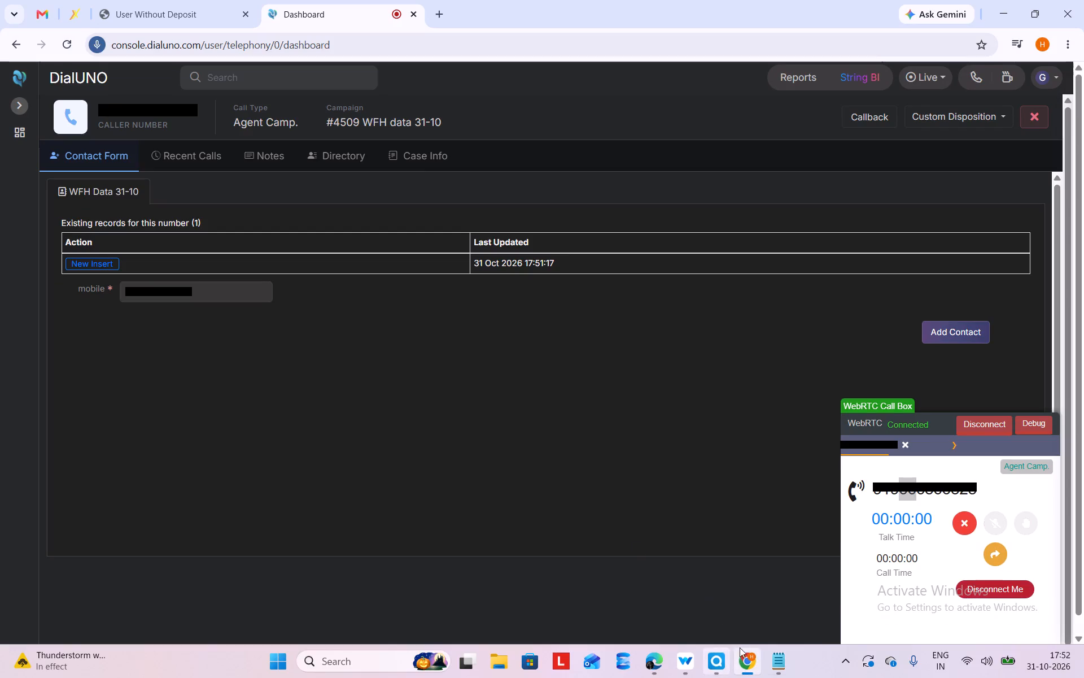
{"action": "left_click", "coordinate": [976, 476]}
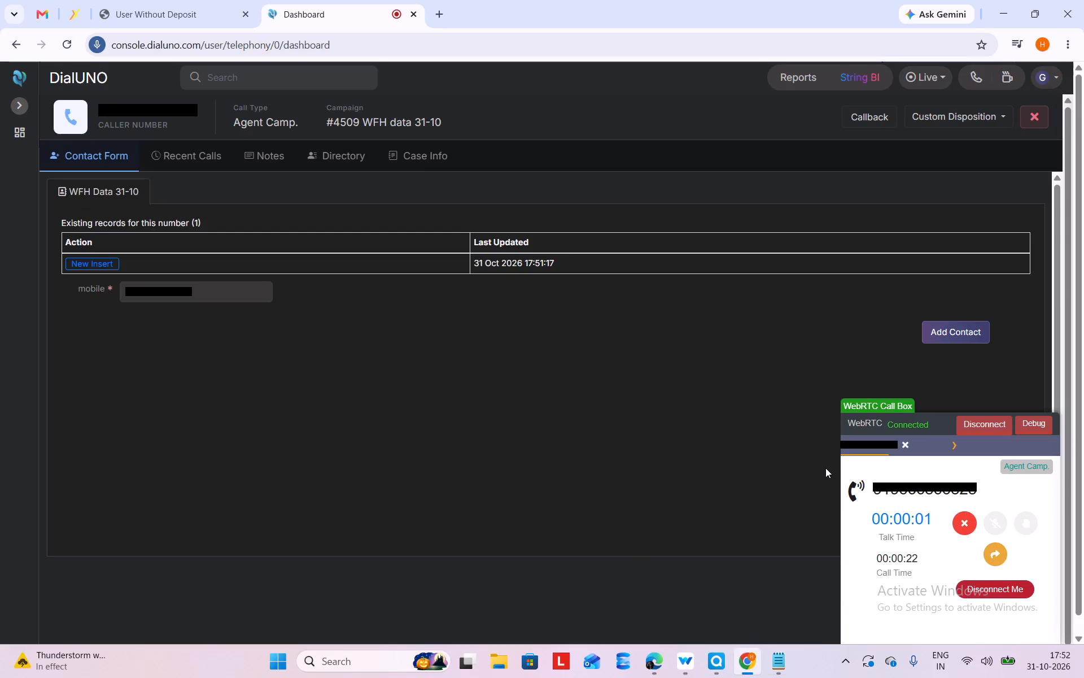
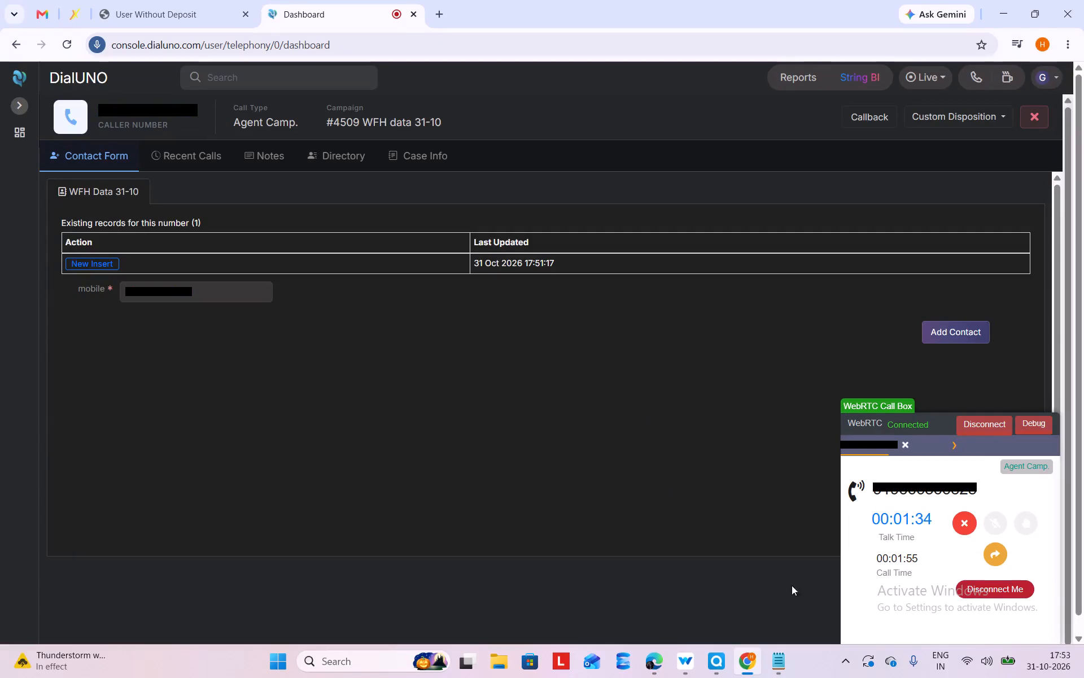
Hang up the active WFH data 31-10 call and end its wrap-up from the dashboard.
{"action": "left_click", "coordinate": [960, 517]}
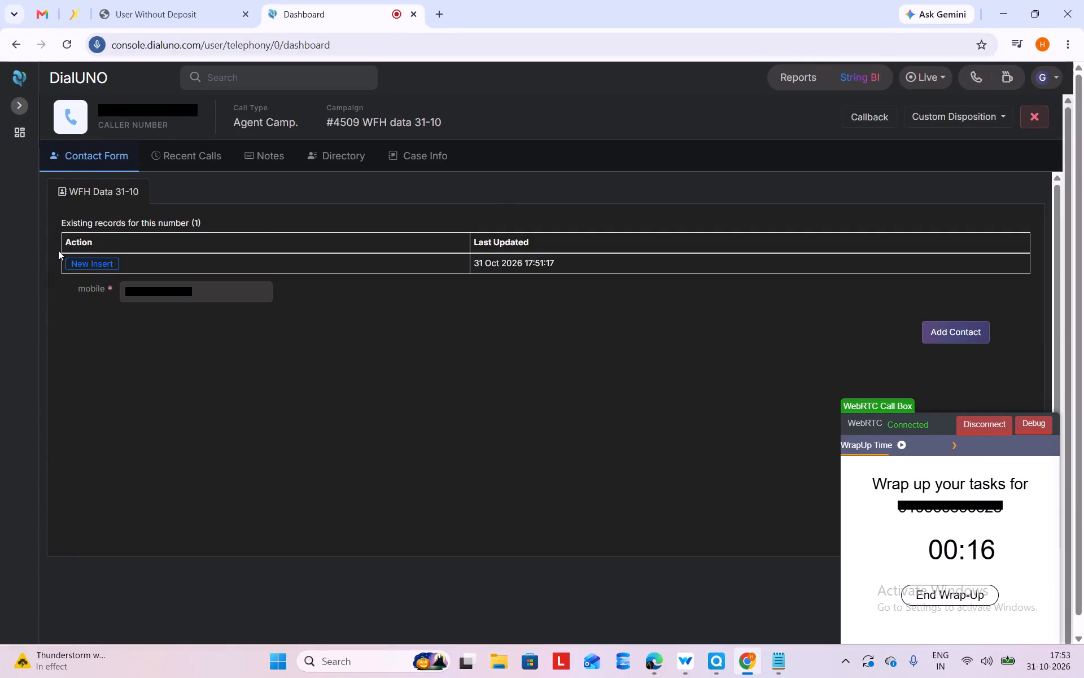
{"action": "left_click", "coordinate": [20, 131]}
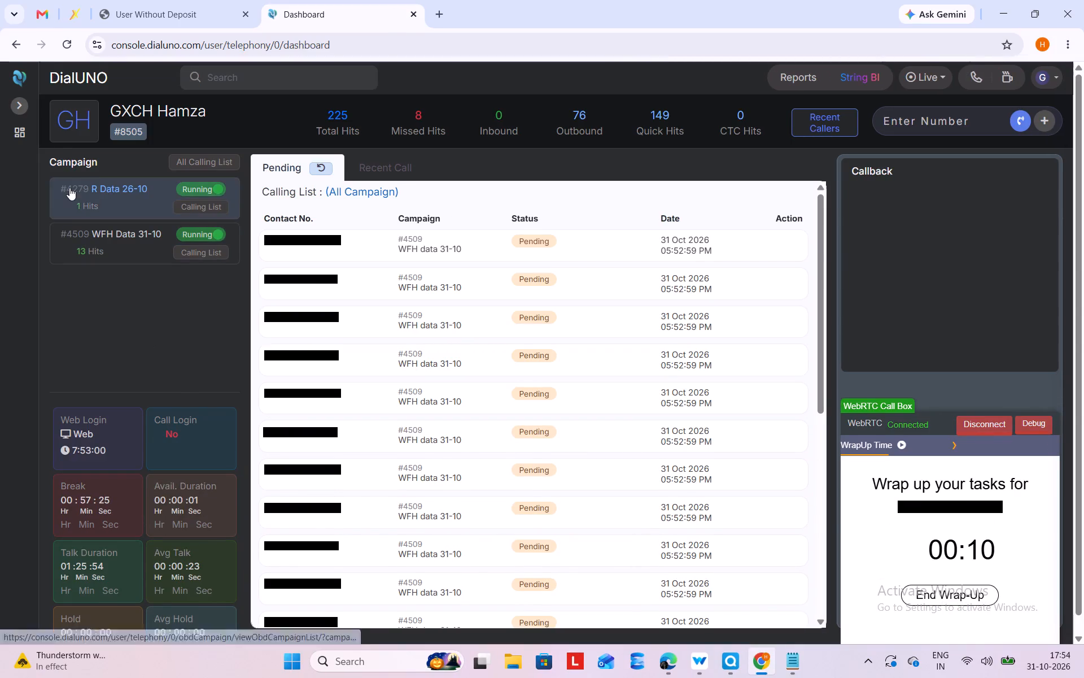
{"action": "left_click", "coordinate": [984, 588]}
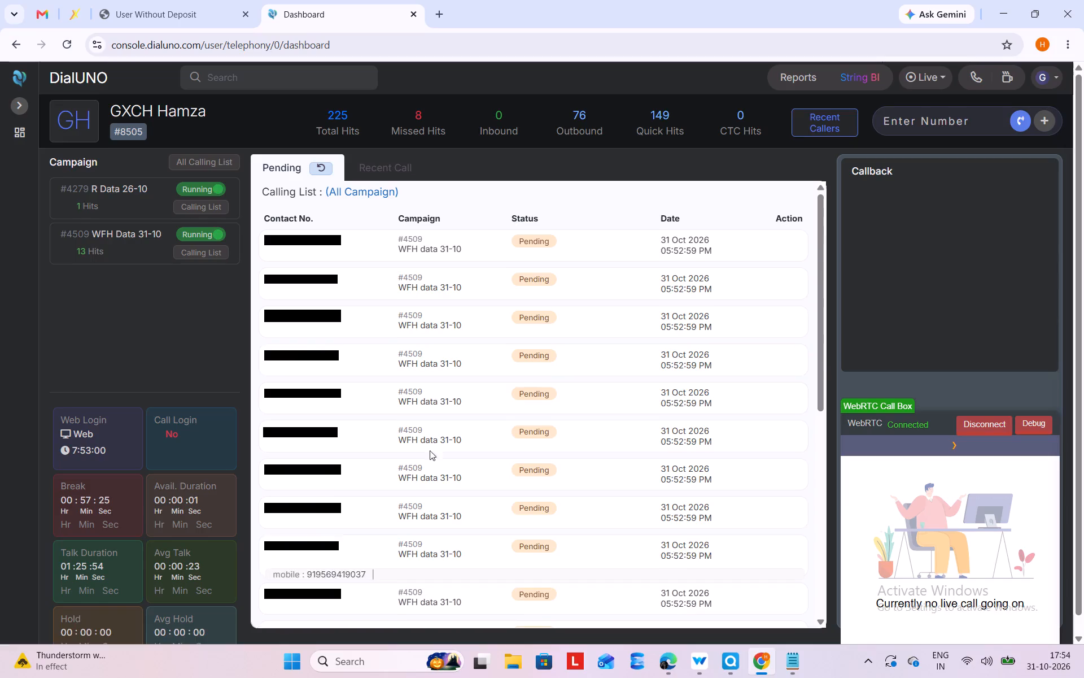
Accept the next incoming WFH data 31-10 call and mark it as Busy.
{"action": "scroll", "coordinate": [2, 502], "scroll_direction": "down", "scroll_amount": 2}
{"action": "scroll", "coordinate": [89, 471], "scroll_direction": "up", "scroll_amount": 3}
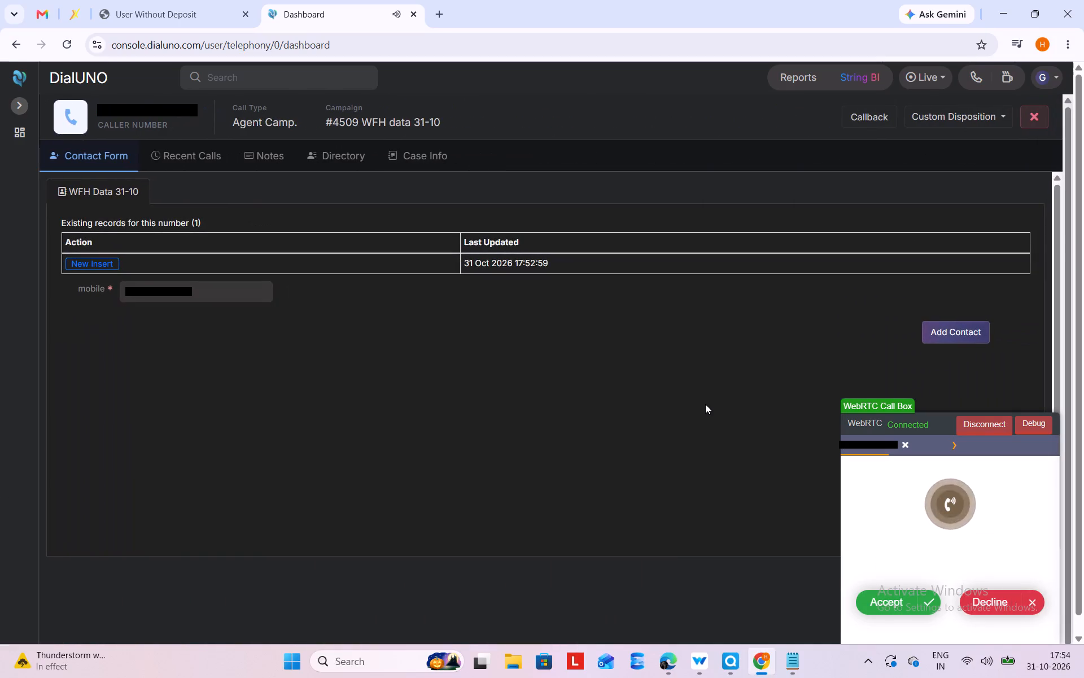
{"action": "left_click", "coordinate": [904, 610]}
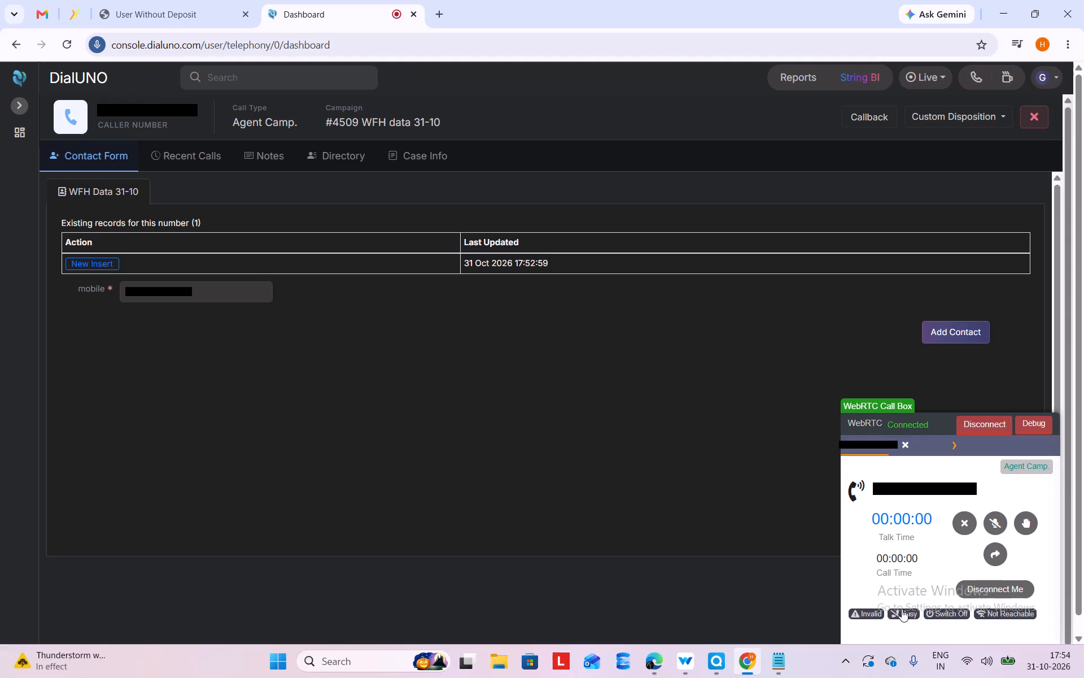
{"action": "left_click", "coordinate": [906, 613]}
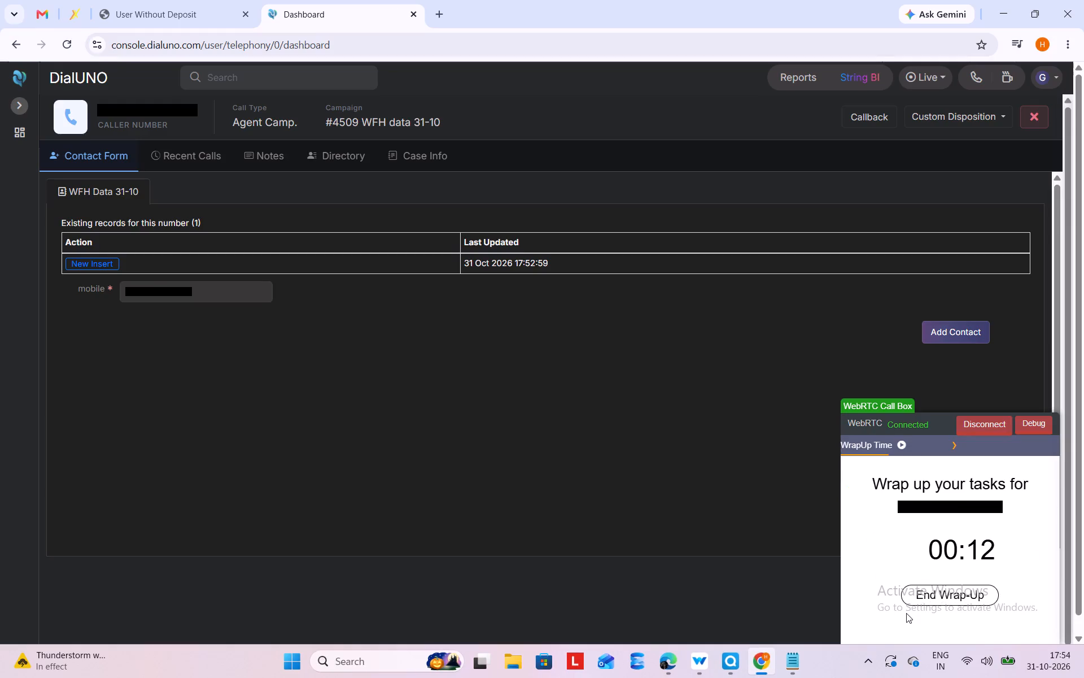
End the call's wrap-up and close the caller page to return to the dashboard.
{"action": "left_click", "coordinate": [933, 593]}
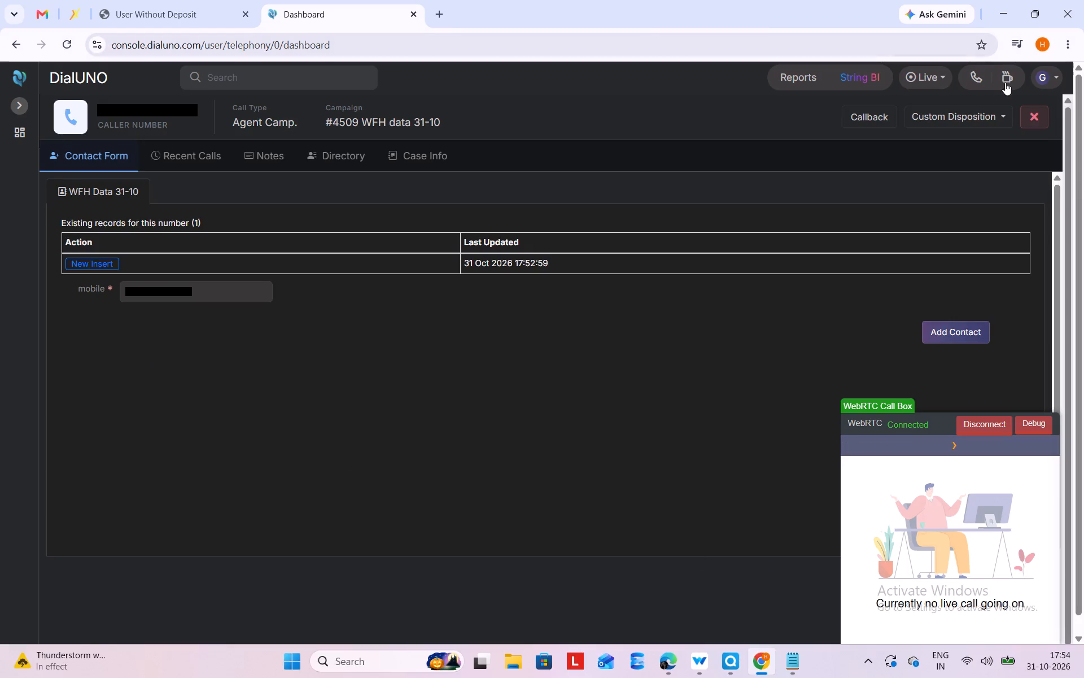
{"action": "left_click", "coordinate": [1030, 112]}
{"action": "left_click", "coordinate": [8, 138]}
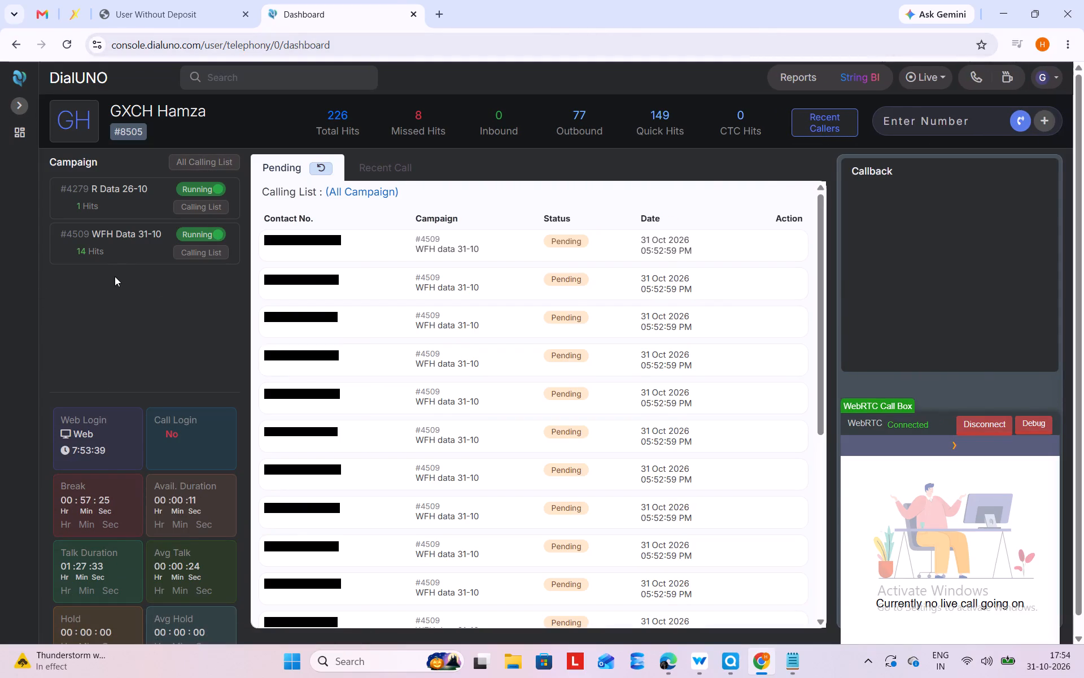
Pause the #4279 R Data 26-10 campaign on the dashboard.
{"action": "scroll", "coordinate": [265, 300], "scroll_direction": "down", "scroll_amount": 5}
{"action": "scroll", "coordinate": [601, 230], "scroll_direction": "up", "scroll_amount": 4}
{"action": "scroll", "coordinate": [528, 186], "scroll_direction": "up", "scroll_amount": 2}
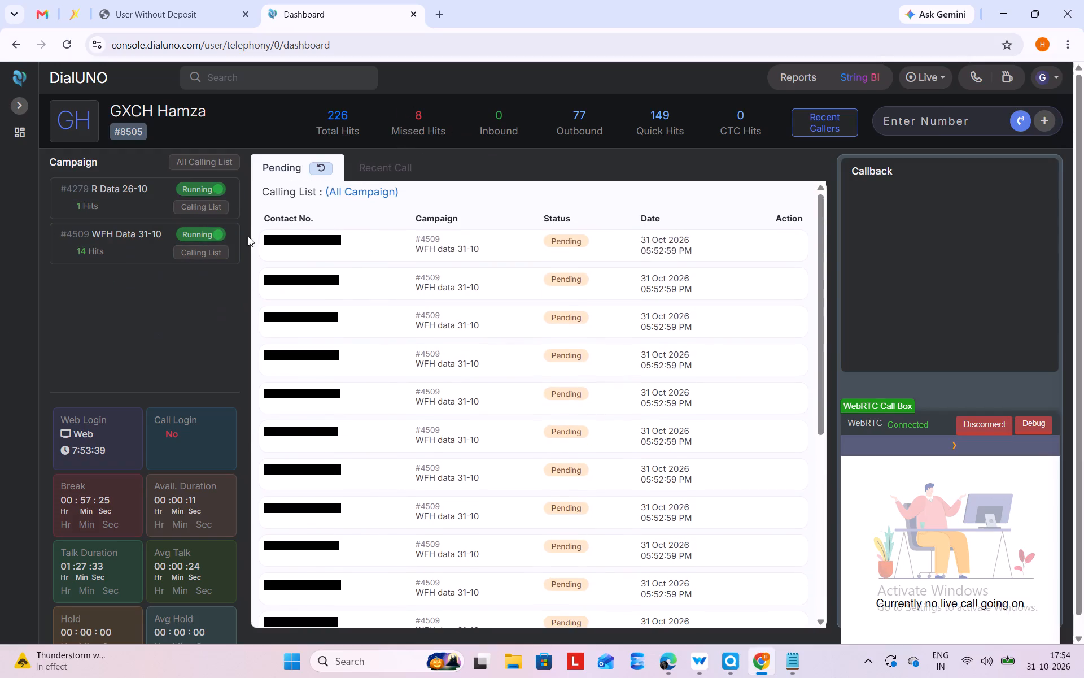
{"action": "left_click", "coordinate": [211, 192]}
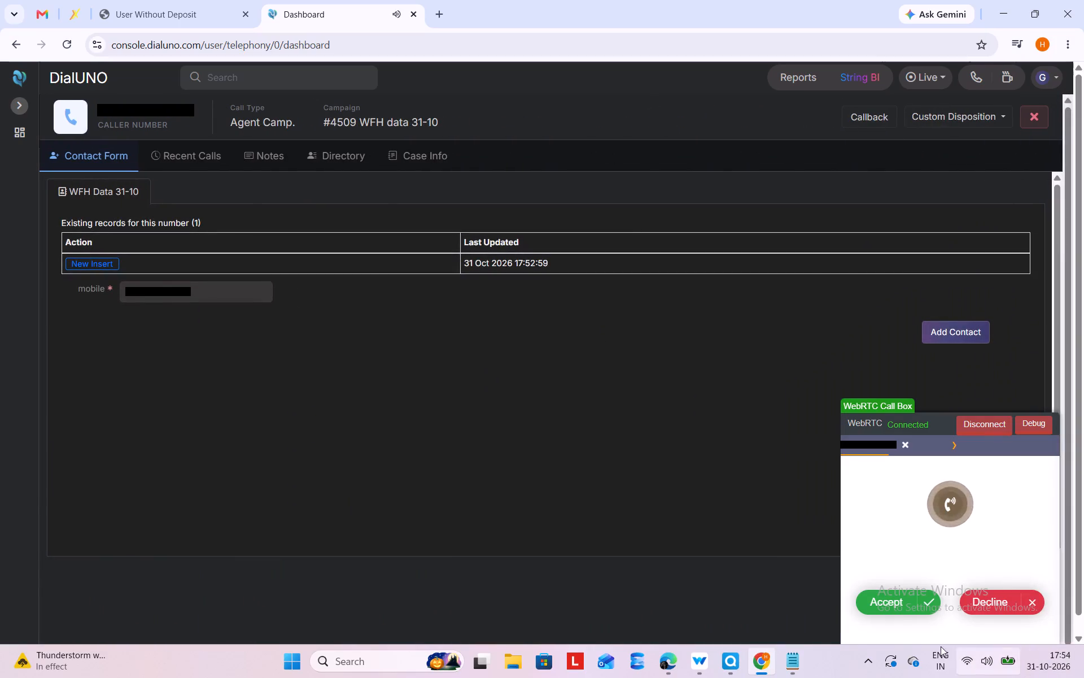
Accept the incoming WFH data 31-10 call in the WebRTC call box.
{"action": "left_click", "coordinate": [896, 593]}
{"action": "scroll", "coordinate": [572, 392], "scroll_direction": "down", "scroll_amount": 1}
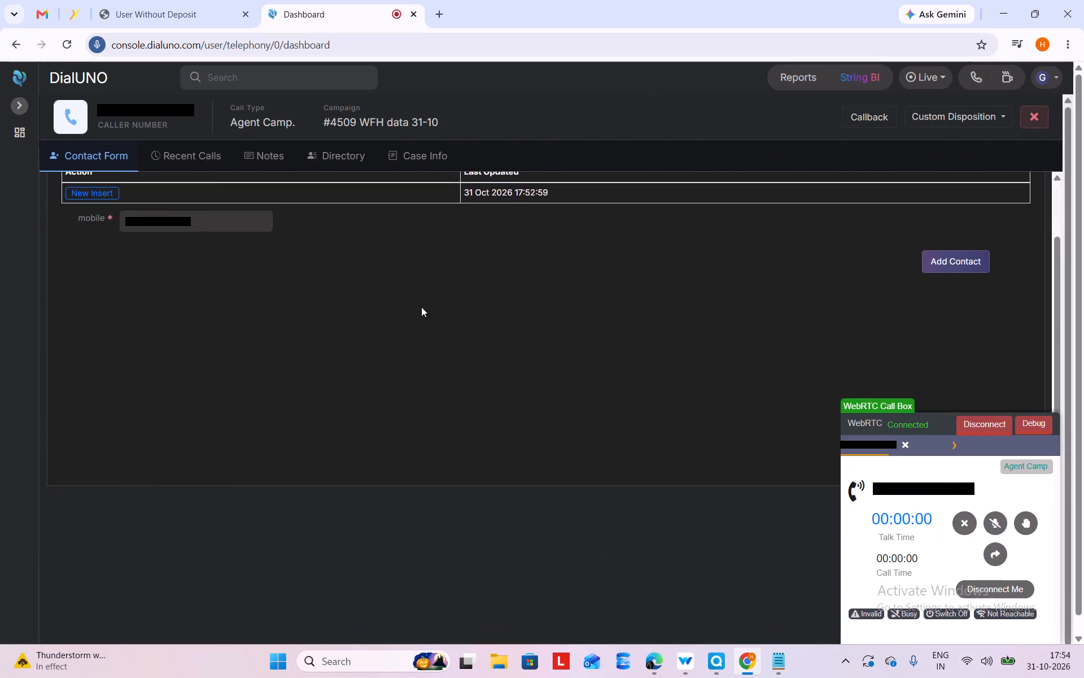
Switch to the gamexch admin panel and open the Caller section's Client List.
{"action": "left_click", "coordinate": [147, 1]}
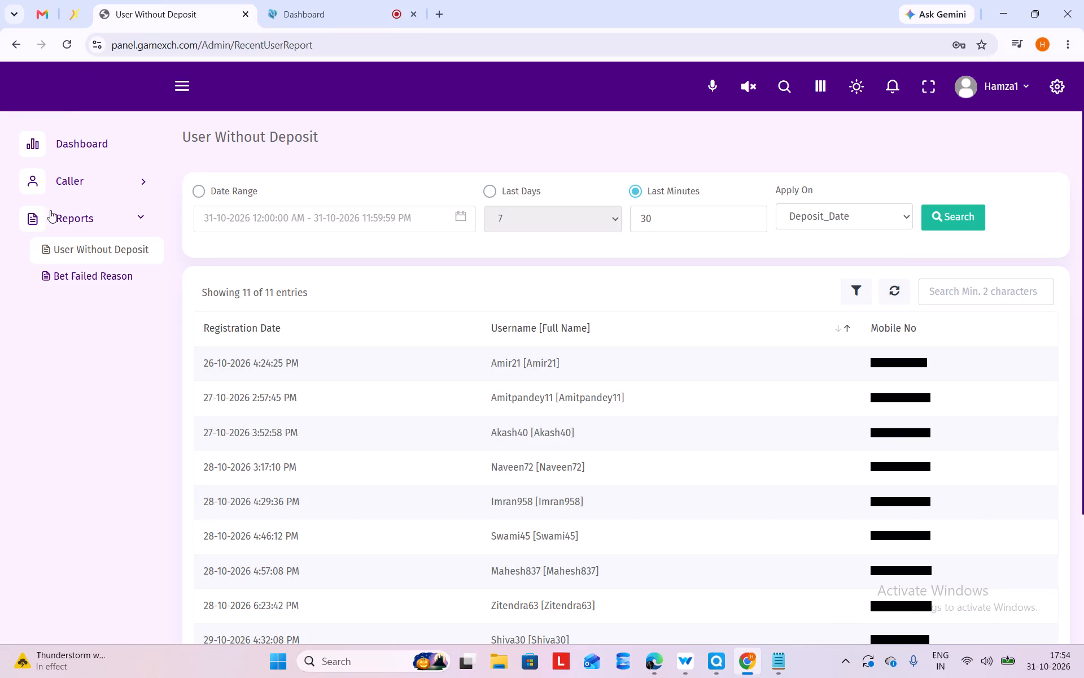
{"action": "left_click", "coordinate": [100, 155]}
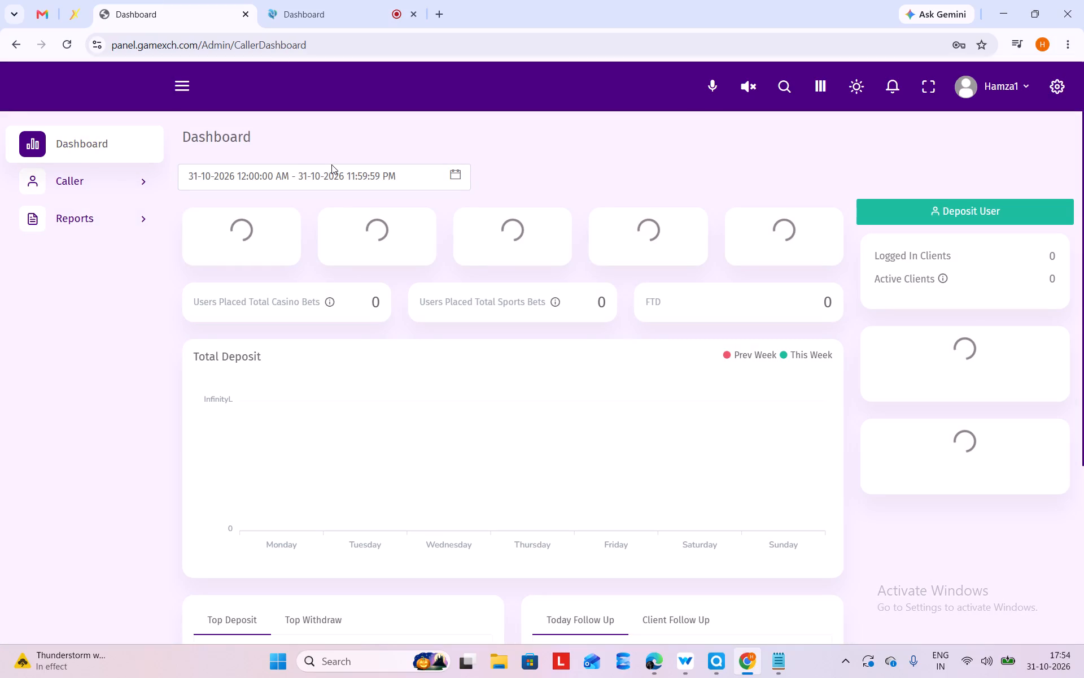
{"action": "left_click", "coordinate": [90, 193]}
{"action": "left_click", "coordinate": [88, 211]}
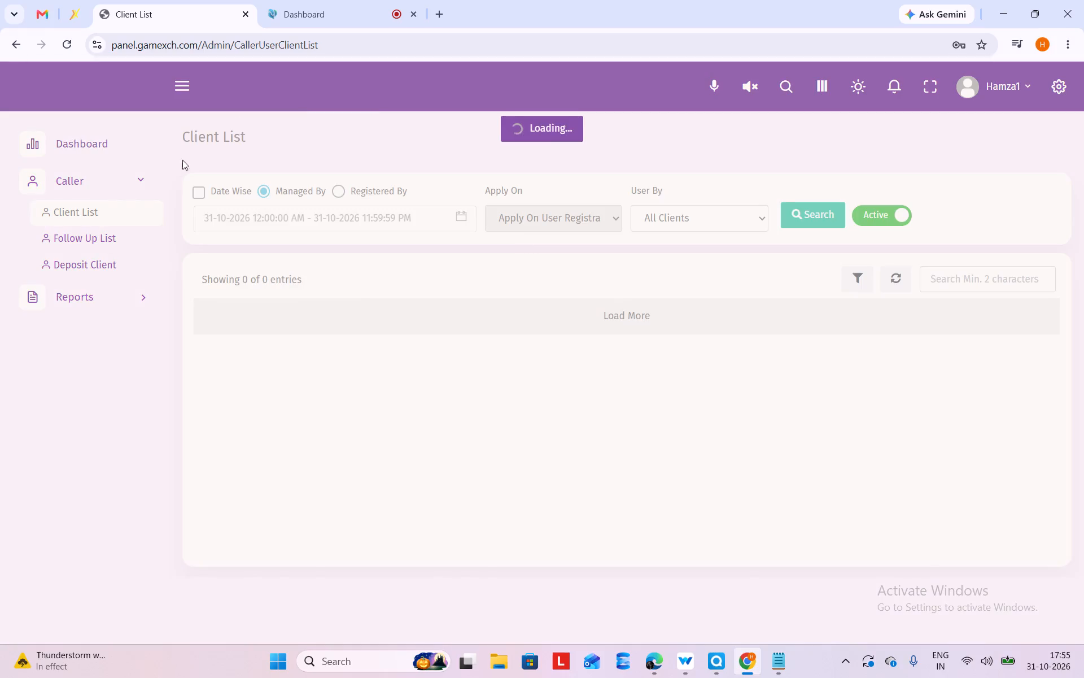
Switch back to DialUNO, highlight the active call's number in the call box and view the caller's recent calls.
{"action": "left_click", "coordinate": [359, 3]}
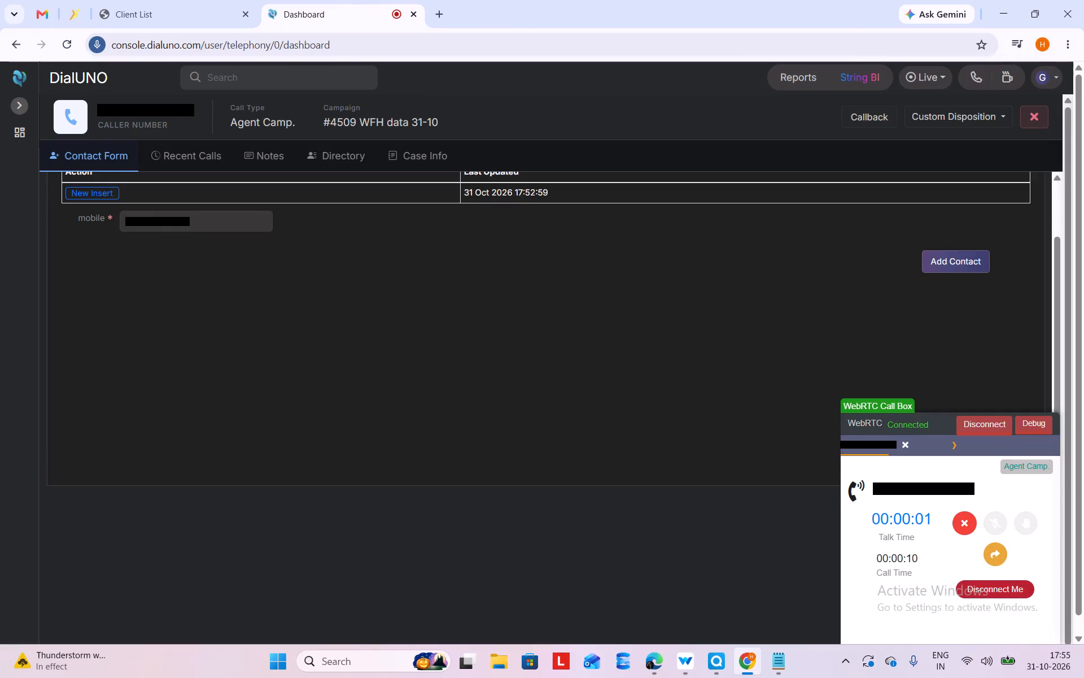
{"action": "left_click_drag", "start_coordinate": [973, 491], "coordinate": [970, 488]}
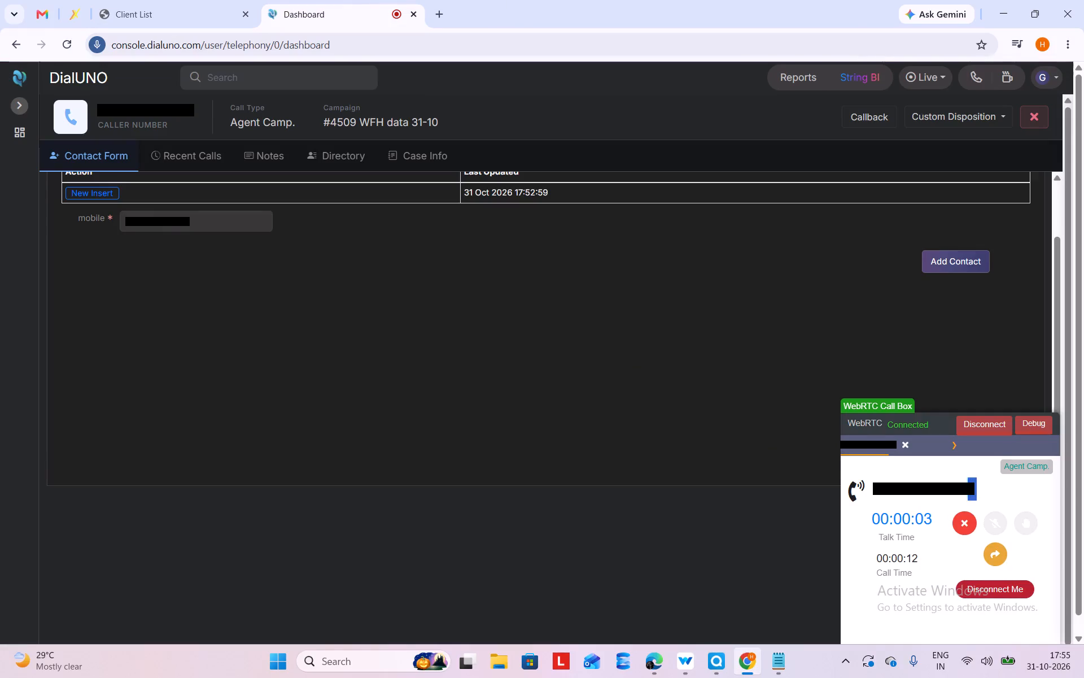
{"action": "left_click_drag", "start_coordinate": [970, 488], "coordinate": [892, 484]}
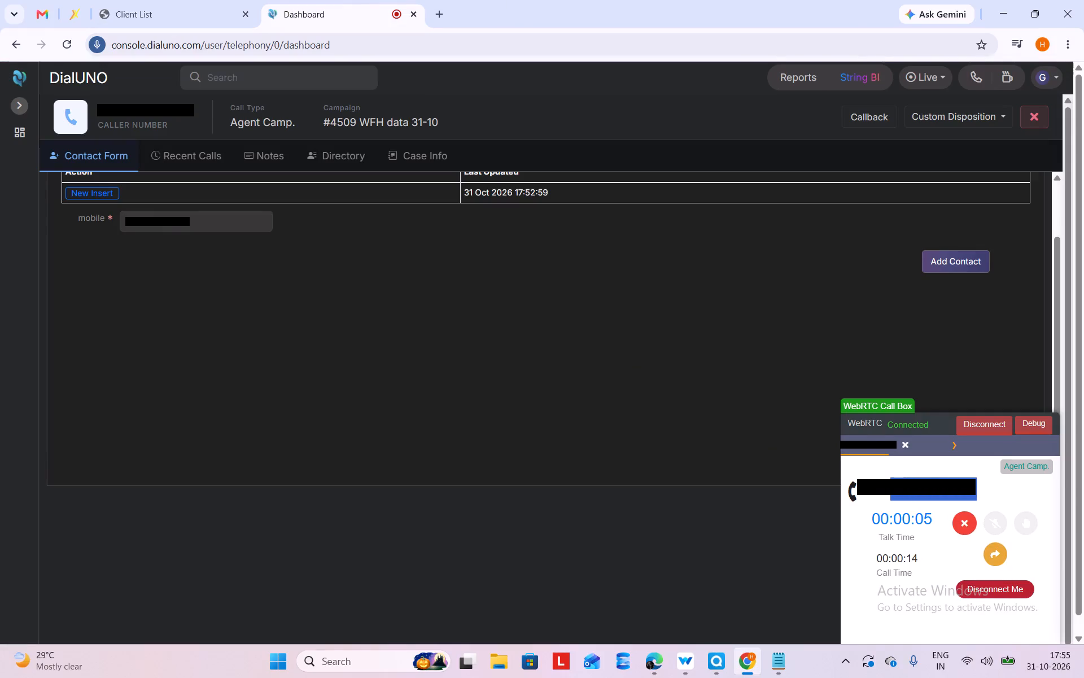
{"action": "left_click_drag", "start_coordinate": [892, 484], "coordinate": [893, 484]}
{"action": "left_click", "coordinate": [200, 159]}
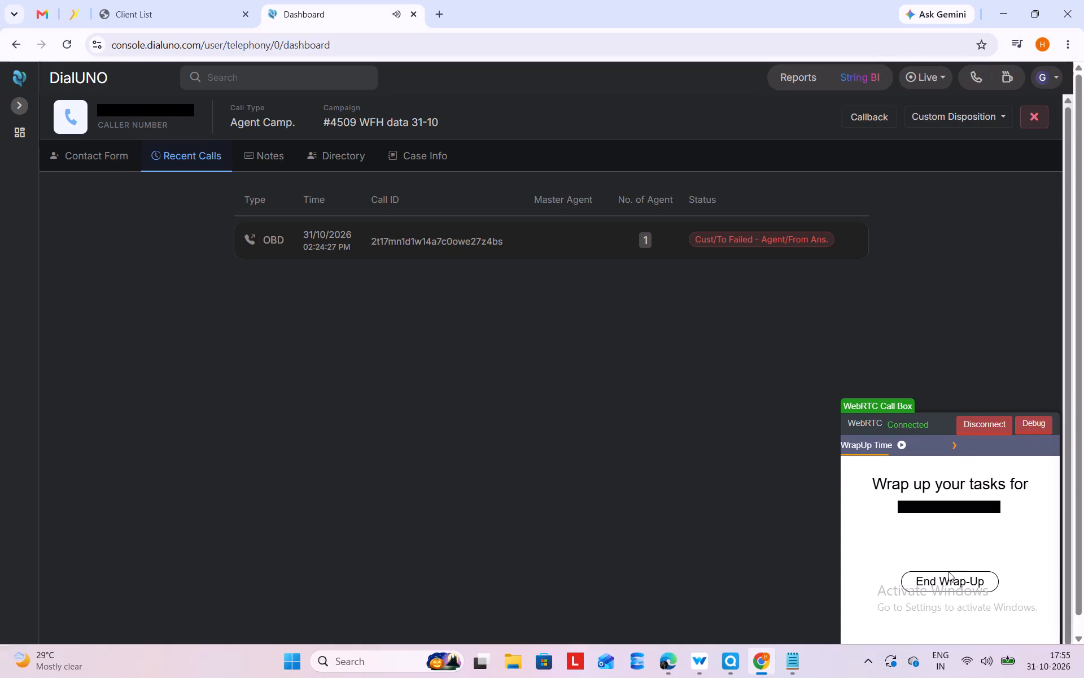
End the call's wrap-up and return to the dashboard.
{"action": "left_click", "coordinate": [951, 598]}
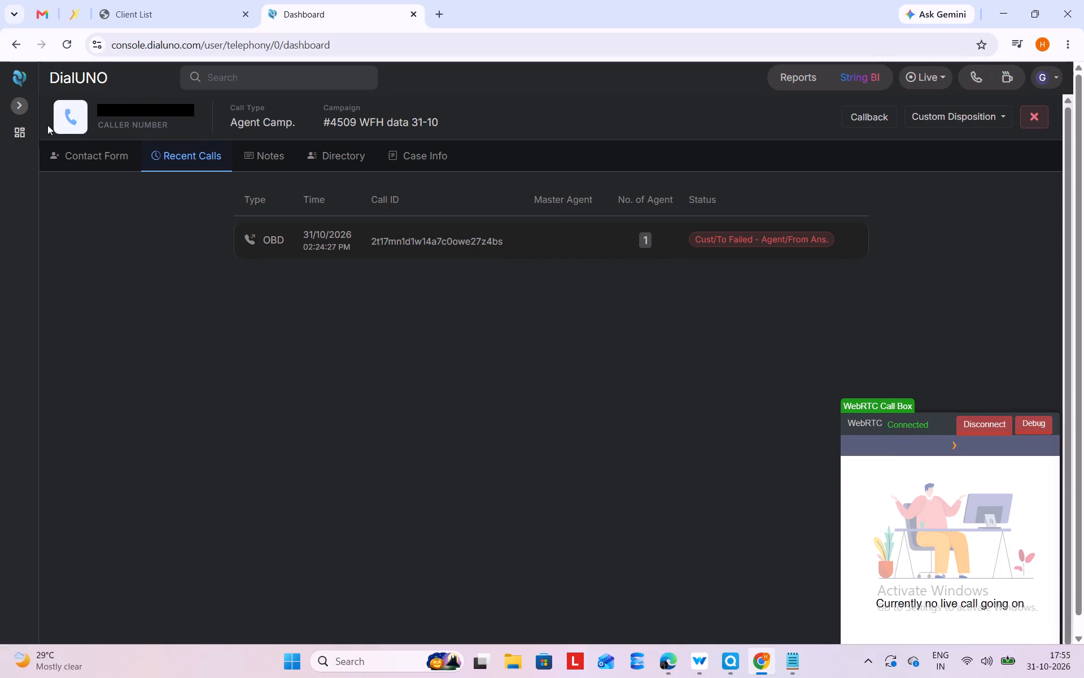
{"action": "left_click", "coordinate": [27, 144]}
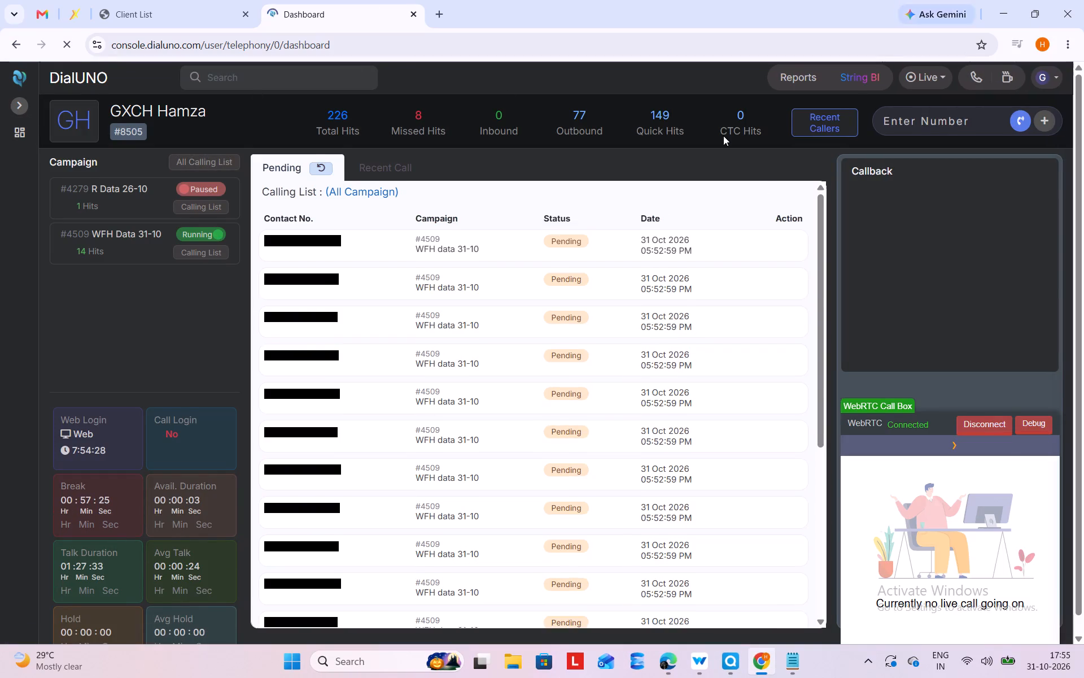
Accept the next incoming campaign call in the WebRTC call box.
{"action": "scroll", "coordinate": [214, 155], "scroll_direction": "down", "scroll_amount": 6}
{"action": "scroll", "coordinate": [233, 167], "scroll_direction": "up", "scroll_amount": 4}
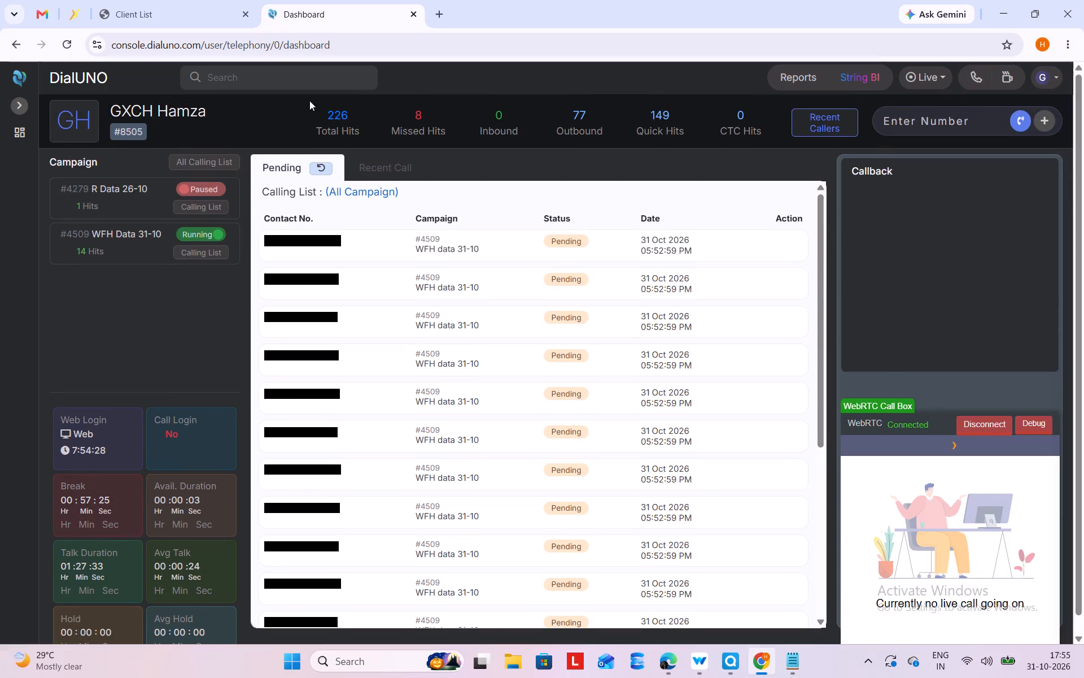
{"action": "scroll", "coordinate": [148, 158], "scroll_direction": "down", "scroll_amount": 1}
{"action": "scroll", "coordinate": [324, 98], "scroll_direction": "up", "scroll_amount": 3}
{"action": "scroll", "coordinate": [307, 97], "scroll_direction": "down", "scroll_amount": 5}
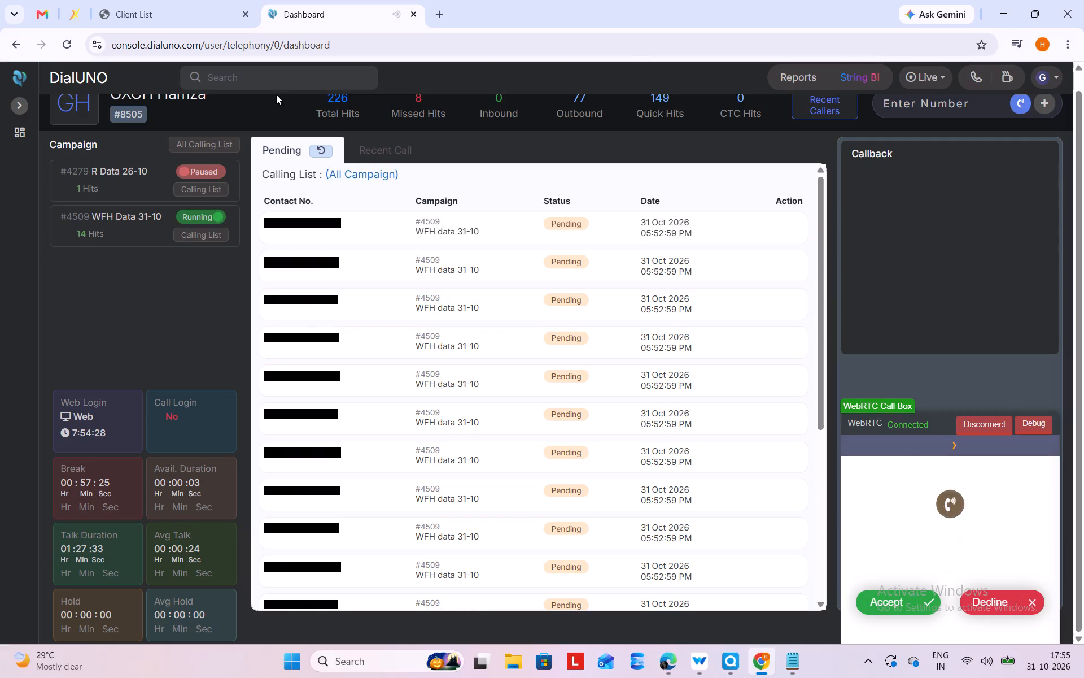
{"action": "left_click", "coordinate": [903, 596]}
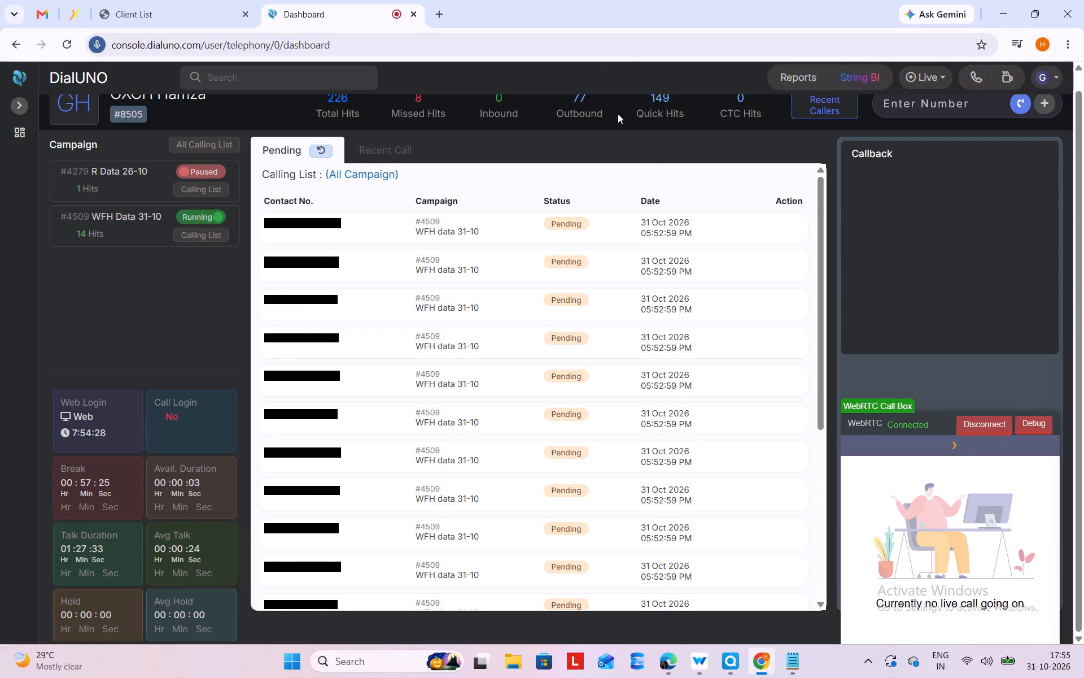
Mark the active WFH data 31-10 call as Busy and hang it up.
{"action": "scroll", "coordinate": [592, 117], "scroll_direction": "up", "scroll_amount": 2}
{"action": "scroll", "coordinate": [718, 263], "scroll_direction": "up", "scroll_amount": 3}
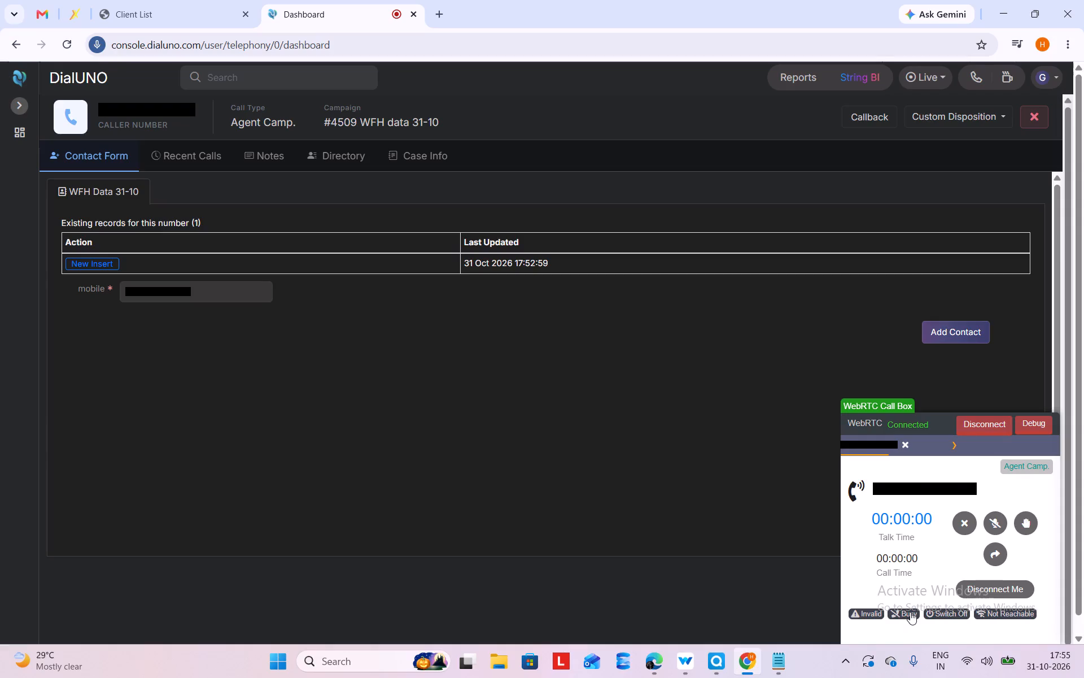
{"action": "scroll", "coordinate": [56, 672], "scroll_direction": "down", "scroll_amount": 4}
{"action": "scroll", "coordinate": [454, 468], "scroll_direction": "up", "scroll_amount": 3}
{"action": "left_click", "coordinate": [901, 614]}
{"action": "left_click", "coordinate": [951, 527]}
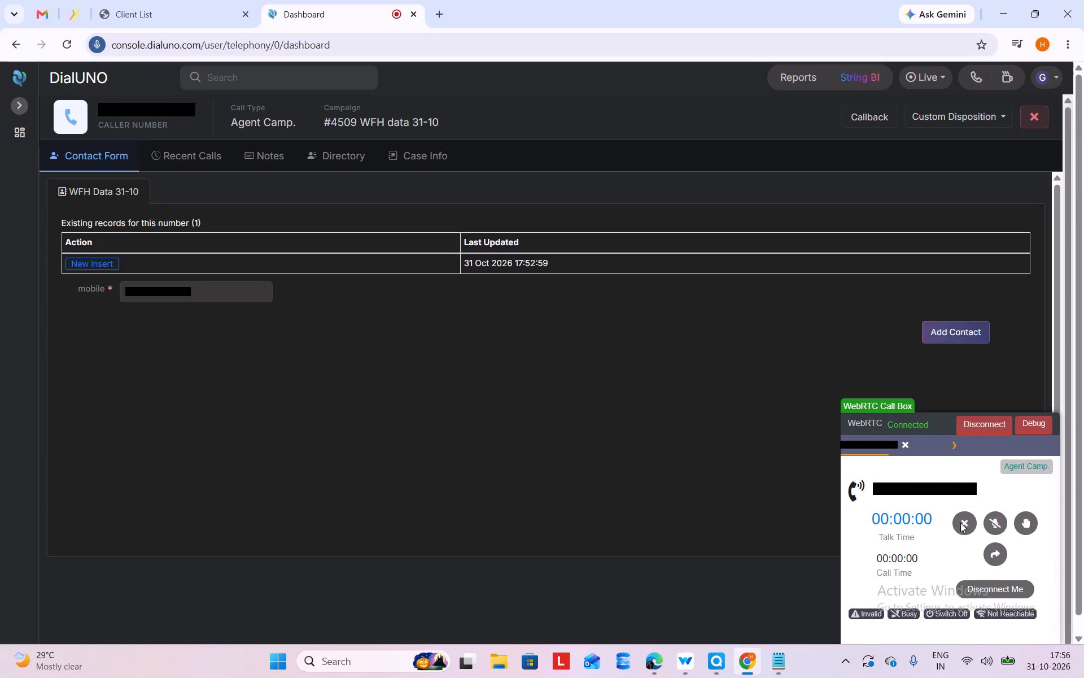
{"action": "left_click", "coordinate": [964, 519]}
{"action": "left_click_drag", "start_coordinate": [938, 564], "coordinate": [950, 572]}
{"action": "left_click", "coordinate": [957, 578]}
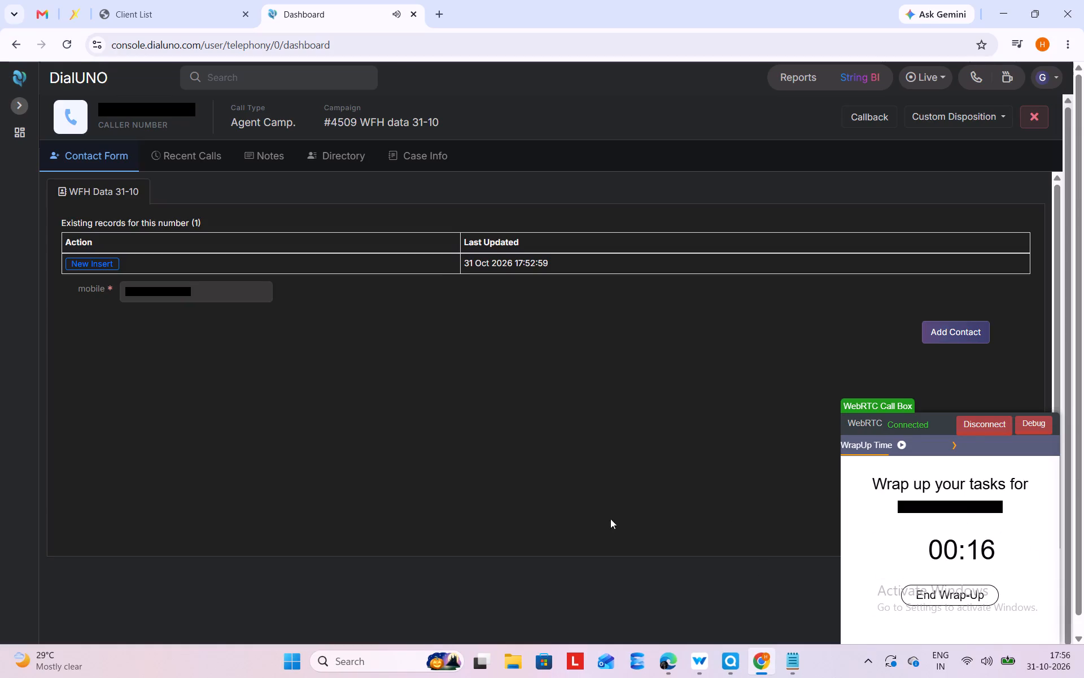
Return to the dashboard and end the call's wrap-up.
{"action": "left_click", "coordinate": [15, 131]}
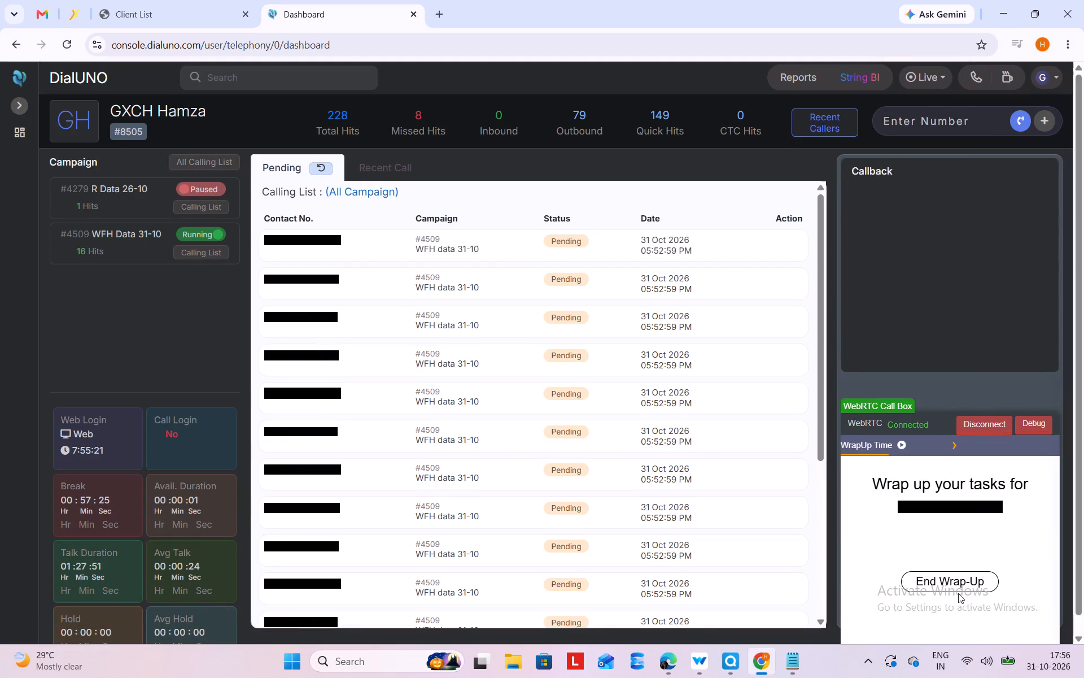
{"action": "left_click", "coordinate": [958, 593]}
{"action": "left_click", "coordinate": [958, 590]}
Examine the dashboard's pending calling list for all campaigns and try to open the recent call list.
{"action": "scroll", "coordinate": [13, 464], "scroll_direction": "down", "scroll_amount": 4}
{"action": "scroll", "coordinate": [64, 460], "scroll_direction": "up", "scroll_amount": 6}
{"action": "scroll", "coordinate": [64, 455], "scroll_direction": "down", "scroll_amount": 6}
{"action": "scroll", "coordinate": [278, 379], "scroll_direction": "down", "scroll_amount": 5}
{"action": "scroll", "coordinate": [278, 379], "scroll_direction": "up", "scroll_amount": 3}
{"action": "scroll", "coordinate": [275, 377], "scroll_direction": "down", "scroll_amount": 3}
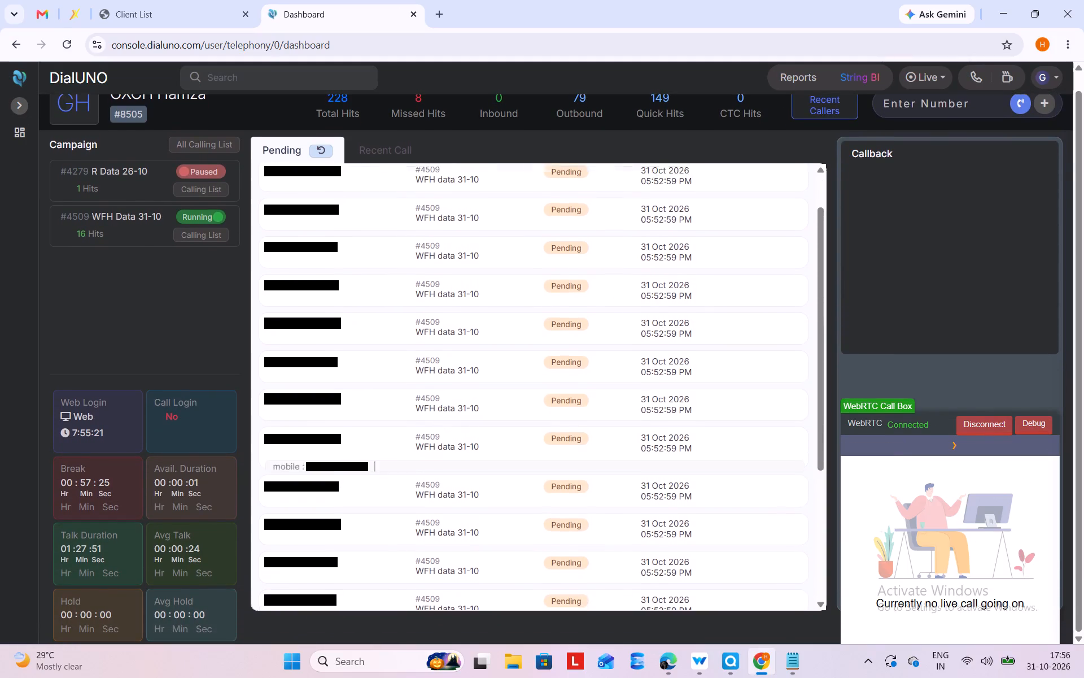
{"action": "scroll", "coordinate": [275, 377], "scroll_direction": "down", "scroll_amount": 2}
{"action": "scroll", "coordinate": [276, 376], "scroll_direction": "up", "scroll_amount": 15}
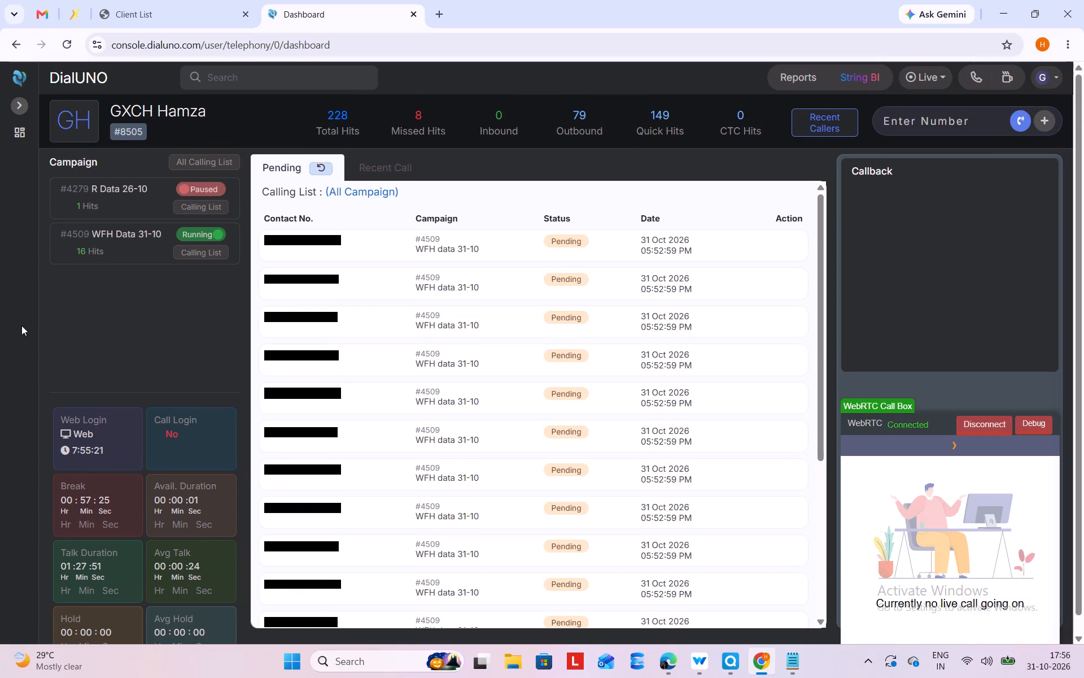
{"action": "scroll", "coordinate": [21, 324], "scroll_direction": "up", "scroll_amount": 5}
{"action": "double_click", "coordinate": [400, 162]}
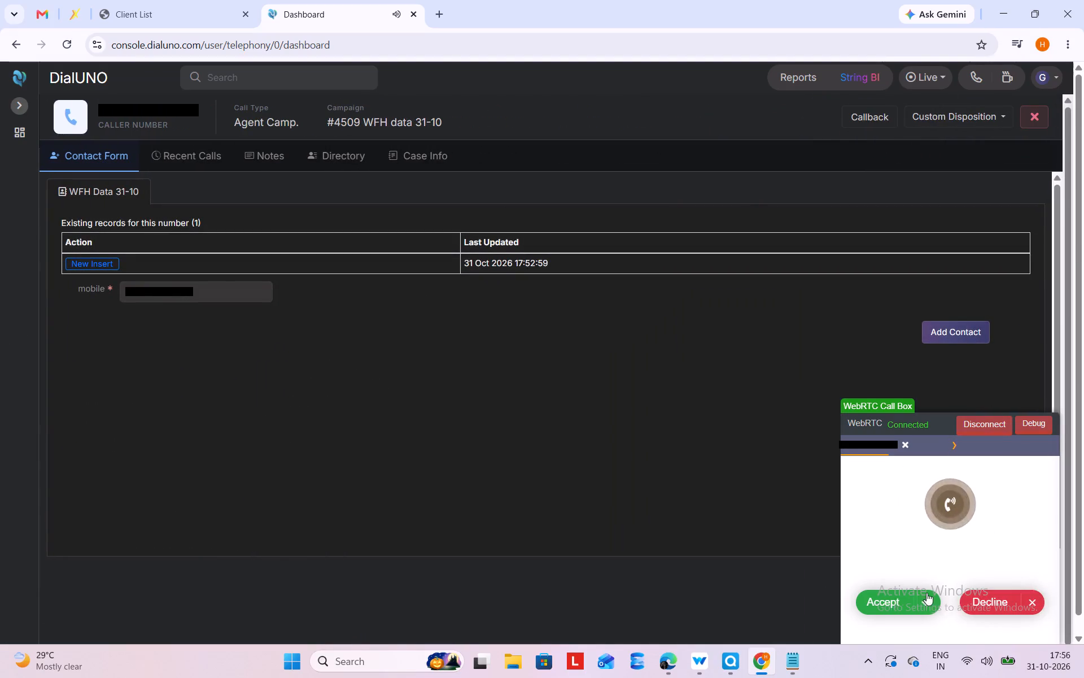
Accept the incoming WFH data 31-10 call in the WebRTC call box.
{"action": "left_click", "coordinate": [919, 589]}
{"action": "left_click", "coordinate": [915, 591]}
Close the caller page and return to the dashboard's pending calling list during the call.
{"action": "left_click", "coordinate": [1033, 115]}
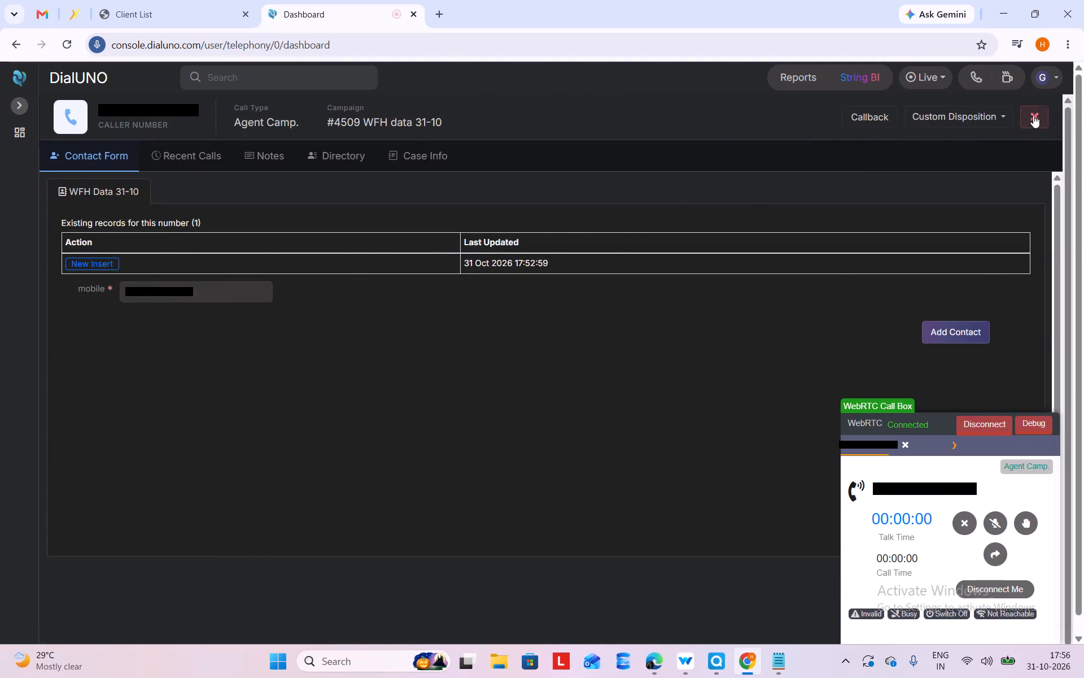
{"action": "left_click", "coordinate": [287, 168]}
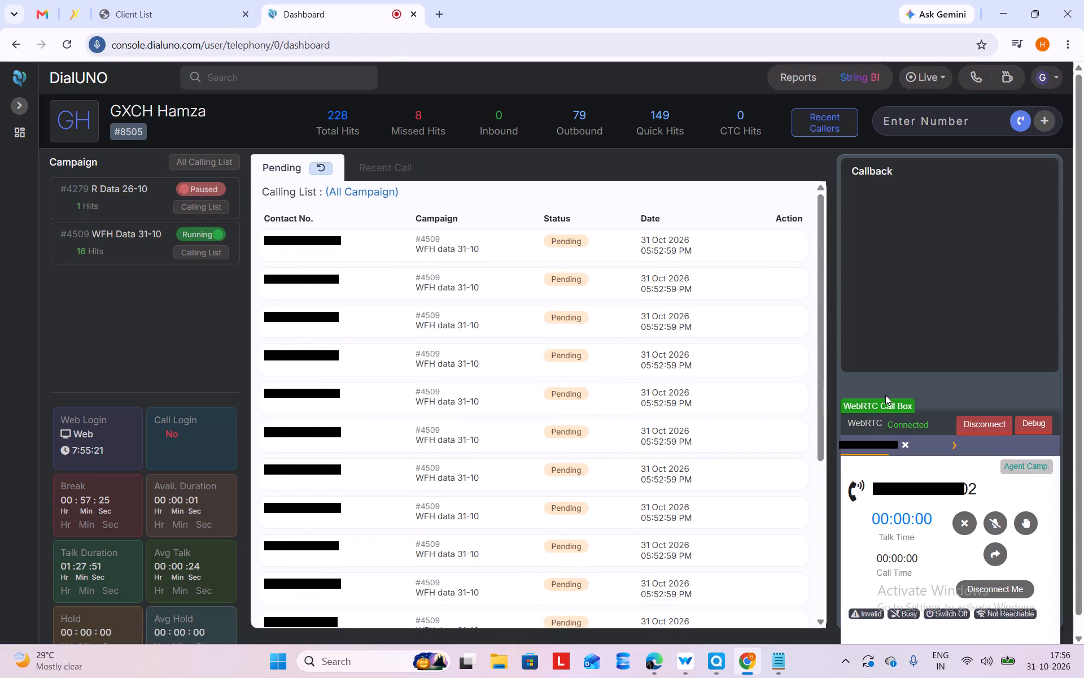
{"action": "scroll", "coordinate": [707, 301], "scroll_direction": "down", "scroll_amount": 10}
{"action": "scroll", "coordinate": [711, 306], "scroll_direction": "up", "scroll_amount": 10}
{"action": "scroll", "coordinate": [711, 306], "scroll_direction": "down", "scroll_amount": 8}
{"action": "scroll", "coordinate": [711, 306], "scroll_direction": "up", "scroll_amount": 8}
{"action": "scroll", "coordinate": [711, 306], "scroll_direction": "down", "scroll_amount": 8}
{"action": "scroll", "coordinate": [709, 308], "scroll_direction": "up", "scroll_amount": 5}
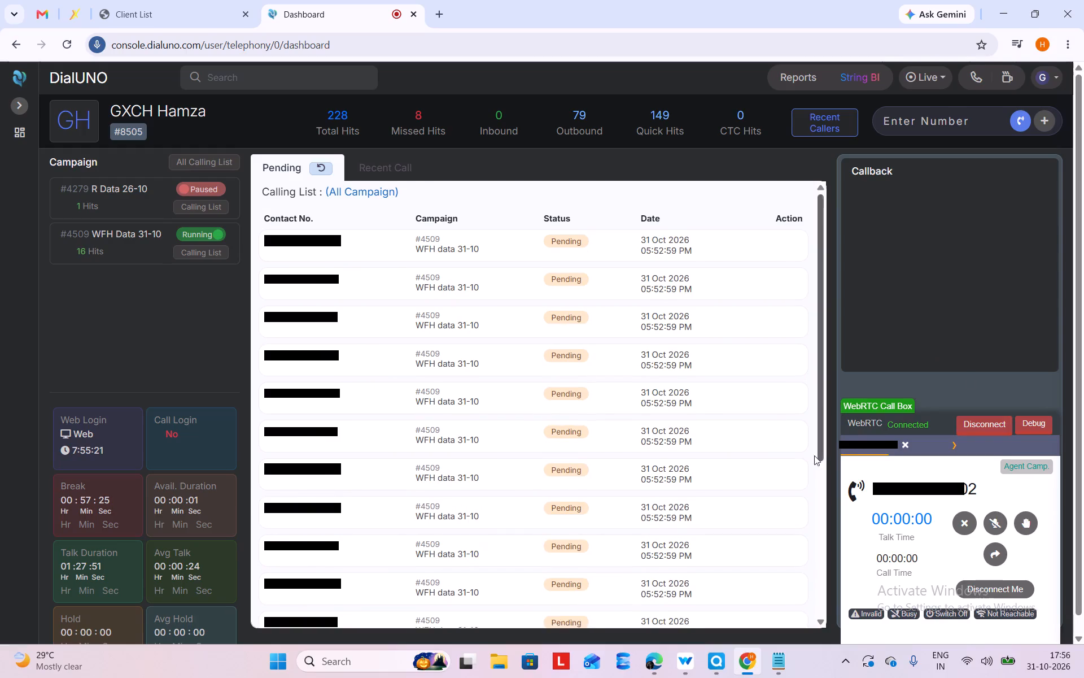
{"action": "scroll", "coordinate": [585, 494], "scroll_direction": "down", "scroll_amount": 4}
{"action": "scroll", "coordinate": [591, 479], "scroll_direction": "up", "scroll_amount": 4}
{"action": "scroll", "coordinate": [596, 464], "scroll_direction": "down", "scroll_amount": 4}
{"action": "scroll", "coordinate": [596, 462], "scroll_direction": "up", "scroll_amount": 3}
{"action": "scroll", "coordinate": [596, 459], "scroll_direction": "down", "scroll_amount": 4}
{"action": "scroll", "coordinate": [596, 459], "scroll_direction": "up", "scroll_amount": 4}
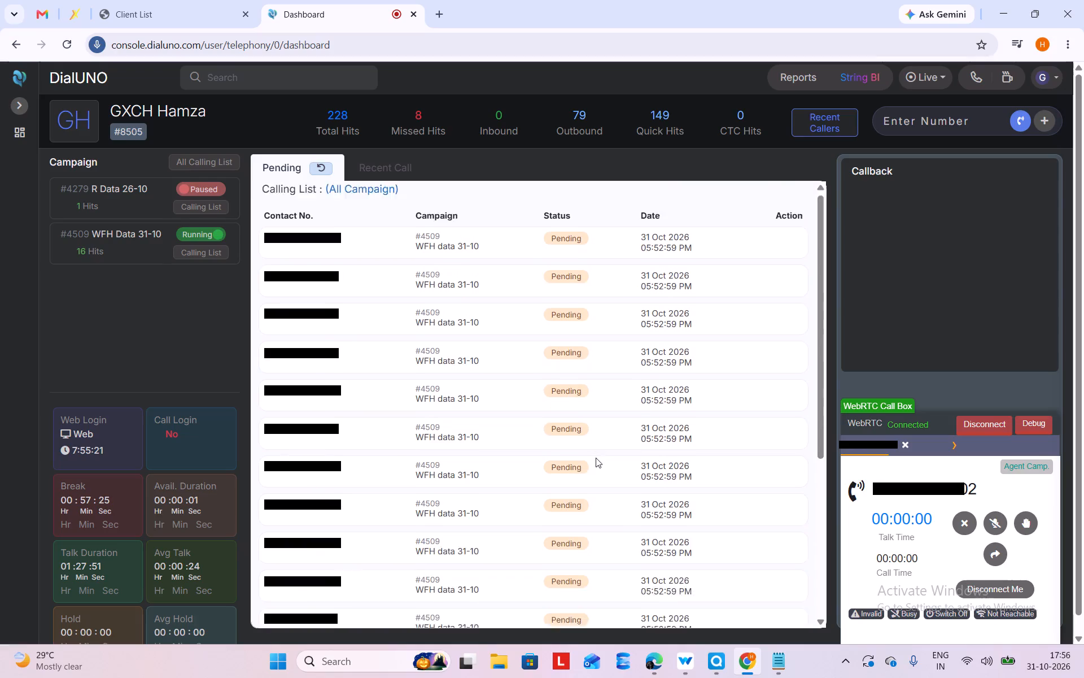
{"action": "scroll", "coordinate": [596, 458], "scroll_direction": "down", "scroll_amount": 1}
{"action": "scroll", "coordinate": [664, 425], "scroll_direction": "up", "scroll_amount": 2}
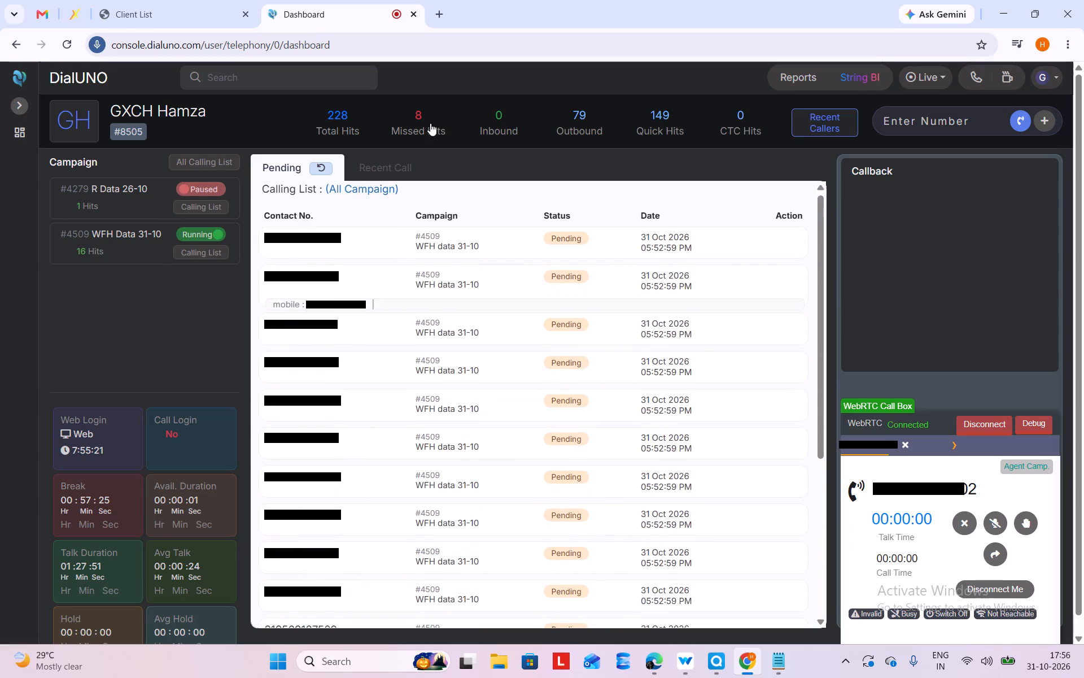
Check the current work status in the Workfolio desktop app and on the refreshed My Work page in Edge.
{"action": "left_click", "coordinate": [678, 667]}
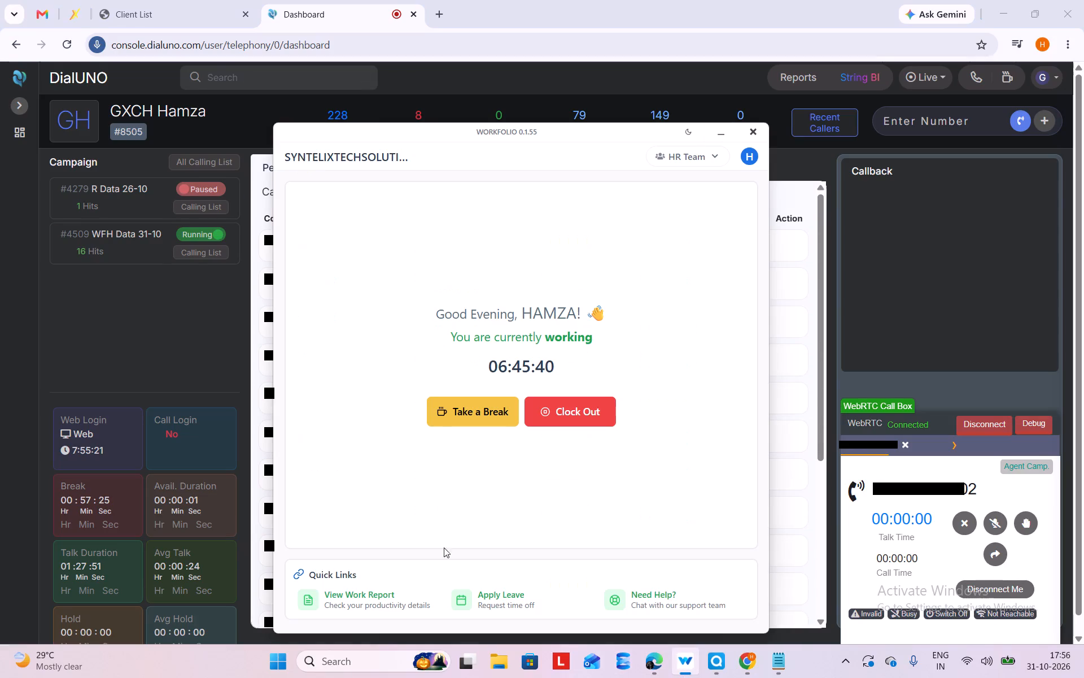
{"action": "left_click", "coordinate": [723, 136]}
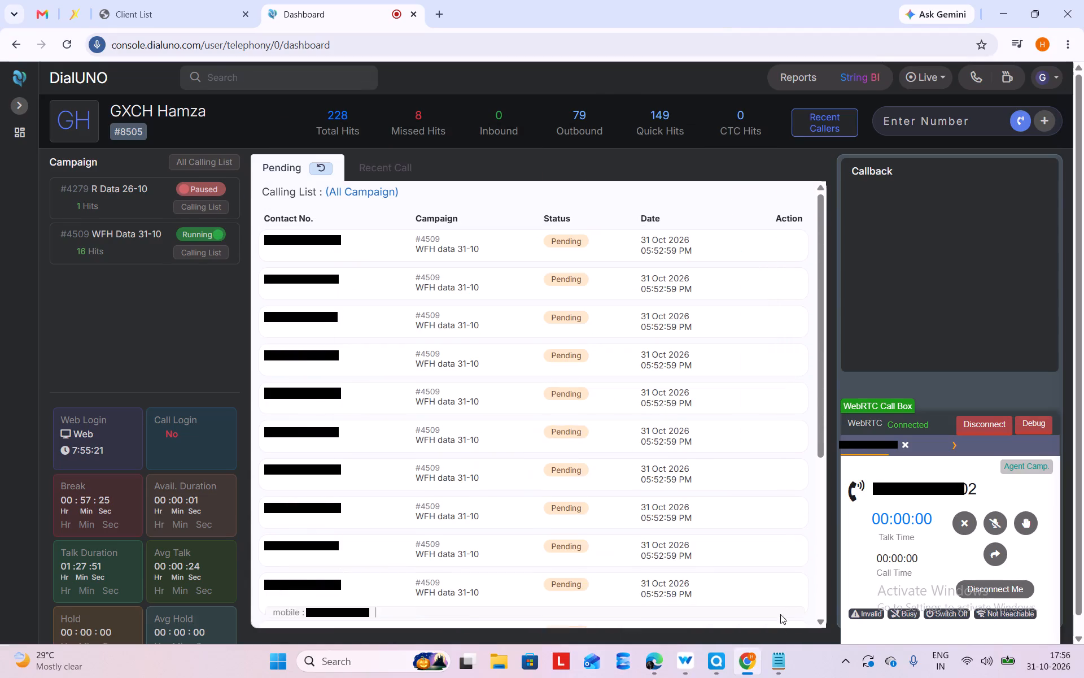
{"action": "left_click", "coordinate": [654, 655]}
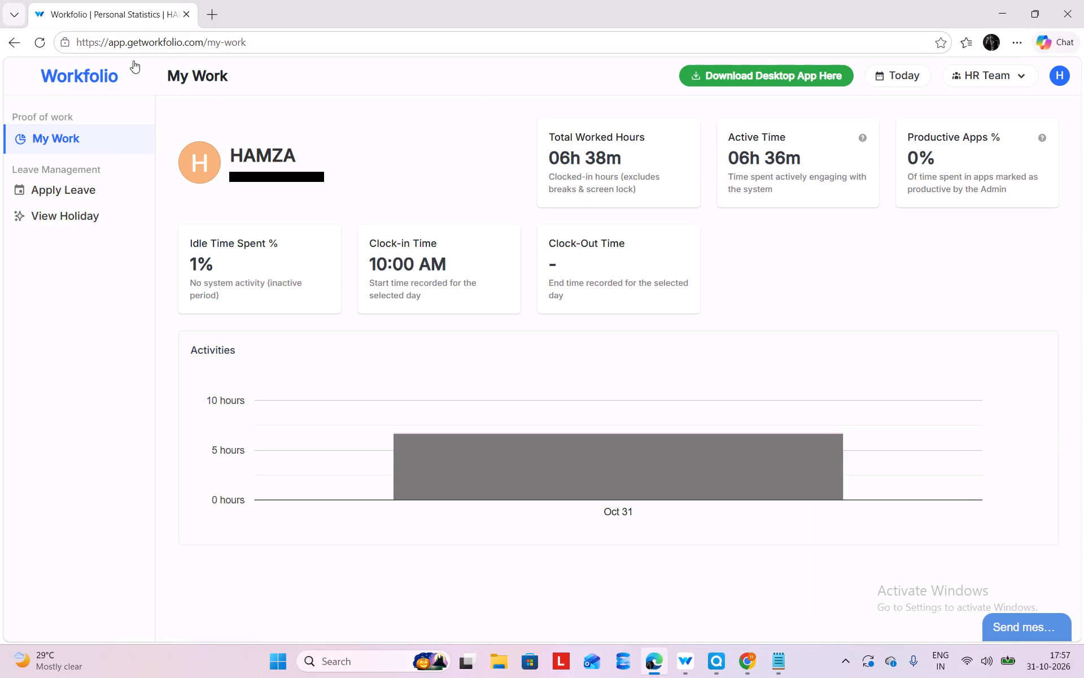
{"action": "left_click", "coordinate": [36, 49]}
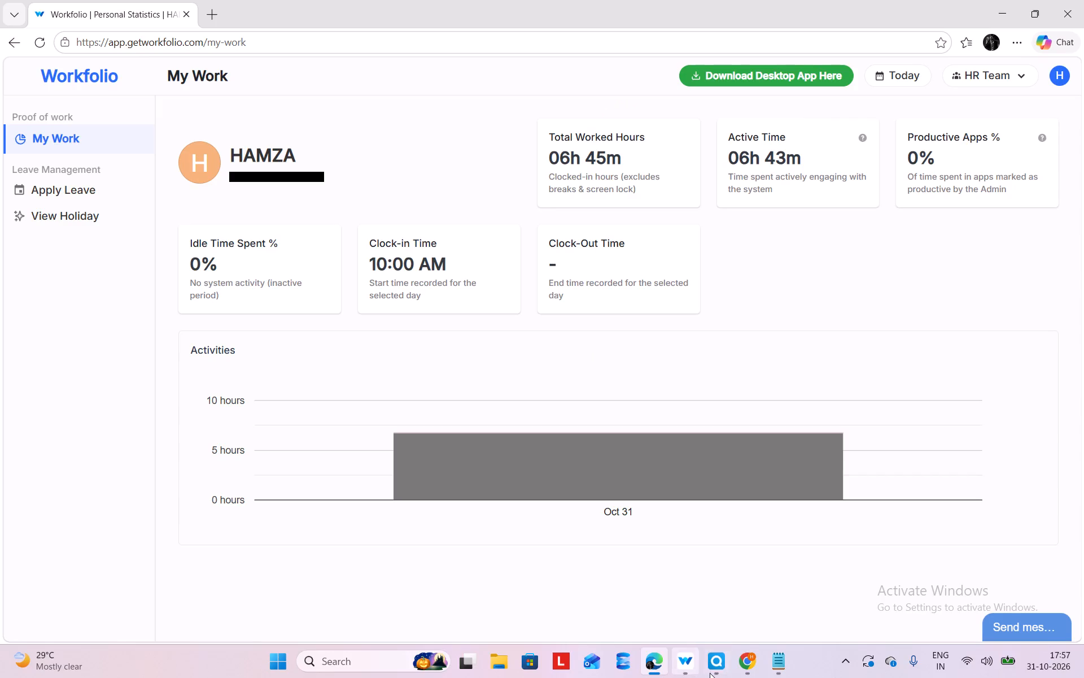
Switch back to DialUNO in Chrome, mark the current call as Busy and end its wrap-up.
{"action": "left_click", "coordinate": [748, 659]}
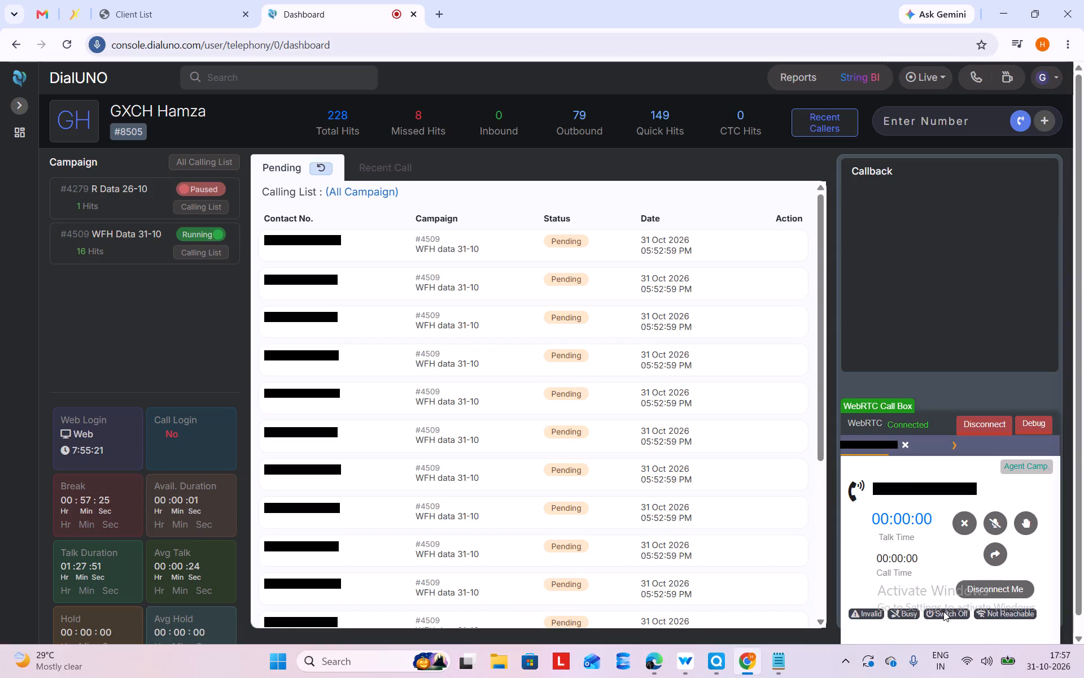
{"action": "left_click", "coordinate": [907, 614]}
{"action": "left_click", "coordinate": [948, 581]}
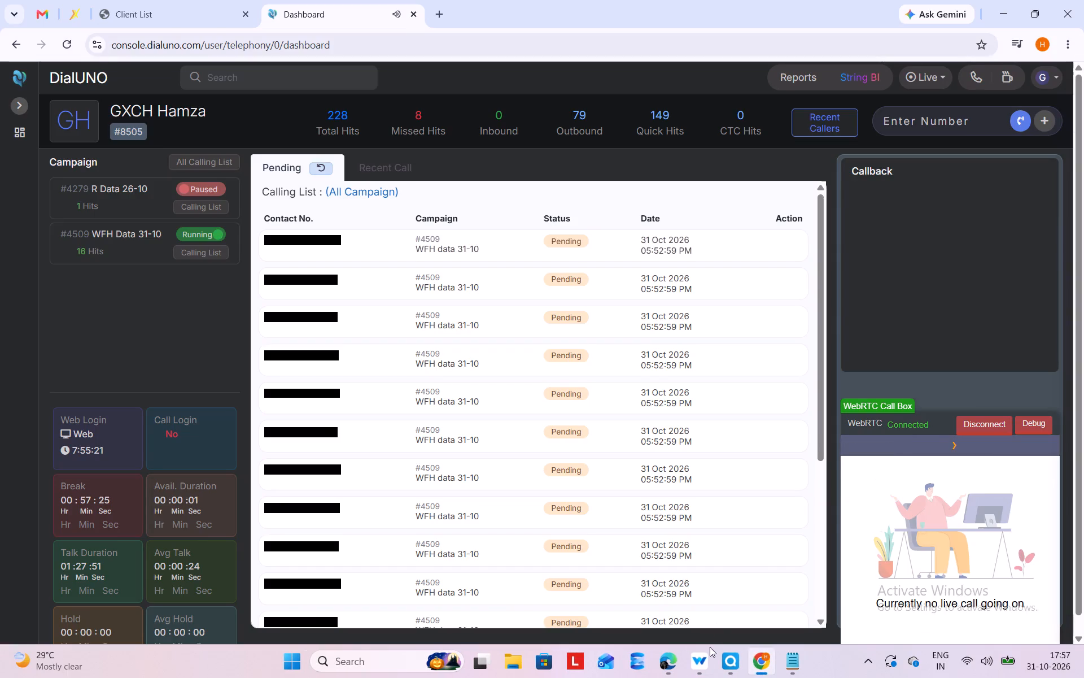
Copy the Workfolio My Work page address from Edge and open it in a new Chrome tab.
{"action": "left_click", "coordinate": [677, 667]}
{"action": "left_click", "coordinate": [994, 48]}
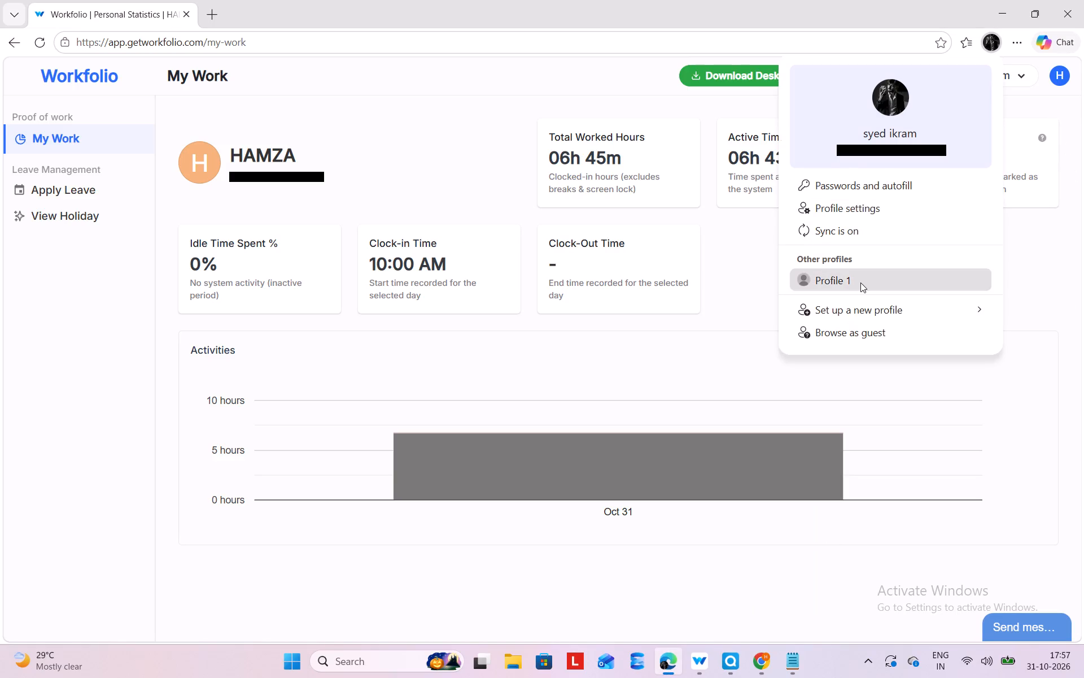
{"action": "left_click", "coordinate": [653, 340]}
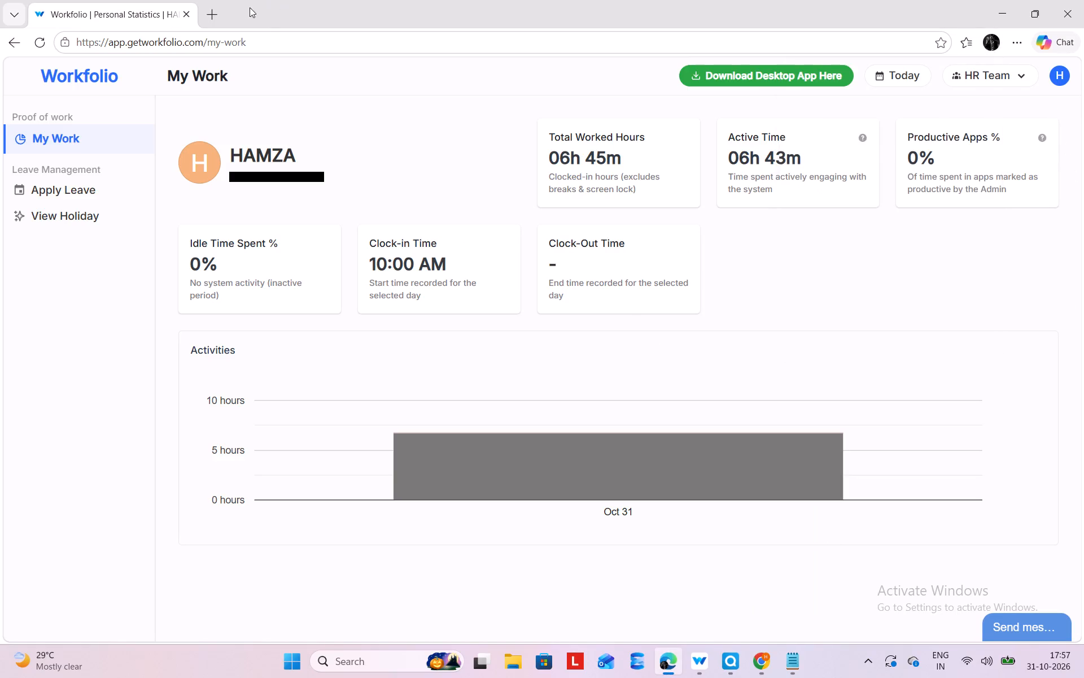
{"action": "left_click_drag", "start_coordinate": [275, 44], "coordinate": [21, 85]}
{"action": "key", "text": "ctrl+c"}
{"action": "left_click", "coordinate": [21, 85]}
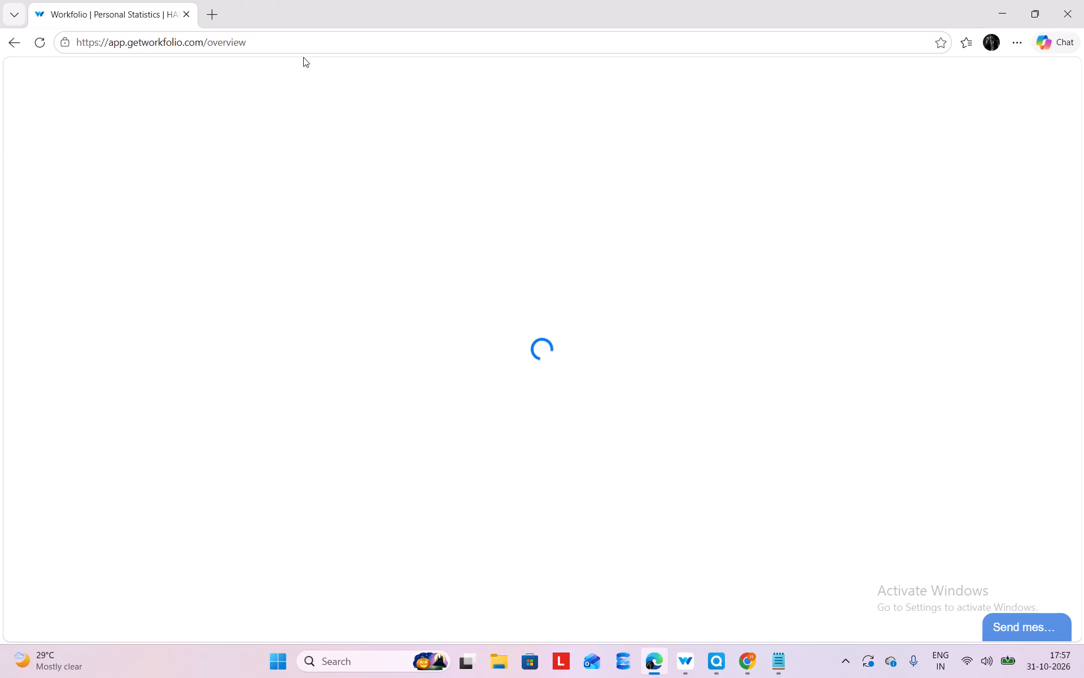
{"action": "left_click_drag", "start_coordinate": [303, 45], "coordinate": [50, 59]}
{"action": "key", "text": "ctrl+c"}
{"action": "left_click", "coordinate": [50, 59]}
{"action": "left_click", "coordinate": [746, 649]}
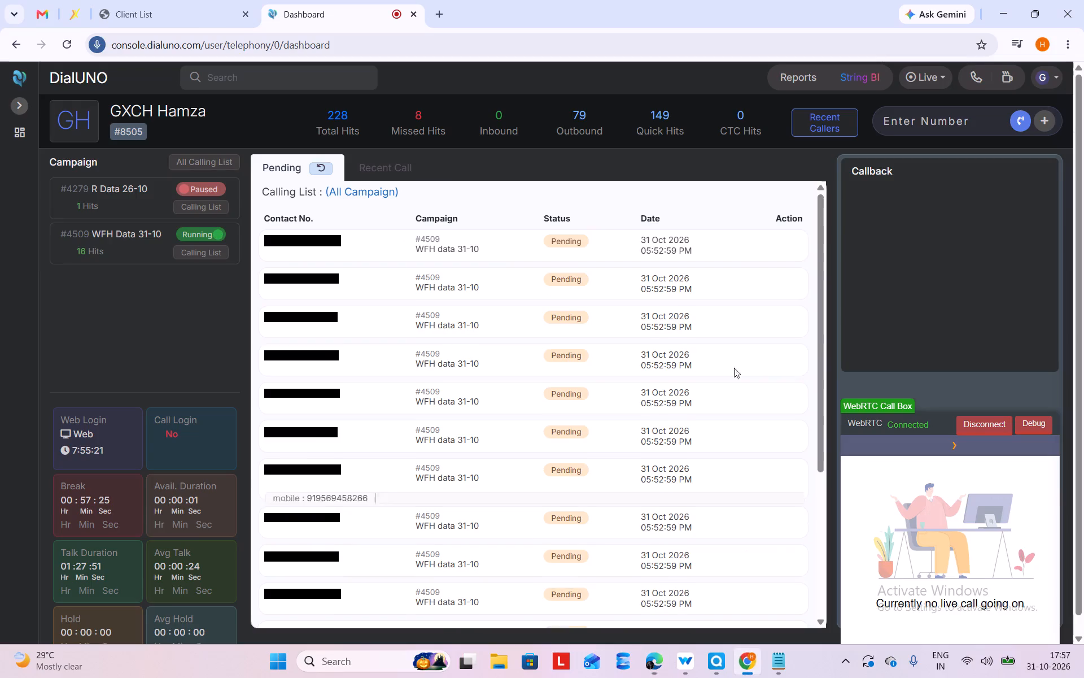
{"action": "left_click", "coordinate": [441, 12]}
{"action": "left_click", "coordinate": [434, 38]}
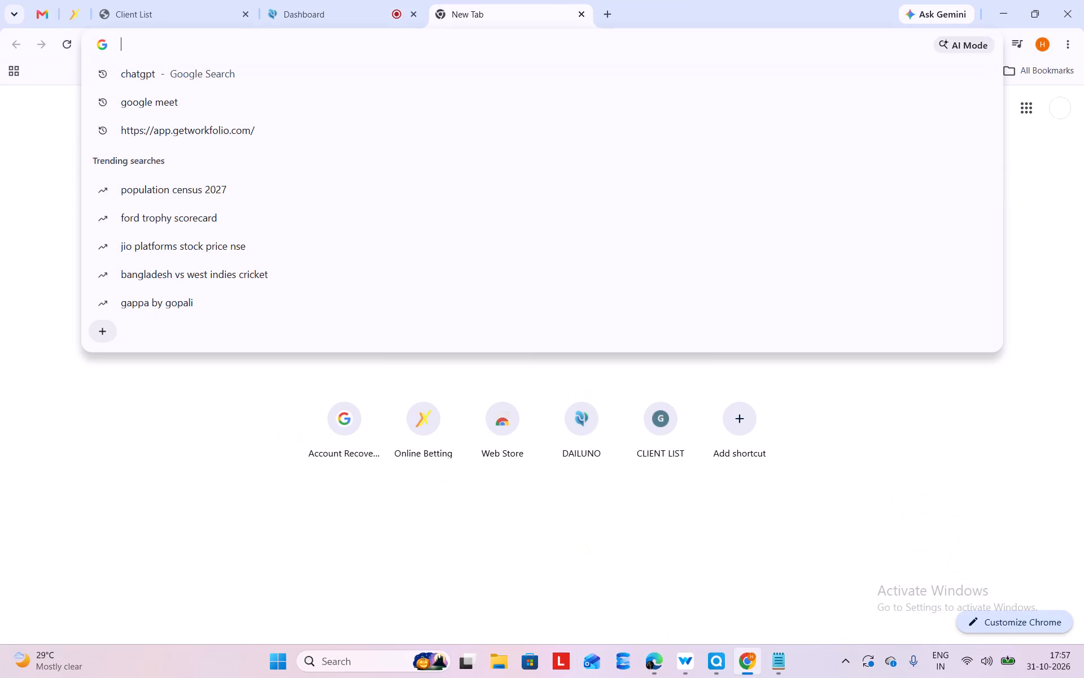
{"action": "key", "text": "ctrl+v"}
{"action": "key", "text": "Return"}
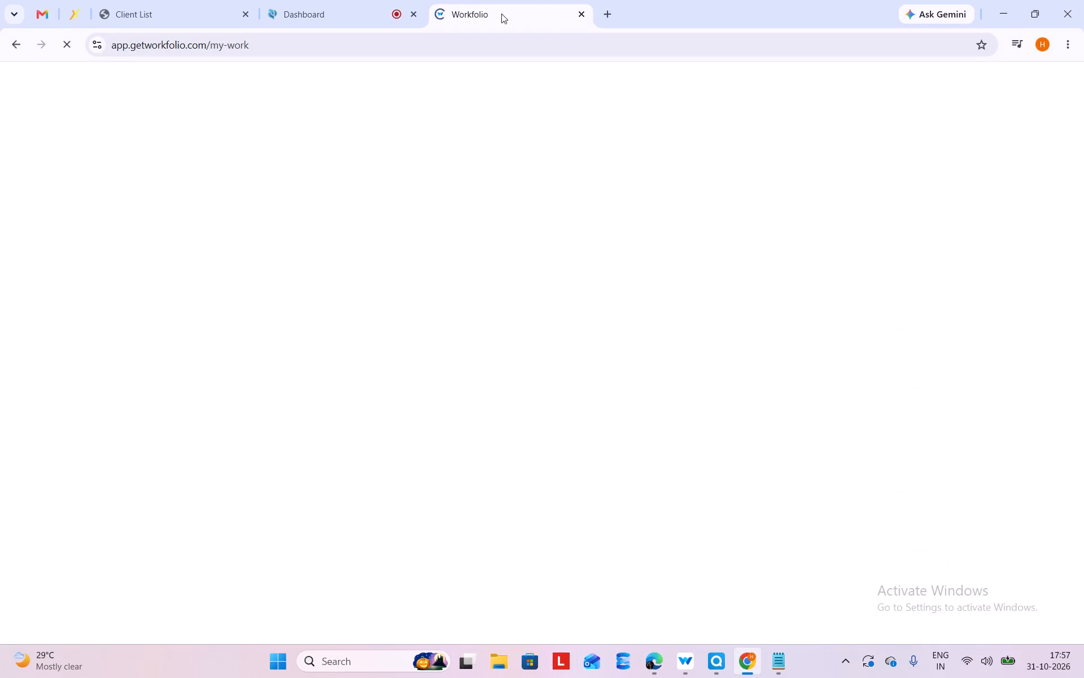
Return to the DialUNO dashboard and accept the incoming call in the WebRTC call box.
{"action": "left_click", "coordinate": [366, 10]}
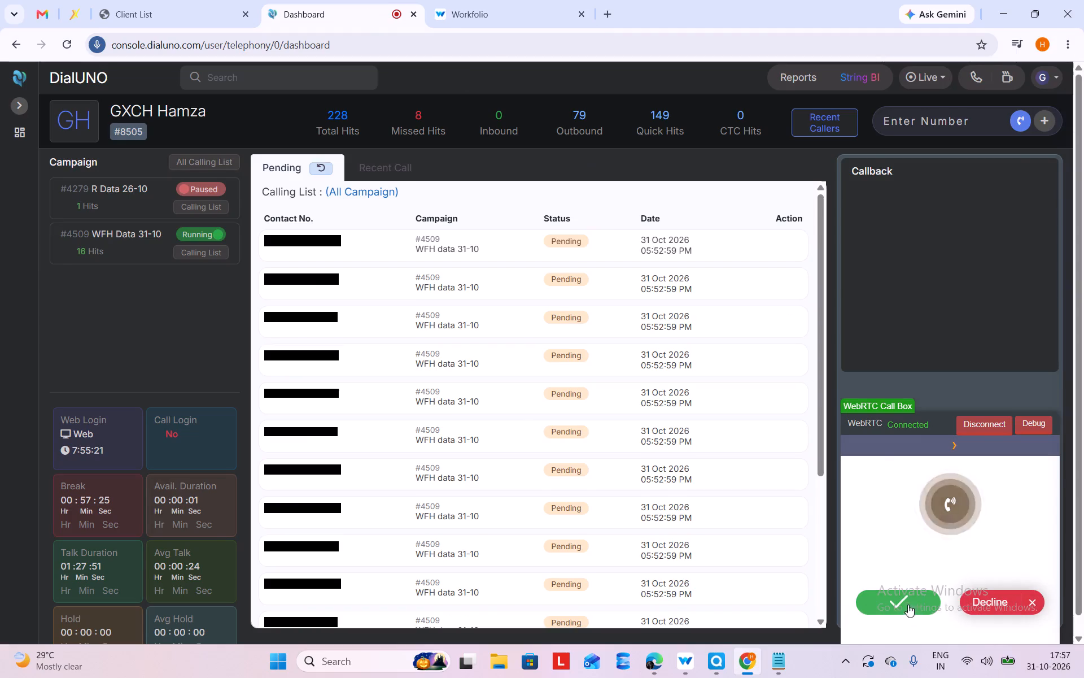
{"action": "left_click", "coordinate": [908, 605]}
Move the Workfolio tab ahead of the Client List tab in Chrome and refresh its My Work page.
{"action": "left_click_drag", "start_coordinate": [506, 10], "coordinate": [350, 13]}
{"action": "left_click", "coordinate": [350, 13]}
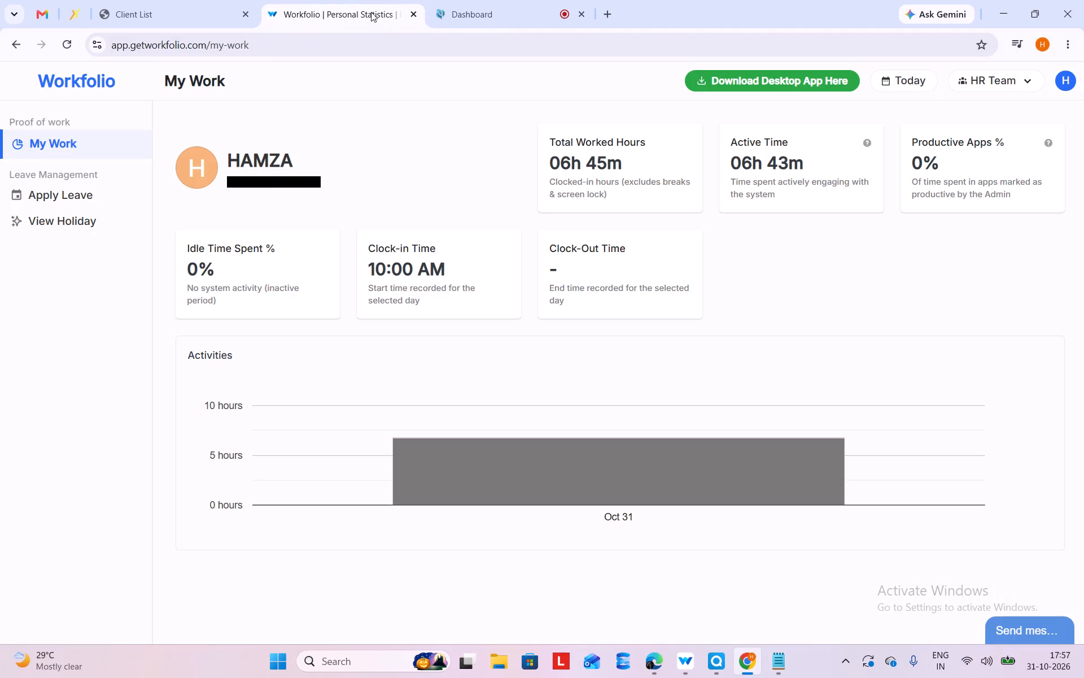
{"action": "left_click", "coordinate": [453, 13]}
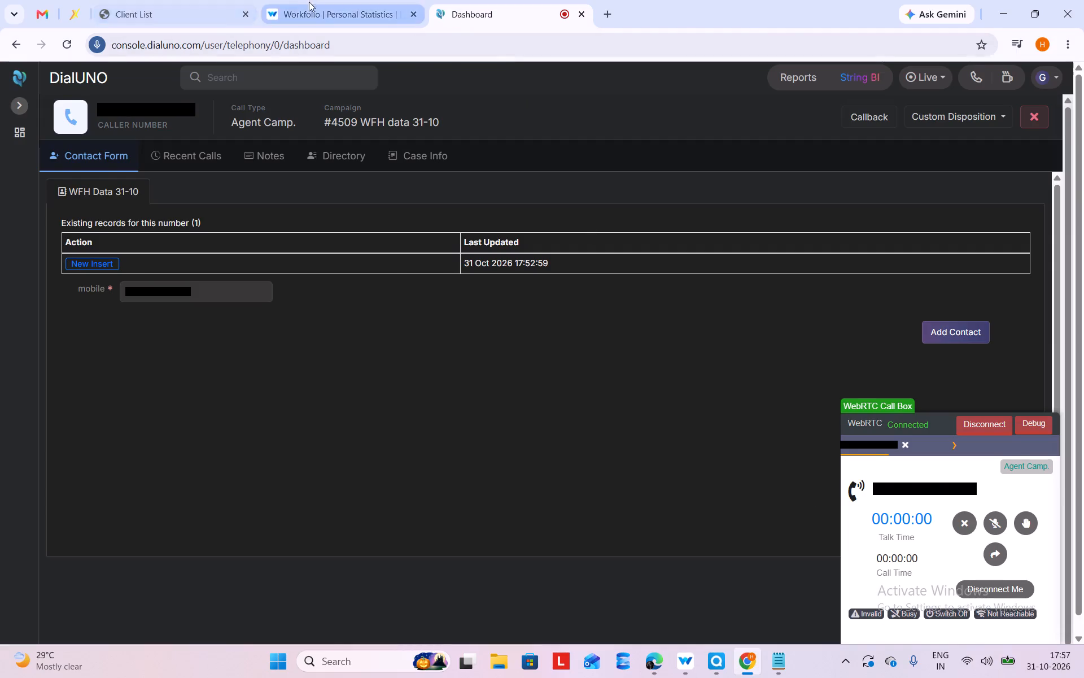
{"action": "left_click", "coordinate": [309, 2]}
{"action": "left_click_drag", "start_coordinate": [312, 11], "coordinate": [266, 15]}
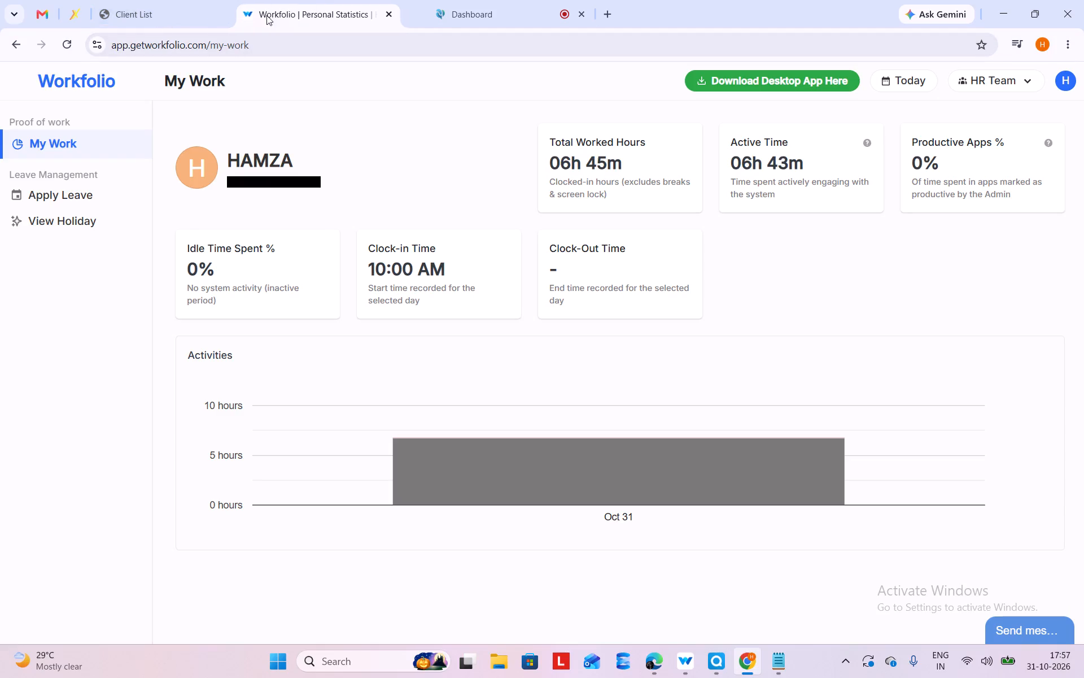
{"action": "left_click_drag", "start_coordinate": [266, 15], "coordinate": [171, 15]}
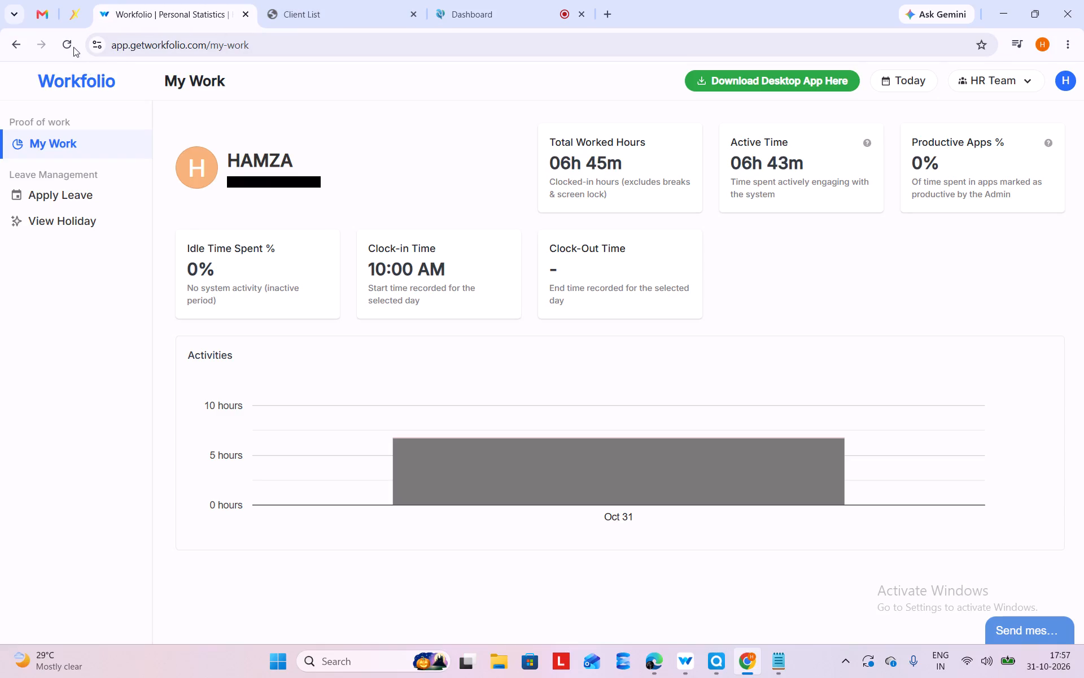
{"action": "left_click", "coordinate": [73, 47]}
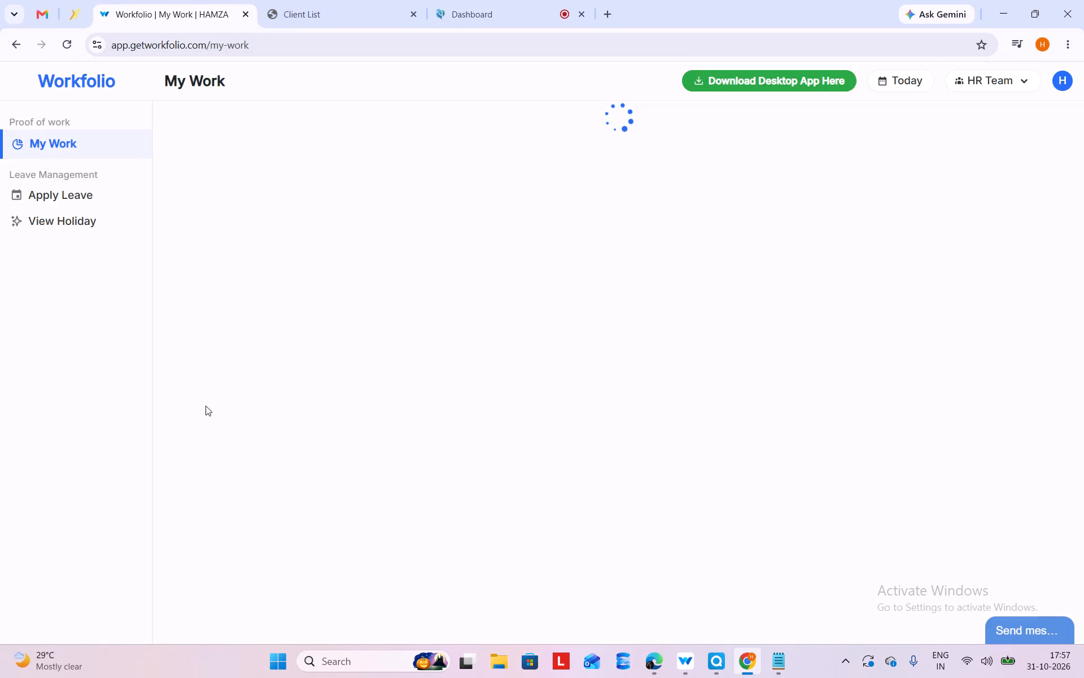
Switch to Edge and close its Workfolio My Work page.
{"action": "left_click", "coordinate": [661, 659]}
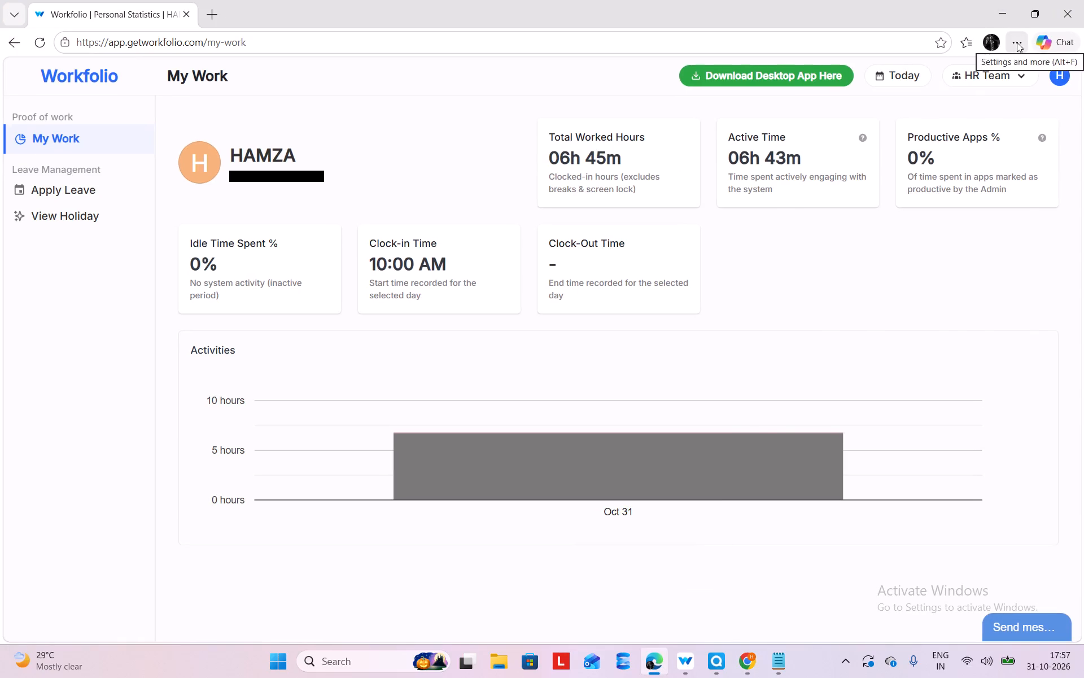
{"action": "left_click", "coordinate": [1017, 42]}
{"action": "left_click", "coordinate": [1017, 42]}
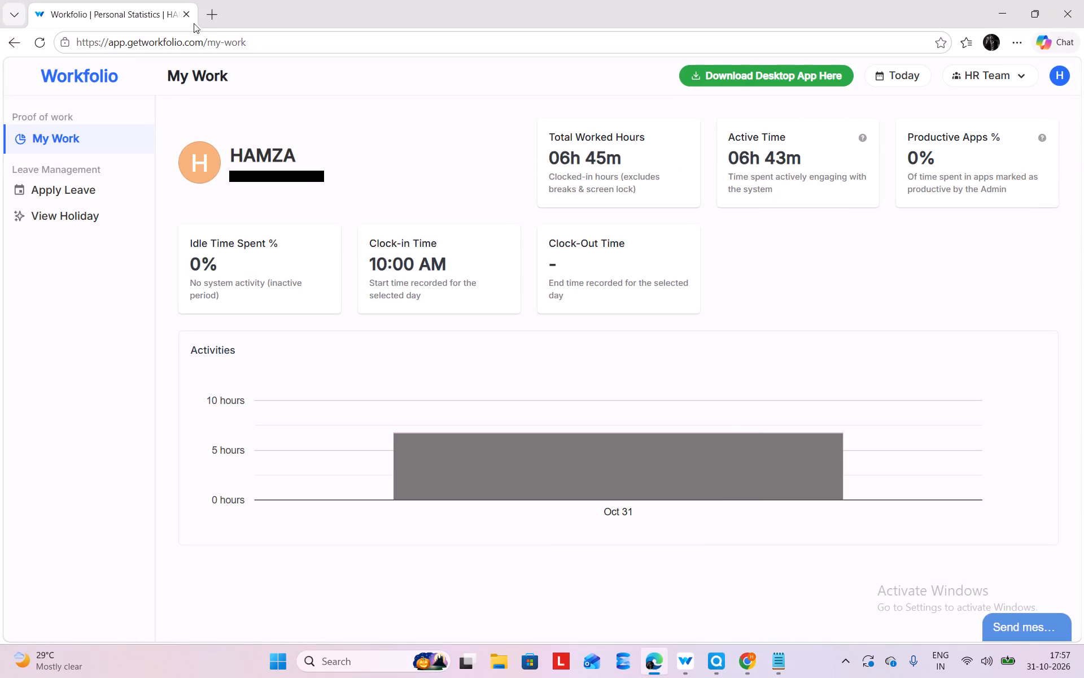
{"action": "left_click", "coordinate": [184, 16]}
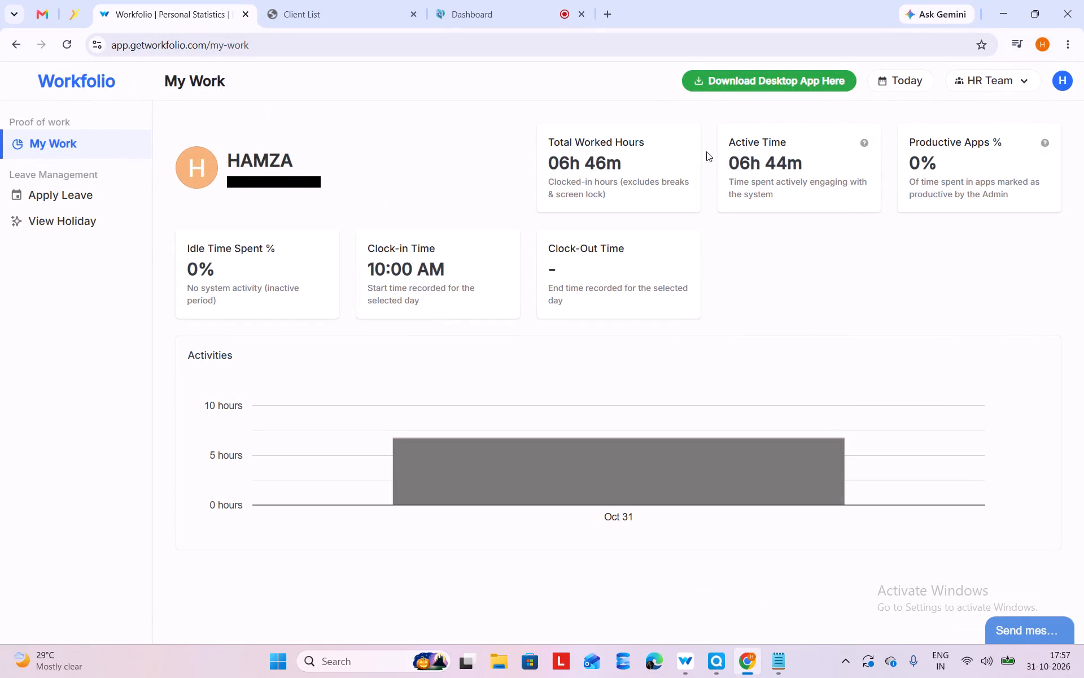
Mark the WFH data 31-10 call in DialUNO as Busy, end its wrap-up and go back to the dashboard.
{"action": "left_click", "coordinate": [473, 6]}
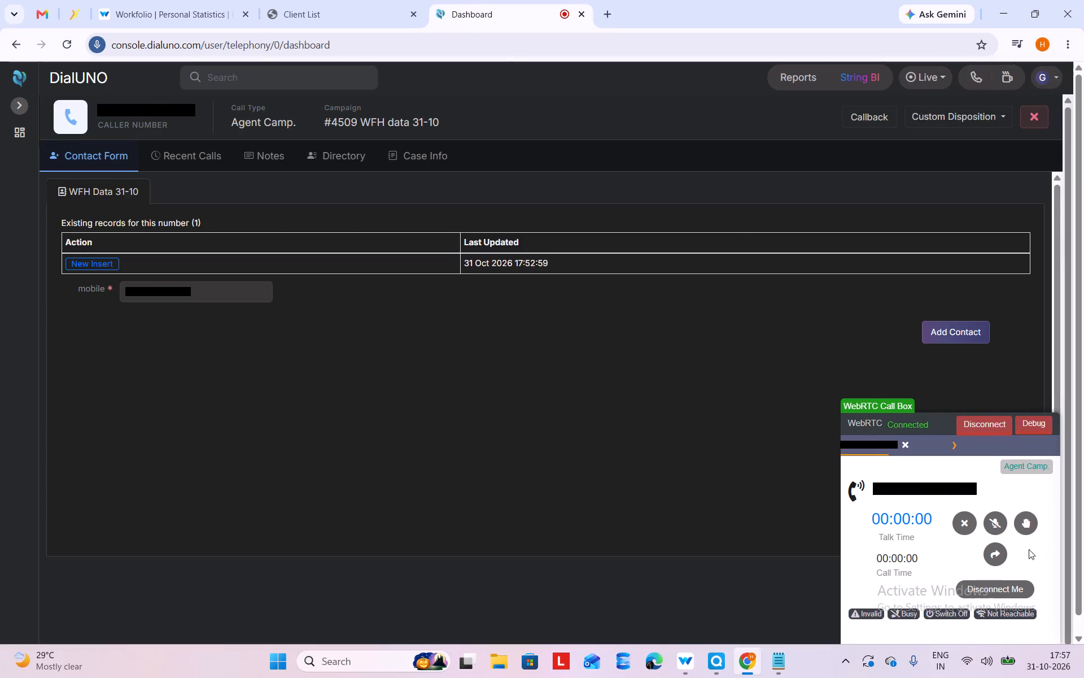
{"action": "left_click", "coordinate": [905, 615]}
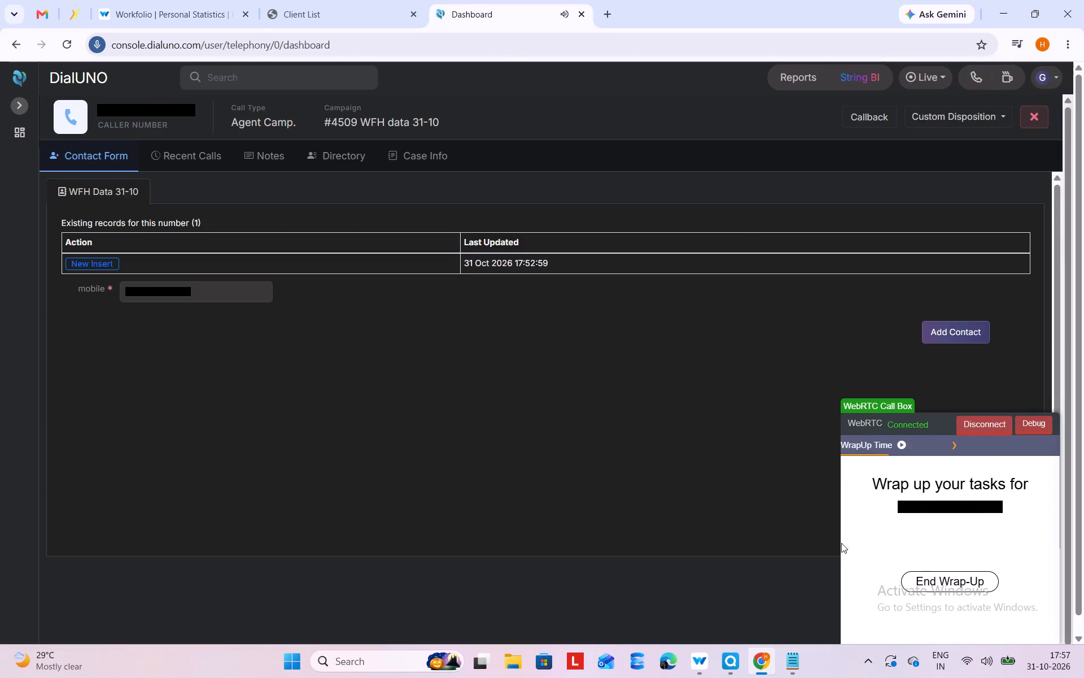
{"action": "left_click", "coordinate": [918, 587]}
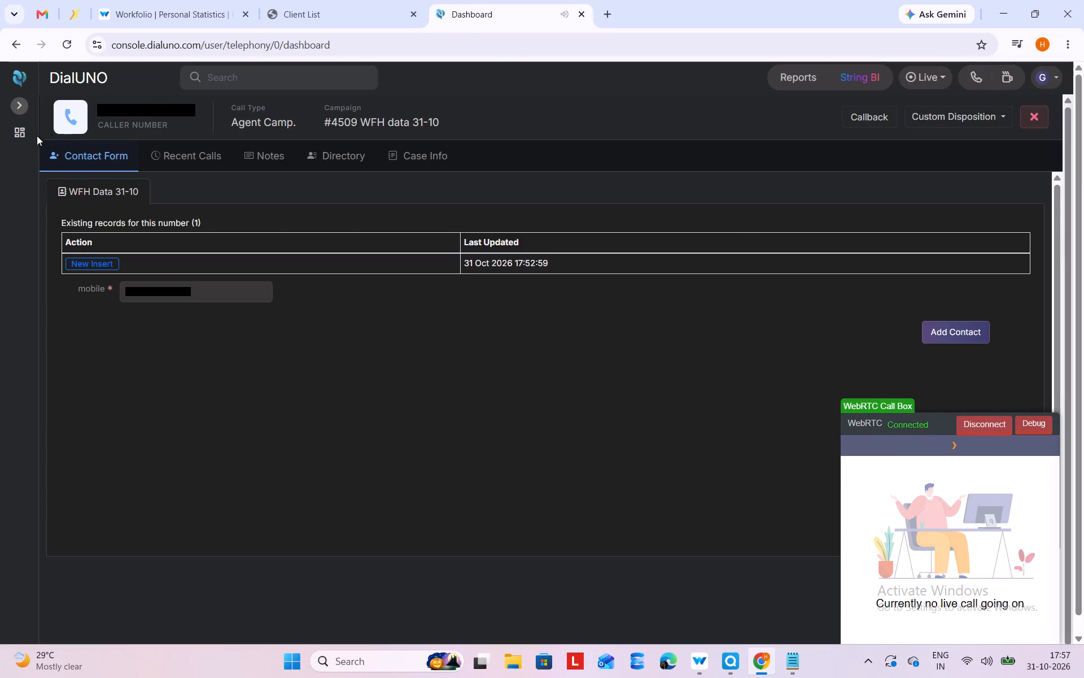
{"action": "left_click", "coordinate": [10, 131]}
Refresh the Workfolio My Work page to check the worked hours, and look over the gamexch client list.
{"action": "left_click", "coordinate": [203, 15]}
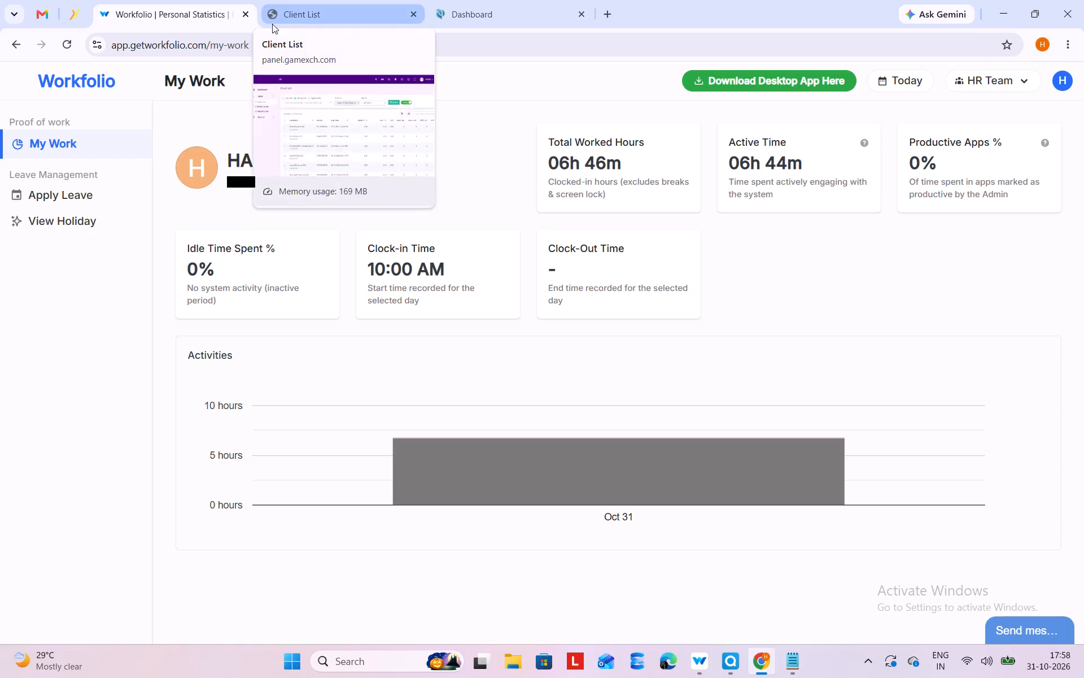
{"action": "left_click", "coordinate": [75, 53]}
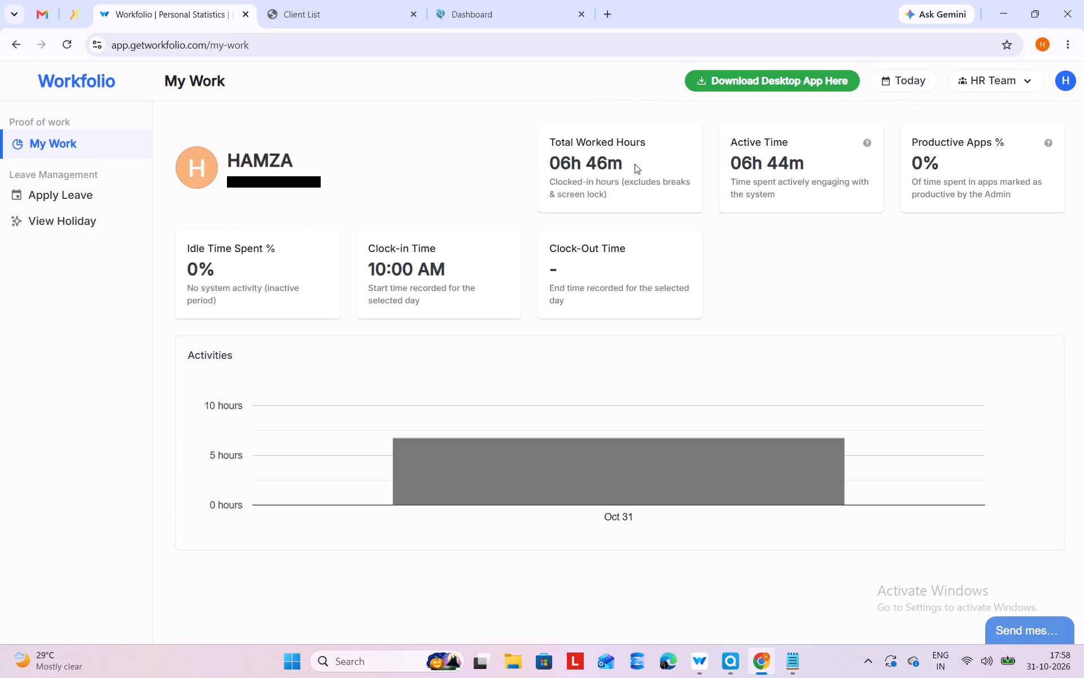
{"action": "left_click", "coordinate": [292, 29]}
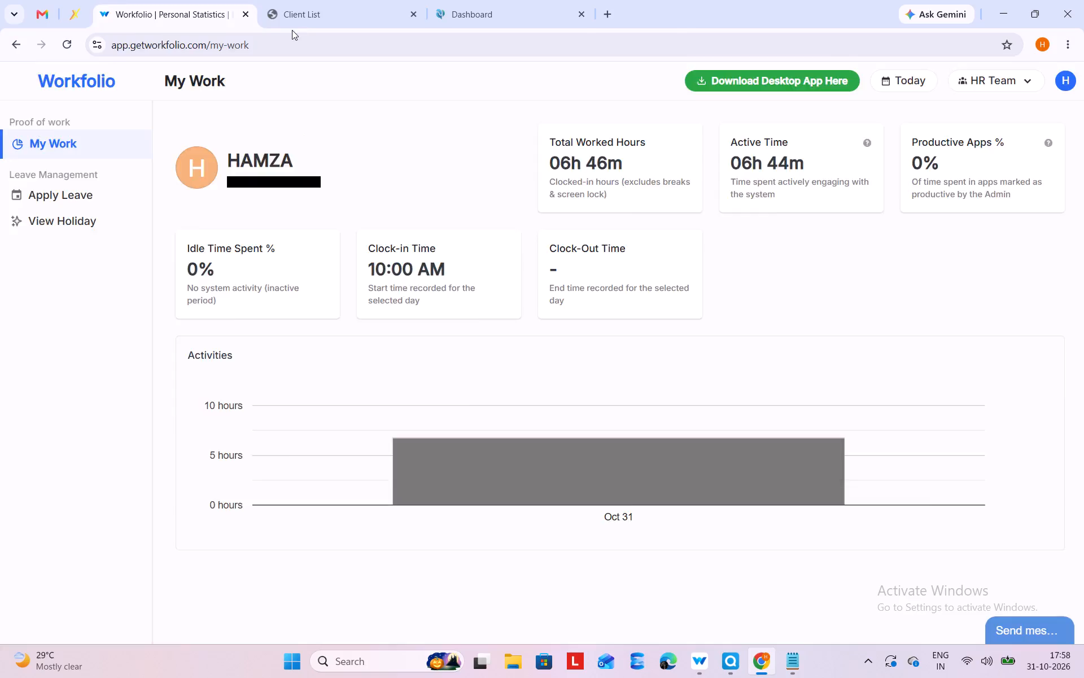
{"action": "left_click", "coordinate": [297, 25]}
{"action": "left_click", "coordinate": [301, 18]}
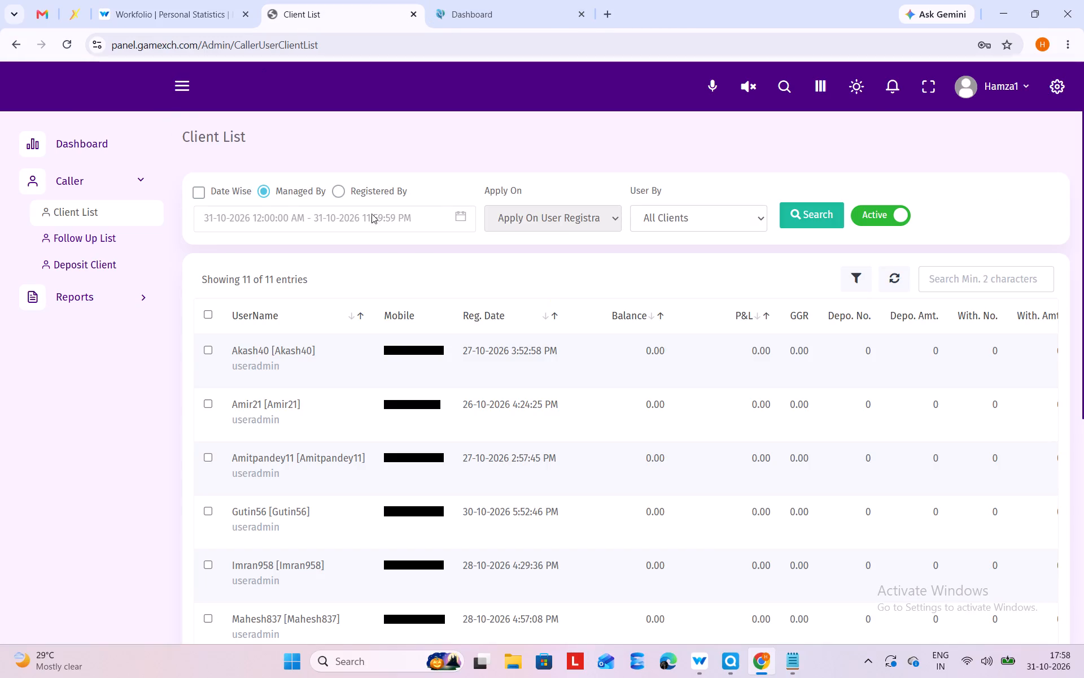
Return to DialUNO and accept the incoming WFH data 31-10 call.
{"action": "left_click", "coordinate": [479, 0]}
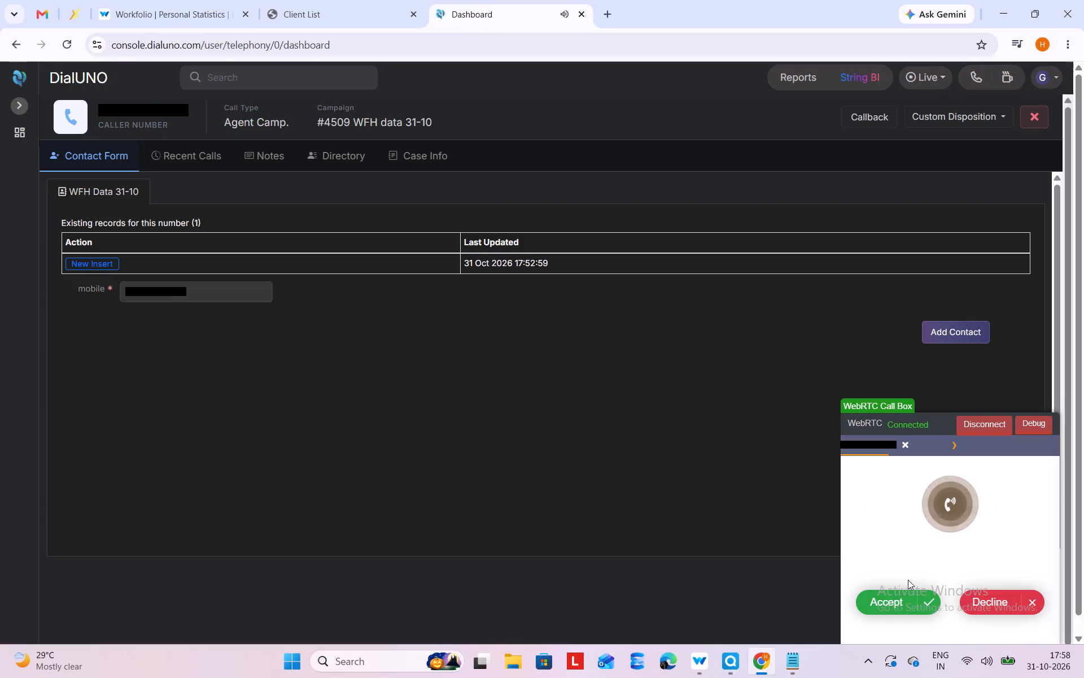
{"action": "left_click", "coordinate": [883, 600]}
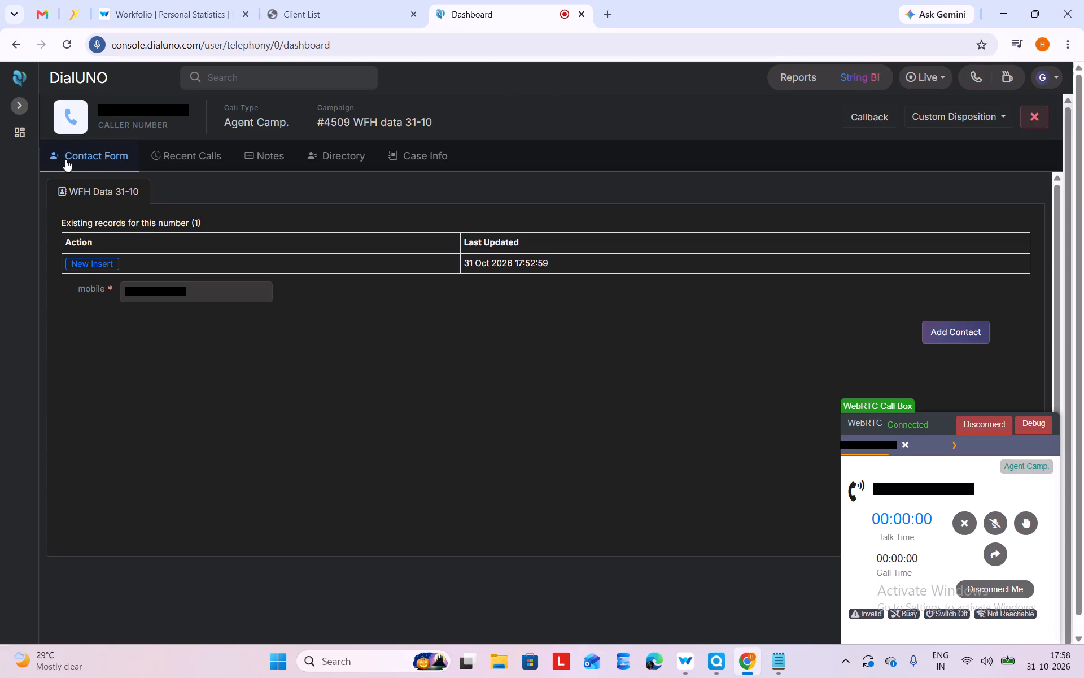
Mark the WFH data 31-10 call as Busy, disconnect it and end its wrap-up.
{"action": "double_click", "coordinate": [895, 607]}
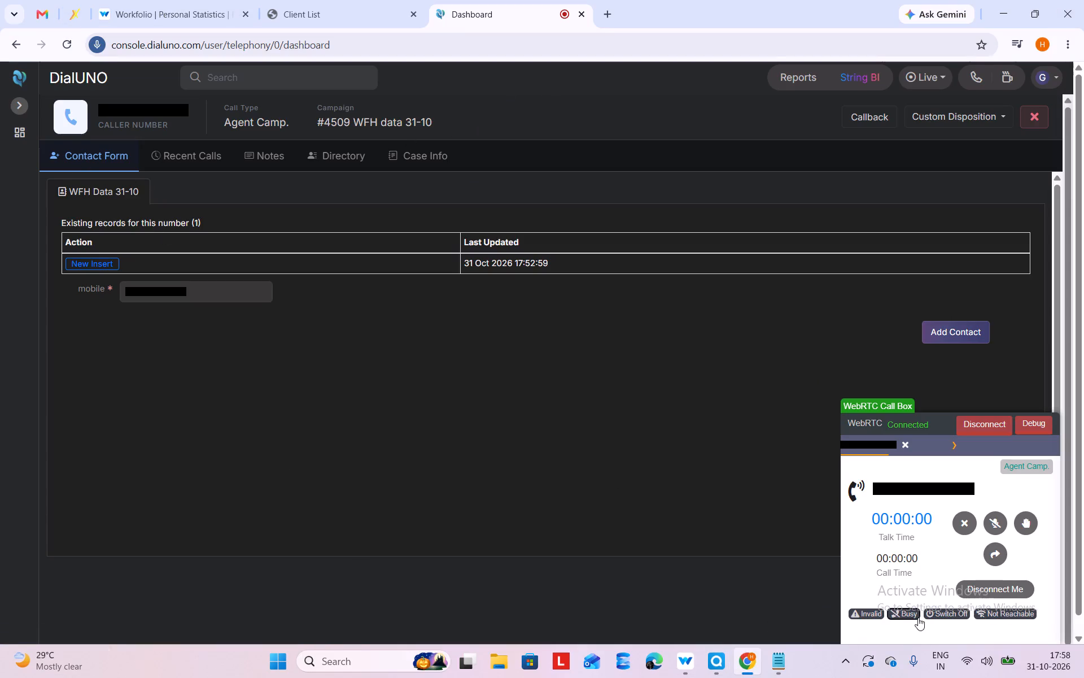
{"action": "triple_click", "coordinate": [911, 615]}
{"action": "left_click", "coordinate": [964, 528]}
{"action": "left_click", "coordinate": [943, 589]}
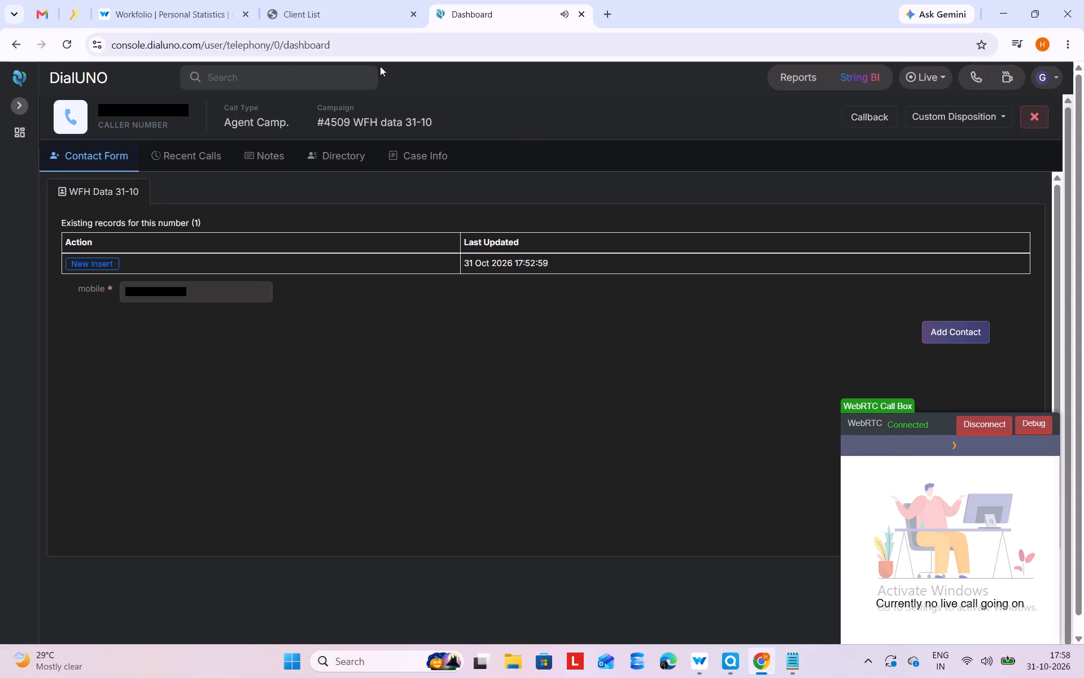
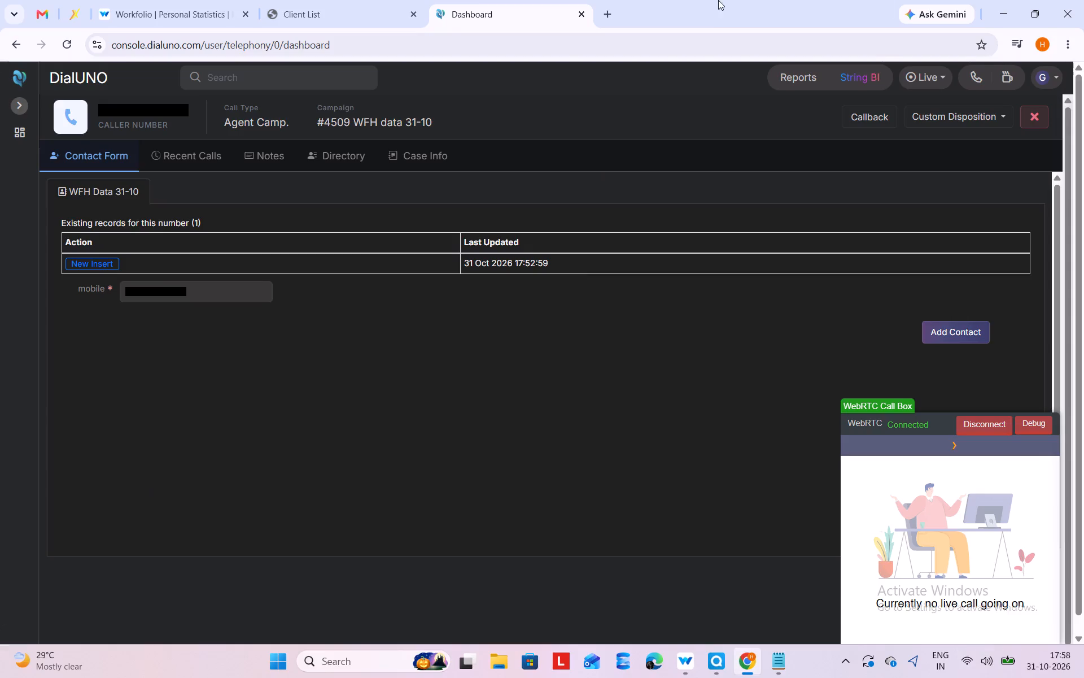
Return to the DialUNO dashboard and accept the incoming WFH data 31-10 call.
{"action": "left_click", "coordinate": [17, 140]}
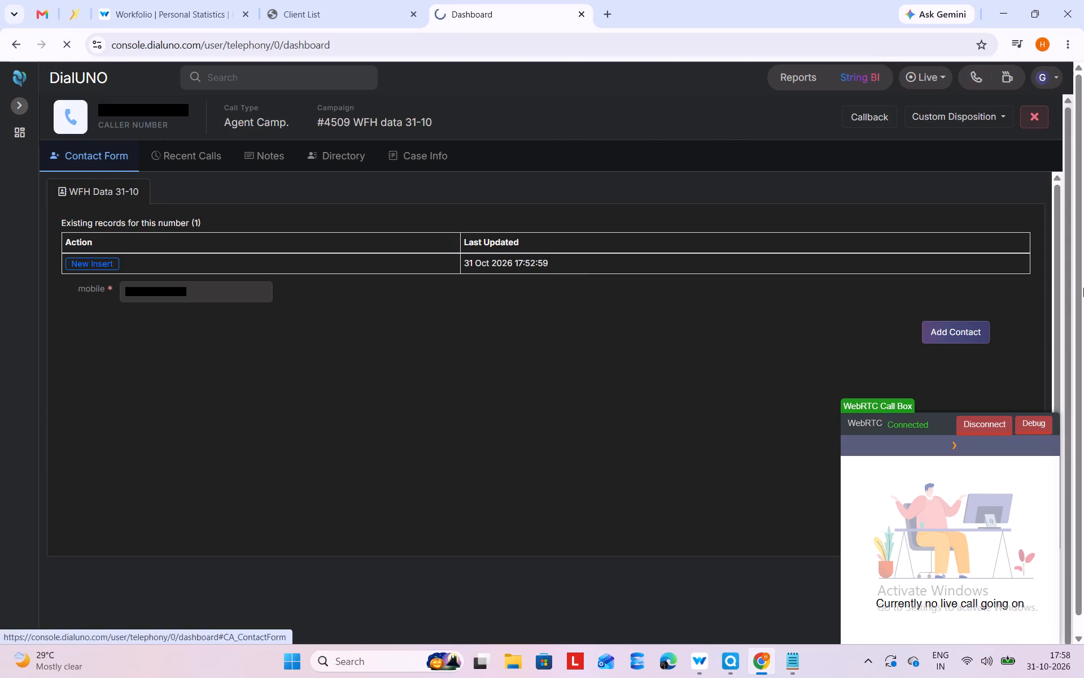
{"action": "scroll", "coordinate": [96, 507], "scroll_direction": "down", "scroll_amount": 5}
{"action": "scroll", "coordinate": [100, 544], "scroll_direction": "up", "scroll_amount": 5}
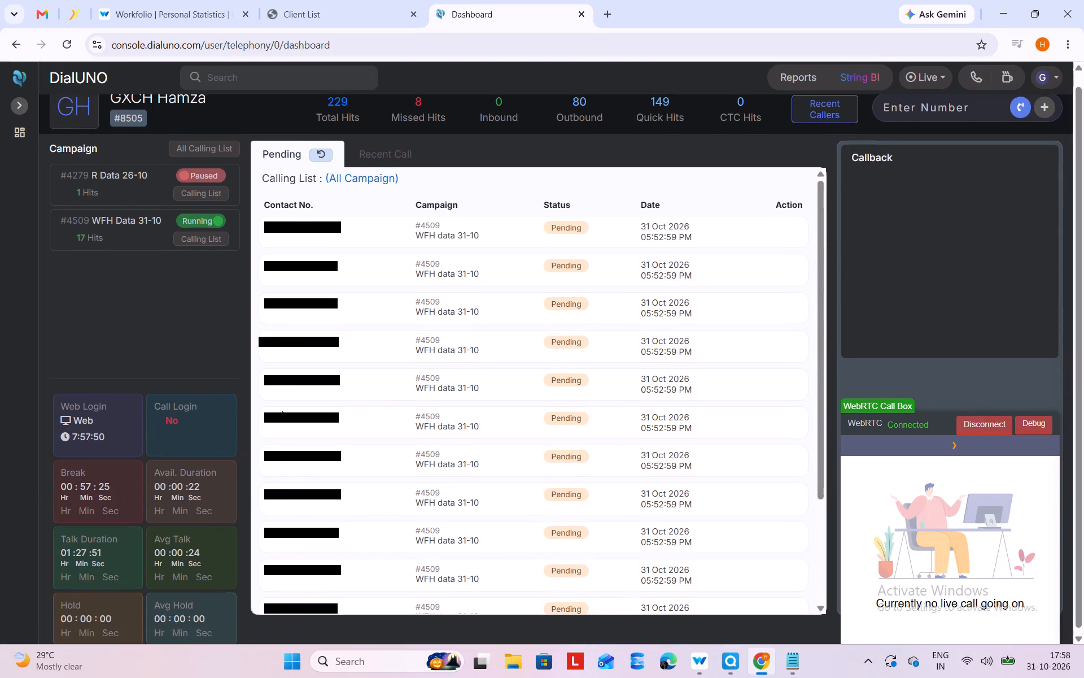
{"action": "left_click", "coordinate": [915, 611]}
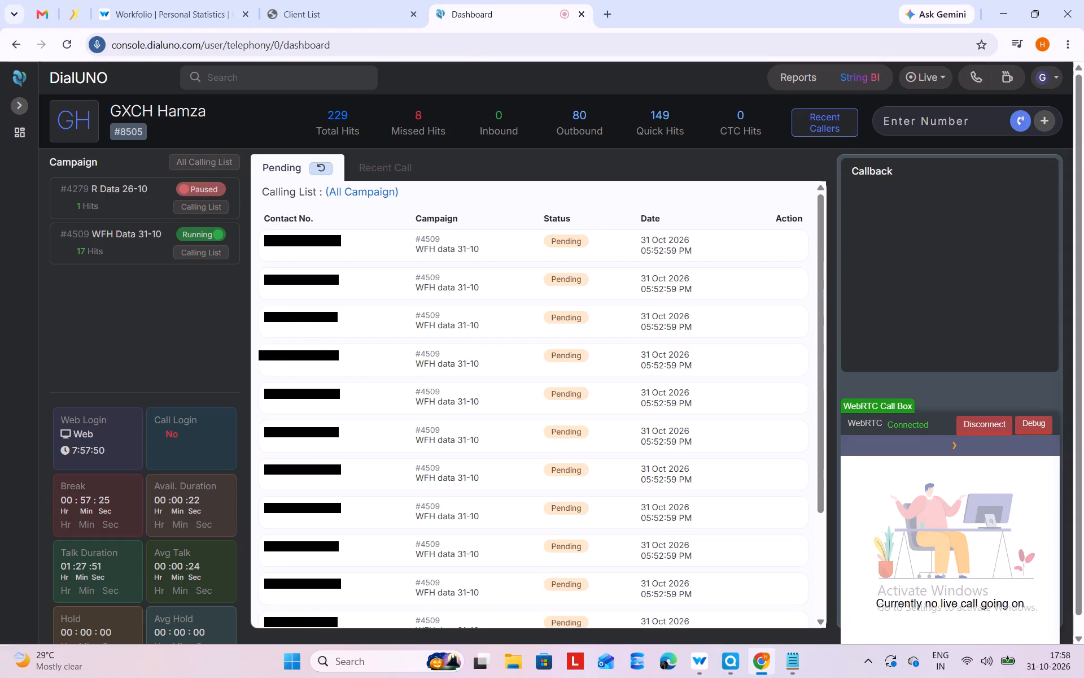
{"action": "left_click", "coordinate": [693, 430]}
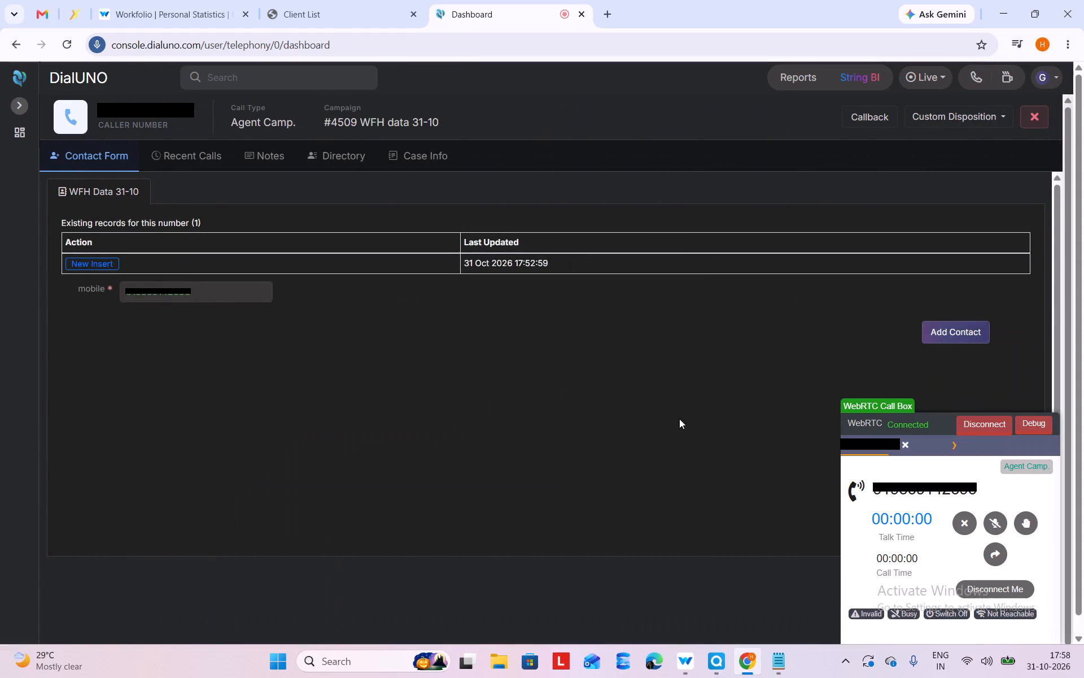
Mark the WFH data 31-10 call as Busy and end its wrap-up.
{"action": "left_click", "coordinate": [907, 602]}
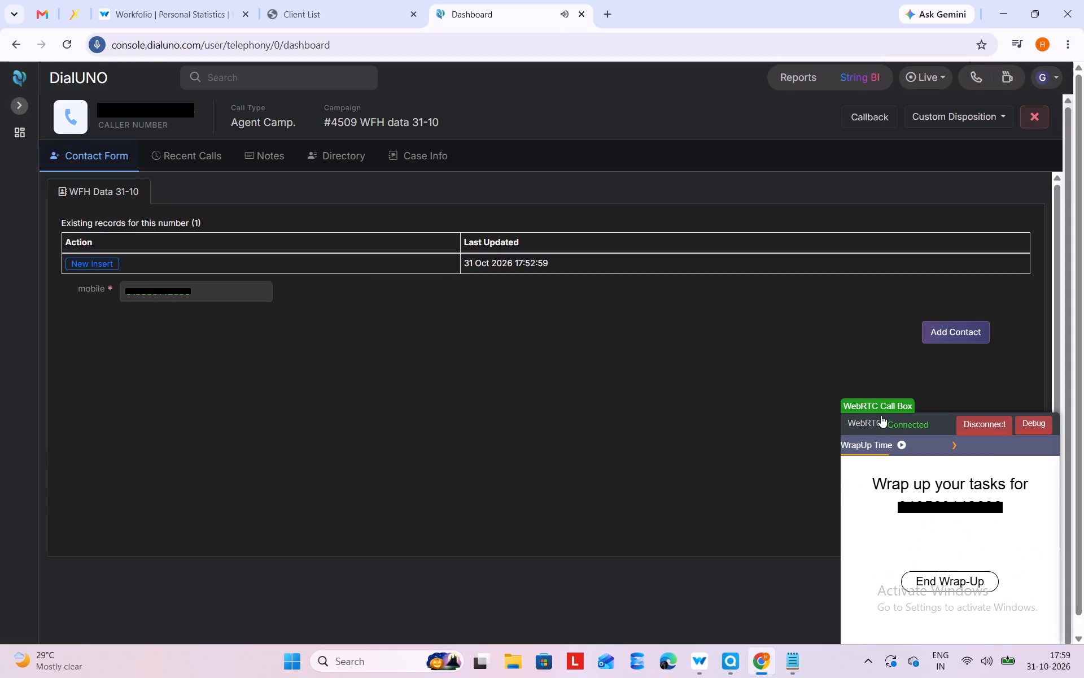
{"action": "left_click", "coordinate": [933, 604]}
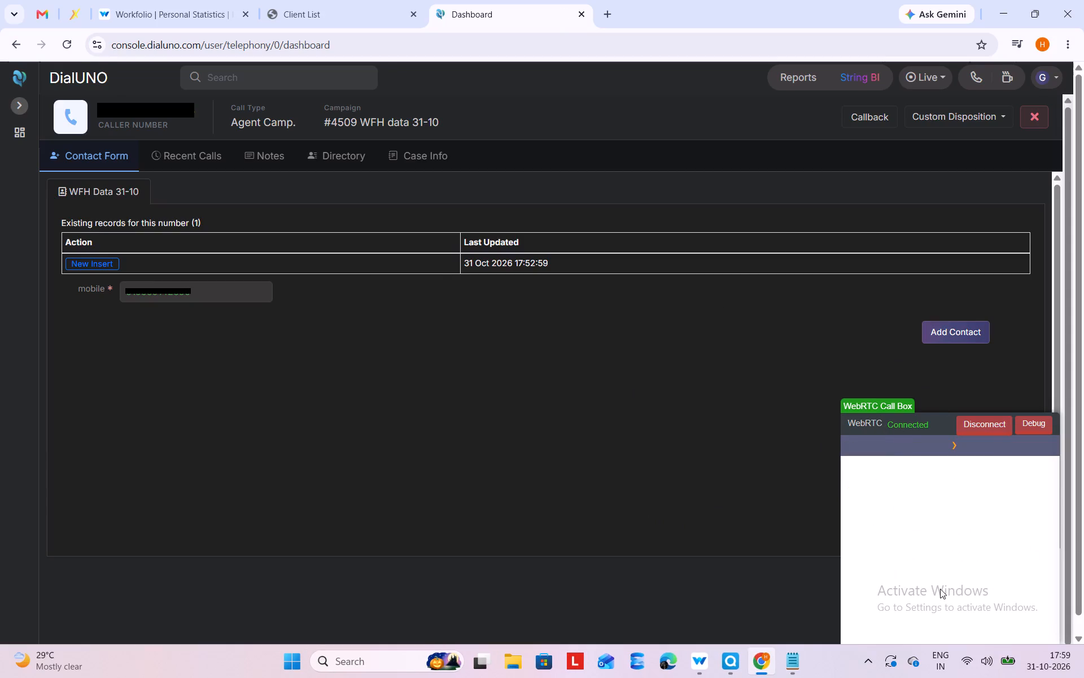
{"action": "left_click", "coordinate": [755, 671]}
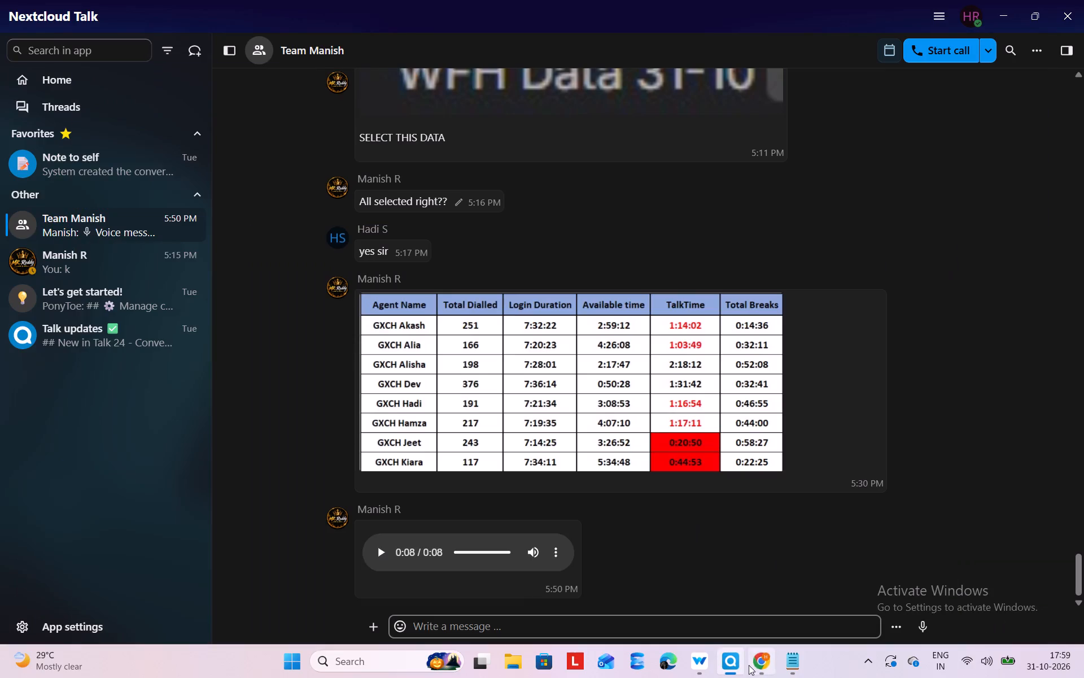
{"action": "left_click", "coordinate": [748, 667]}
Go back to the dashboard and accept the next WFH data 31-10 call.
{"action": "left_click", "coordinate": [6, 141]}
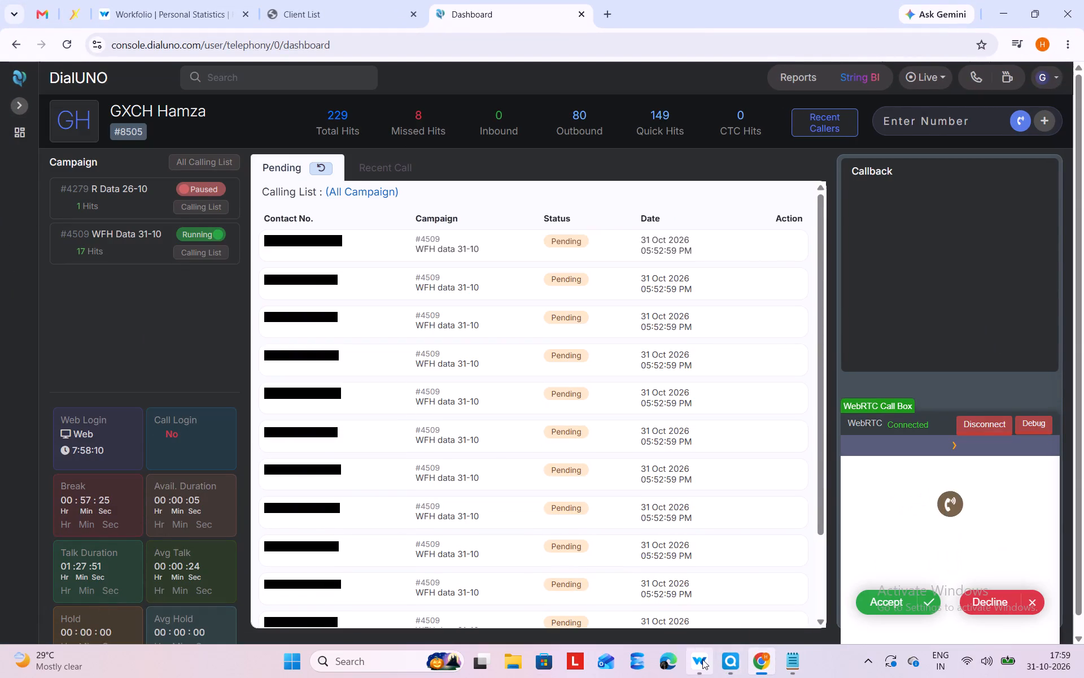
{"action": "left_click", "coordinate": [907, 581]}
{"action": "left_click", "coordinate": [908, 607]}
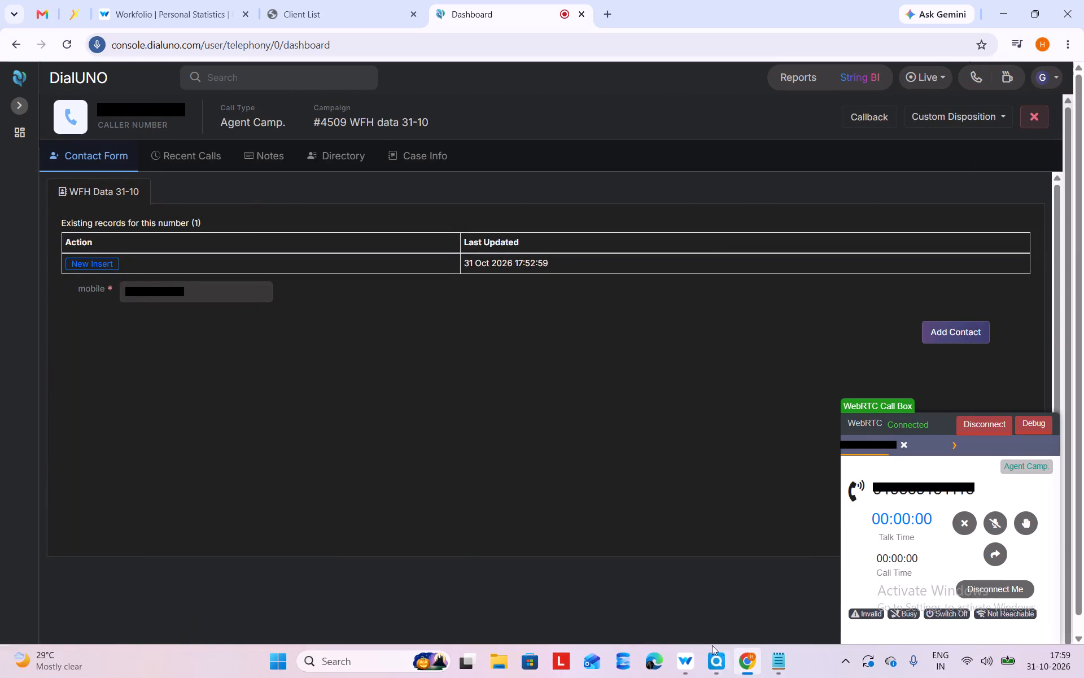
While the call connects, look over the call back forms.txt notes and check the 5:03 PM voice message in the manager's Nextcloud Talk conversation.
{"action": "left_click", "coordinate": [771, 662]}
{"action": "scroll", "coordinate": [228, 310], "scroll_direction": "down", "scroll_amount": 4}
{"action": "scroll", "coordinate": [226, 311], "scroll_direction": "up", "scroll_amount": 4}
{"action": "scroll", "coordinate": [225, 311], "scroll_direction": "down", "scroll_amount": 5}
{"action": "left_click", "coordinate": [750, 654]}
{"action": "left_click", "coordinate": [701, 665]}
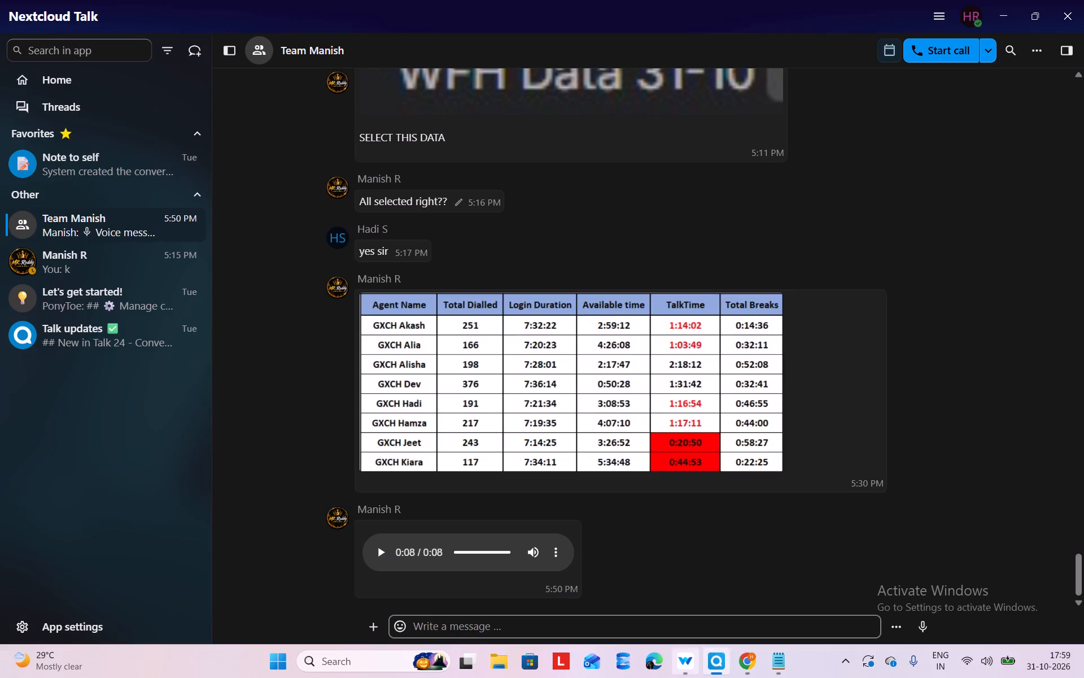
{"action": "left_click", "coordinate": [102, 264]}
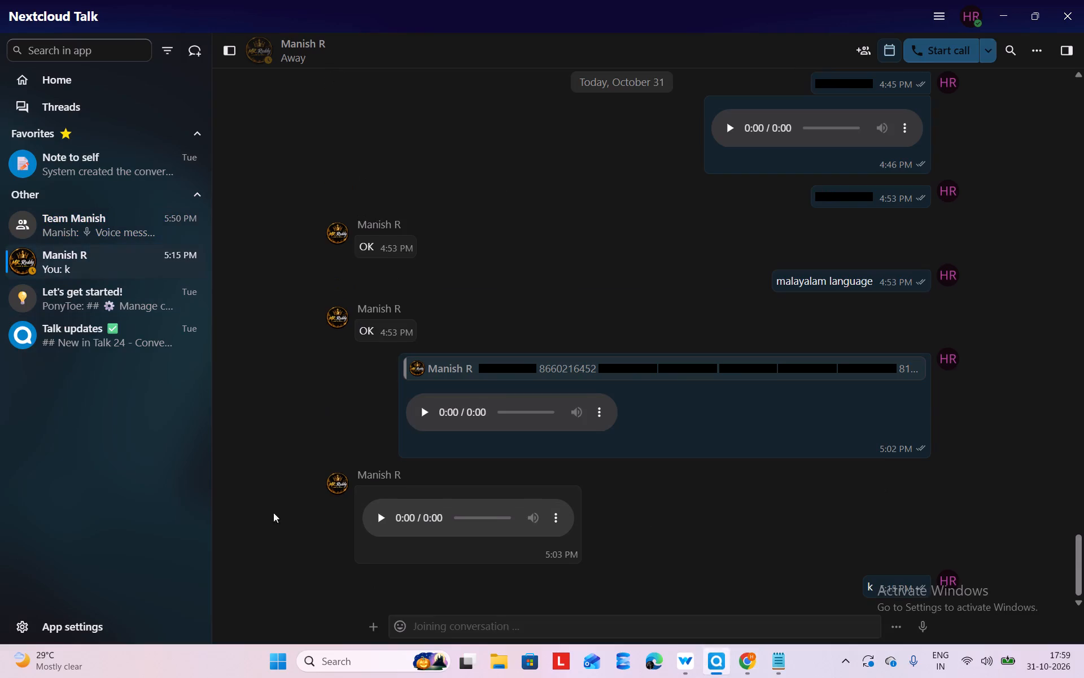
{"action": "scroll", "coordinate": [487, 520], "scroll_direction": "down", "scroll_amount": 5}
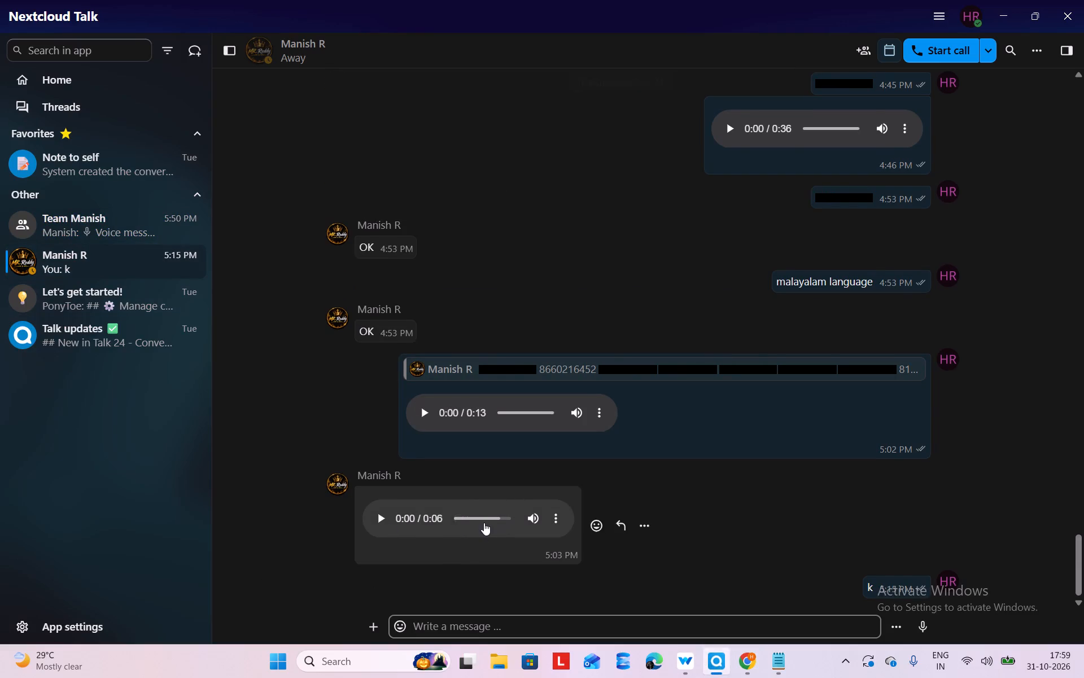
{"action": "left_click_drag", "start_coordinate": [462, 520], "coordinate": [555, 511]}
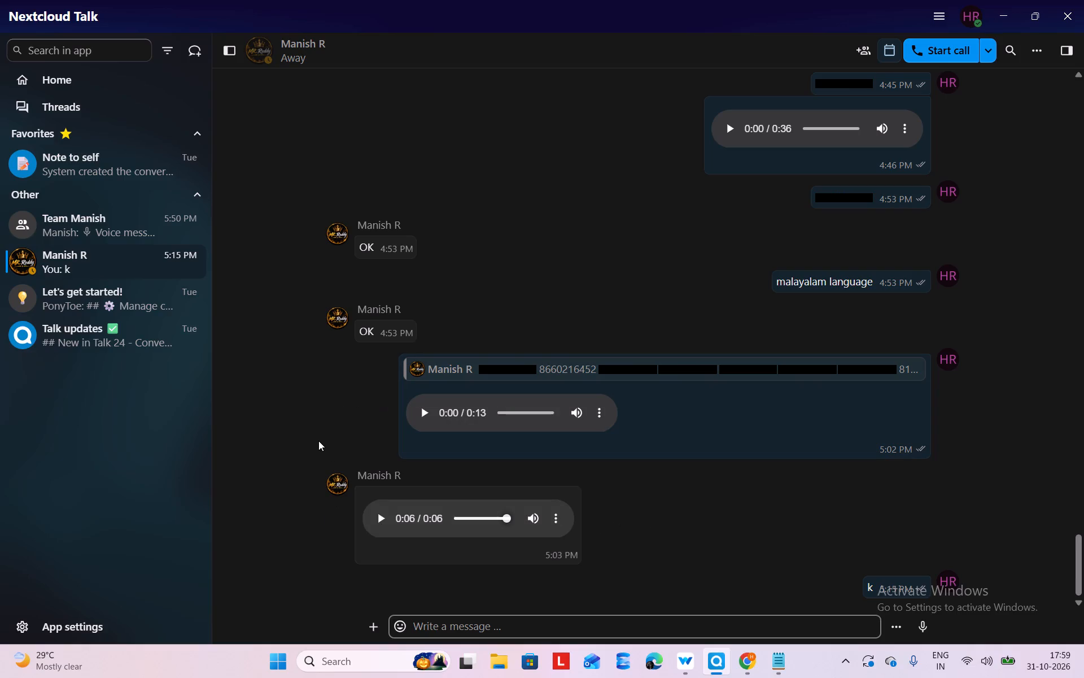
{"action": "left_click", "coordinate": [318, 441]}
{"action": "left_click", "coordinate": [776, 660]}
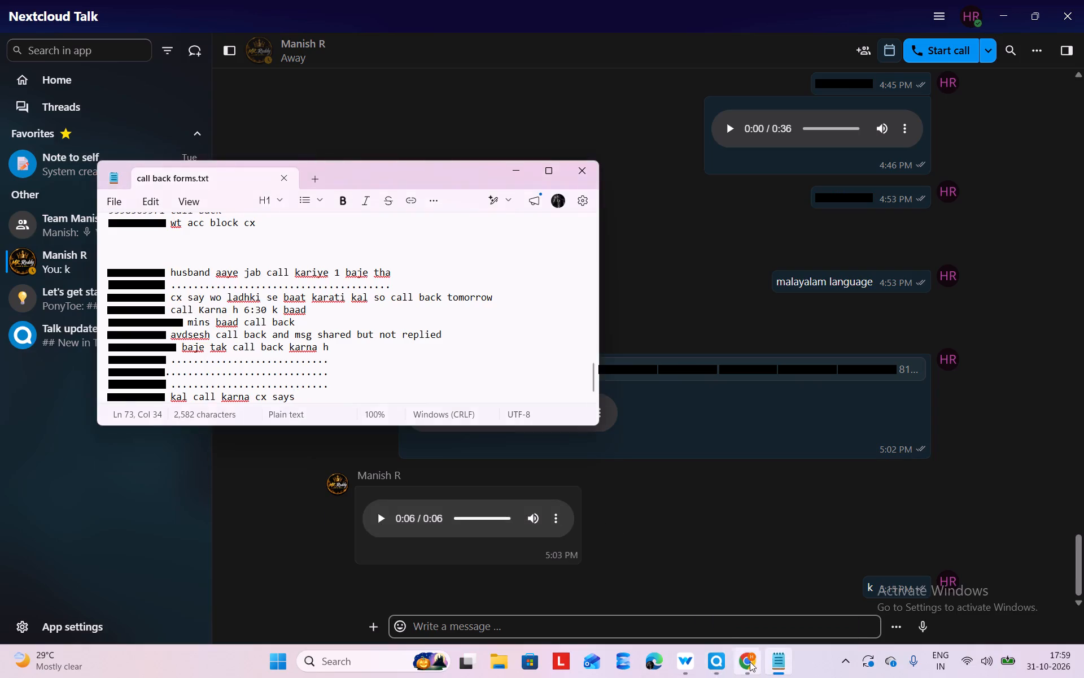
{"action": "left_click", "coordinate": [750, 662]}
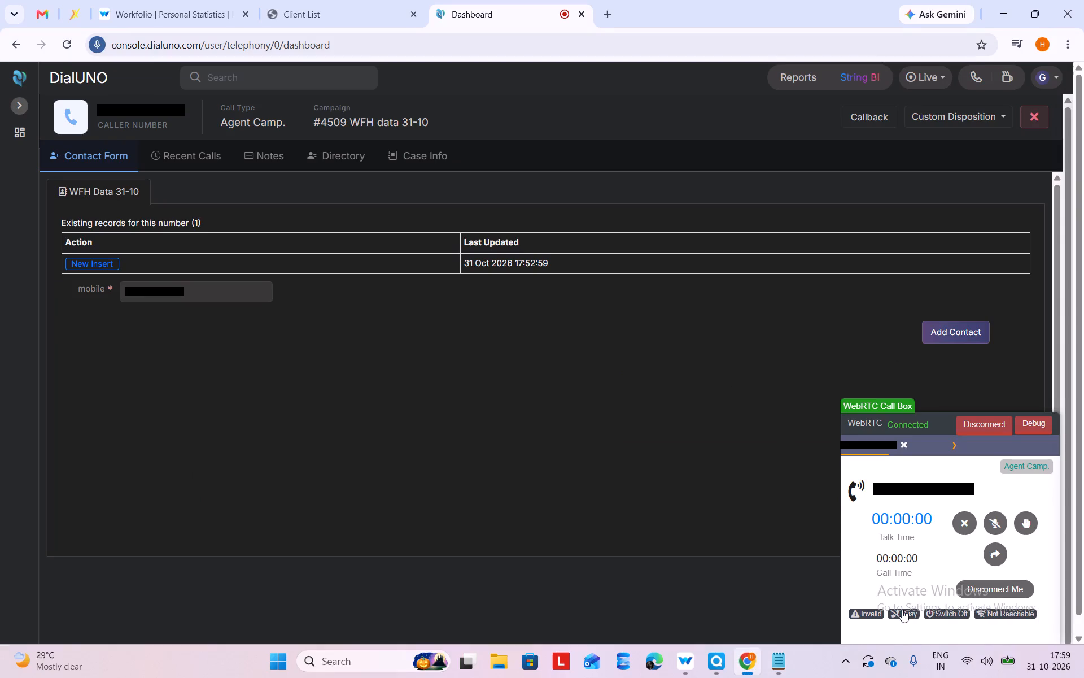
In DialUNO, mark the WFH data 31-10 call as Busy, end its wrap-up and return to the dashboard.
{"action": "left_click", "coordinate": [902, 610]}
{"action": "left_click", "coordinate": [959, 573]}
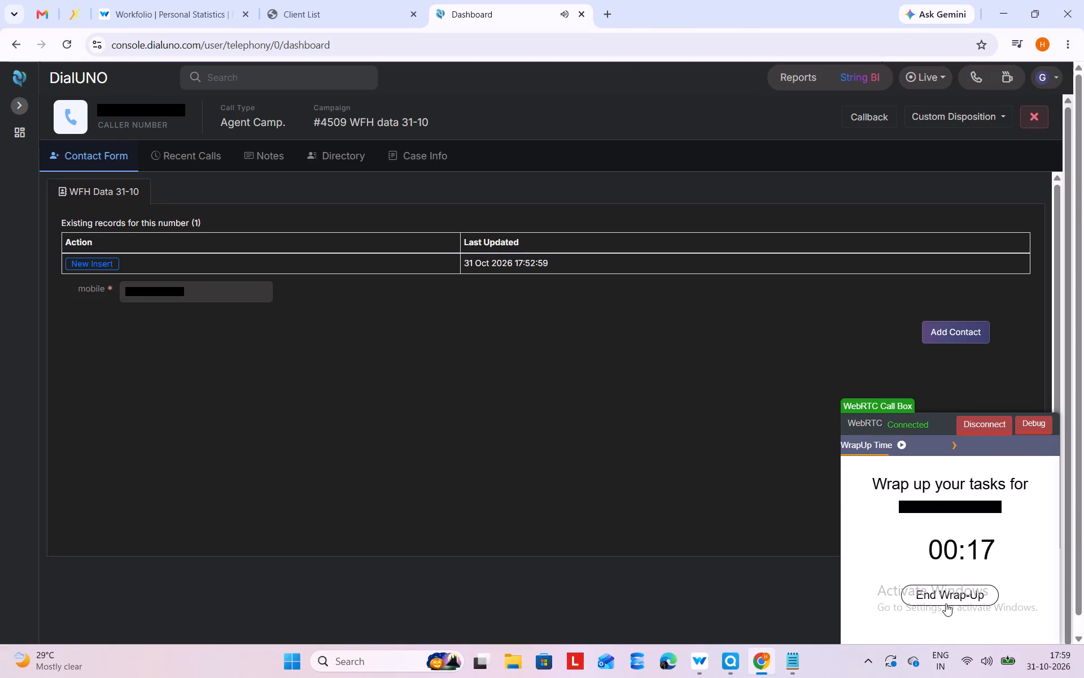
{"action": "left_click", "coordinate": [946, 603]}
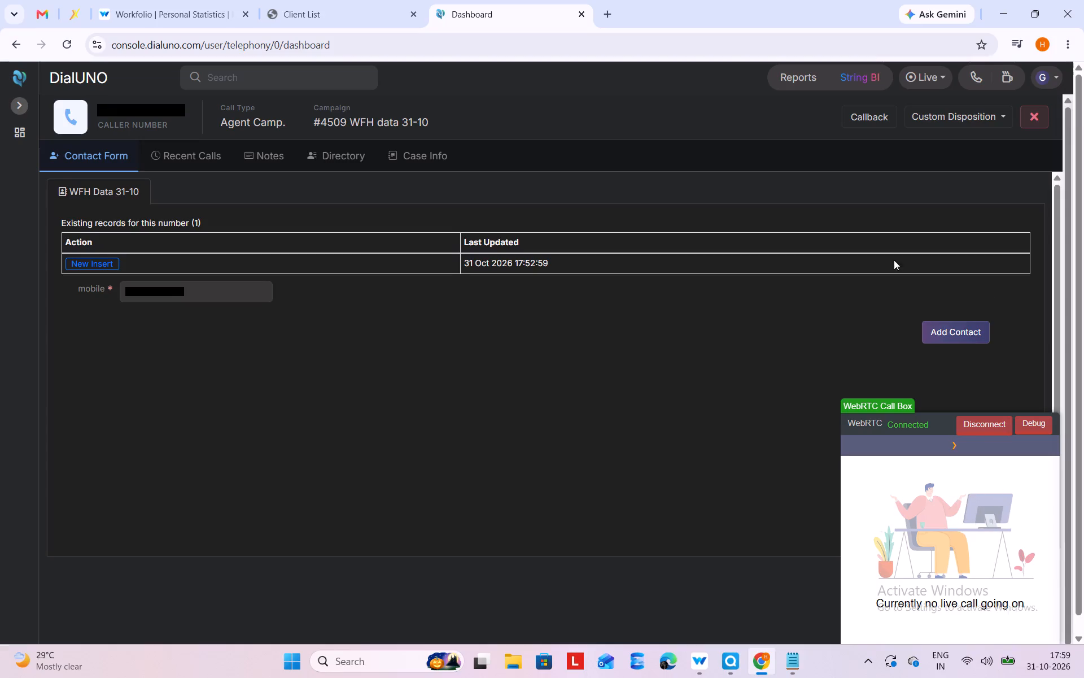
{"action": "left_click", "coordinate": [24, 138]}
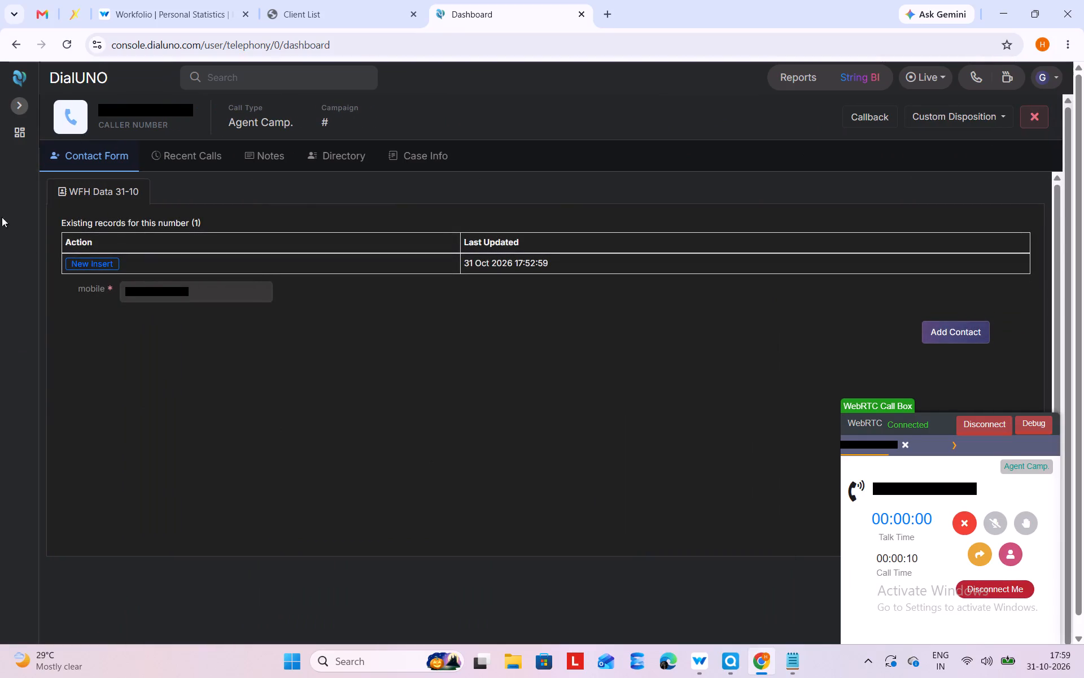
Hang up the unanswered agent campaign call and end its wrap-up.
{"action": "left_click", "coordinate": [20, 137]}
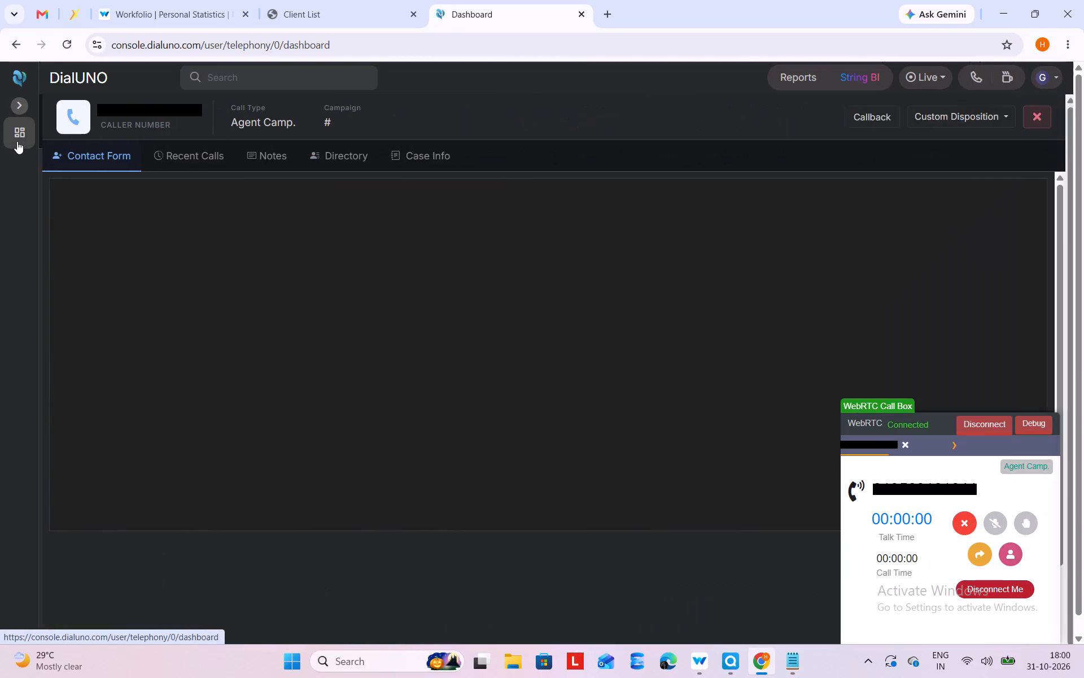
{"action": "left_click", "coordinate": [973, 525]}
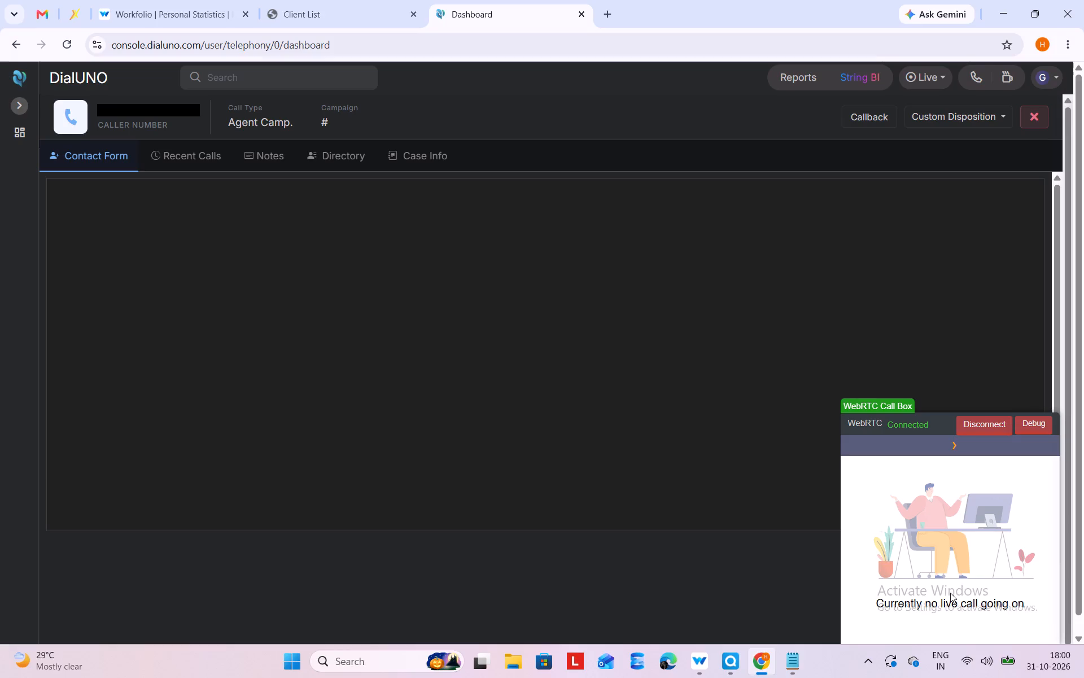
{"action": "left_click", "coordinate": [950, 593]}
Accept the next incoming WFH data 31-10 call and open the caller's recent calls history.
{"action": "left_click", "coordinate": [920, 601]}
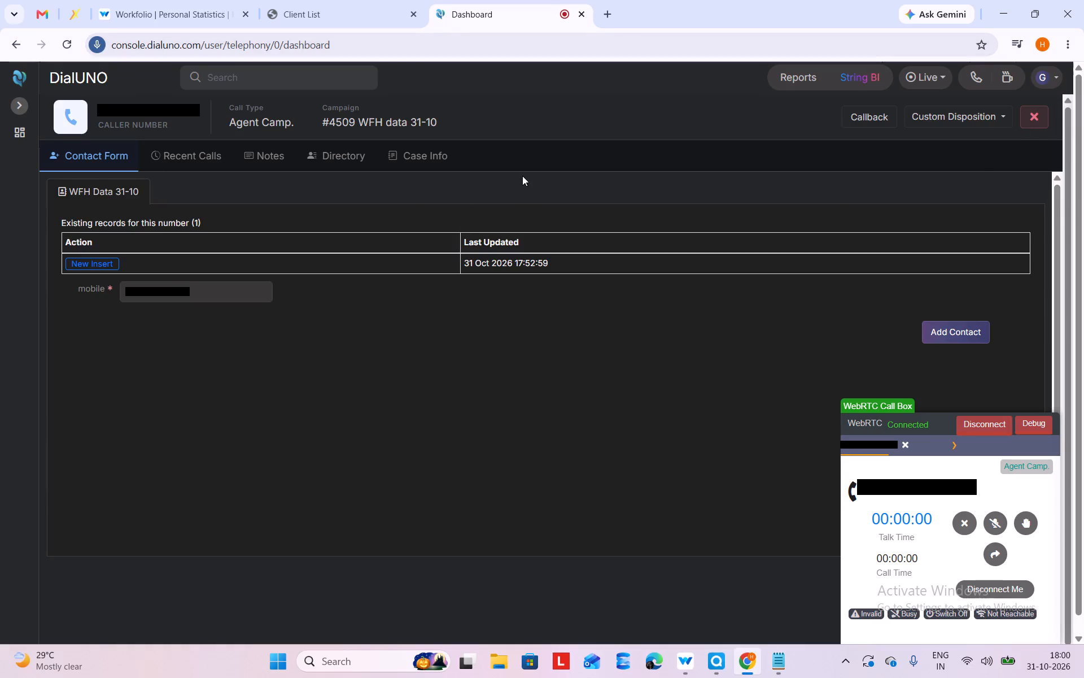
{"action": "scroll", "coordinate": [117, 182], "scroll_direction": "down", "scroll_amount": 4}
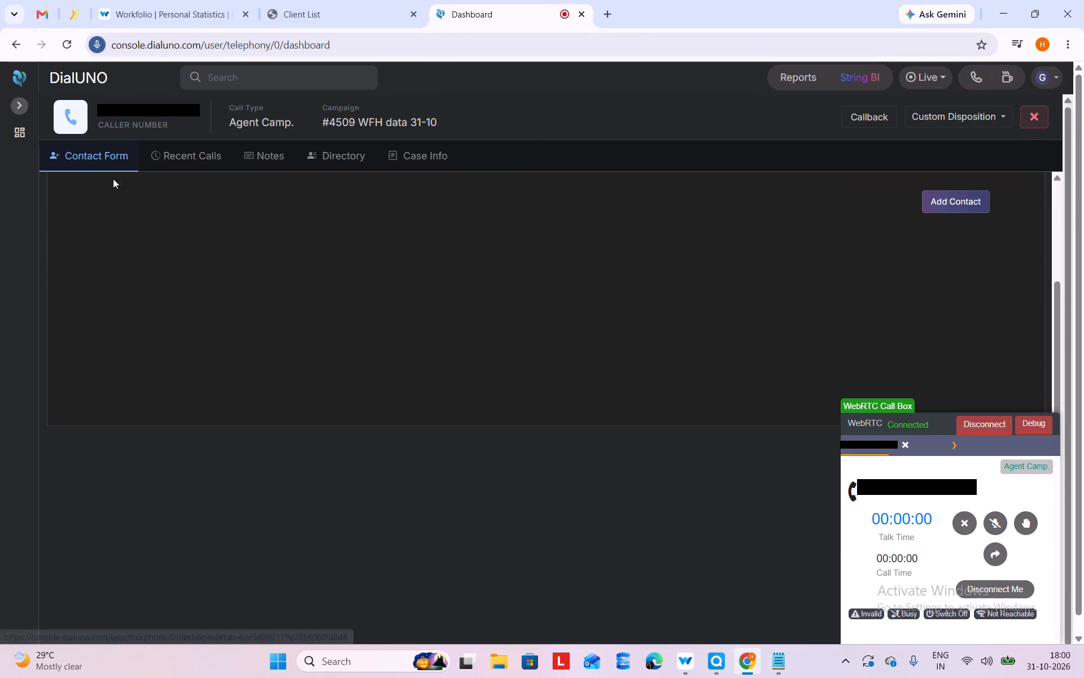
{"action": "scroll", "coordinate": [298, 174], "scroll_direction": "up", "scroll_amount": 3}
{"action": "left_click", "coordinate": [183, 158]}
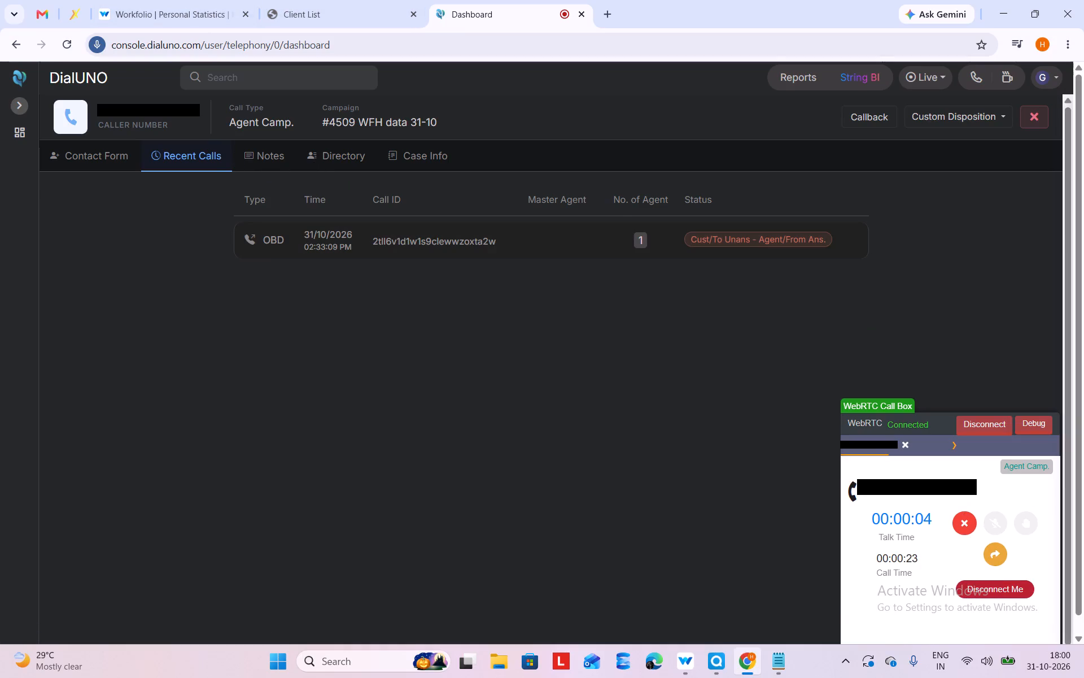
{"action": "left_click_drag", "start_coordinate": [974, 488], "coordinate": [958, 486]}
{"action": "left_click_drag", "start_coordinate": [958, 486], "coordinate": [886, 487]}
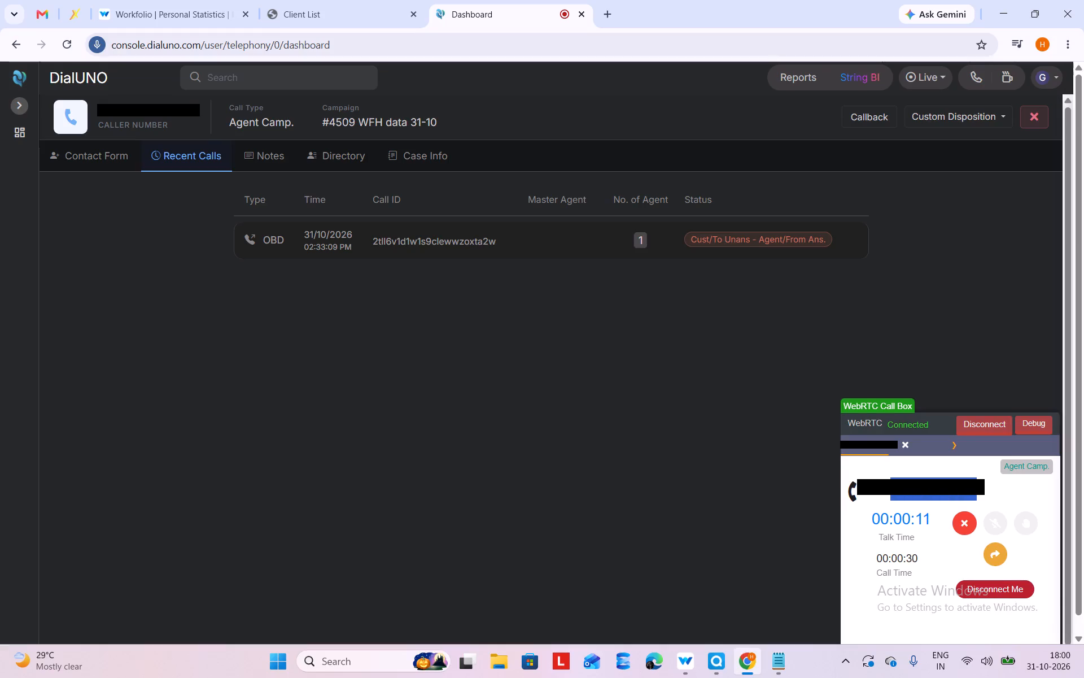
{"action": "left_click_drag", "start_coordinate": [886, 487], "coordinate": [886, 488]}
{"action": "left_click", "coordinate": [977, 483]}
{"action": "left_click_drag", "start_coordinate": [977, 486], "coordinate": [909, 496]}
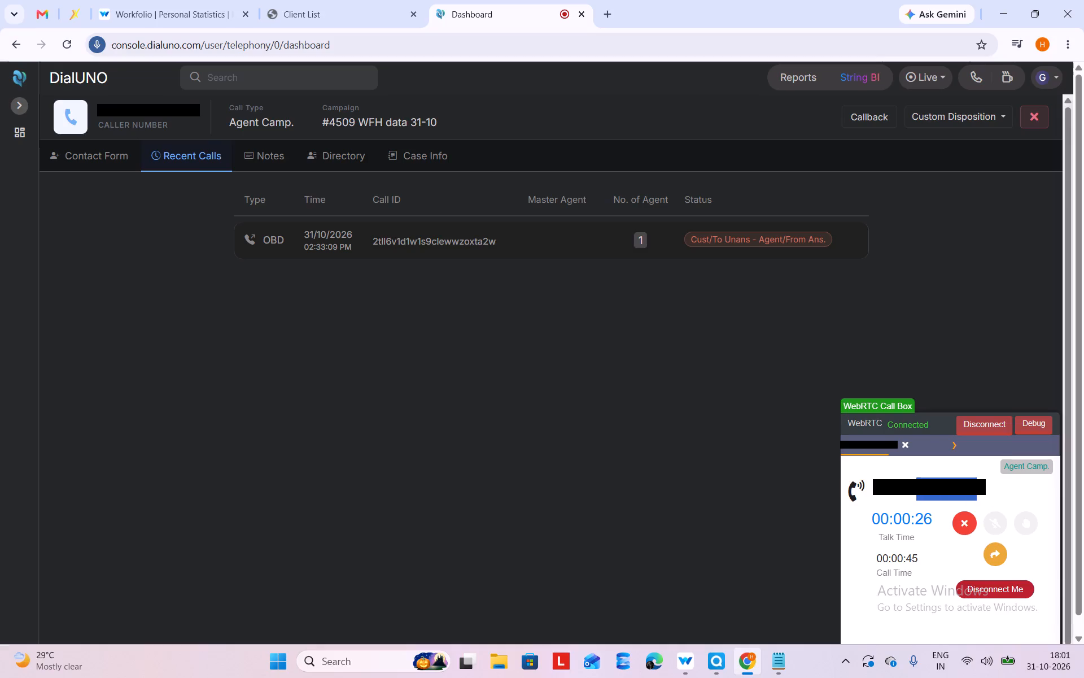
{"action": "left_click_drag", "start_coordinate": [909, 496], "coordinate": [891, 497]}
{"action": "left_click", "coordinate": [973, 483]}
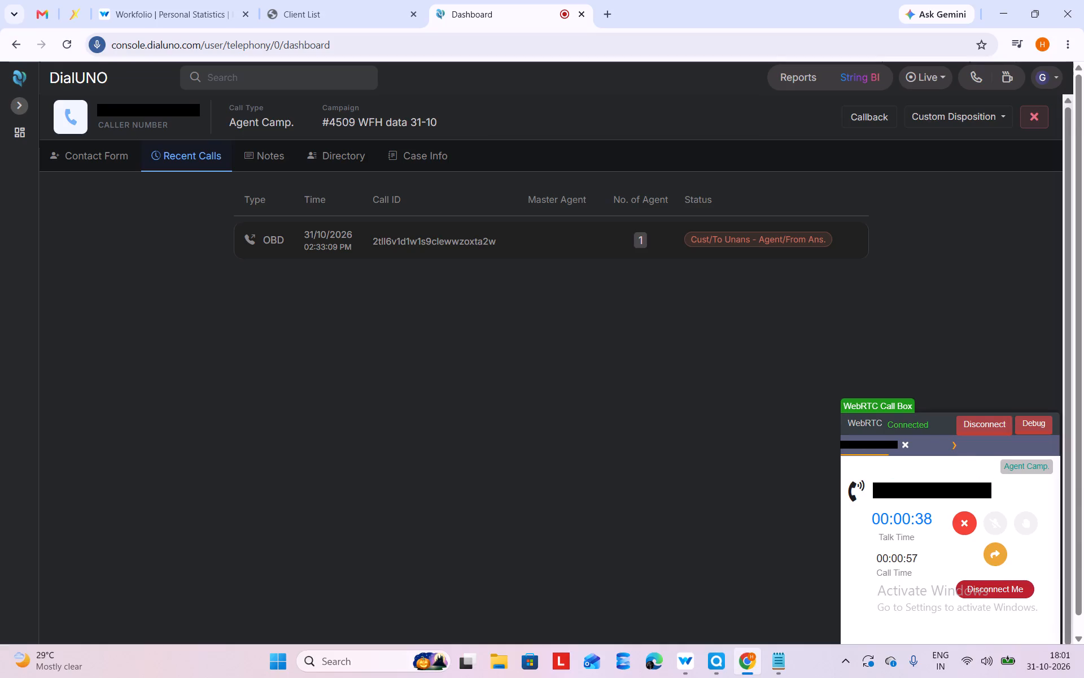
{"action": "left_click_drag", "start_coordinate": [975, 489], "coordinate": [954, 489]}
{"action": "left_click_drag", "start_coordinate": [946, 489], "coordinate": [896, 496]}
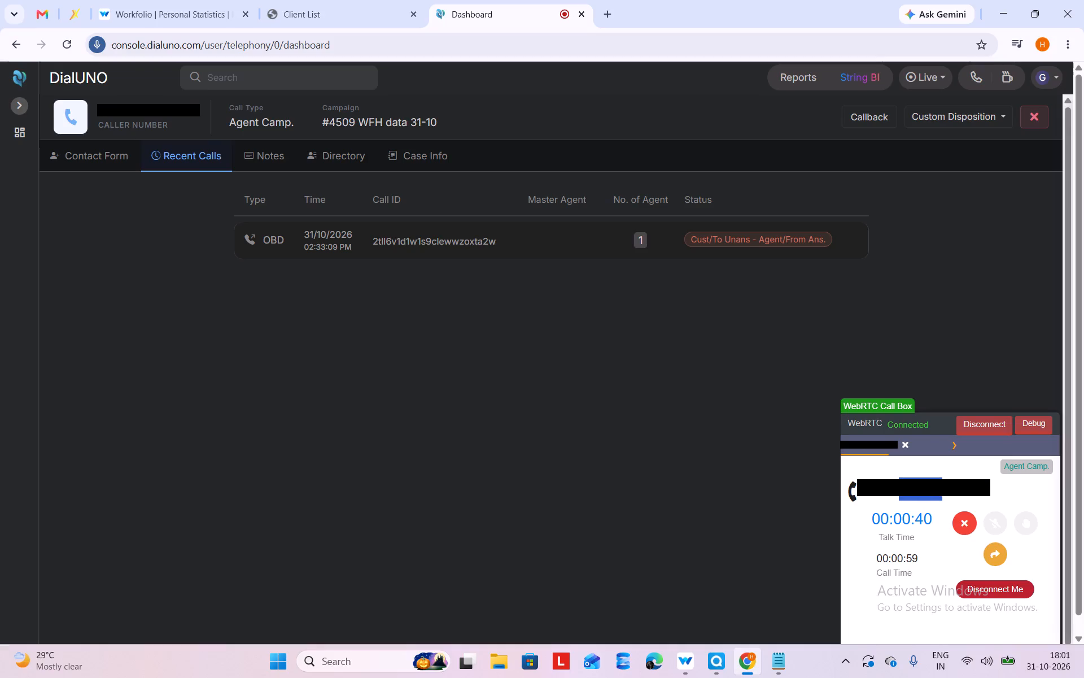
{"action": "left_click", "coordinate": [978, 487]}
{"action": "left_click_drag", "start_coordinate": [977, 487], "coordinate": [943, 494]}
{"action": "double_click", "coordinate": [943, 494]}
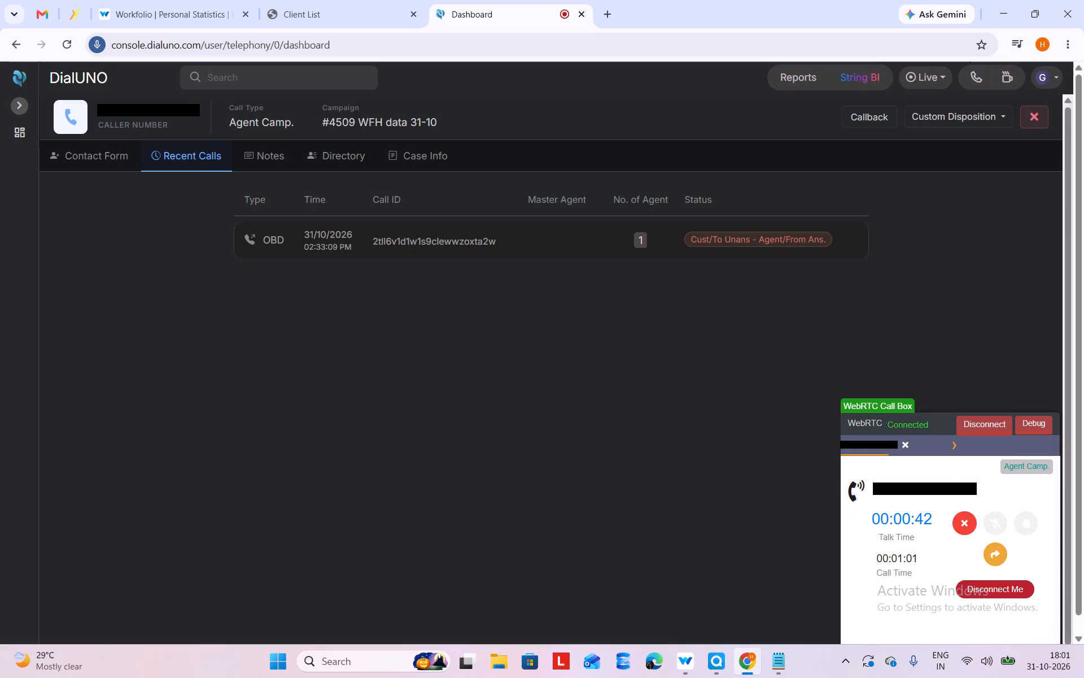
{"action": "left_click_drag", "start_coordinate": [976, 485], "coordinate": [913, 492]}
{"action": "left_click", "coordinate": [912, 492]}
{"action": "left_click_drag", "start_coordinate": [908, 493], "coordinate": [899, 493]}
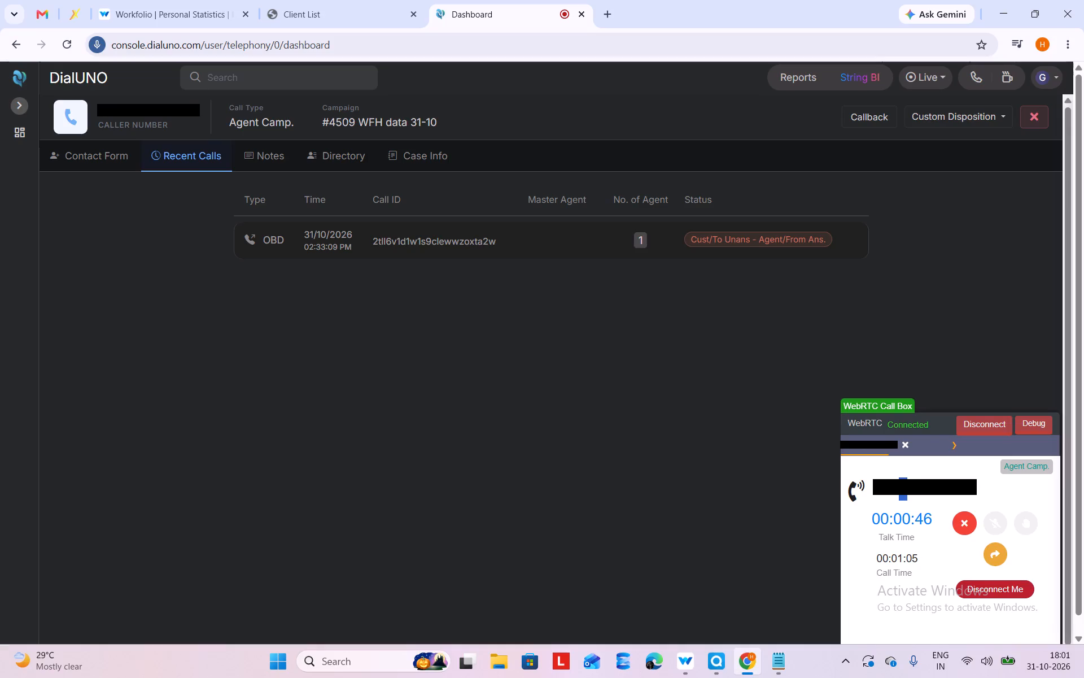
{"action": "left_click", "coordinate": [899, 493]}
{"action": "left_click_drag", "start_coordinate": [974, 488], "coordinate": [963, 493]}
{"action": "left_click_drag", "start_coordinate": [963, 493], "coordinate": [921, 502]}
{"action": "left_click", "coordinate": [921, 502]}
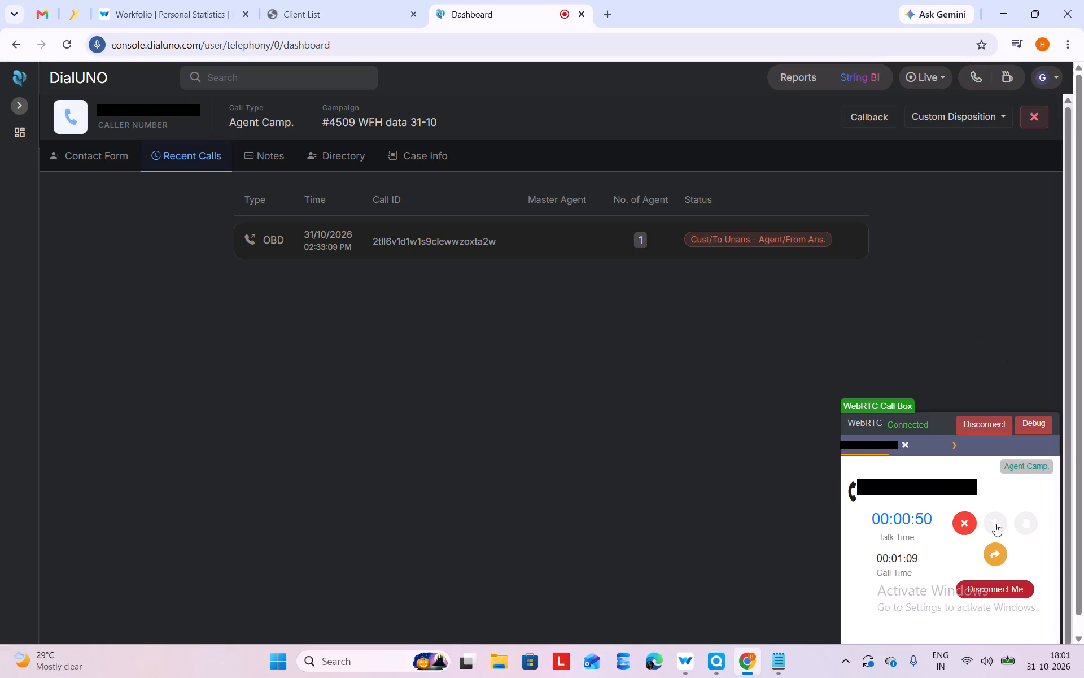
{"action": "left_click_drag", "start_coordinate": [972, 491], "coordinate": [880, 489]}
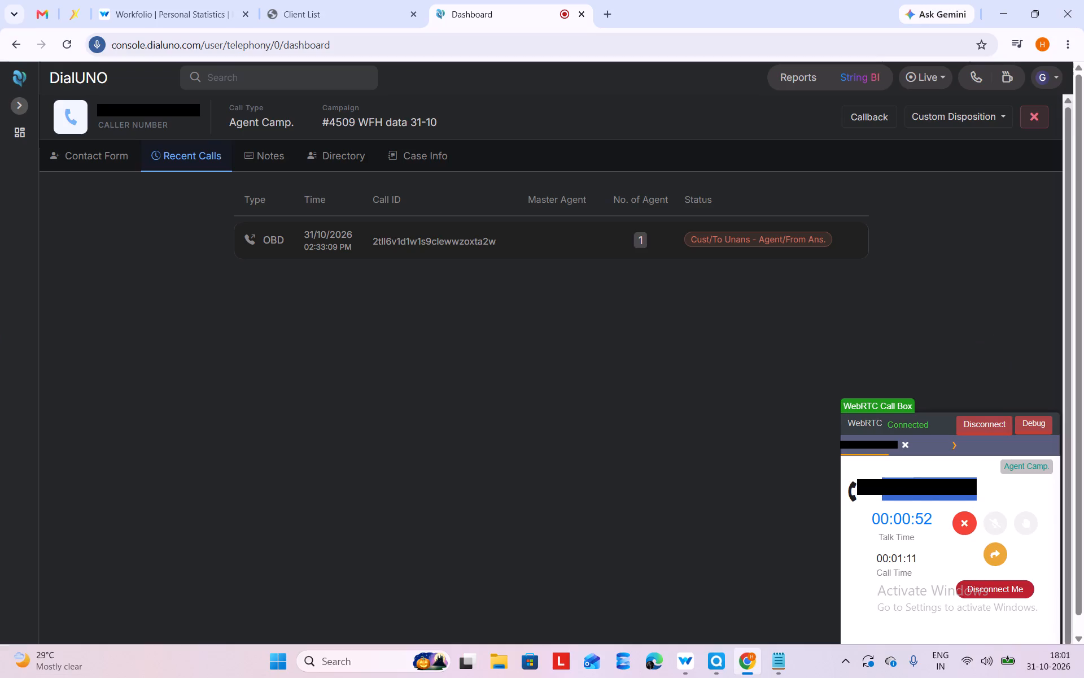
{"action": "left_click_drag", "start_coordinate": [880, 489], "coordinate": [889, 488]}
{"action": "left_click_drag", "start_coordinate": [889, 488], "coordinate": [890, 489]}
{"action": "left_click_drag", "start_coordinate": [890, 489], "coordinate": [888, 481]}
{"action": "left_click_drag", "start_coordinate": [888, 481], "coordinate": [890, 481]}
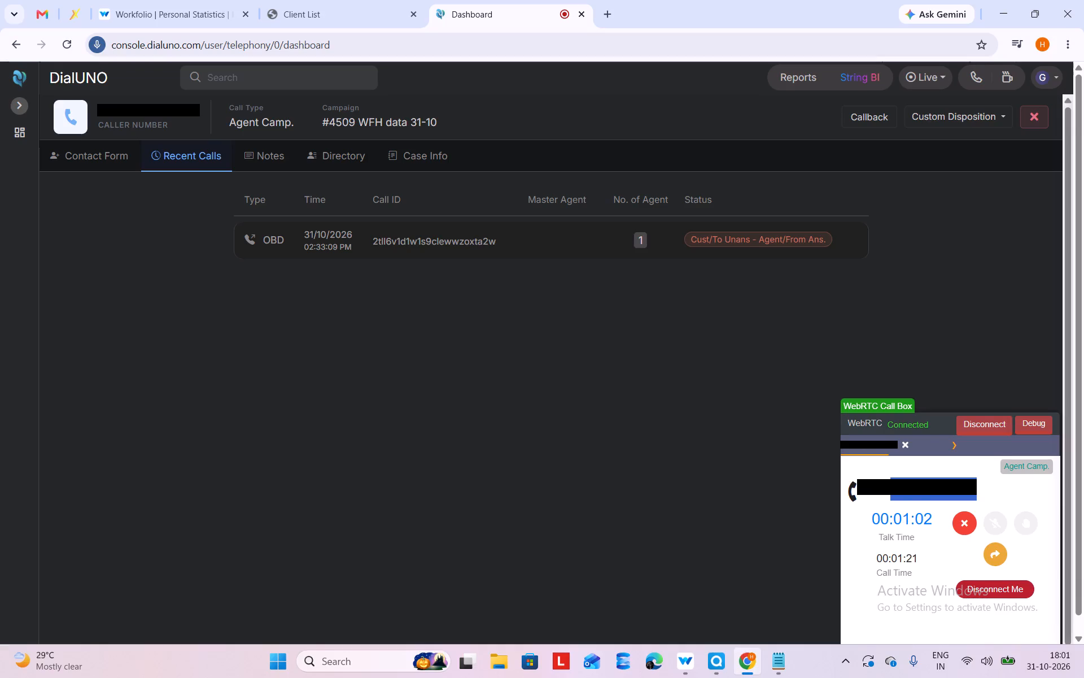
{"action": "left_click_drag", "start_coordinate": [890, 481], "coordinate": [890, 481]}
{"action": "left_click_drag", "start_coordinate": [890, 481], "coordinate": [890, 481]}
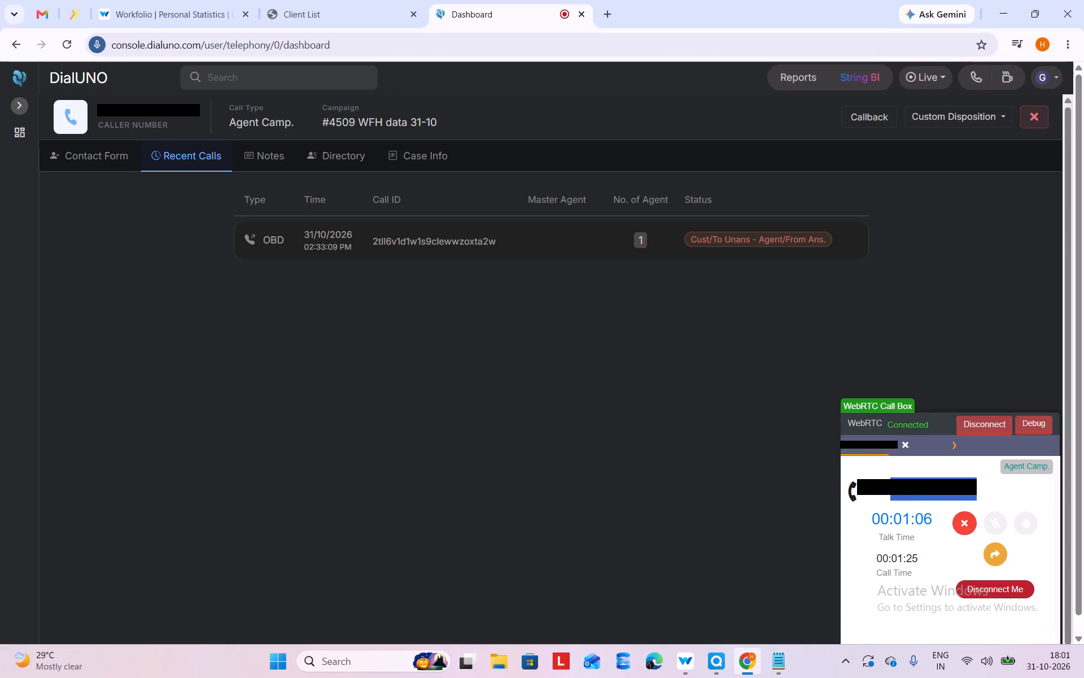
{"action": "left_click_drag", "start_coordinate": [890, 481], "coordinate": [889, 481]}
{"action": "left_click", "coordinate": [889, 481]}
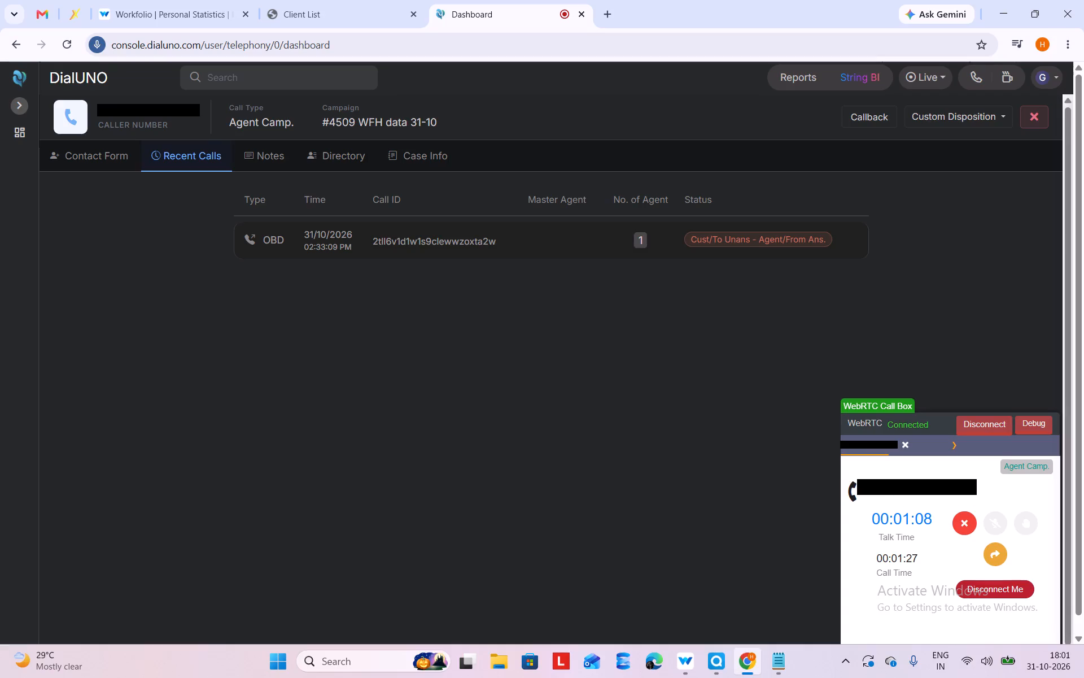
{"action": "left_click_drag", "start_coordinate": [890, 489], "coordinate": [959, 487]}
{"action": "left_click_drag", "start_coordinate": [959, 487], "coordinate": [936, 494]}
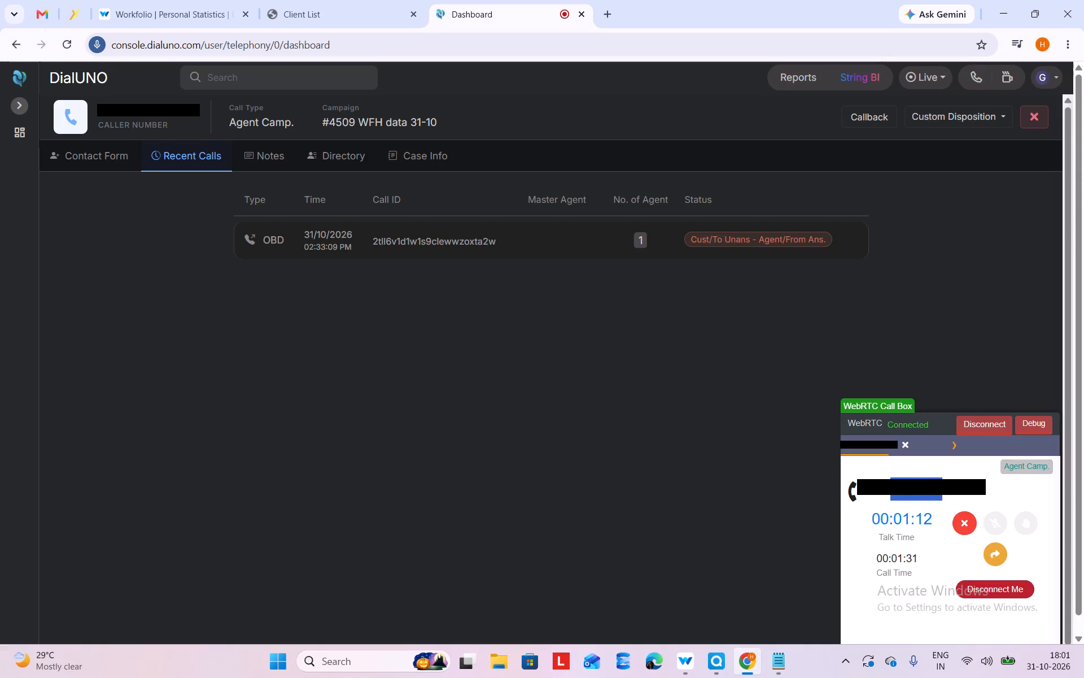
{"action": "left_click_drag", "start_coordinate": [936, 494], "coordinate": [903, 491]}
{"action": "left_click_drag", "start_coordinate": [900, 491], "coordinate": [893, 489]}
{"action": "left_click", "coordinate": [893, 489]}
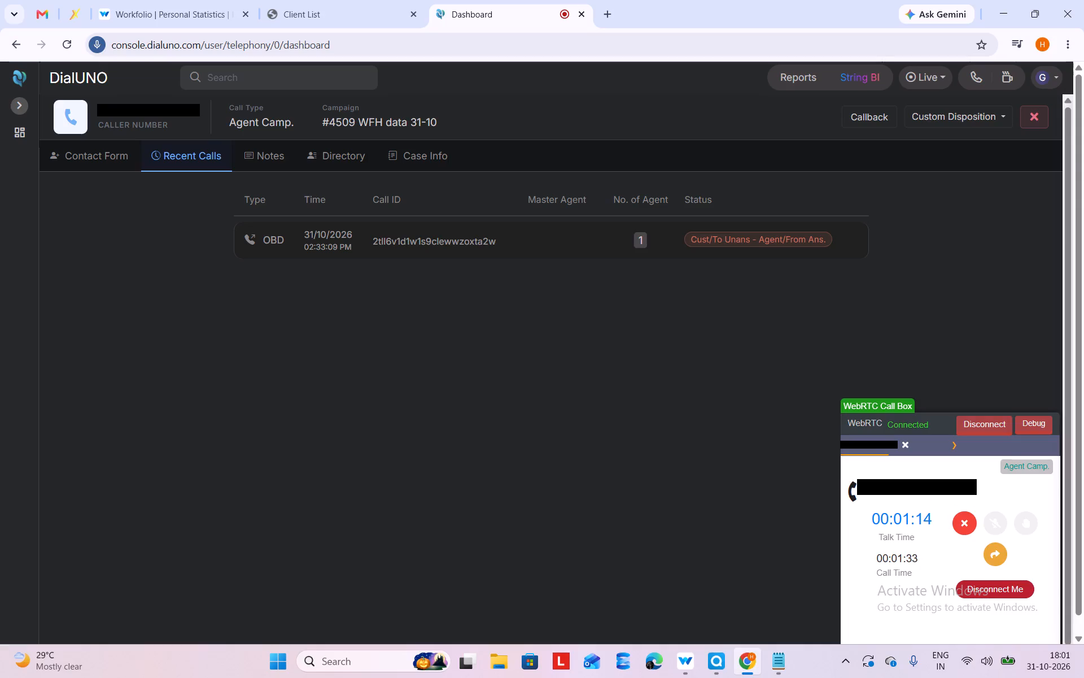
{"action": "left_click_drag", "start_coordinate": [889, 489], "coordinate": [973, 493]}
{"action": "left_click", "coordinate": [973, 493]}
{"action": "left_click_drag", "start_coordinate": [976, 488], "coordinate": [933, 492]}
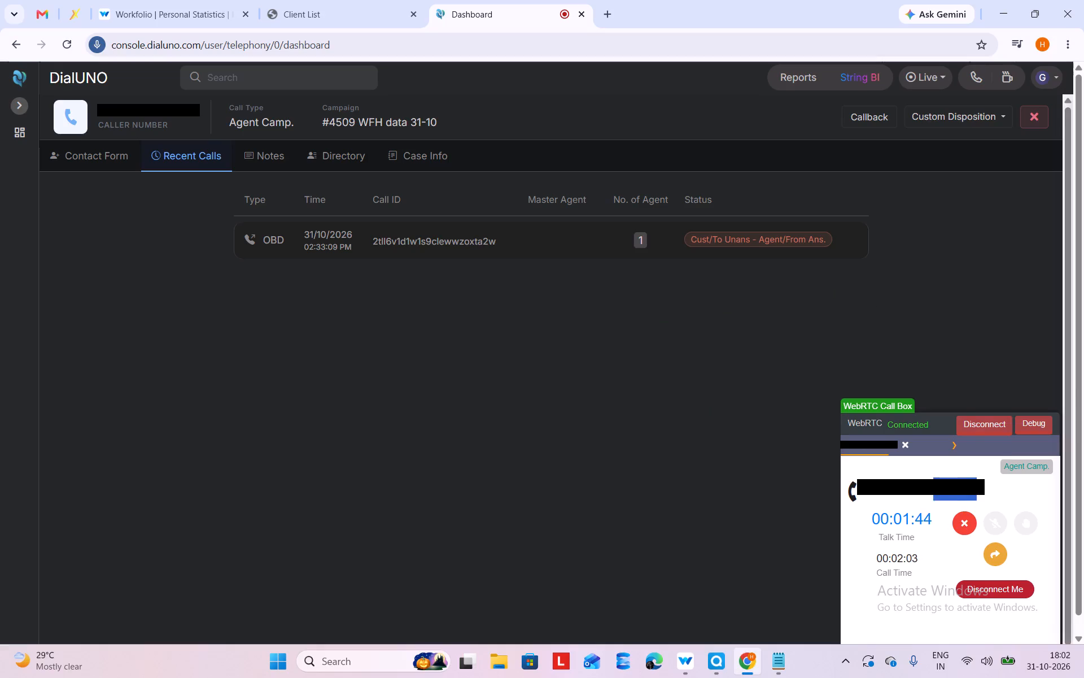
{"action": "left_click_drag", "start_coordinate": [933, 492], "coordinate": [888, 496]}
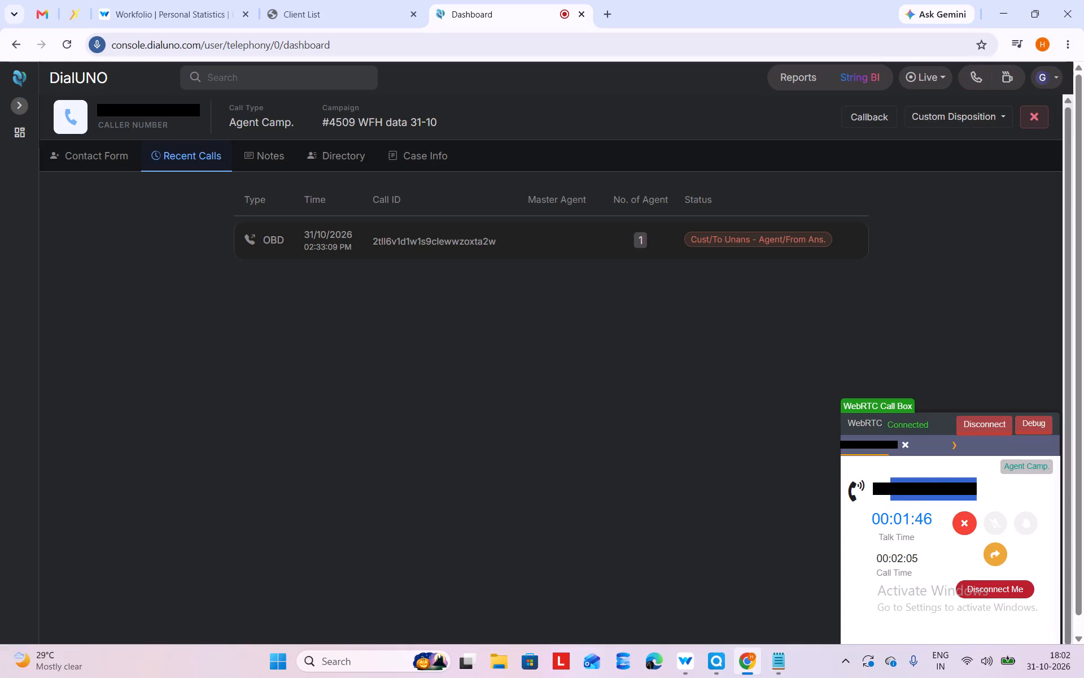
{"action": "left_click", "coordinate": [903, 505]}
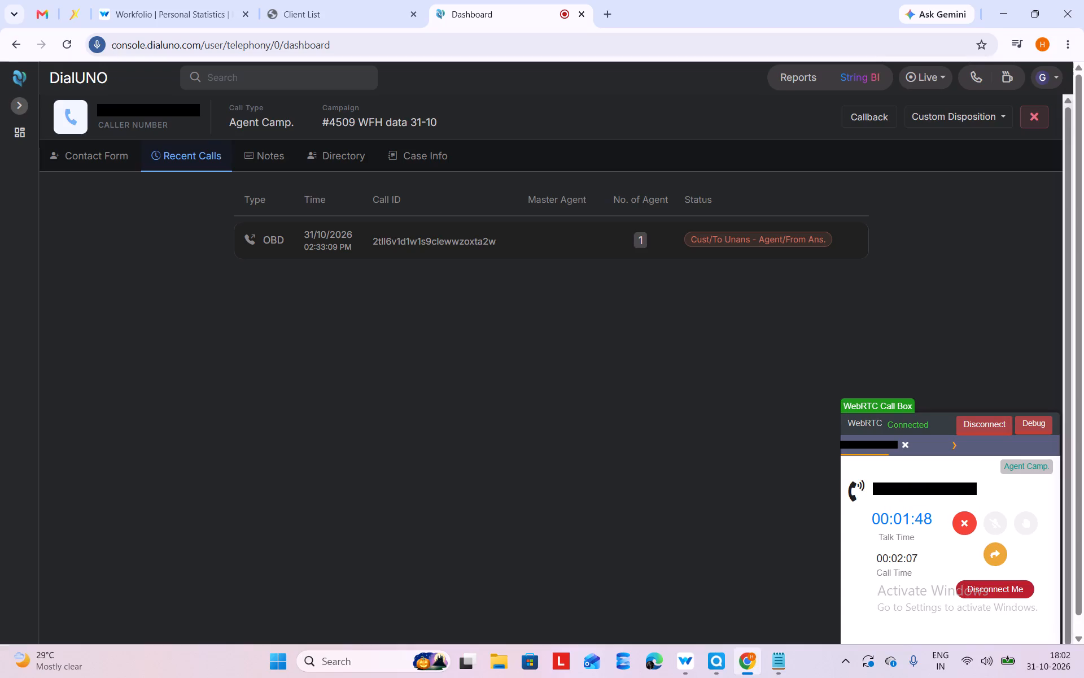
Copy the caller's number from the active call and paste it as a new last line in call back forms.txt, followed by a space.
{"action": "left_click_drag", "start_coordinate": [892, 488], "coordinate": [981, 490]}
{"action": "key", "text": "ctrl+c"}
{"action": "key", "text": "ctrl+c"}
{"action": "left_click", "coordinate": [981, 490]}
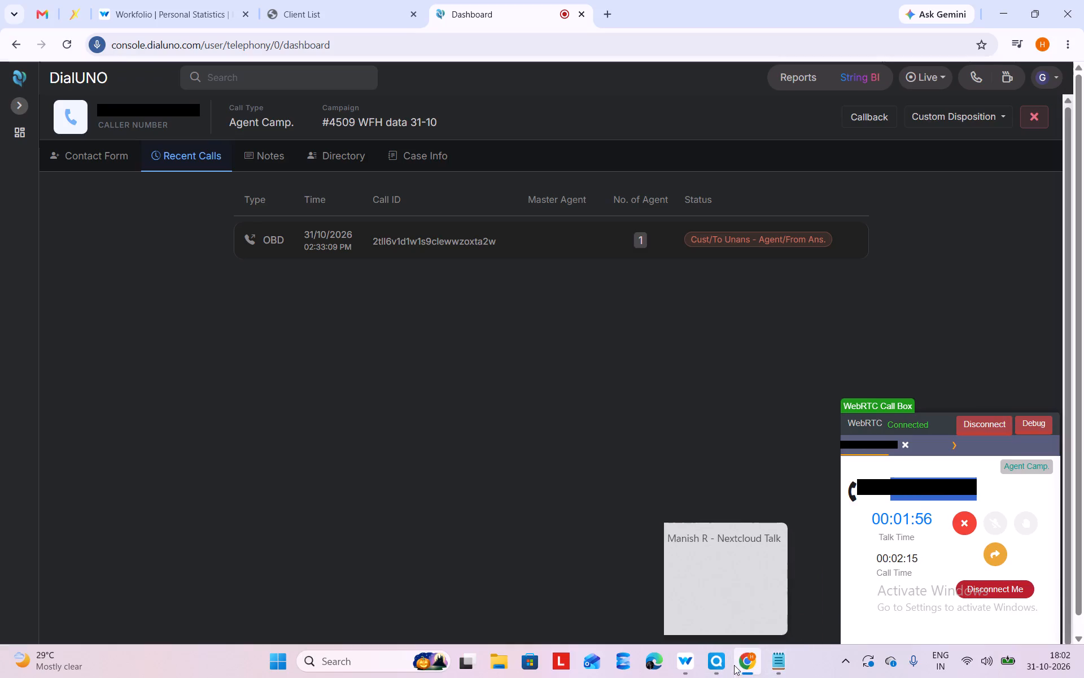
{"action": "left_click", "coordinate": [782, 655]}
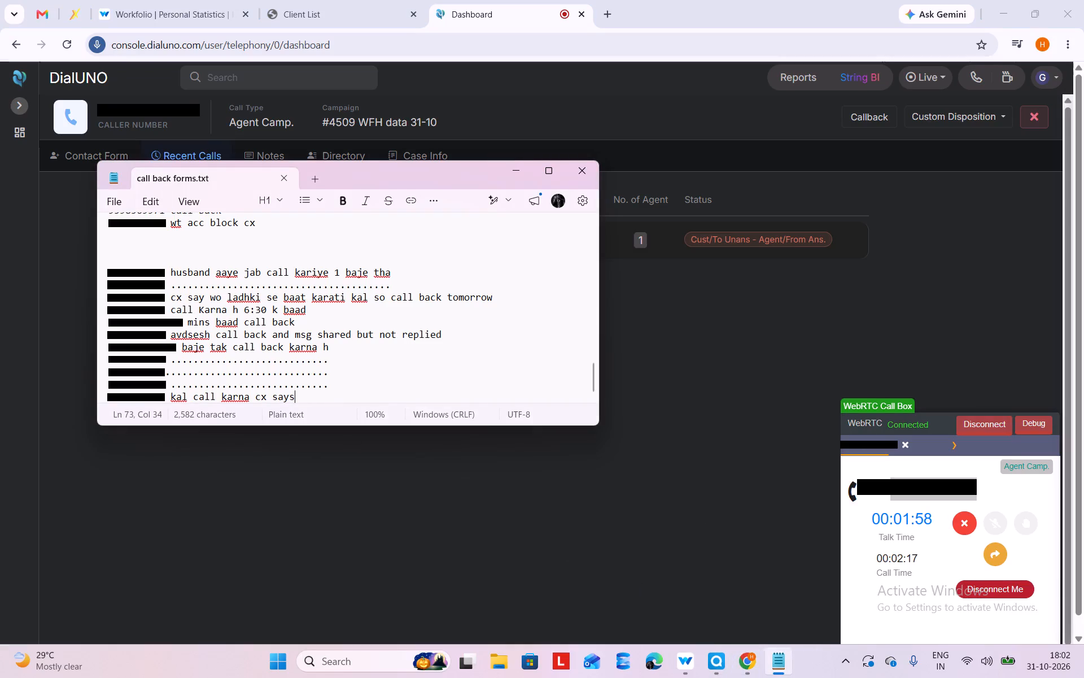
{"action": "key", "text": "Return"}
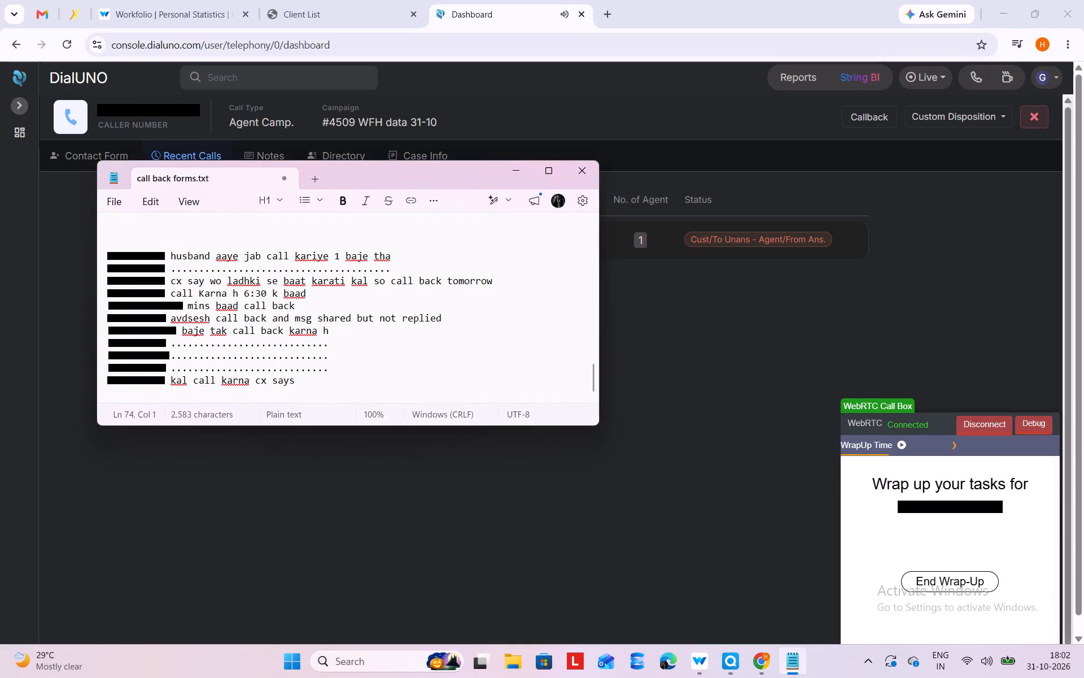
{"action": "key", "text": "ctrl+v"}
{"action": "key", "text": "space"}
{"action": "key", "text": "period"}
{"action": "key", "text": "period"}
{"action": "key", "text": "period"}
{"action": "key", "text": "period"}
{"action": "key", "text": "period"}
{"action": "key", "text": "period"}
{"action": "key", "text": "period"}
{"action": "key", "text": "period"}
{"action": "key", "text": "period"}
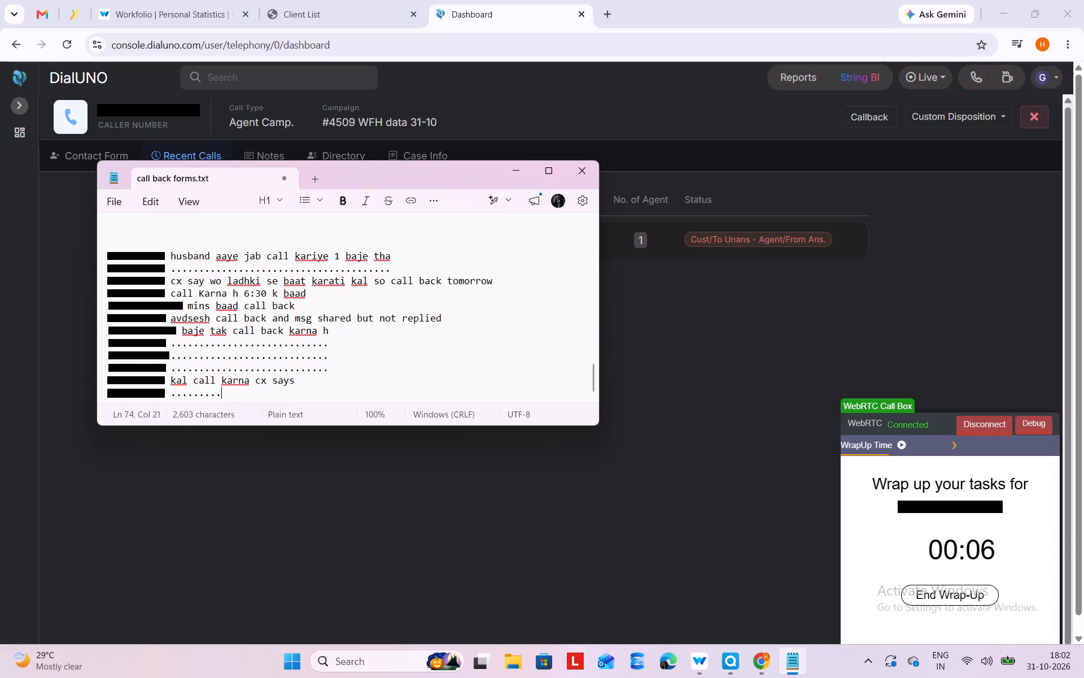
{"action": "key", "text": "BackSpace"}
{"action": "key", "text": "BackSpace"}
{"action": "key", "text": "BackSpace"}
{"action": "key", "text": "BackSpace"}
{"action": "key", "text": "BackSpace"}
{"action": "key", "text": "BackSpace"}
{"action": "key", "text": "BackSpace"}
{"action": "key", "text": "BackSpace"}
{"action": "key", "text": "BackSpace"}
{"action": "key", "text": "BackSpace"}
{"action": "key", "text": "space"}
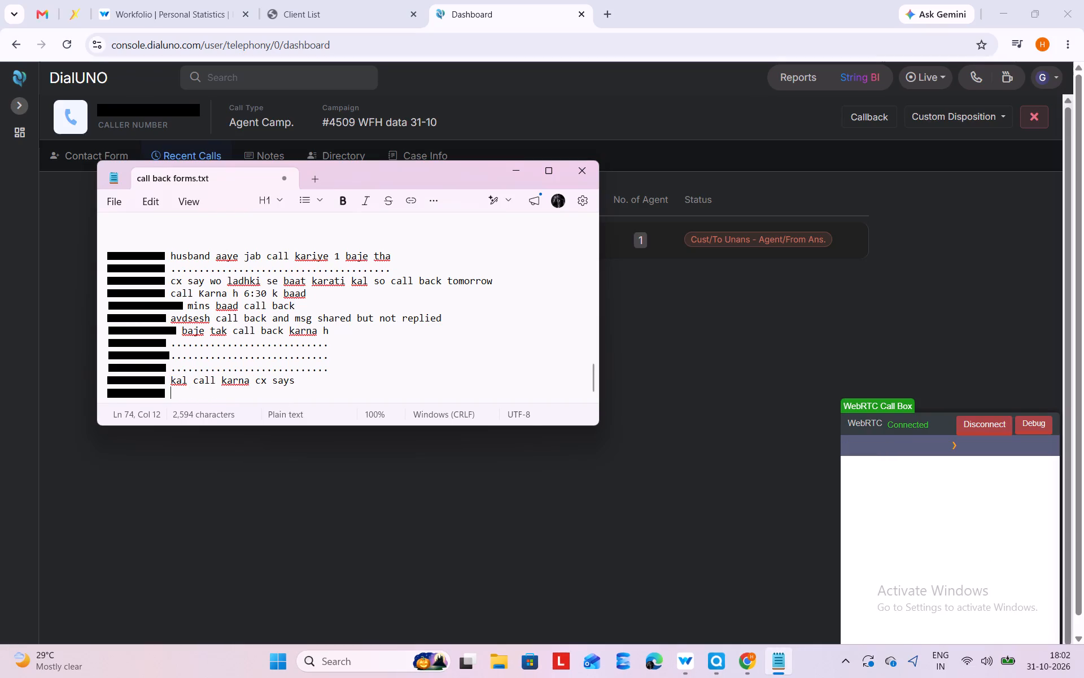
Complete the last line of call back forms.txt with "interested but says call back", reusing the opening words of an earlier note, and save.
{"action": "scroll", "coordinate": [331, 294], "scroll_direction": "up", "scroll_amount": 5}
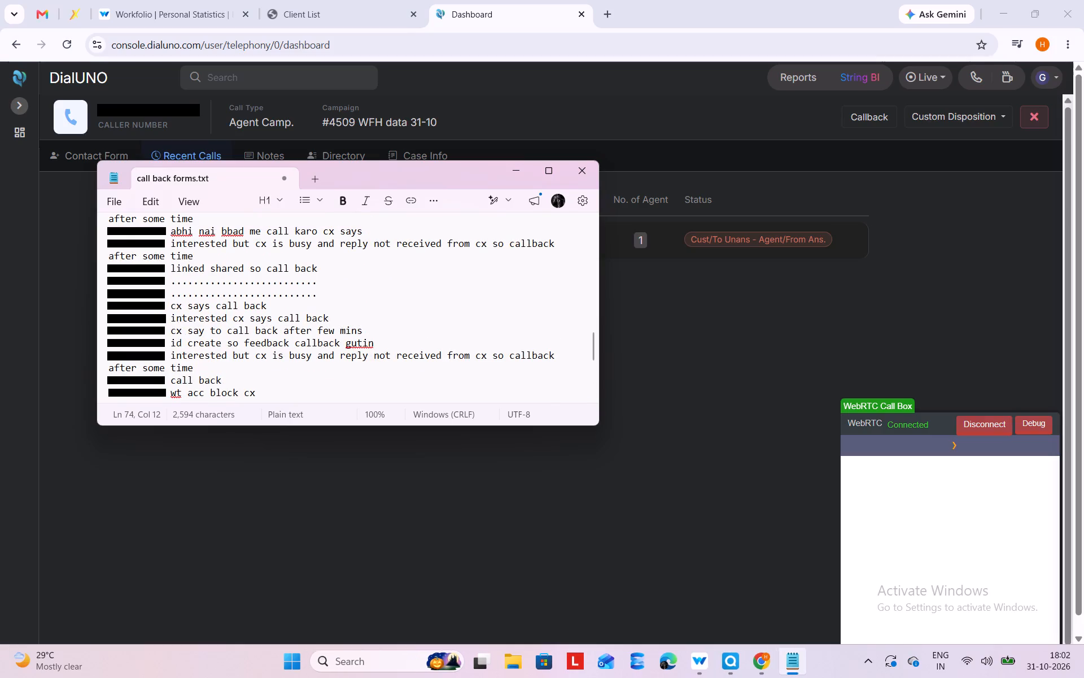
{"action": "left_click_drag", "start_coordinate": [171, 353], "coordinate": [259, 358]}
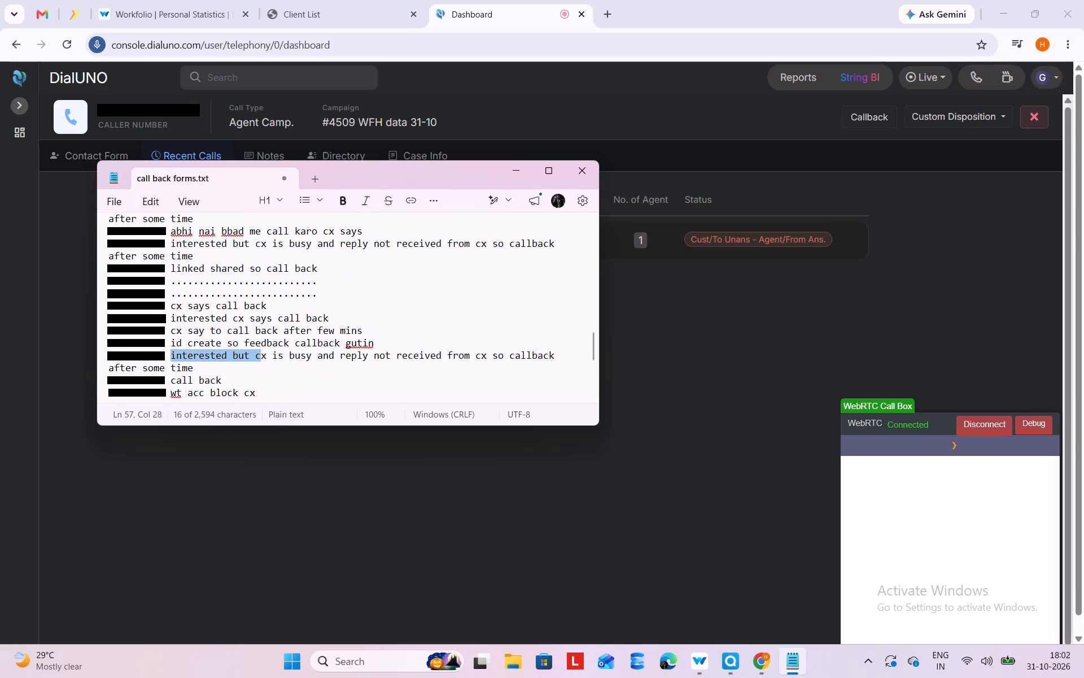
{"action": "left_click_drag", "start_coordinate": [259, 358], "coordinate": [255, 358]}
{"action": "key", "text": "ctrl+c"}
{"action": "left_click", "coordinate": [255, 358]}
{"action": "scroll", "coordinate": [252, 359], "scroll_direction": "down", "scroll_amount": 10}
{"action": "left_click", "coordinate": [202, 398]}
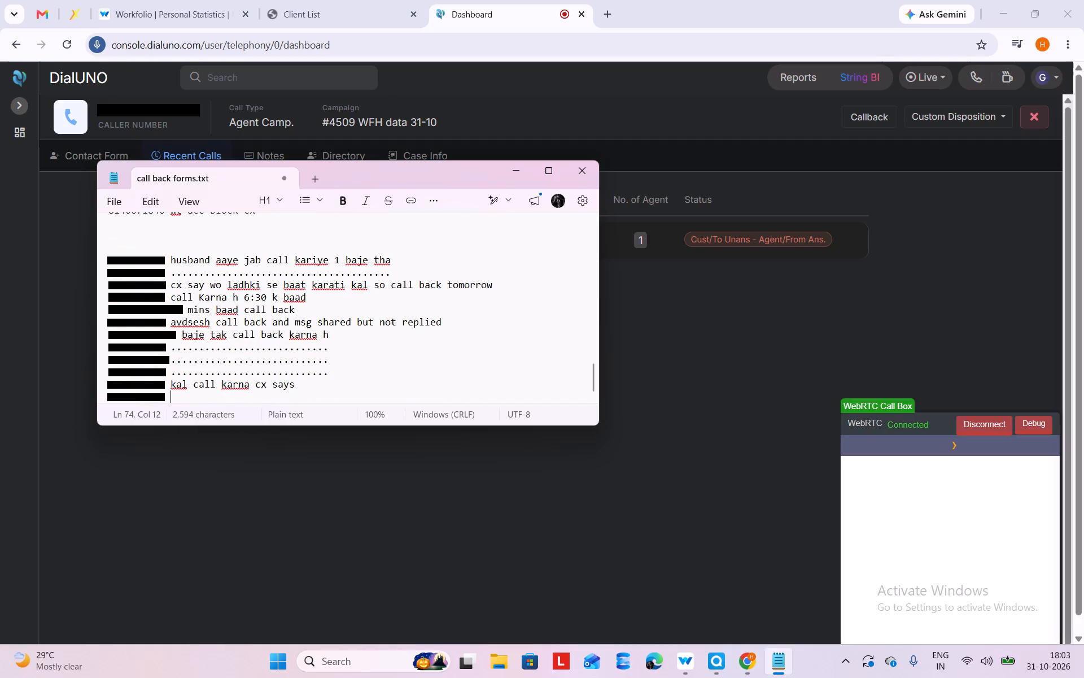
{"action": "key", "text": "ctrl+v"}
{"action": "type", "text": "says call back"}
{"action": "key", "text": "space"}
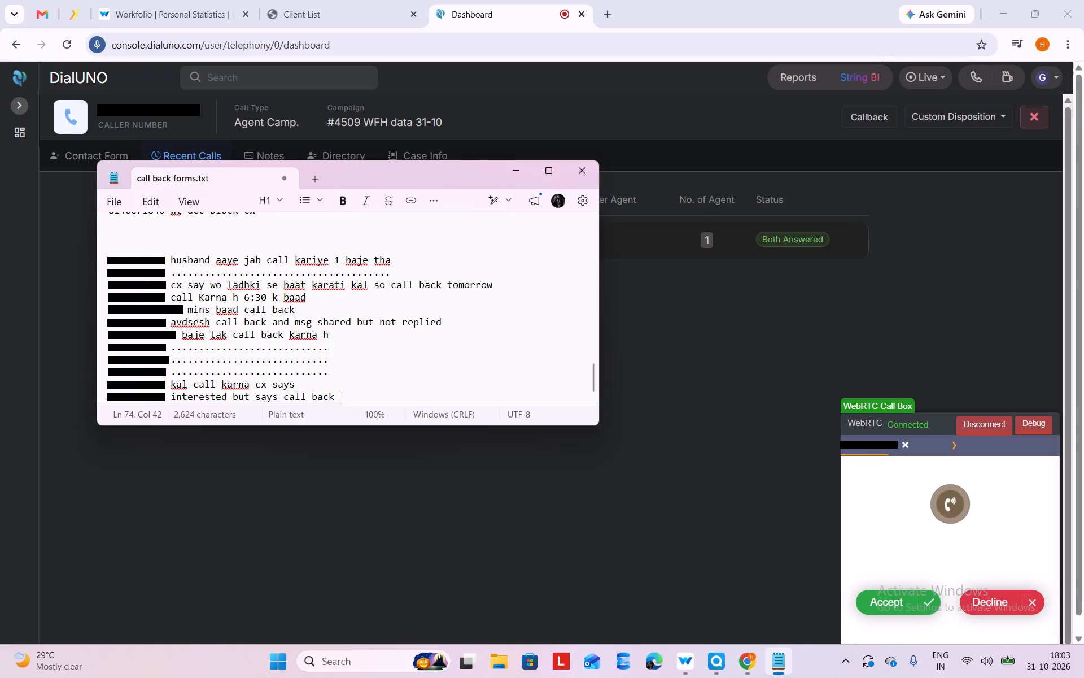
{"action": "key", "text": "ctrl+s"}
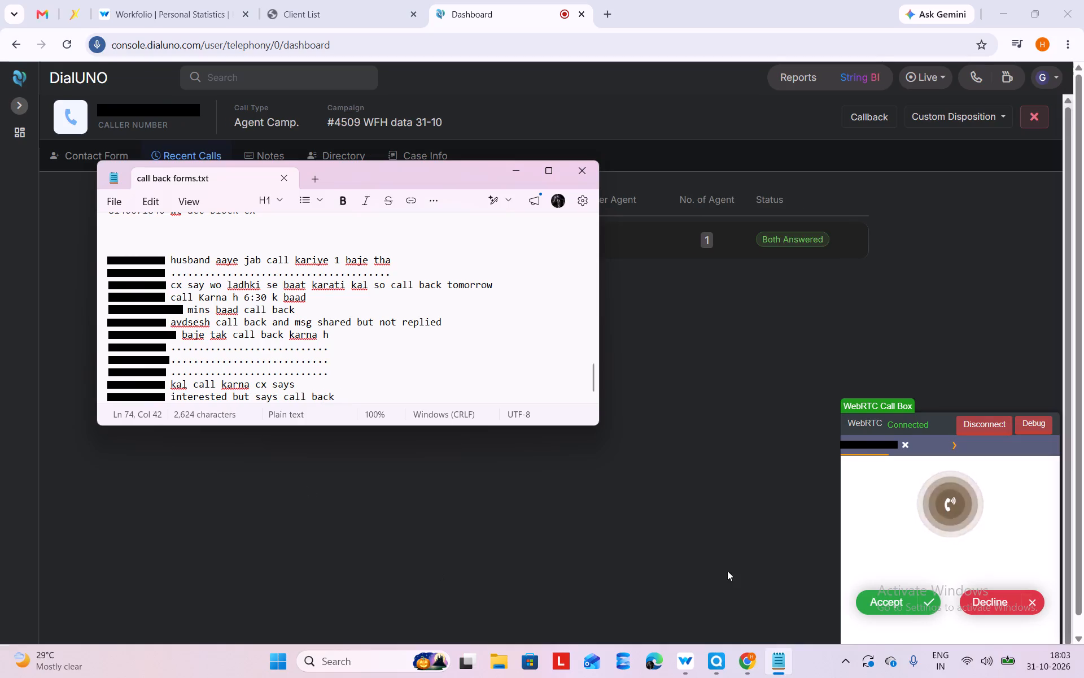
Switch to DialUNO and accept the incoming WFH data 31-10 campaign call.
{"action": "left_click", "coordinate": [871, 589]}
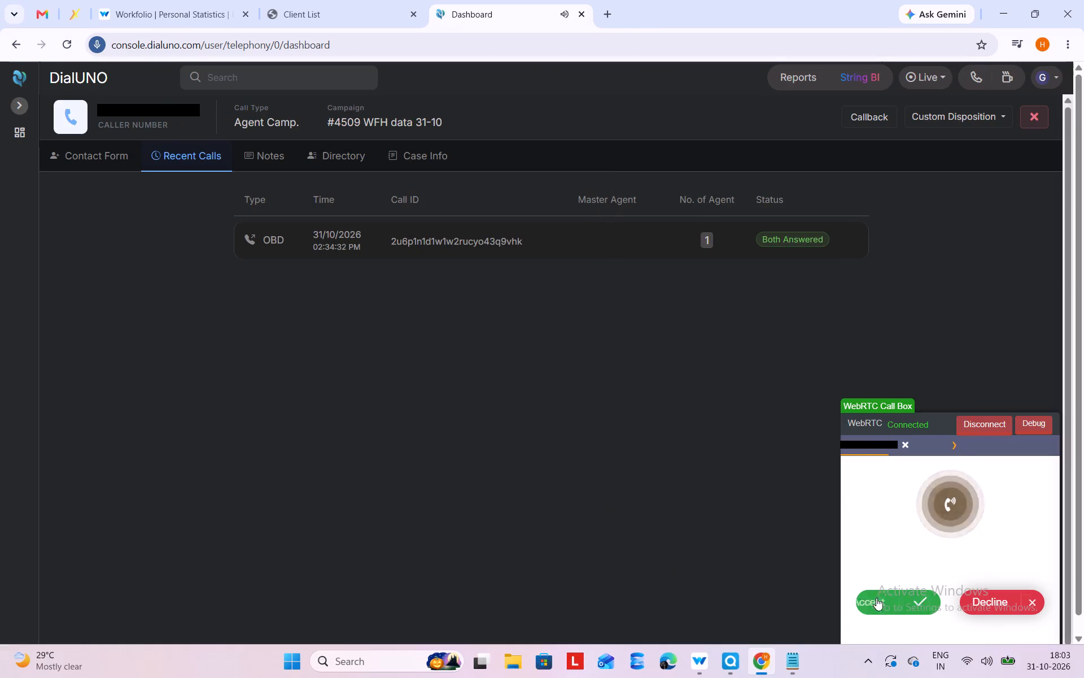
{"action": "left_click", "coordinate": [879, 602]}
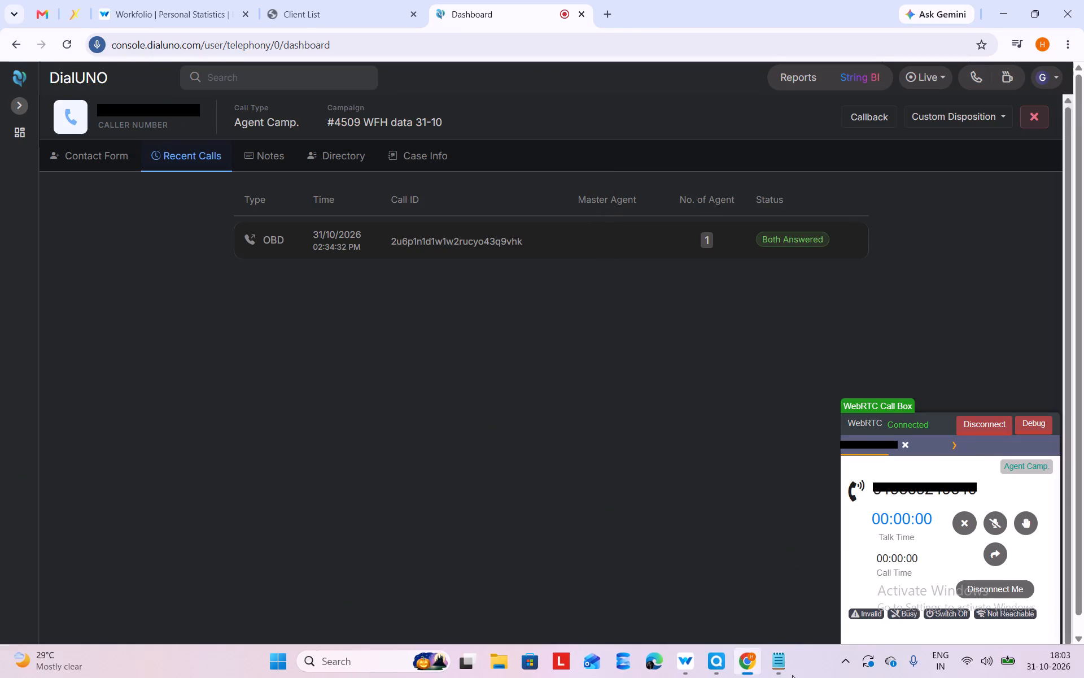
Bring call back forms.txt back up, save it again and minimise it.
{"action": "left_click", "coordinate": [780, 677]}
{"action": "left_click", "coordinate": [453, 393]}
{"action": "key", "text": "ctrl+s"}
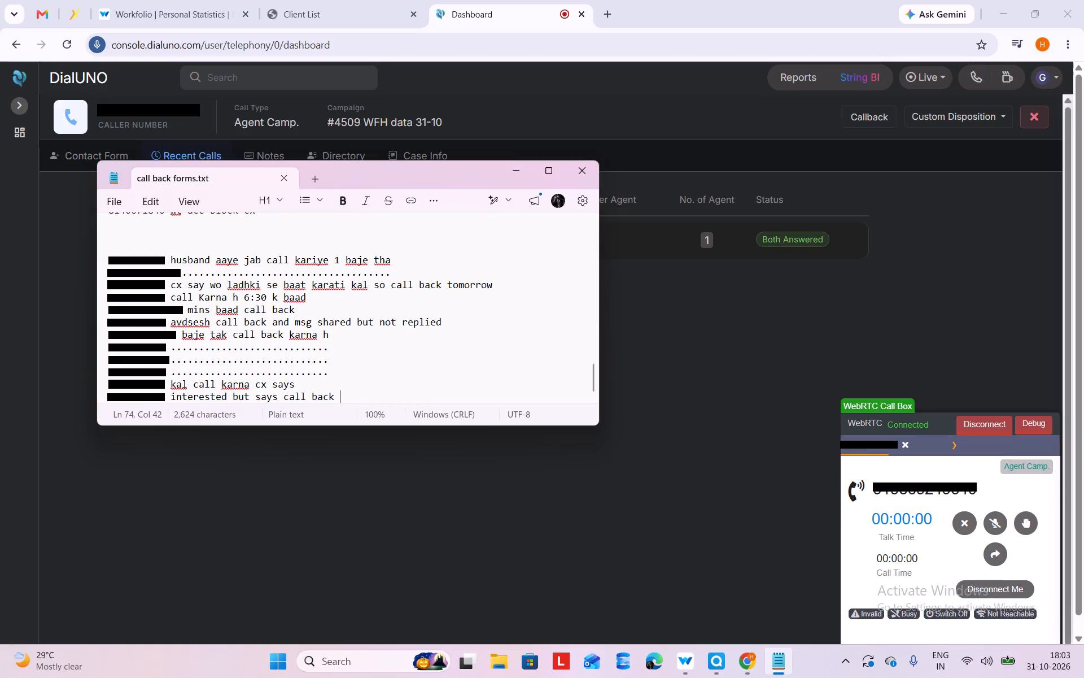
{"action": "key", "text": "ctrl+s"}
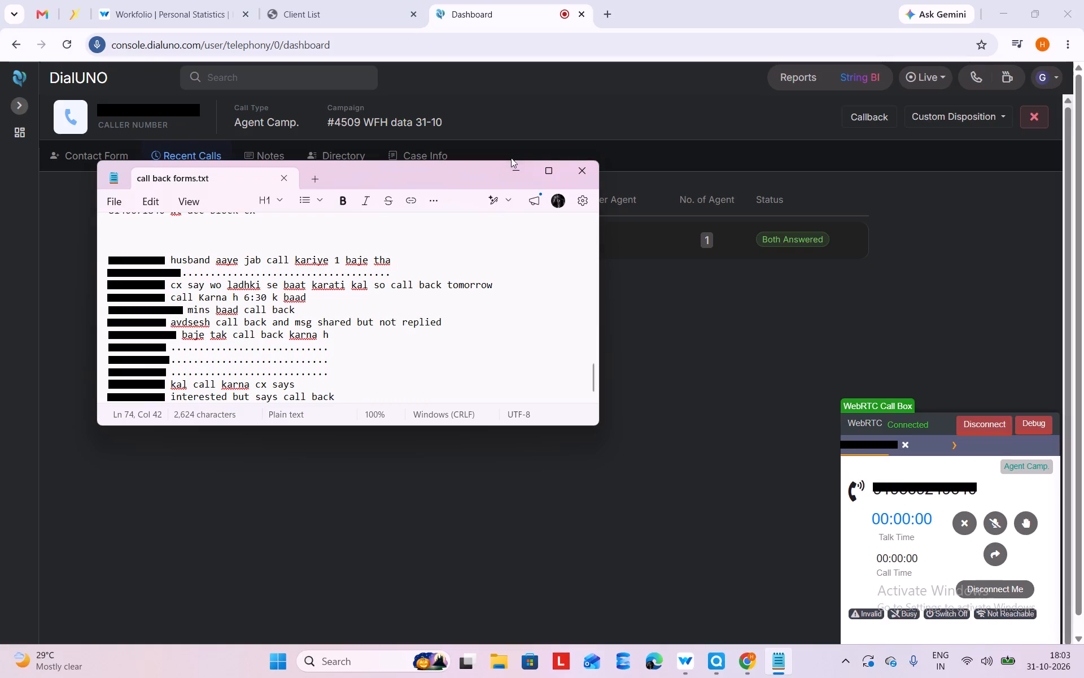
{"action": "left_click", "coordinate": [511, 169]}
Close the caller details during the active call to get back to the DialUNO dashboard.
{"action": "left_click", "coordinate": [1025, 117]}
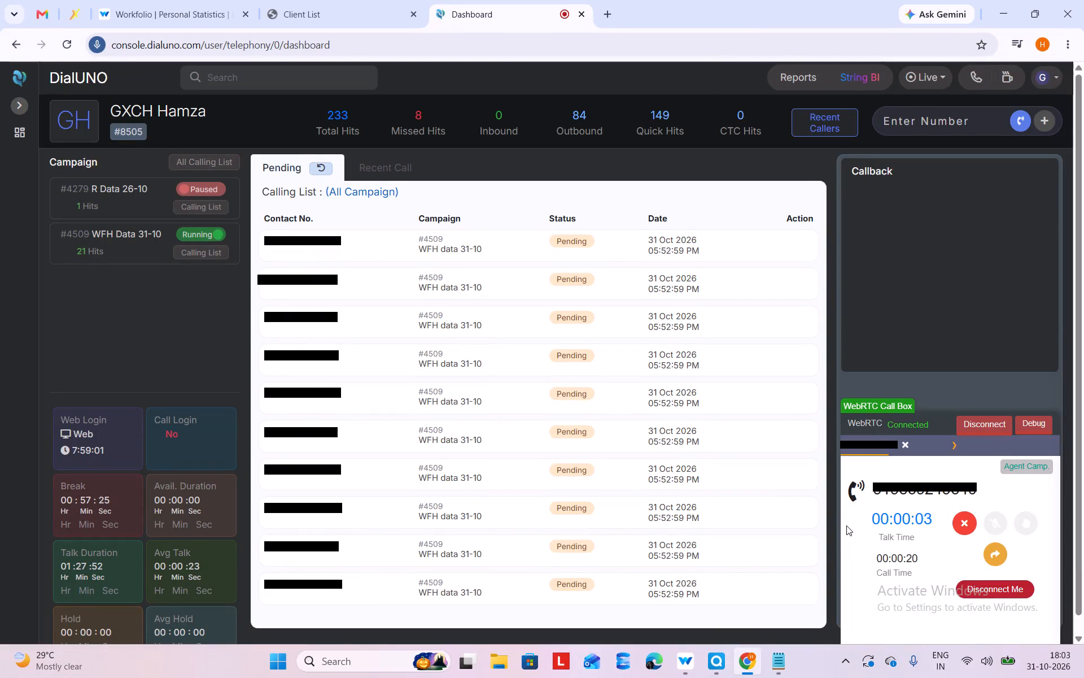
{"action": "left_click", "coordinate": [974, 490]}
{"action": "left_click", "coordinate": [812, 109]}
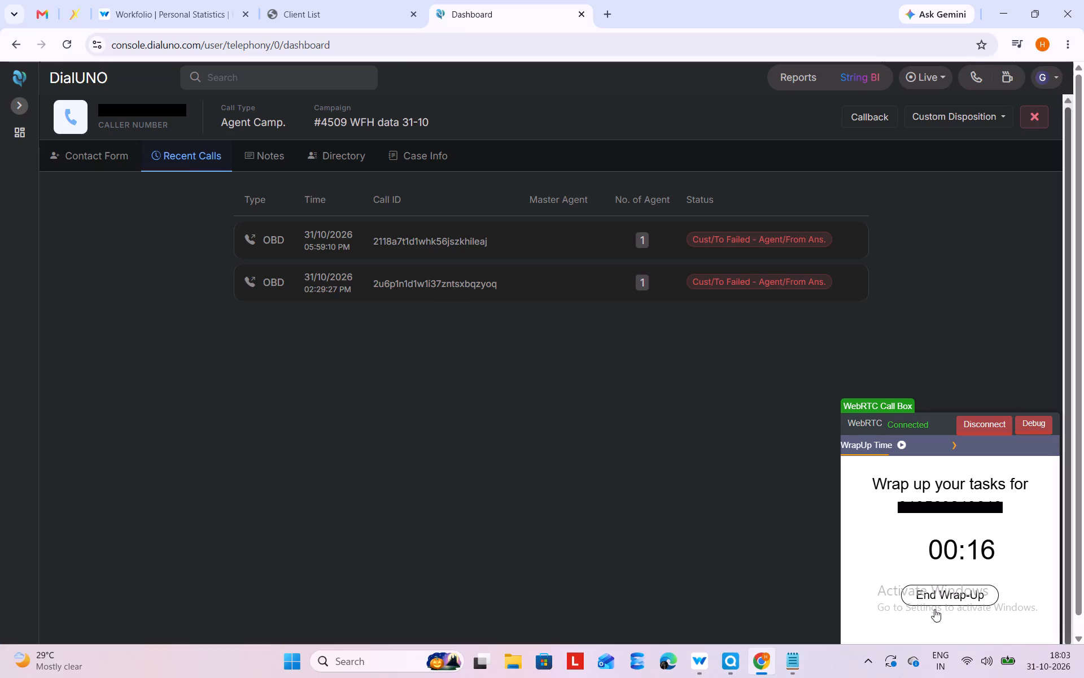
End the wrap-up of the WFH data 31-10 call and return to the dashboard.
{"action": "left_click", "coordinate": [948, 585]}
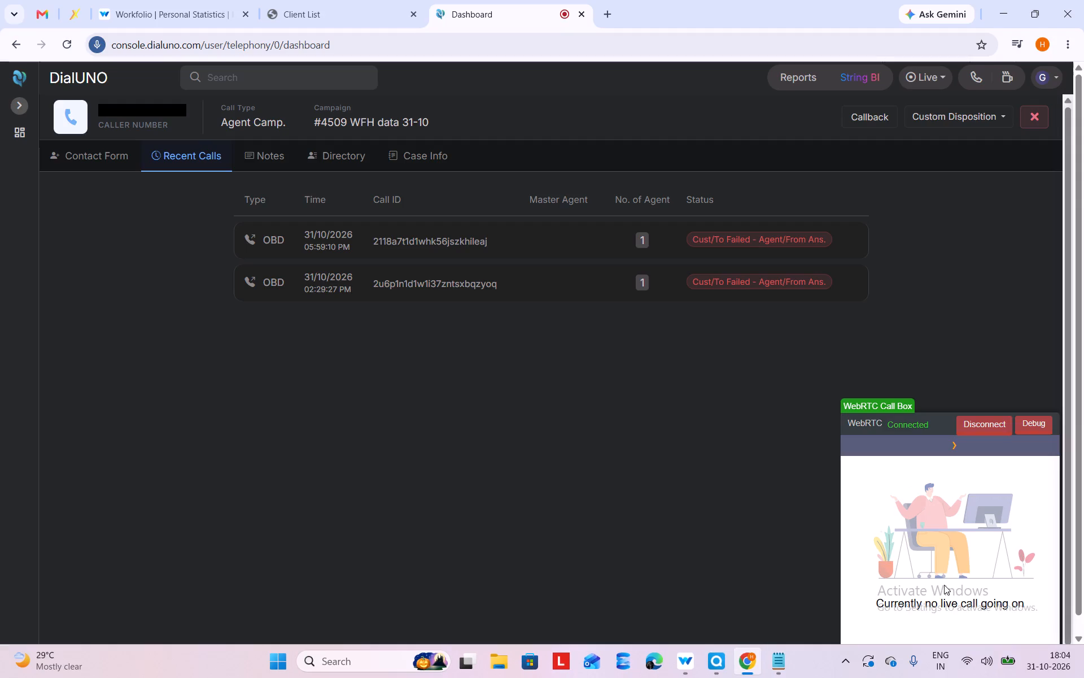
{"action": "left_click", "coordinate": [8, 138]}
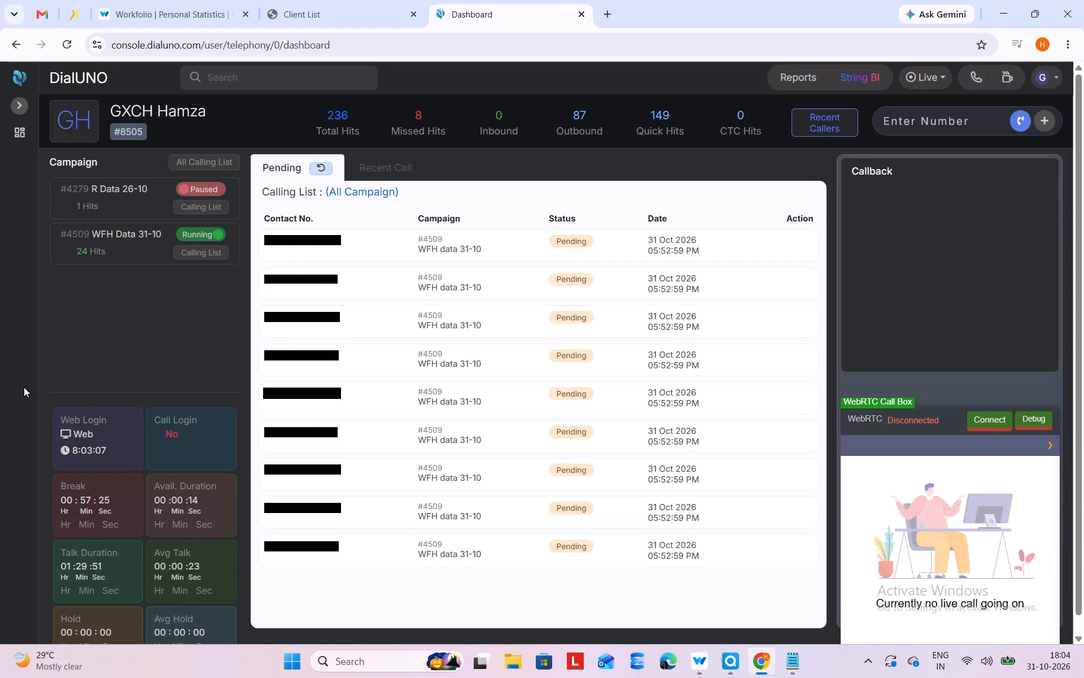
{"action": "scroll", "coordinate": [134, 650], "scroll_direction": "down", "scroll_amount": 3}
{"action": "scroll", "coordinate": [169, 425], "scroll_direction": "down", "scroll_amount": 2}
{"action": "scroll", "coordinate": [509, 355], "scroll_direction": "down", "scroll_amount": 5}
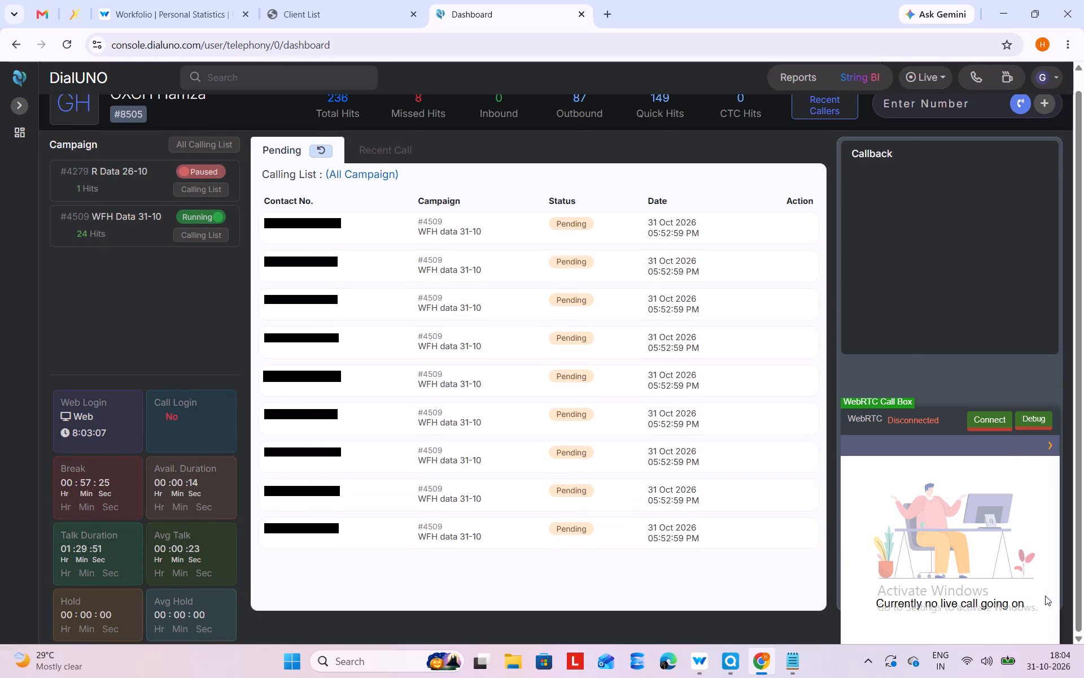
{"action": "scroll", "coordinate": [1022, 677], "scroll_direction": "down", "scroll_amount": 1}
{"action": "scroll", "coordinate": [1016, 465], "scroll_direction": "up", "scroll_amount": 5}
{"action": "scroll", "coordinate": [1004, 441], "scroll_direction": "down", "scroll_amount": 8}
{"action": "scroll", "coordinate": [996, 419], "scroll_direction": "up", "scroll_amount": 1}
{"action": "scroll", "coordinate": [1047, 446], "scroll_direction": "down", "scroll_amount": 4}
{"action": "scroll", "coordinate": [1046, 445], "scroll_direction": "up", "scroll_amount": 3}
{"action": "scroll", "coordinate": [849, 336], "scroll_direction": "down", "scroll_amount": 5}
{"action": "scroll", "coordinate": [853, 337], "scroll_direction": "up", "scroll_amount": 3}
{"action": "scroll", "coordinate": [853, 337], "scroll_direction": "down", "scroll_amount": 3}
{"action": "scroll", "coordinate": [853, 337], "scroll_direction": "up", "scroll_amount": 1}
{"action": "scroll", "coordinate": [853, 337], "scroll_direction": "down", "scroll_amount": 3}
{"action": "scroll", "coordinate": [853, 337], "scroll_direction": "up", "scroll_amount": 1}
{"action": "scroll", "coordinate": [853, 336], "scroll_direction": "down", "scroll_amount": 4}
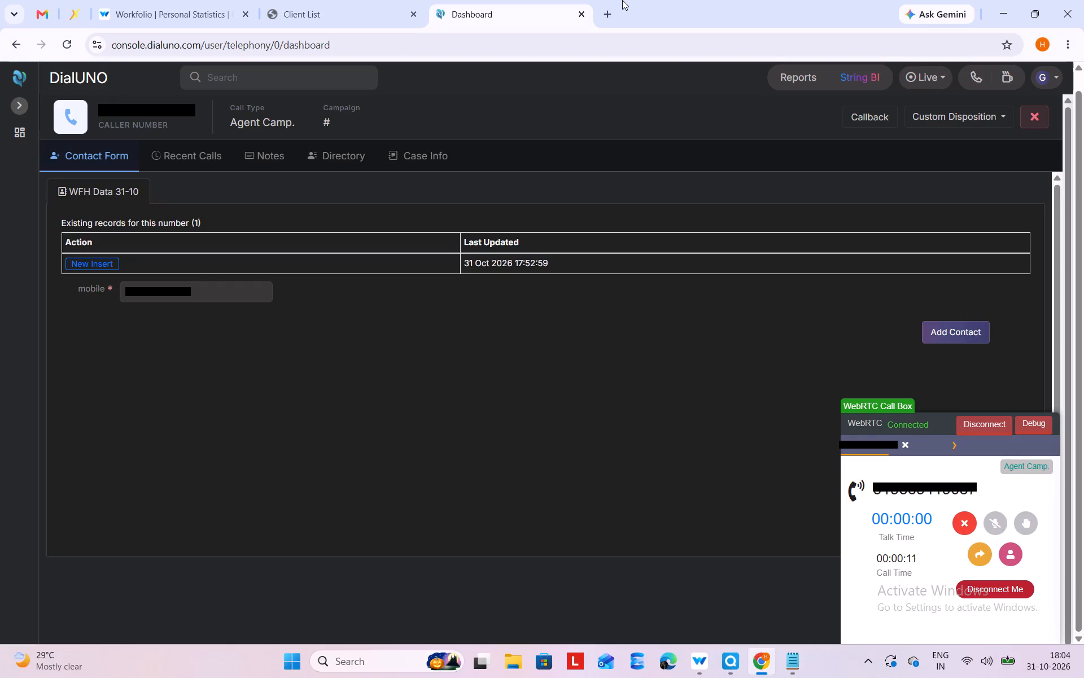
Hang up the current agent campaign call, close its caller details and return to the dashboard.
{"action": "left_click", "coordinate": [957, 519]}
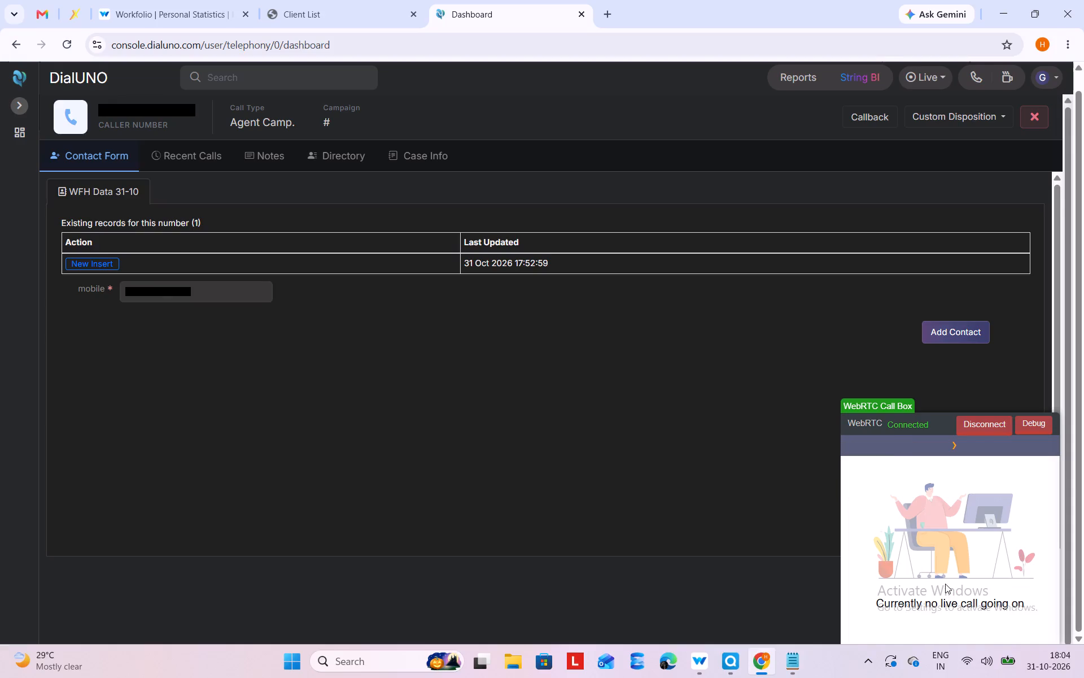
{"action": "left_click", "coordinate": [1031, 125]}
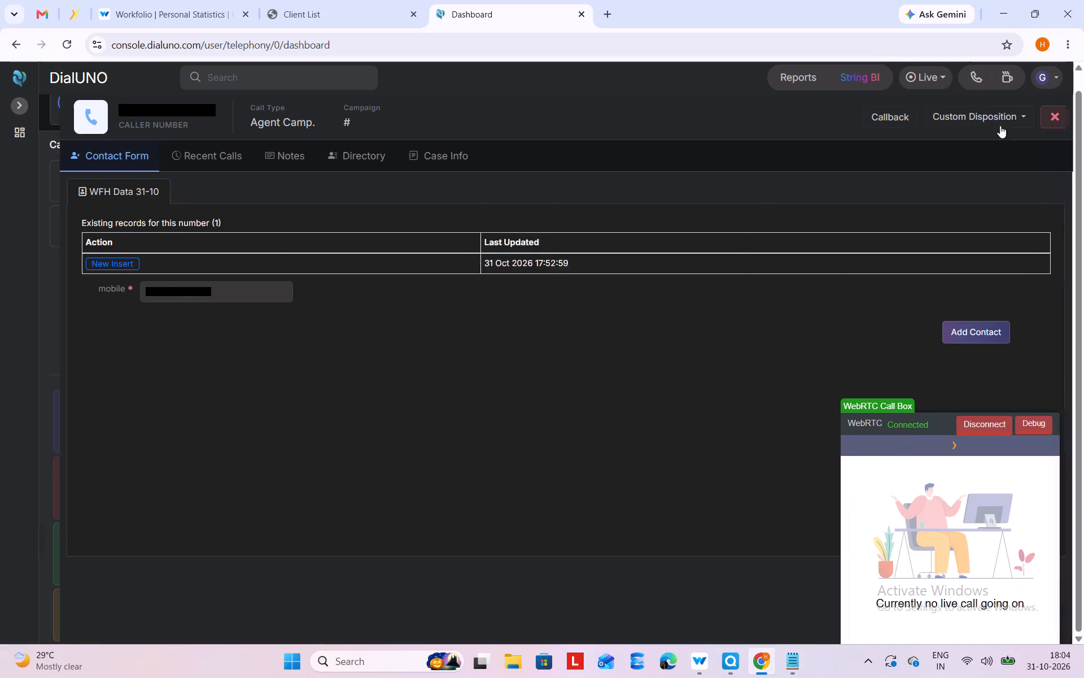
{"action": "left_click", "coordinate": [20, 130]}
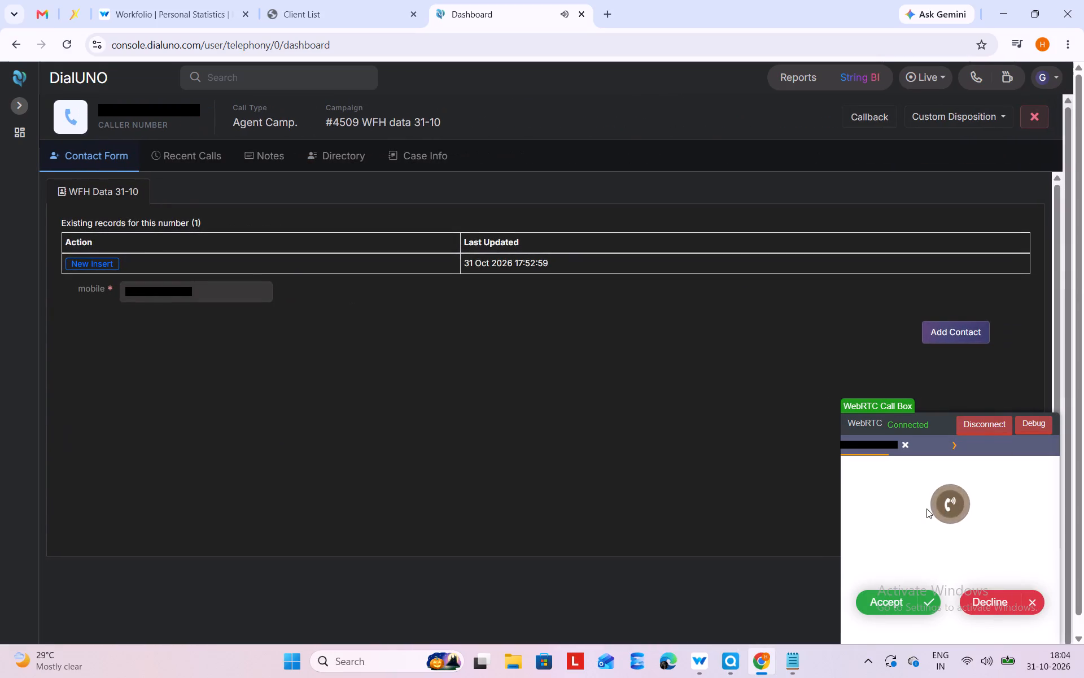
Accept the next incoming WFH data 31-10 call, mark it as Busy and end its wrap-up.
{"action": "left_click", "coordinate": [897, 599]}
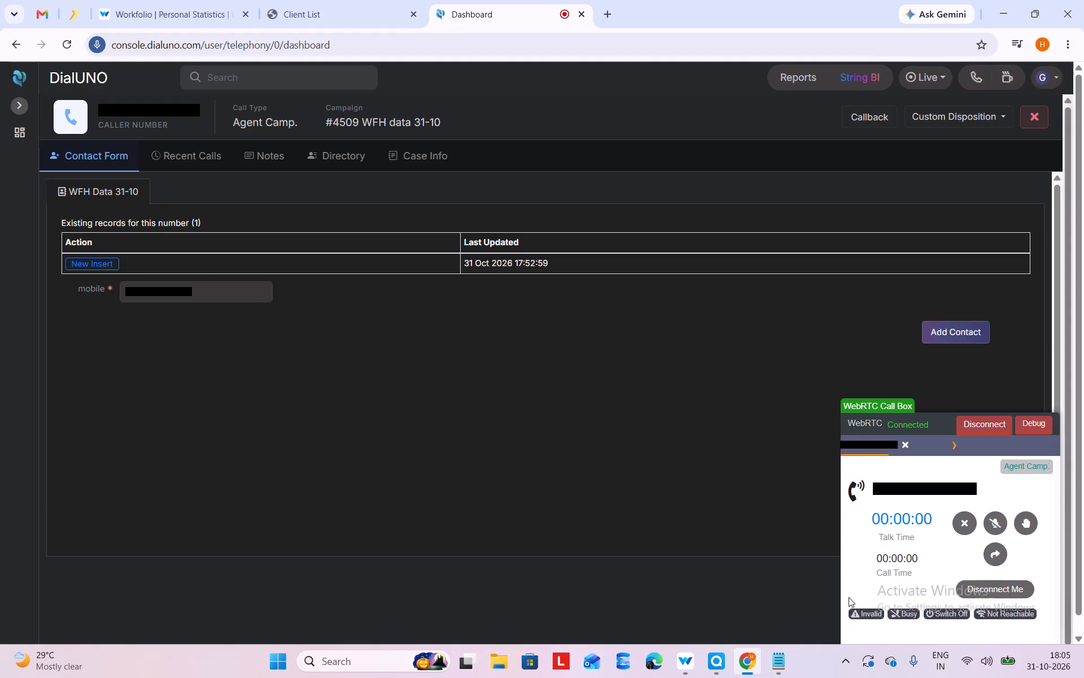
{"action": "left_click", "coordinate": [899, 618]}
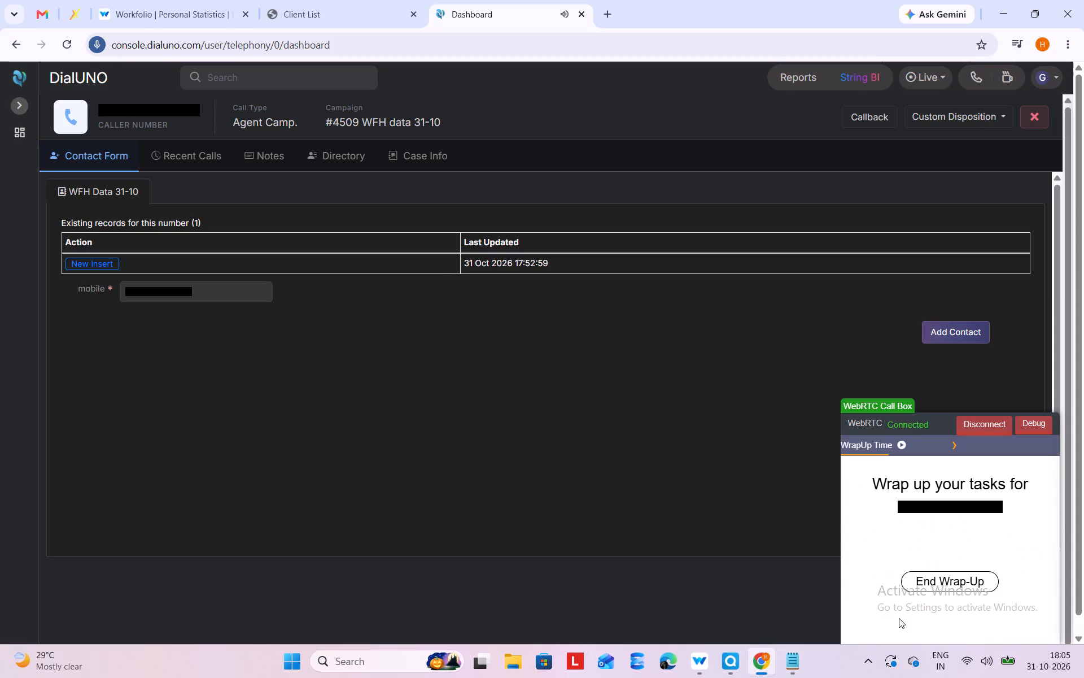
{"action": "left_click", "coordinate": [918, 603]}
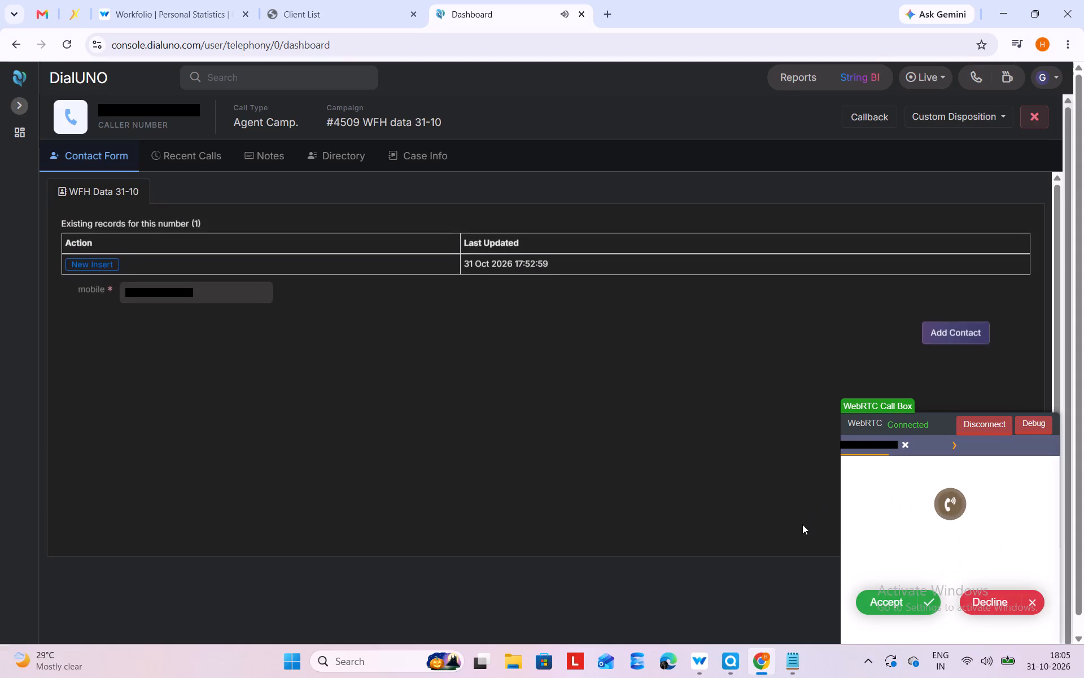
Accept the following incoming WFH data 31-10 call, mark it as Busy and end its wrap-up.
{"action": "left_click", "coordinate": [896, 603]}
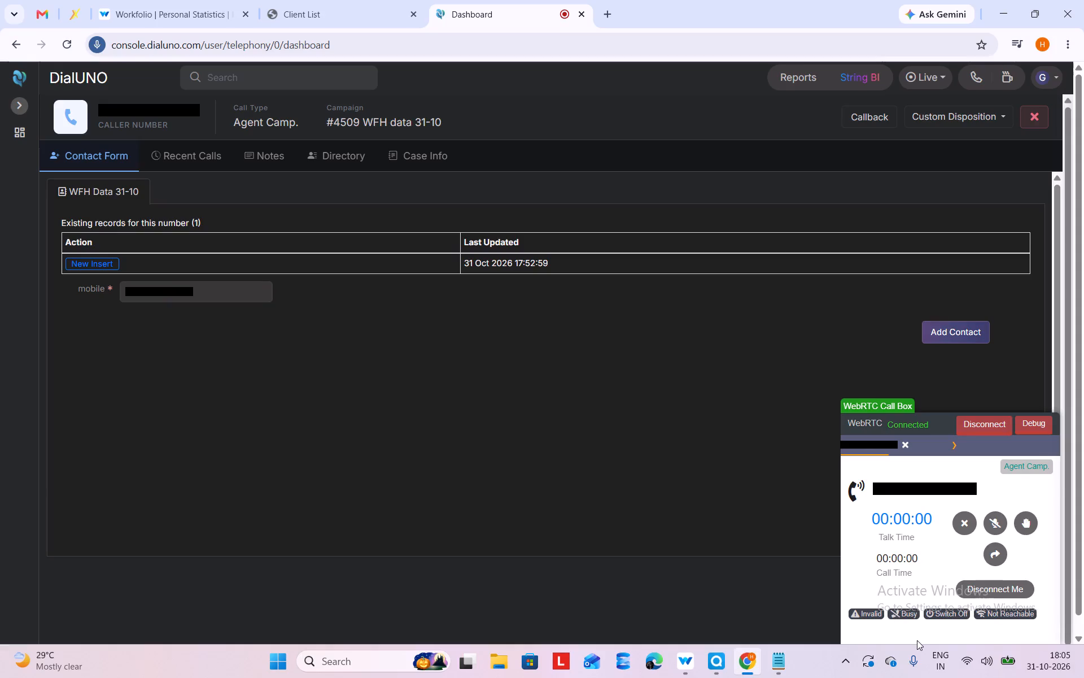
{"action": "left_click", "coordinate": [901, 614]}
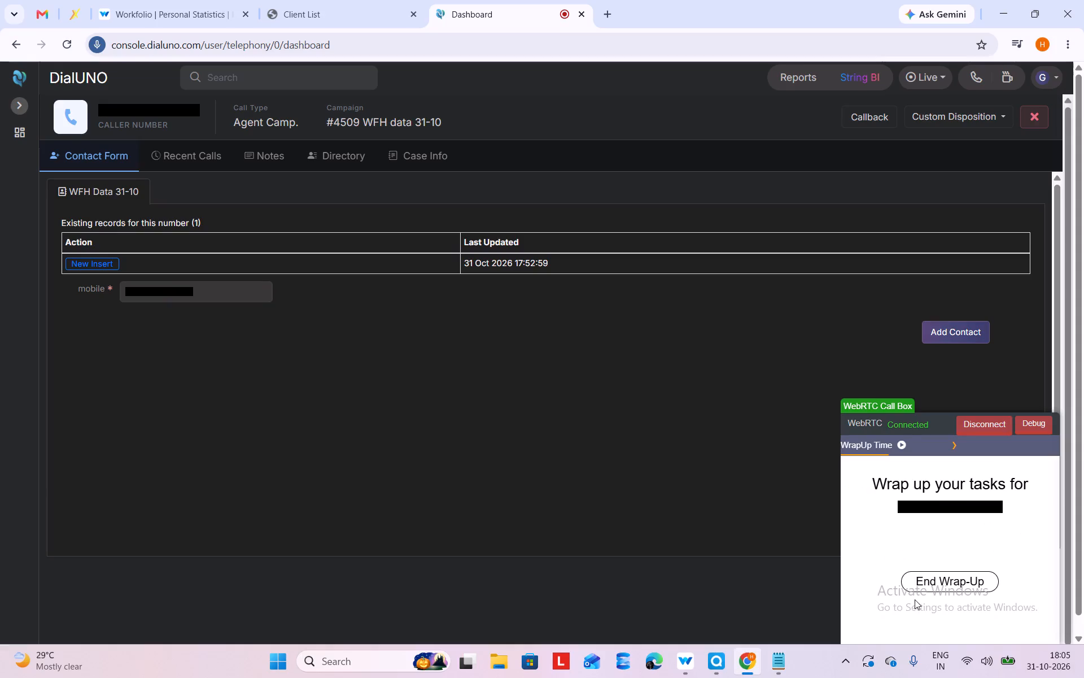
{"action": "left_click", "coordinate": [925, 589]}
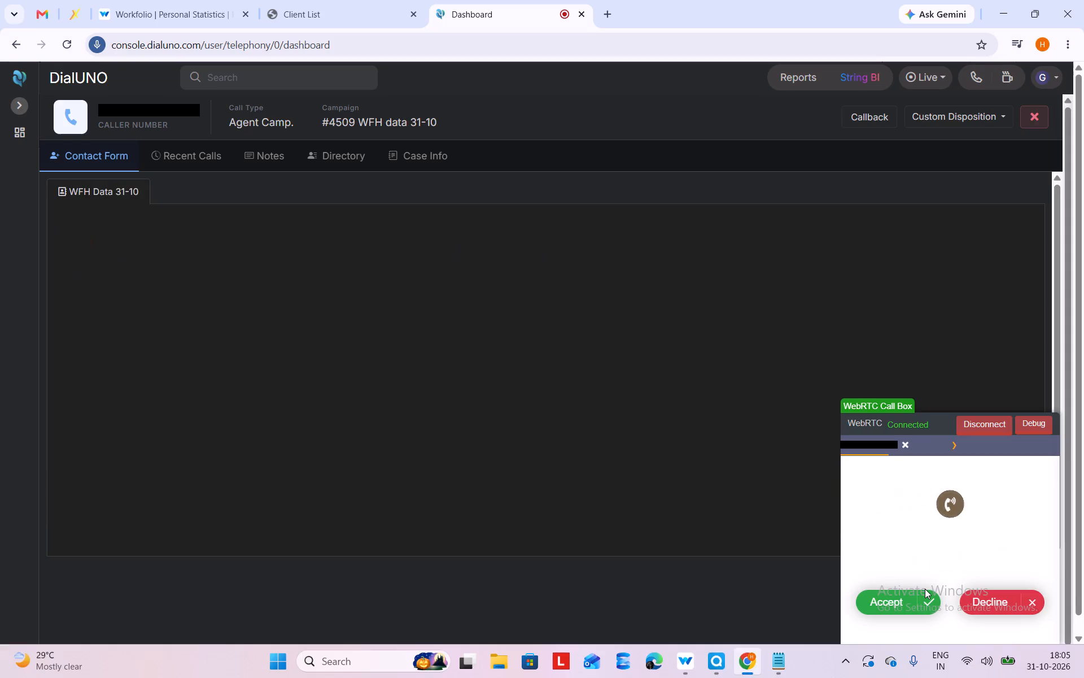
Accept the next incoming WFH data 31-10 call and open the caller's recent calls history.
{"action": "left_click", "coordinate": [911, 597]}
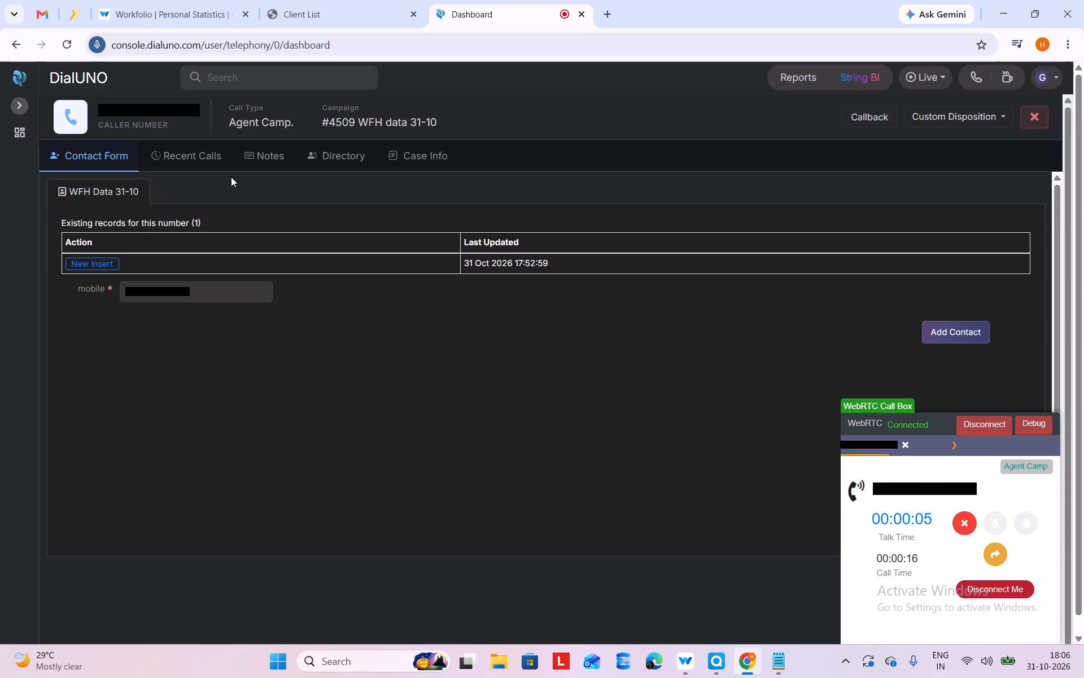
{"action": "left_click", "coordinate": [208, 157]}
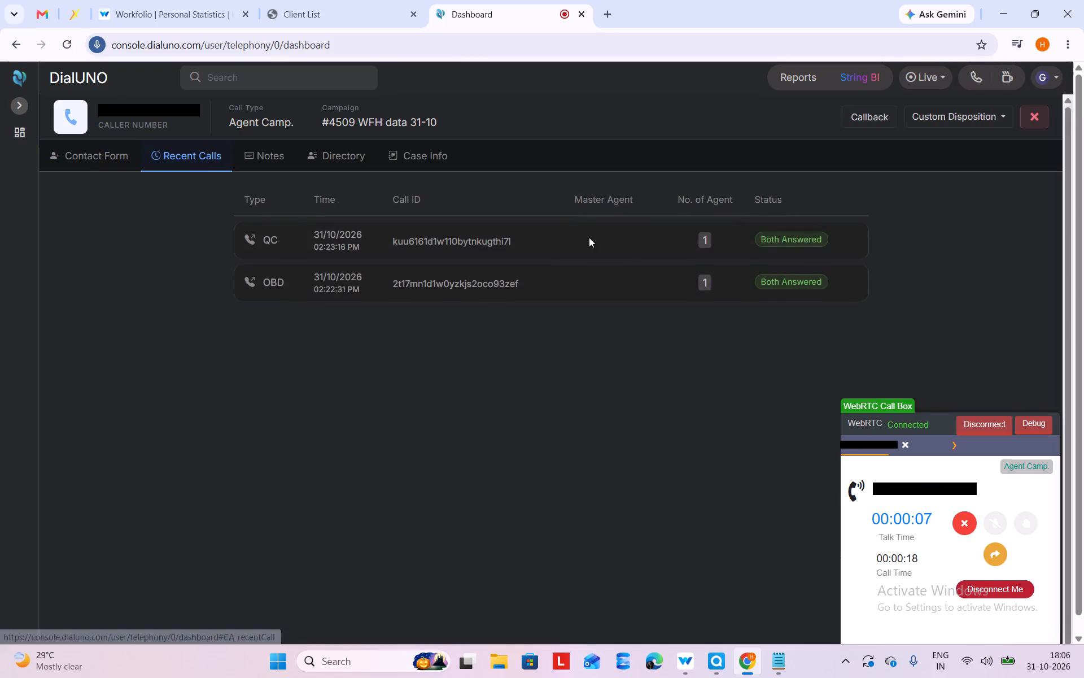
{"action": "left_click_drag", "start_coordinate": [976, 490], "coordinate": [967, 490]}
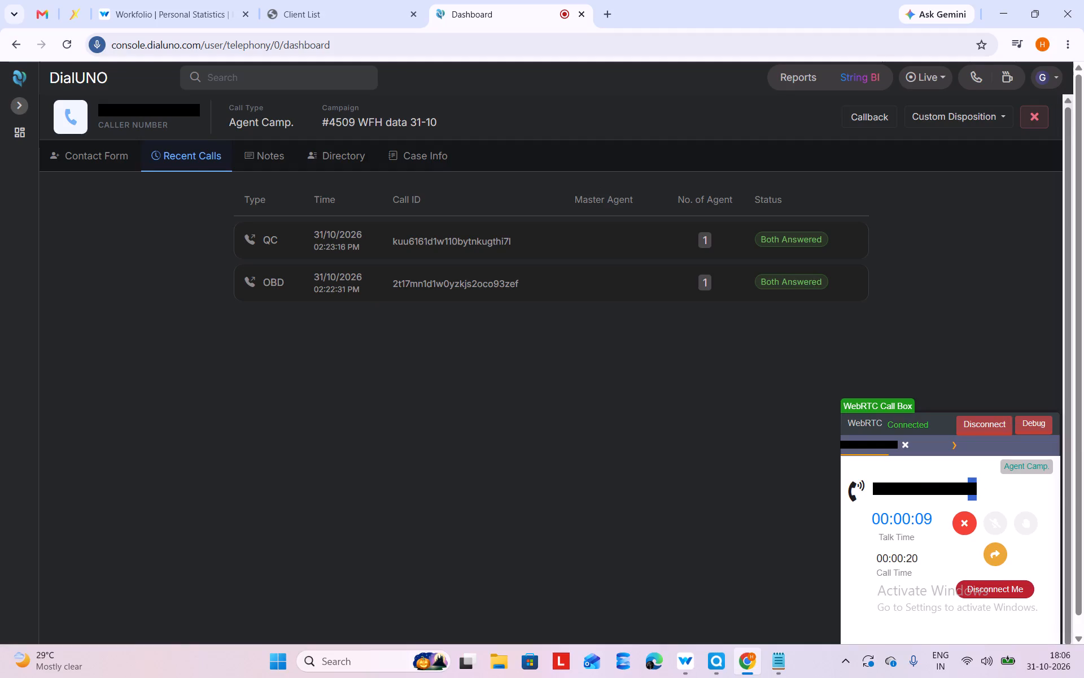
{"action": "left_click_drag", "start_coordinate": [967, 490], "coordinate": [886, 493]}
{"action": "left_click", "coordinate": [886, 493]}
Hang up the WFH data 31-10 call, end its wrap-up and return to the dashboard.
{"action": "left_click", "coordinate": [969, 522]}
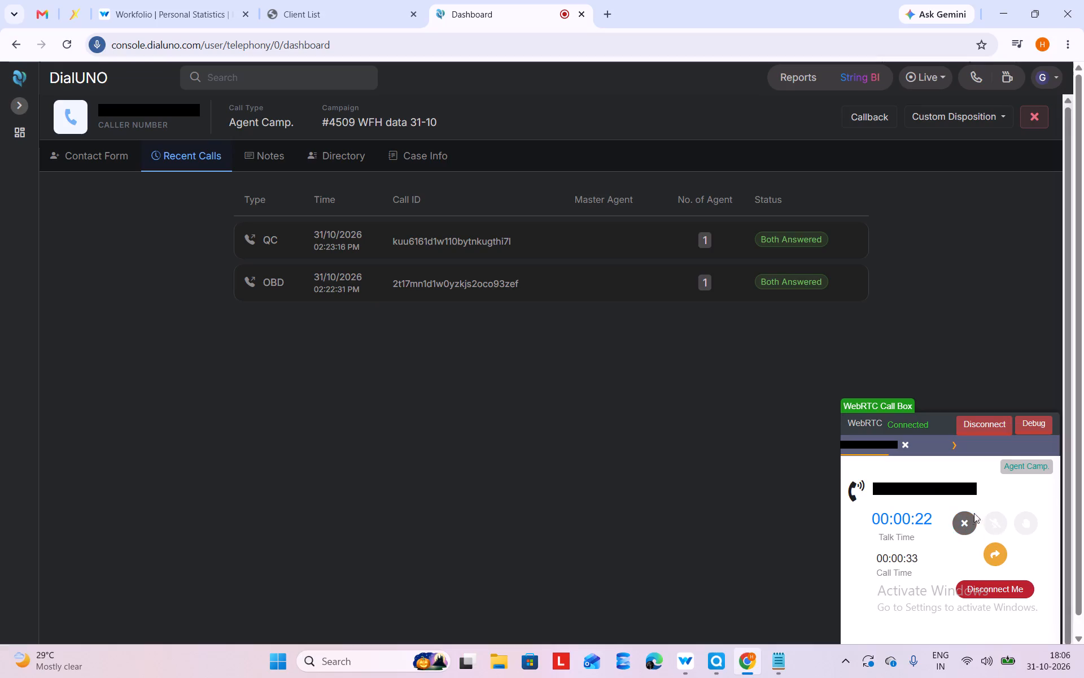
{"action": "left_click", "coordinate": [921, 572]}
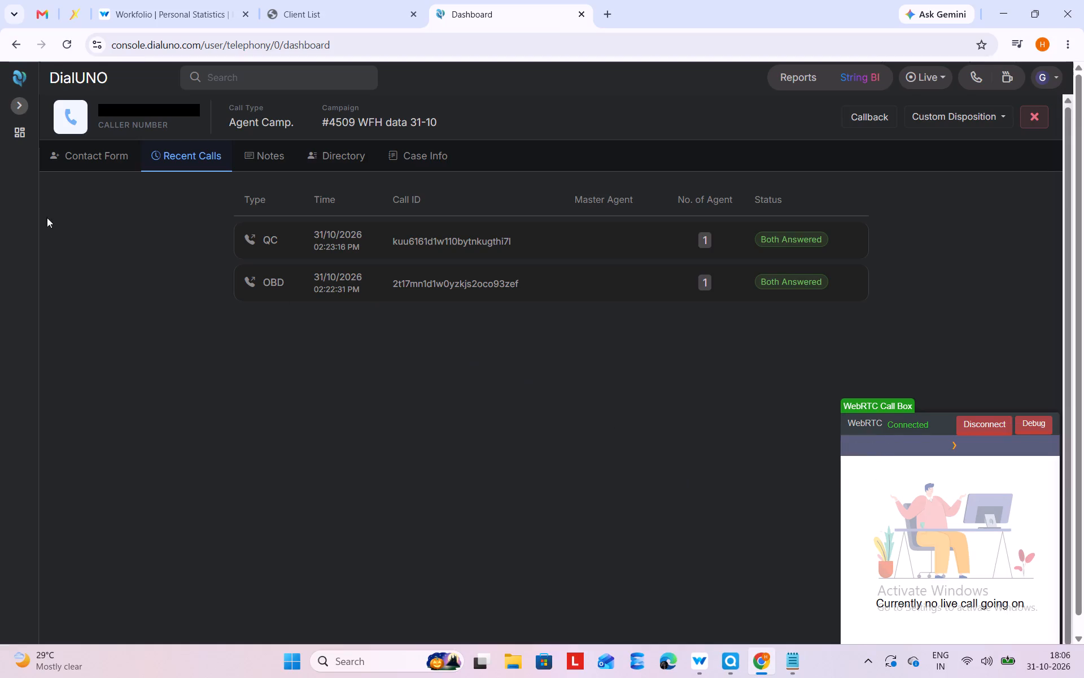
{"action": "left_click", "coordinate": [5, 142]}
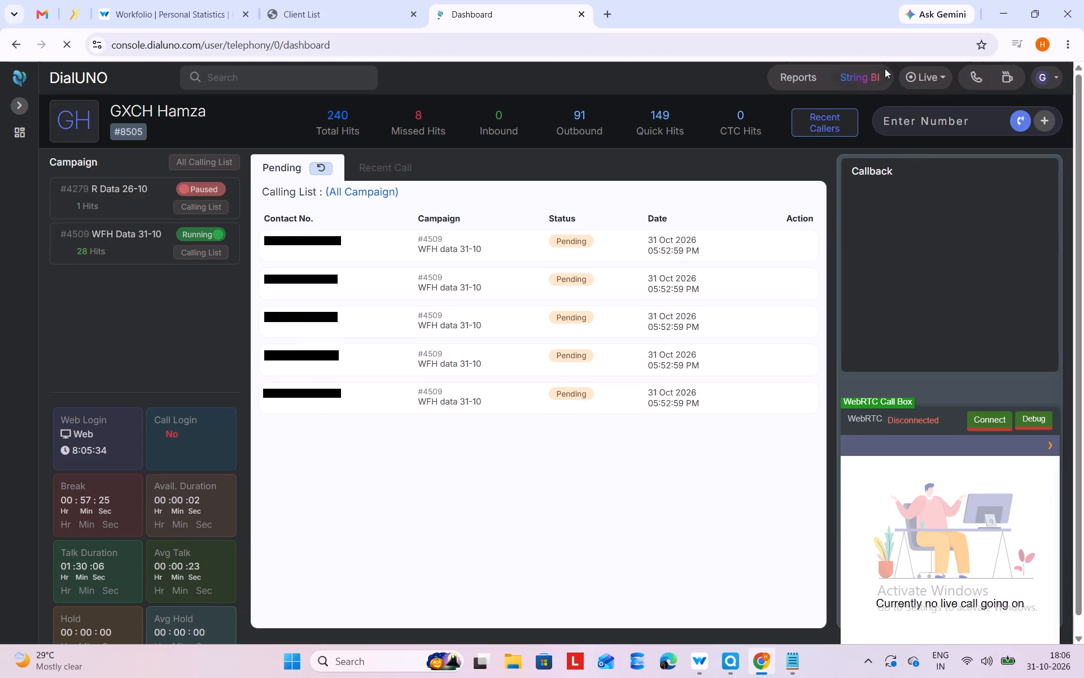
{"action": "left_click", "coordinate": [10, 132]}
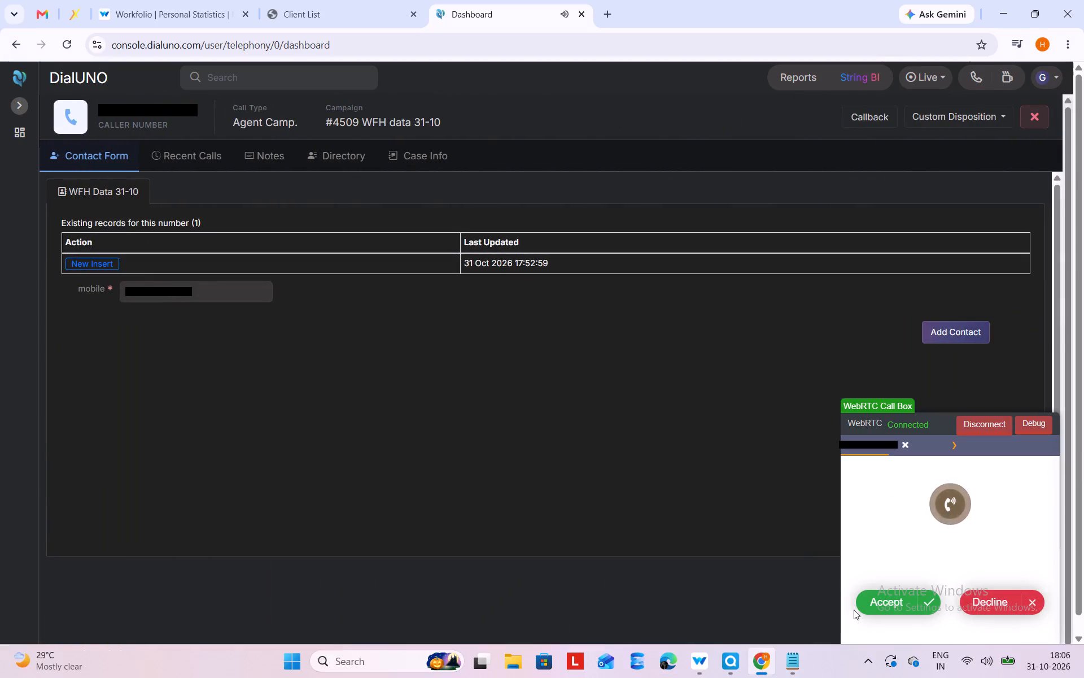
Accept the incoming WFH data 31-10 call, mark it as Busy and end its wrap-up.
{"action": "left_click", "coordinate": [866, 602]}
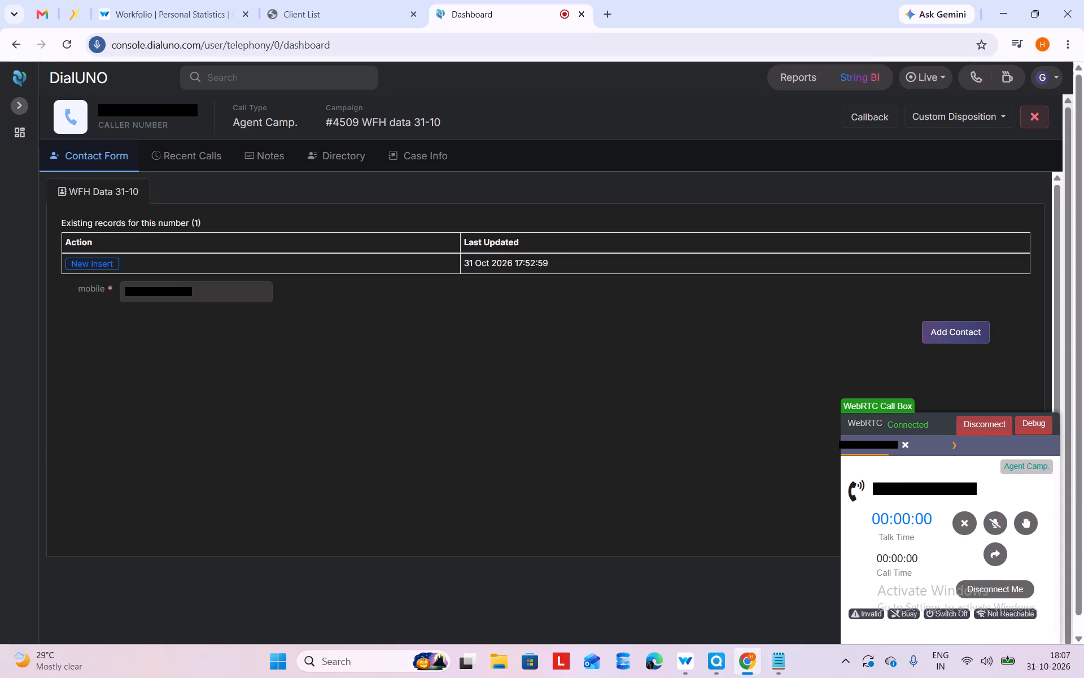
{"action": "left_click", "coordinate": [908, 610]}
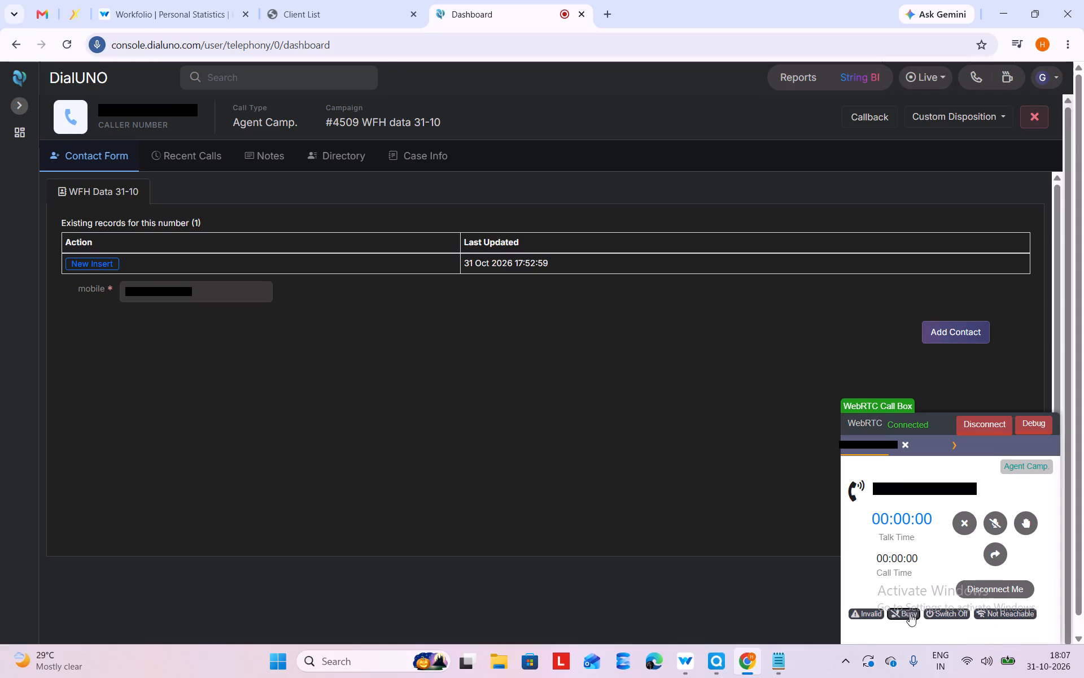
{"action": "left_click", "coordinate": [910, 612]}
{"action": "left_click", "coordinate": [937, 577]}
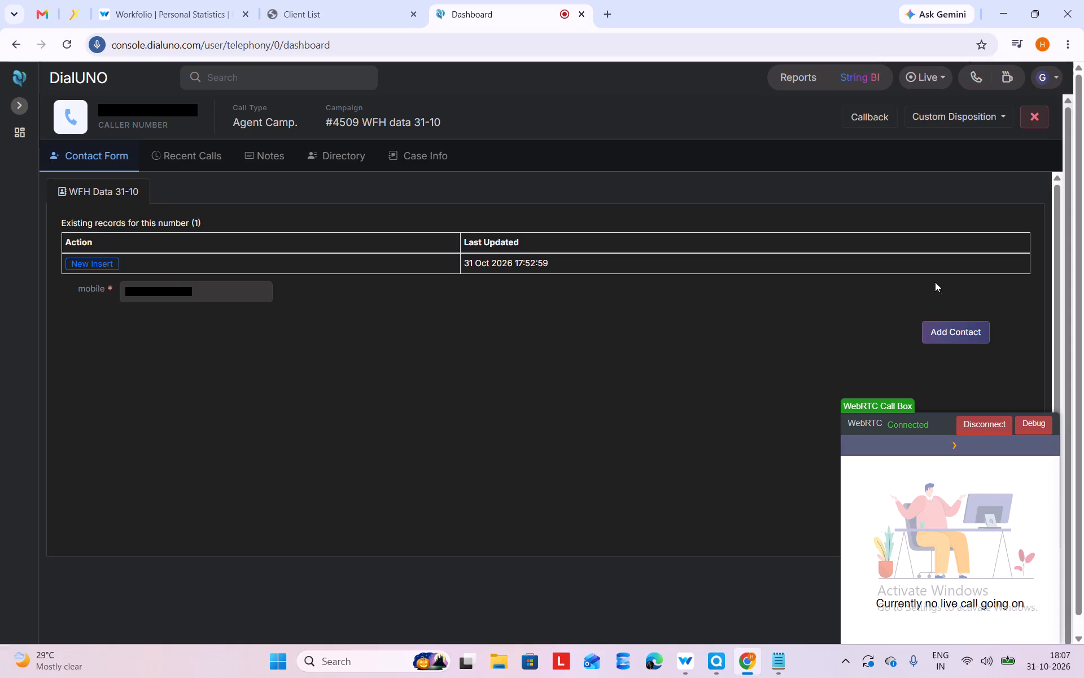
Close the finished caller's record to return to the dashboard.
{"action": "left_click", "coordinate": [1051, 124]}
{"action": "left_click", "coordinate": [1032, 118]}
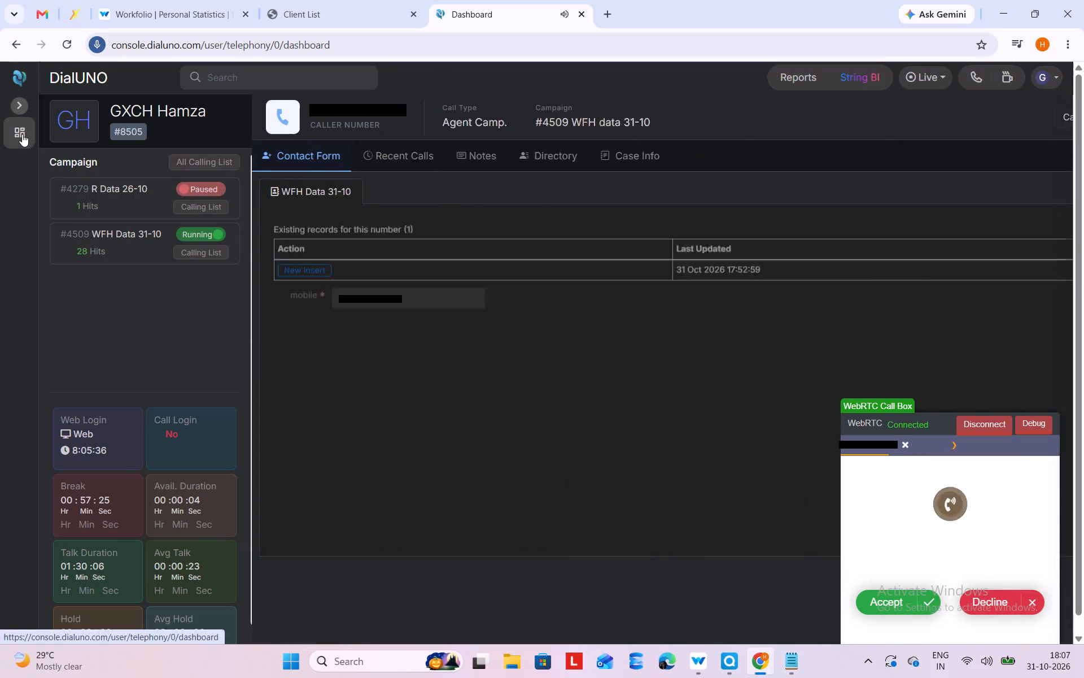
Accept the next incoming WFH data 31-10 call, mark it as Busy and end its wrap-up.
{"action": "left_click", "coordinate": [917, 609]}
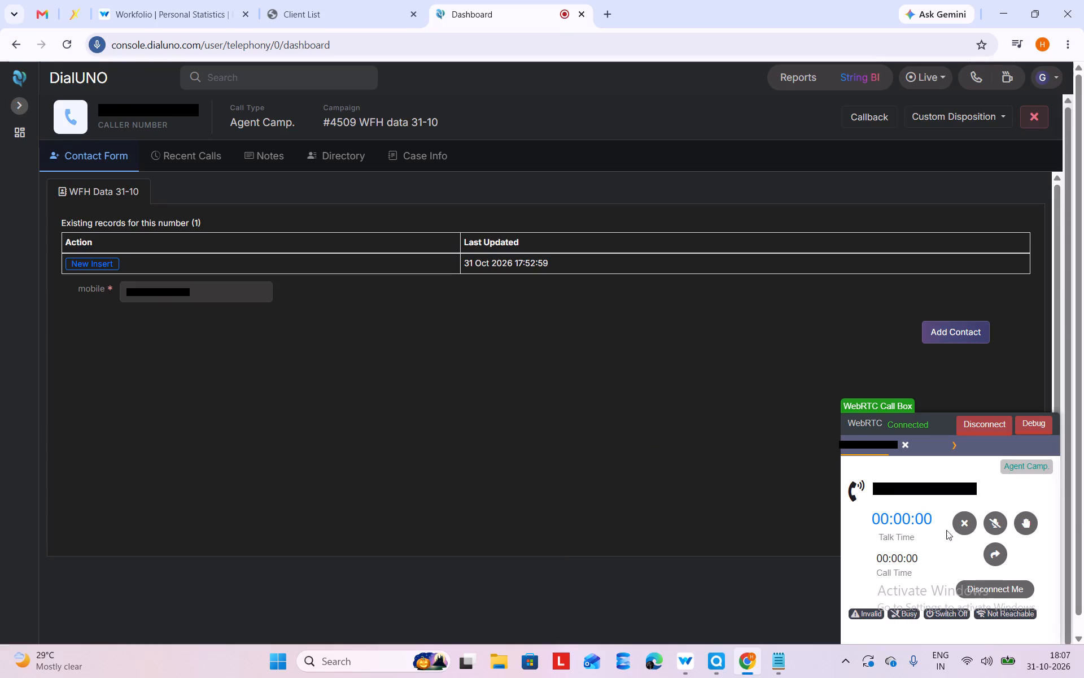
{"action": "left_click", "coordinate": [911, 612]}
{"action": "left_click", "coordinate": [946, 581]}
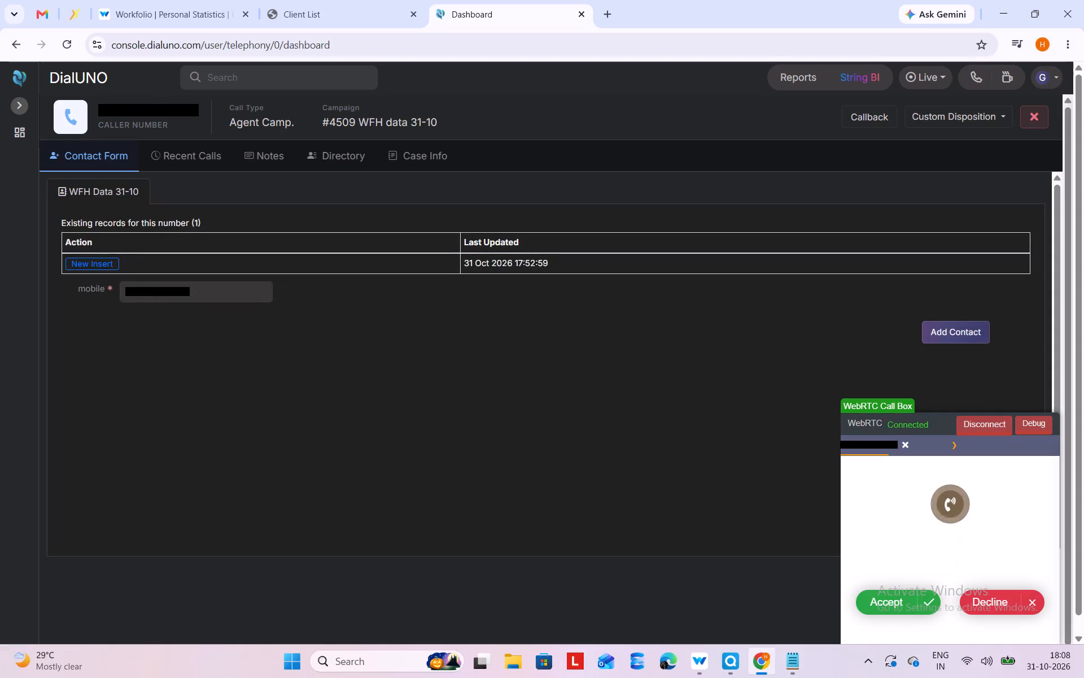
Accept the following incoming WFH data 31-10 call, mark it as Busy and end its wrap-up.
{"action": "left_click", "coordinate": [884, 608]}
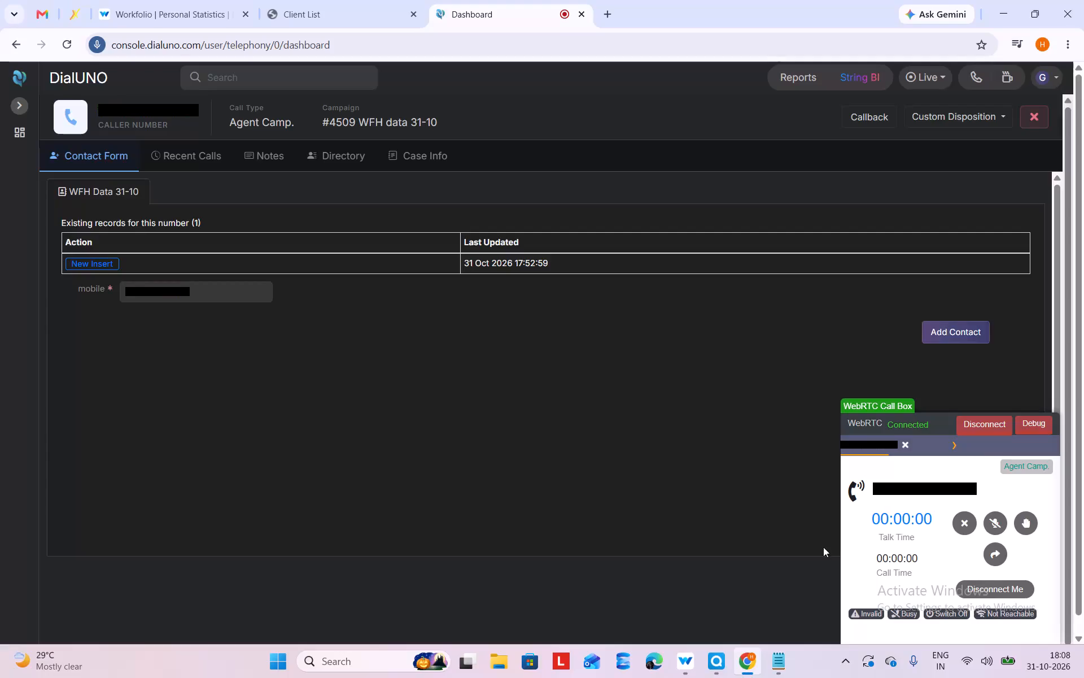
{"action": "left_click", "coordinate": [890, 608]}
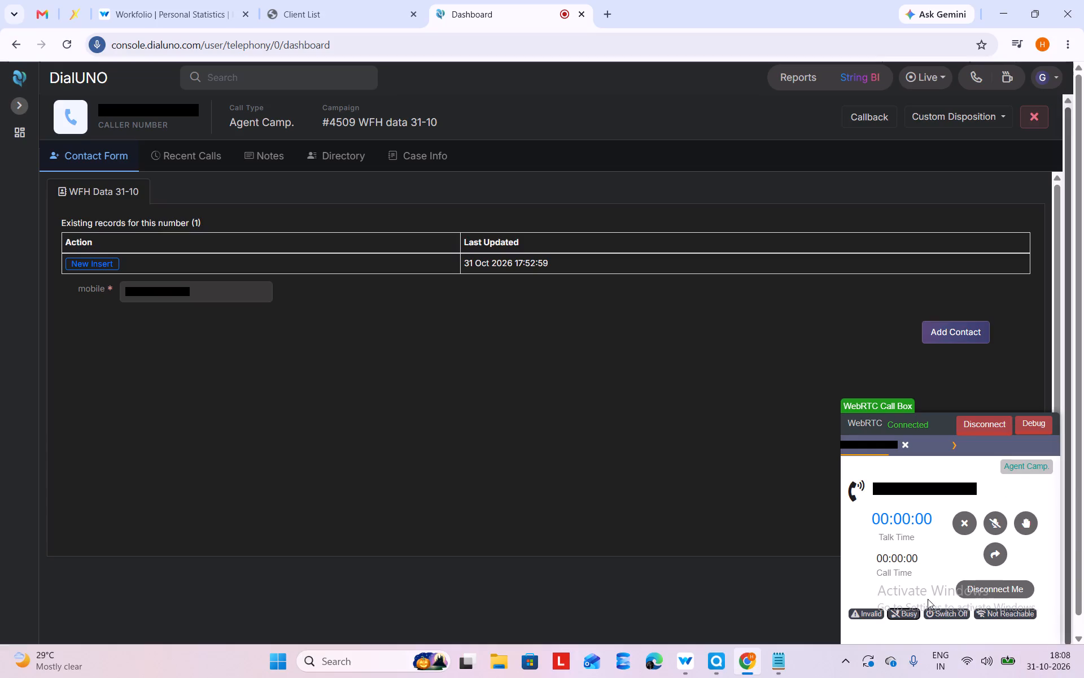
{"action": "double_click", "coordinate": [907, 608]}
{"action": "left_click", "coordinate": [942, 575]}
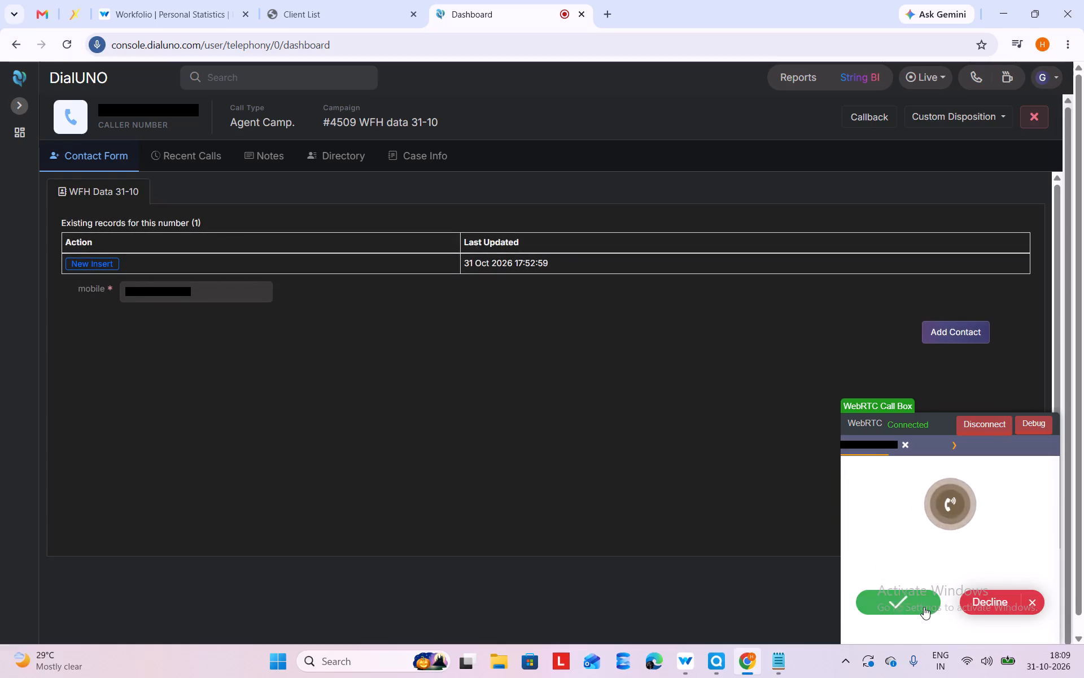
Accept the next incoming WFH data 31-10 call, mark it as Busy and end its wrap-up.
{"action": "left_click", "coordinate": [924, 607]}
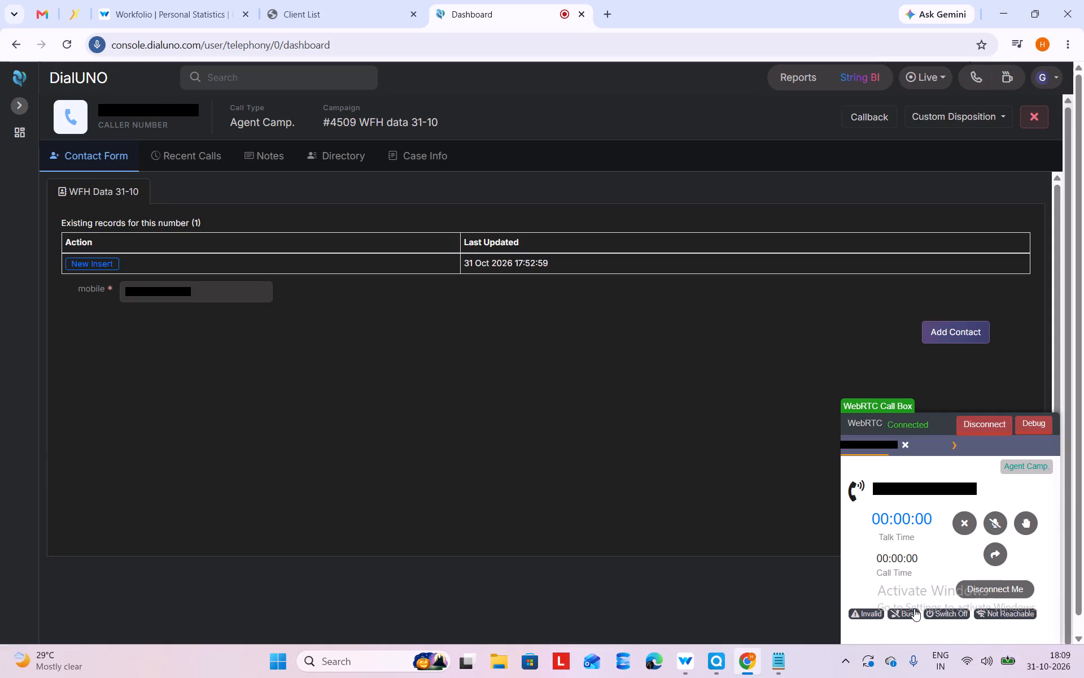
{"action": "left_click", "coordinate": [907, 615]}
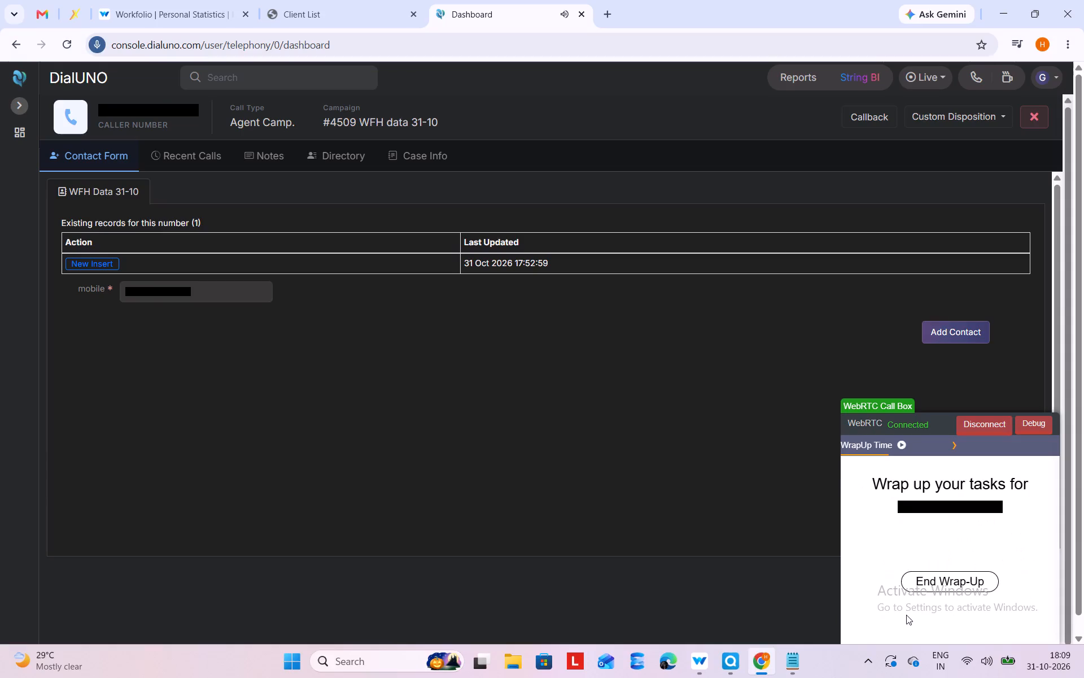
{"action": "left_click", "coordinate": [918, 595]}
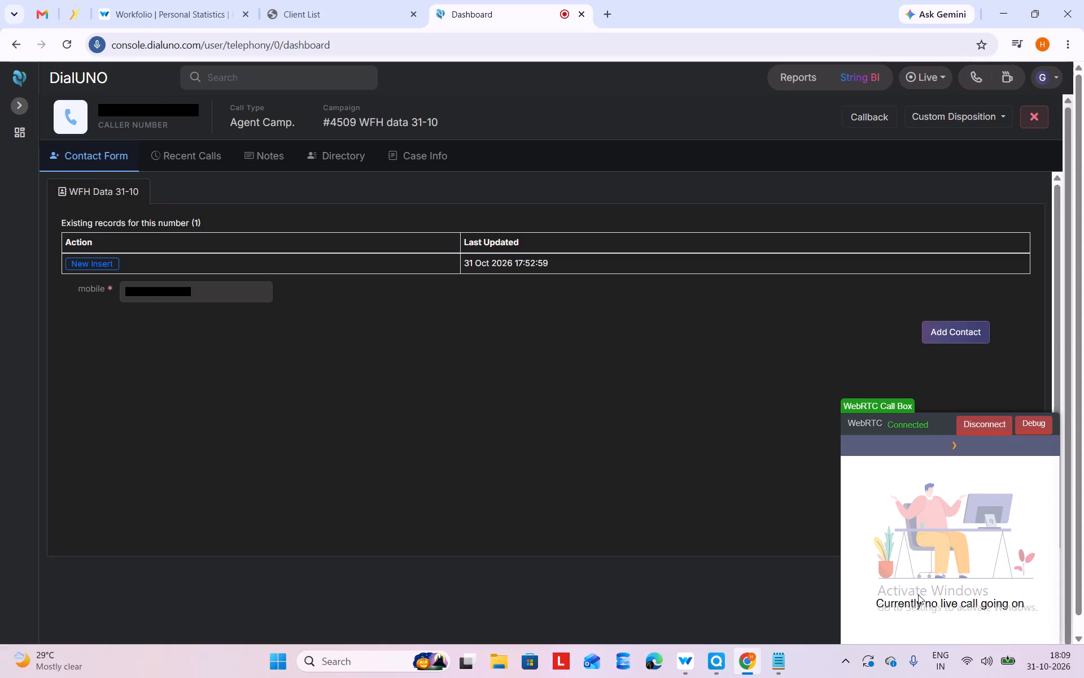
Accept the following incoming WFH data 31-10 call, mark it as Busy and end its wrap-up.
{"action": "left_click", "coordinate": [918, 594]}
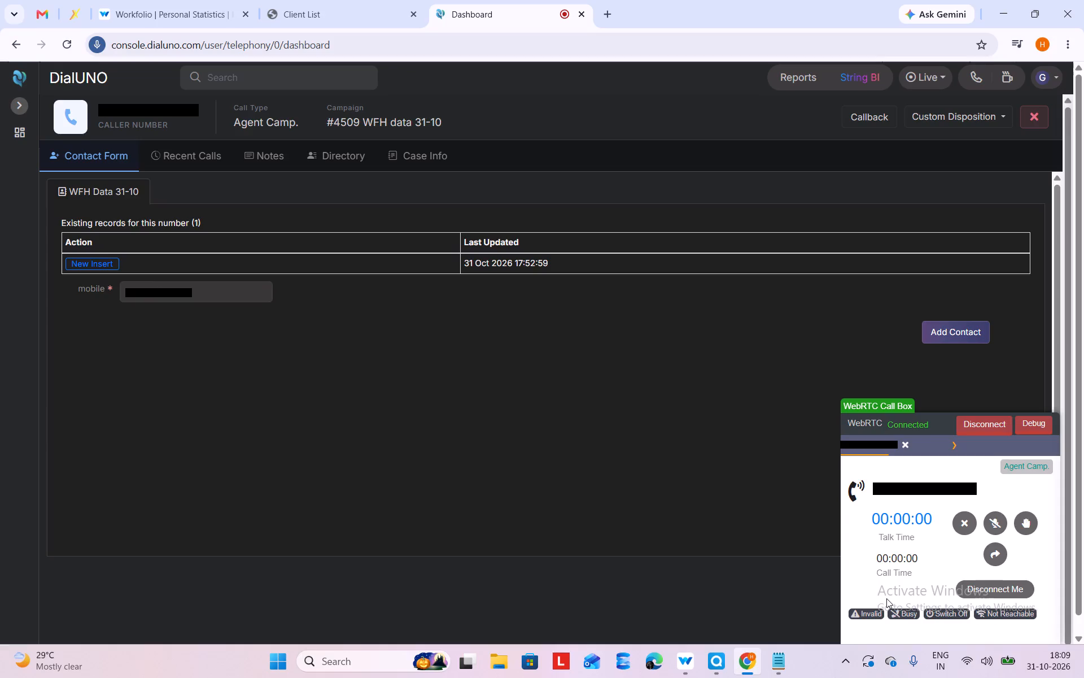
{"action": "left_click", "coordinate": [903, 619]}
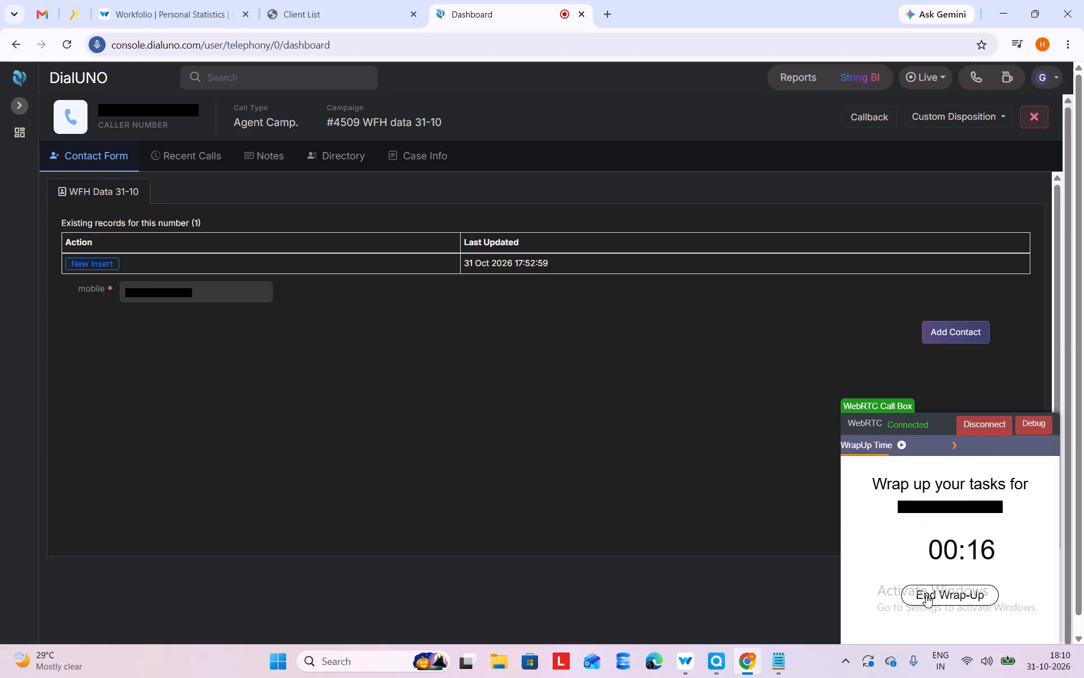
{"action": "left_click", "coordinate": [935, 593]}
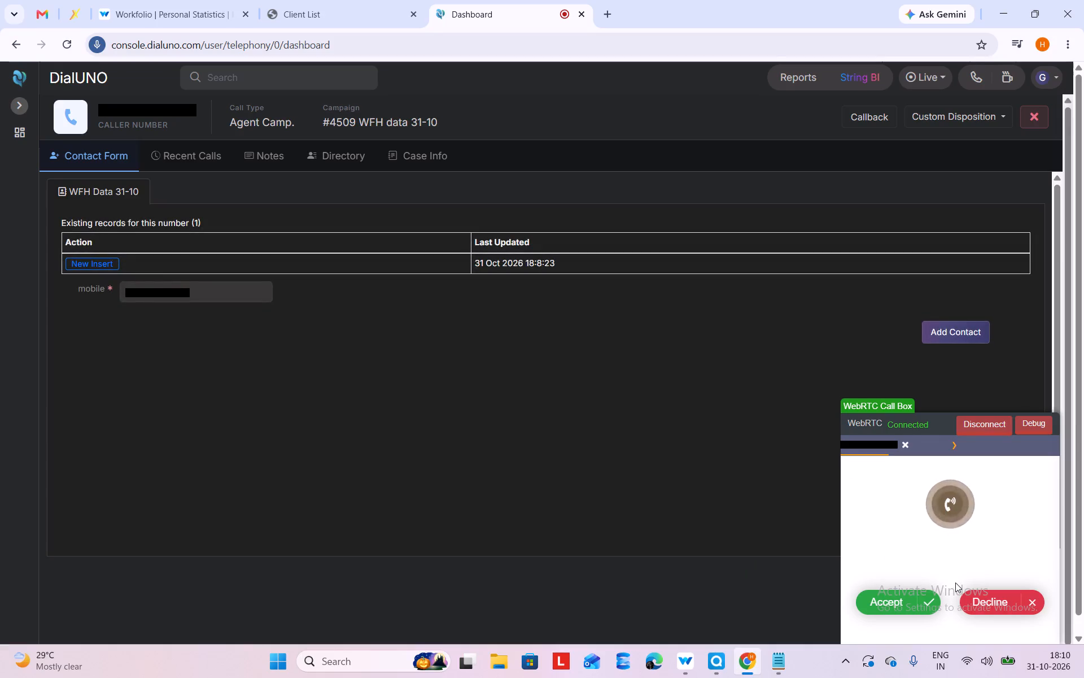
Accept the next incoming WFH data 31-10 call and try to mark it as Busy.
{"action": "left_click", "coordinate": [887, 591]}
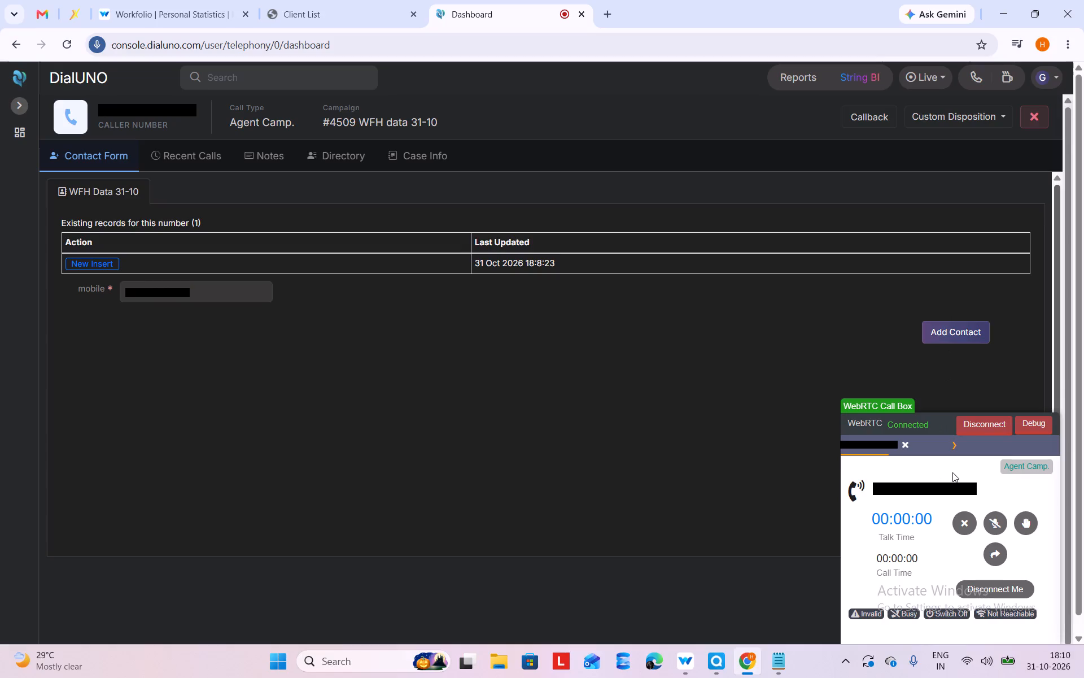
{"action": "left_click", "coordinate": [907, 614]}
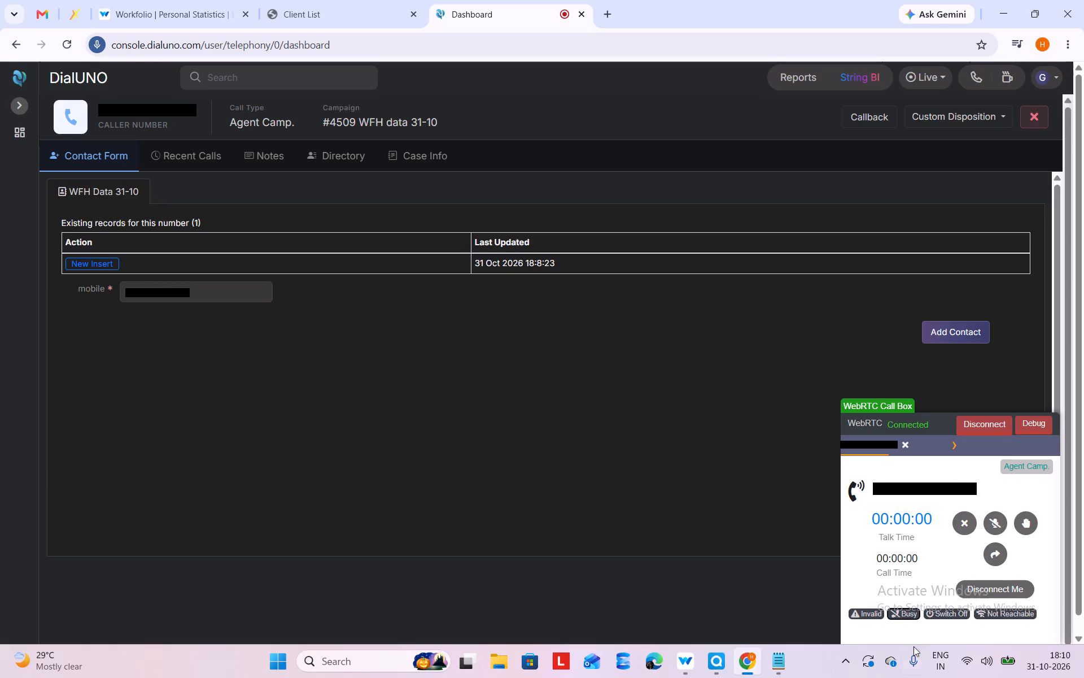
{"action": "left_click", "coordinate": [904, 616]}
{"action": "triple_click", "coordinate": [905, 616]}
{"action": "left_click", "coordinate": [905, 609]}
{"action": "left_click", "coordinate": [908, 611]}
Hang up the current WFH data 31-10 call and end its wrap-up.
{"action": "left_click", "coordinate": [961, 528]}
{"action": "left_click", "coordinate": [932, 593]}
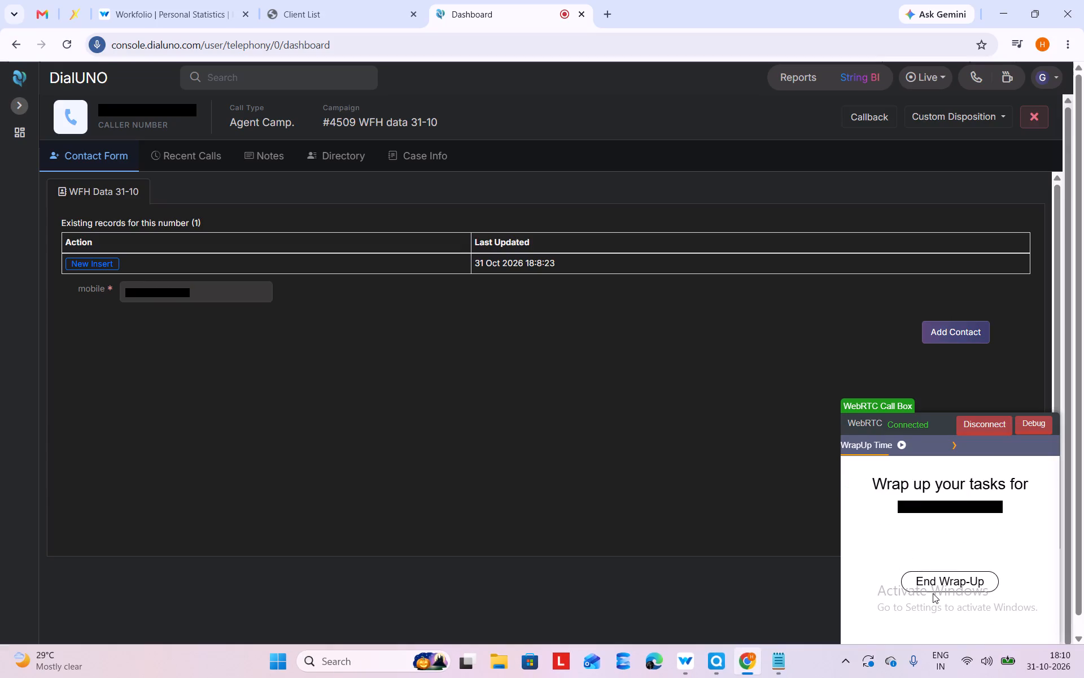
{"action": "left_click", "coordinate": [924, 572]}
{"action": "left_click", "coordinate": [925, 588]}
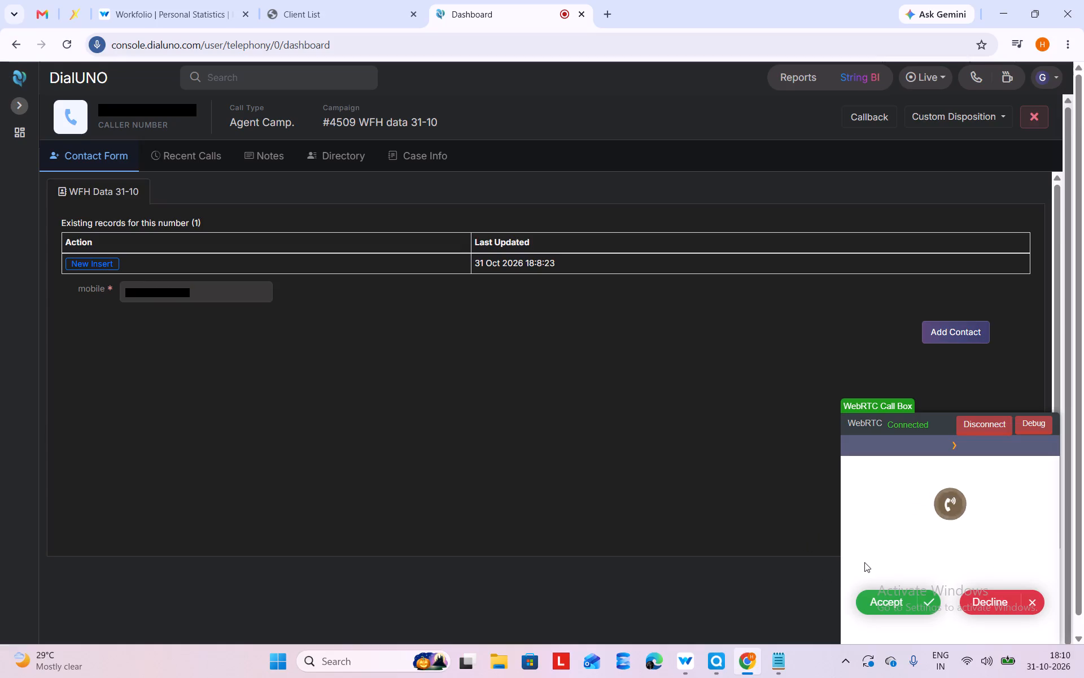
Accept the next incoming WFH data 31-10 call and open the caller's recent calls history.
{"action": "left_click", "coordinate": [879, 599]}
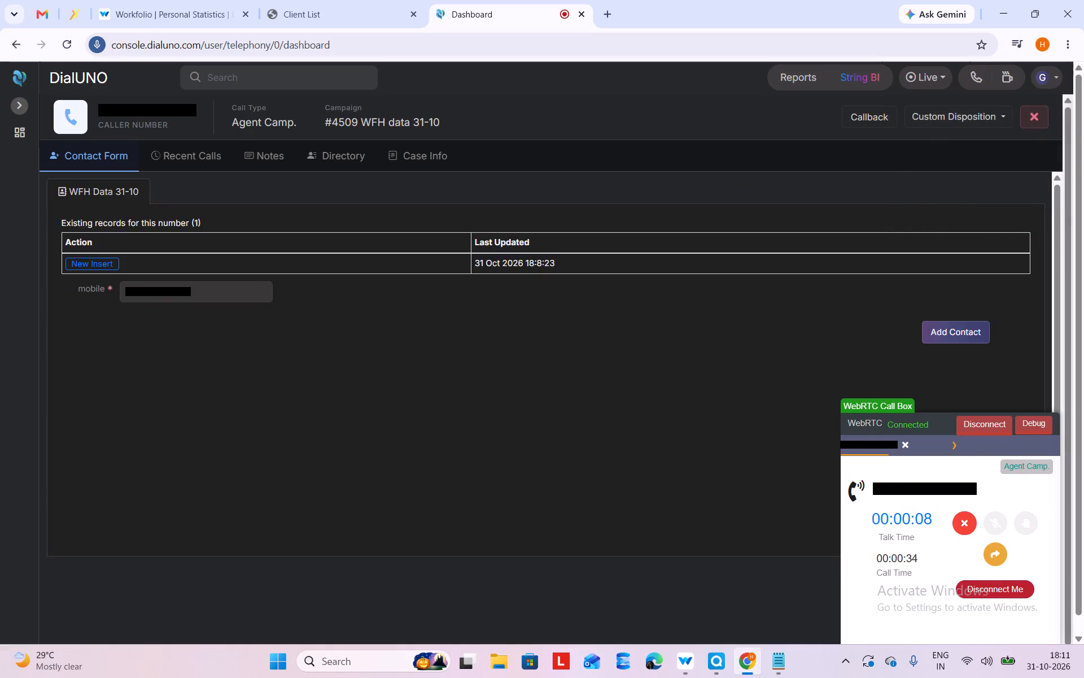
{"action": "left_click", "coordinate": [183, 160]}
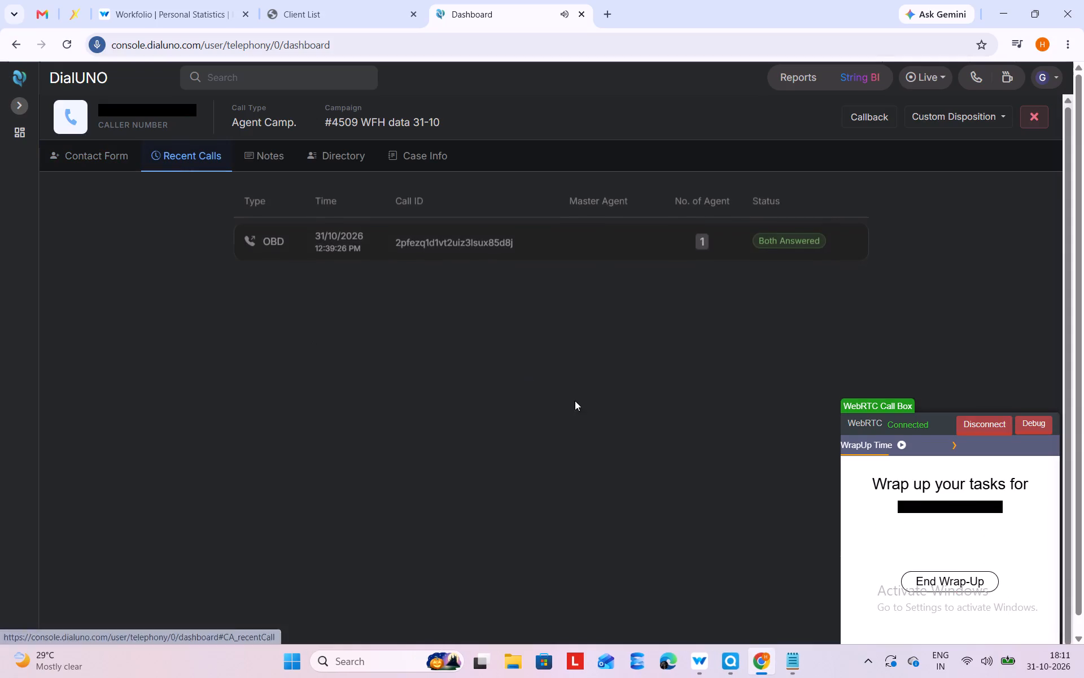
Close the caller's record, end the call's wrap-up and reload the dashboard.
{"action": "left_click", "coordinate": [1040, 119]}
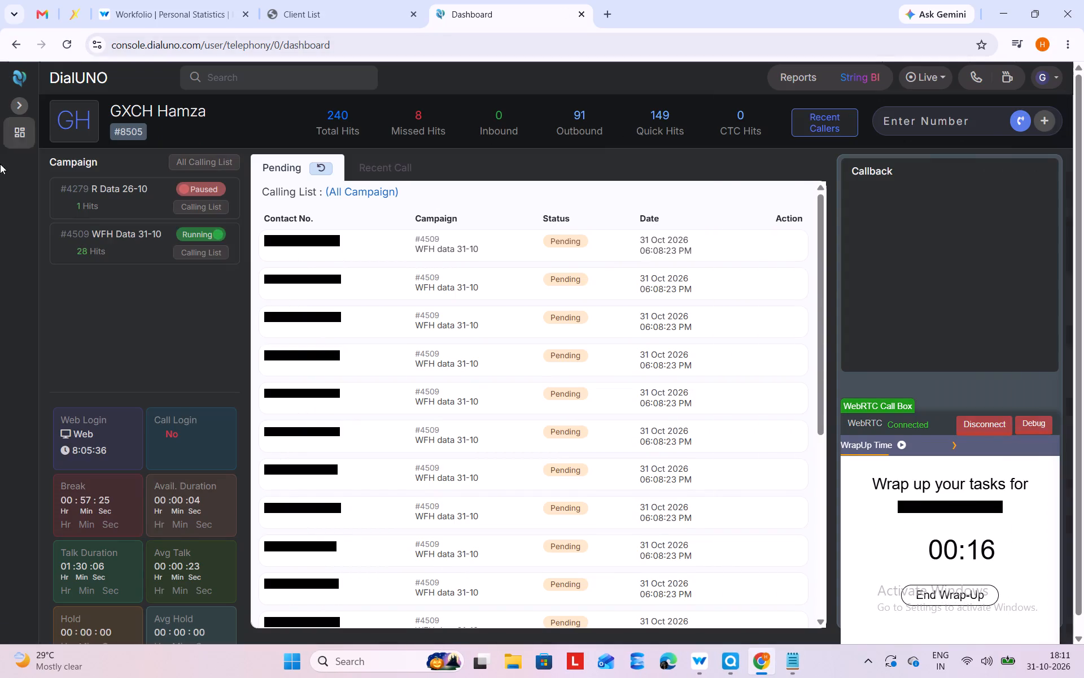
{"action": "left_click", "coordinate": [20, 132]}
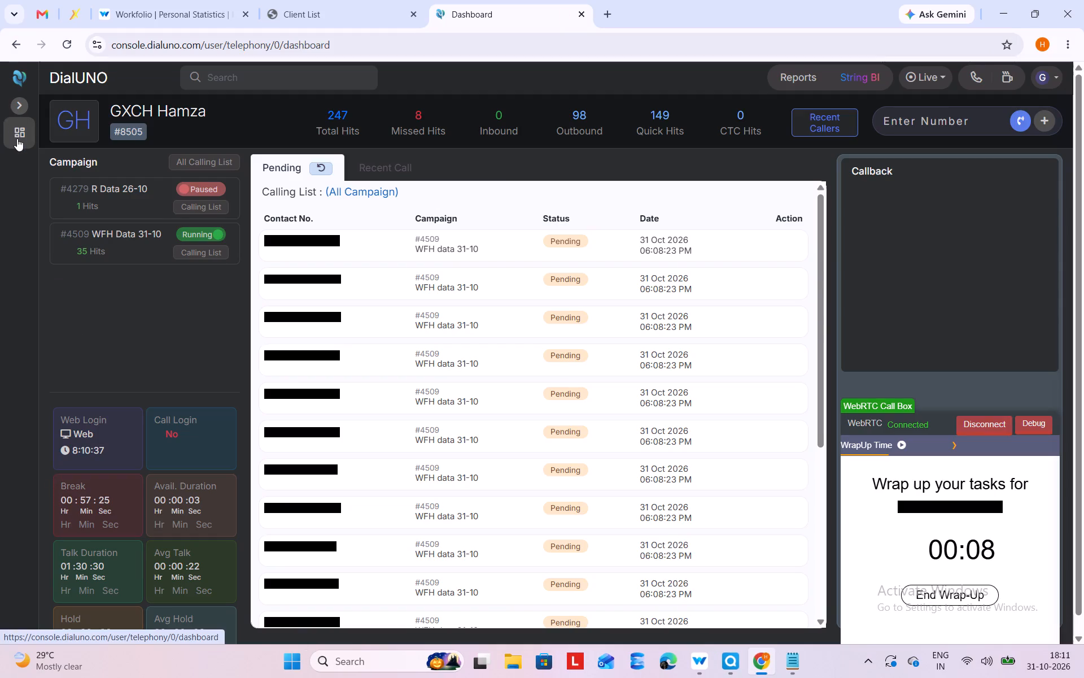
{"action": "left_click", "coordinate": [958, 582]}
{"action": "left_click", "coordinate": [958, 586]}
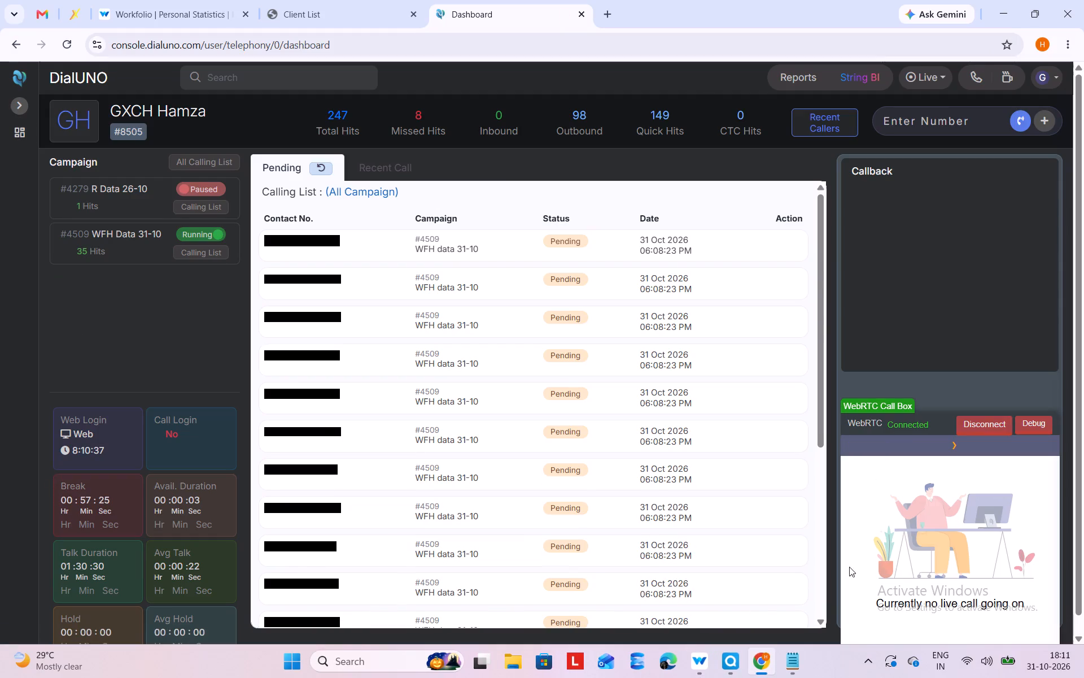
{"action": "left_click", "coordinate": [19, 133]}
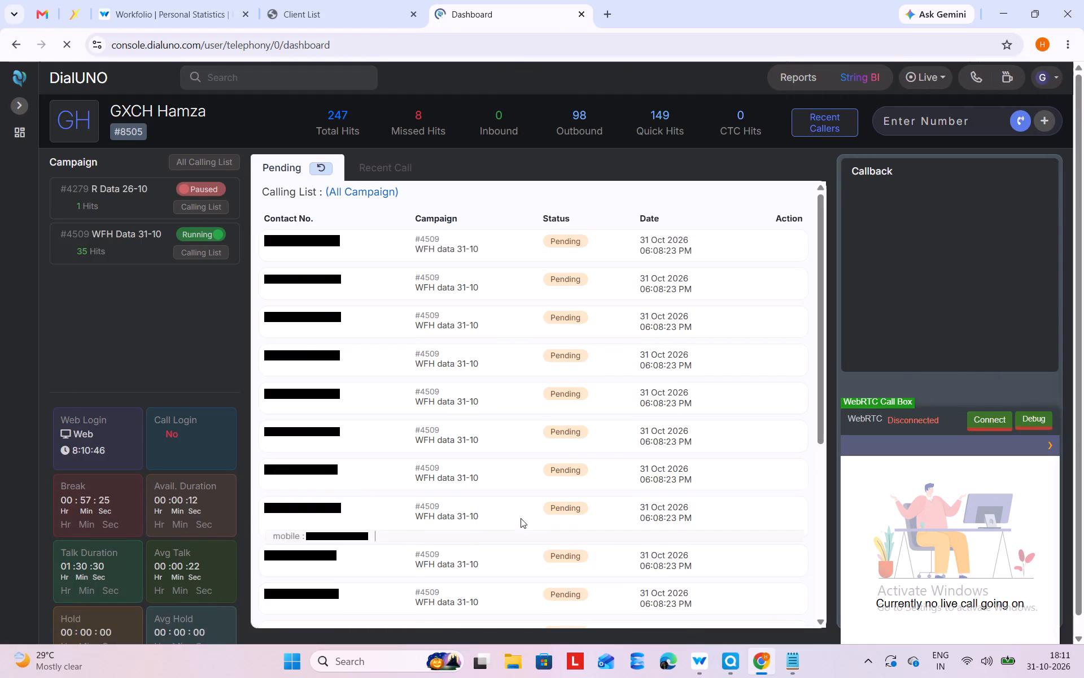
Accept the next incoming WFH data 31-10 call, end its wrap-up and return to the dashboard.
{"action": "left_click", "coordinate": [881, 605]}
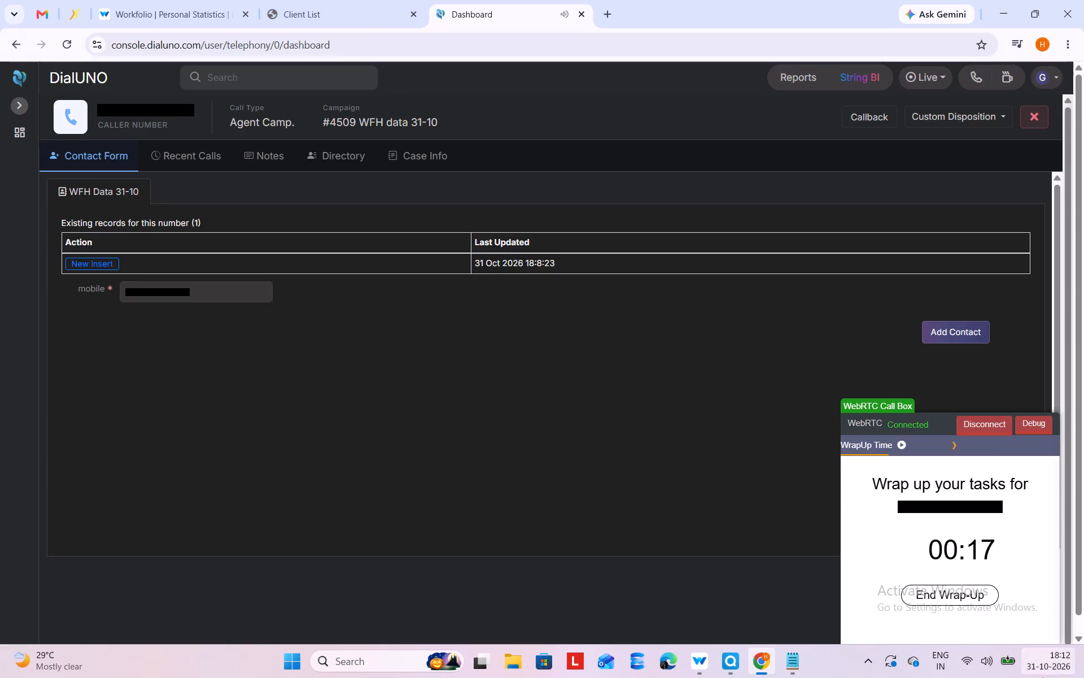
{"action": "left_click", "coordinate": [949, 593]}
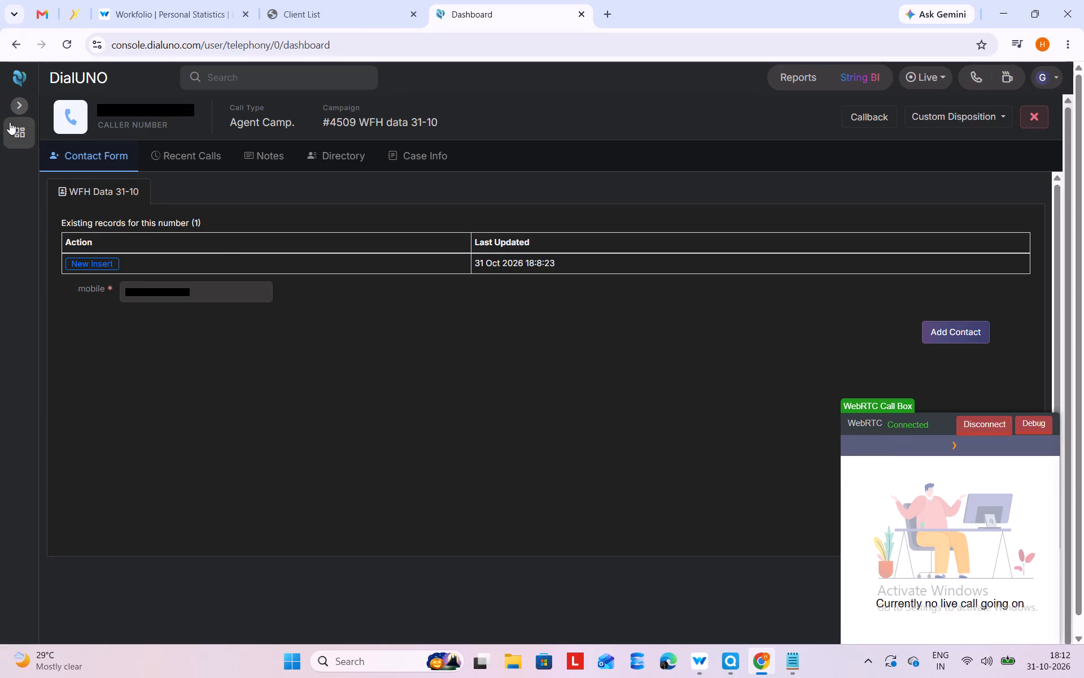
{"action": "left_click", "coordinate": [10, 123]}
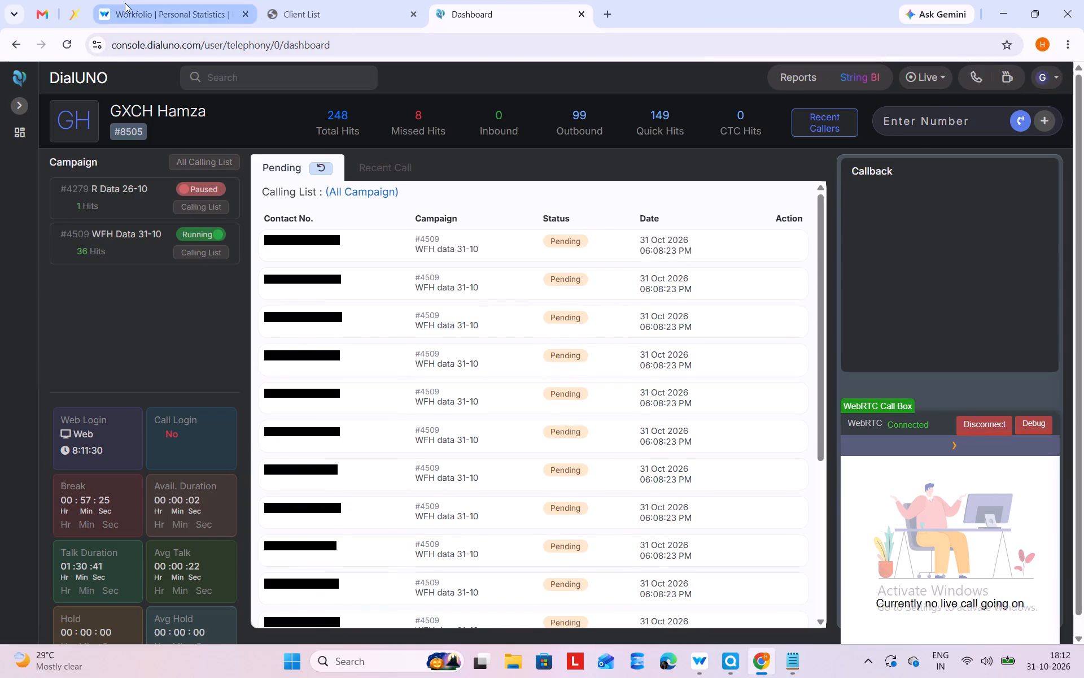
Look over the dashboard's pending calling list and reload the dashboard.
{"action": "scroll", "coordinate": [38, 284], "scroll_direction": "down", "scroll_amount": 2}
{"action": "scroll", "coordinate": [123, 233], "scroll_direction": "up", "scroll_amount": 2}
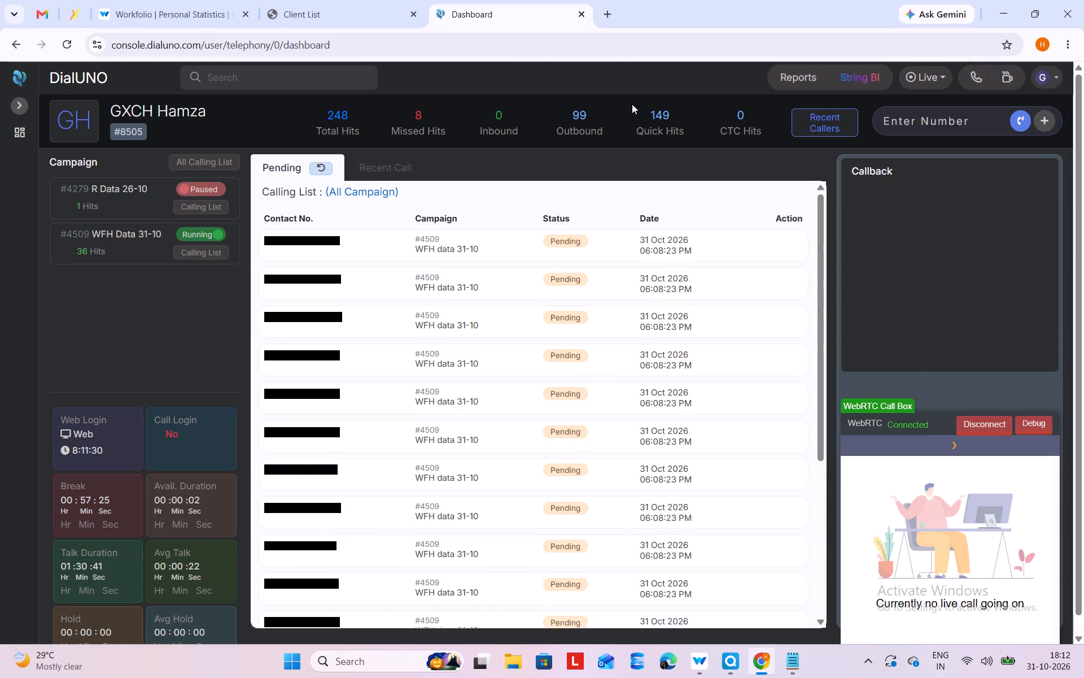
{"action": "left_click", "coordinate": [7, 142]}
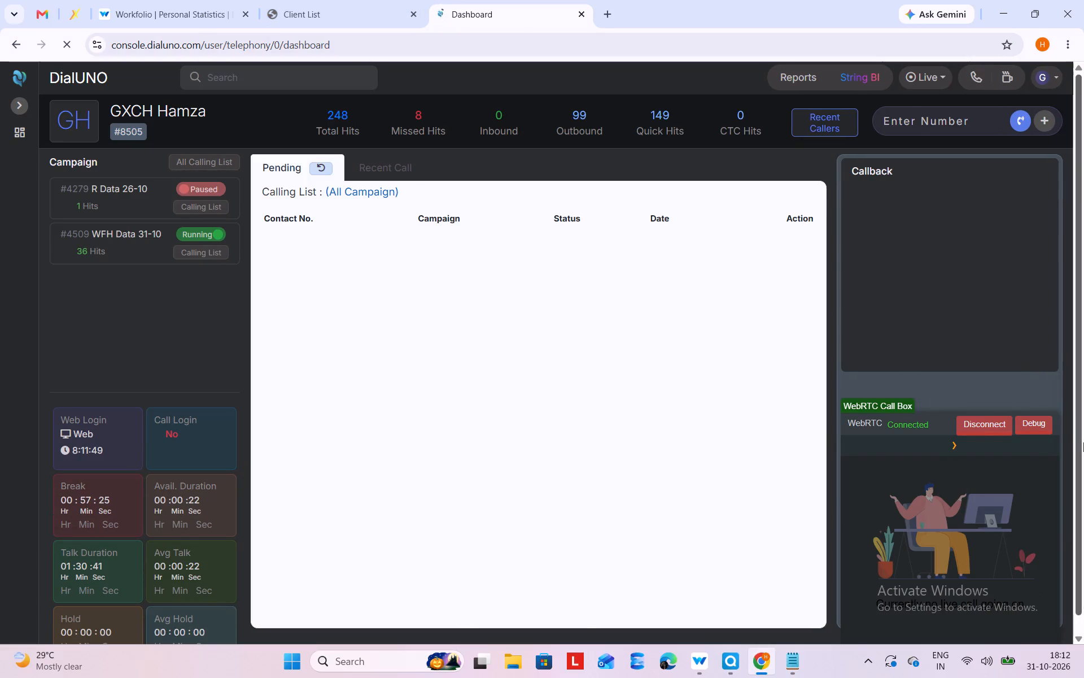
Accept the next incoming WFH data 31-10 call, mark it as Busy and end its wrap-up.
{"action": "left_click", "coordinate": [901, 606]}
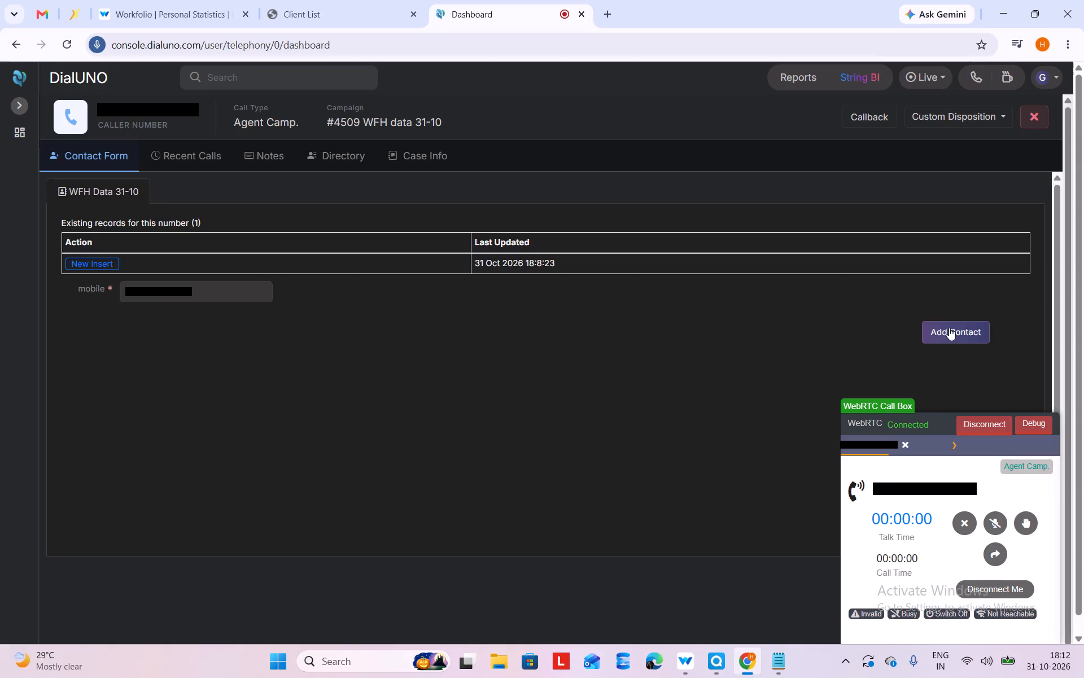
{"action": "left_click", "coordinate": [909, 611]}
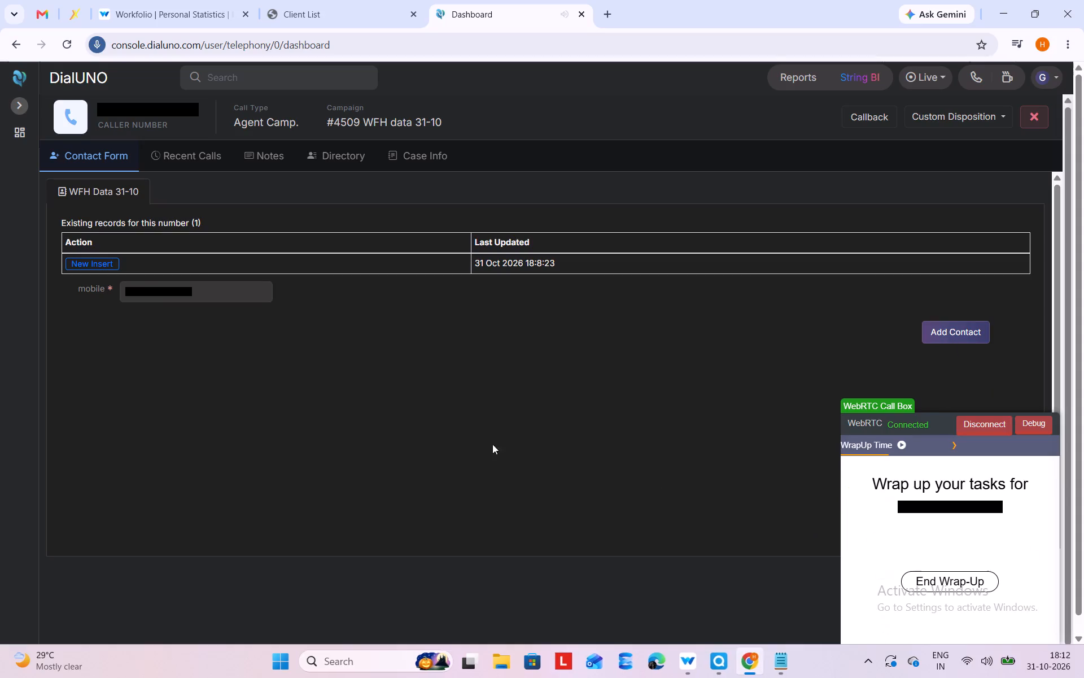
{"action": "left_click", "coordinate": [961, 590]}
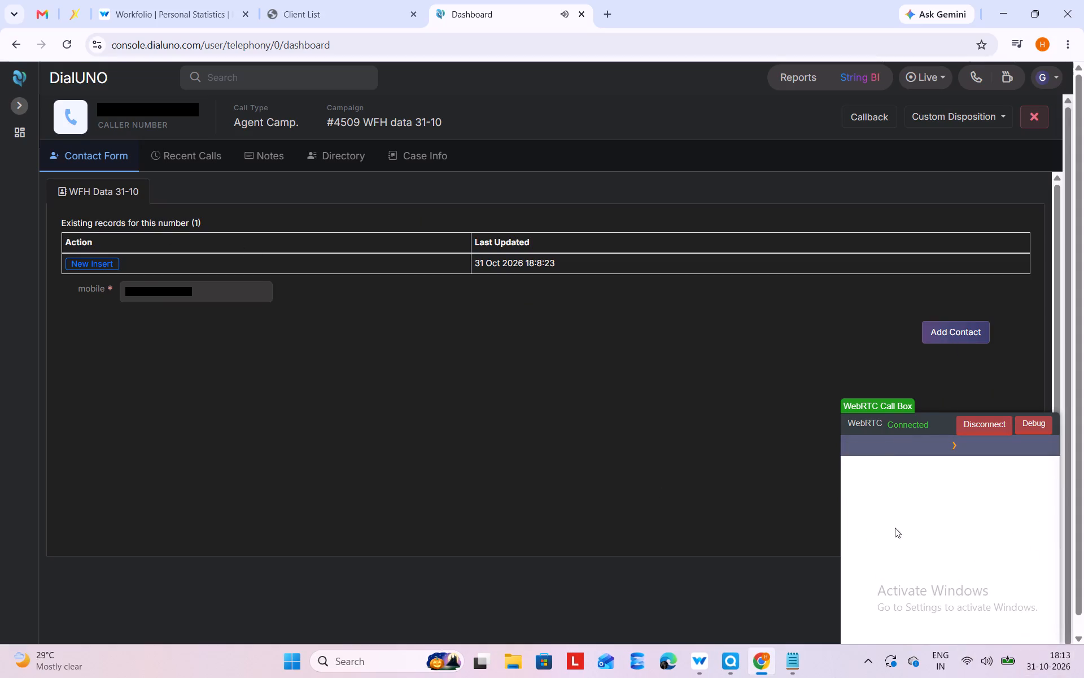
Return to the dashboard, look through its pending calling list and accept the next incoming WFH data 31-10 call.
{"action": "left_click", "coordinate": [21, 126]}
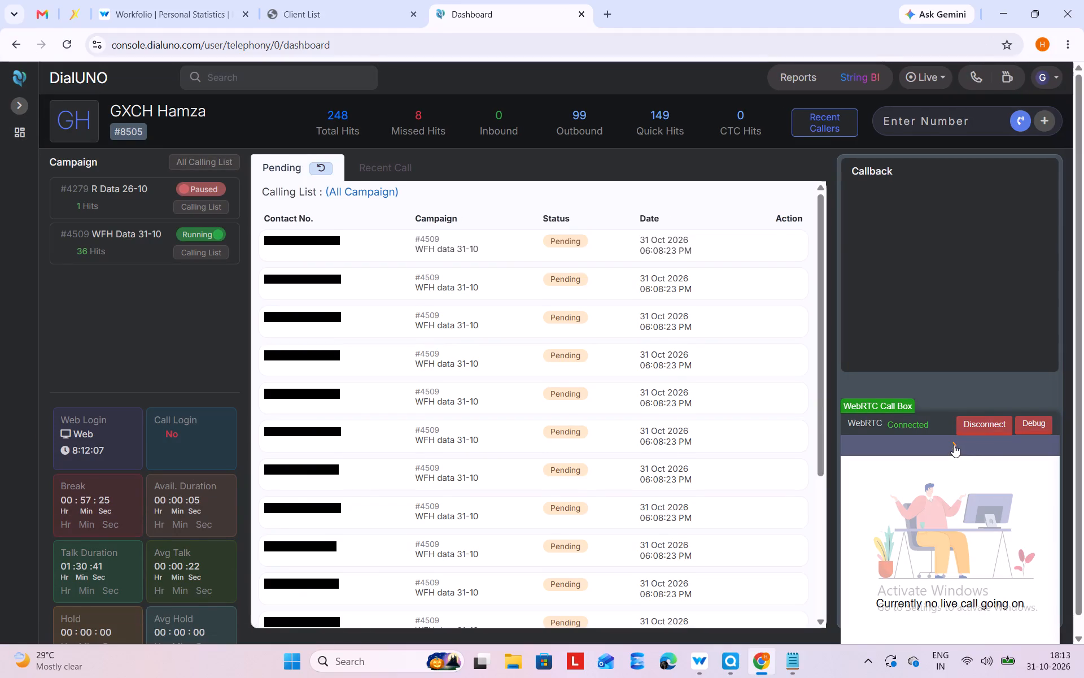
{"action": "scroll", "coordinate": [293, 59], "scroll_direction": "down", "scroll_amount": 4}
{"action": "scroll", "coordinate": [558, 230], "scroll_direction": "down", "scroll_amount": 12}
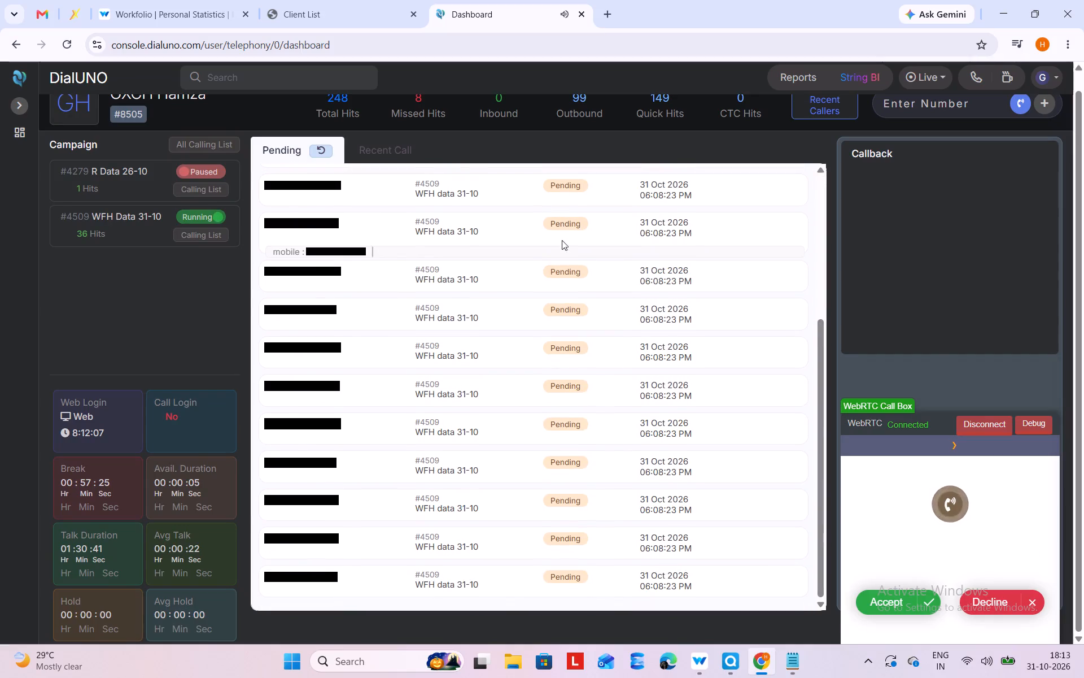
{"action": "left_click", "coordinate": [901, 594]}
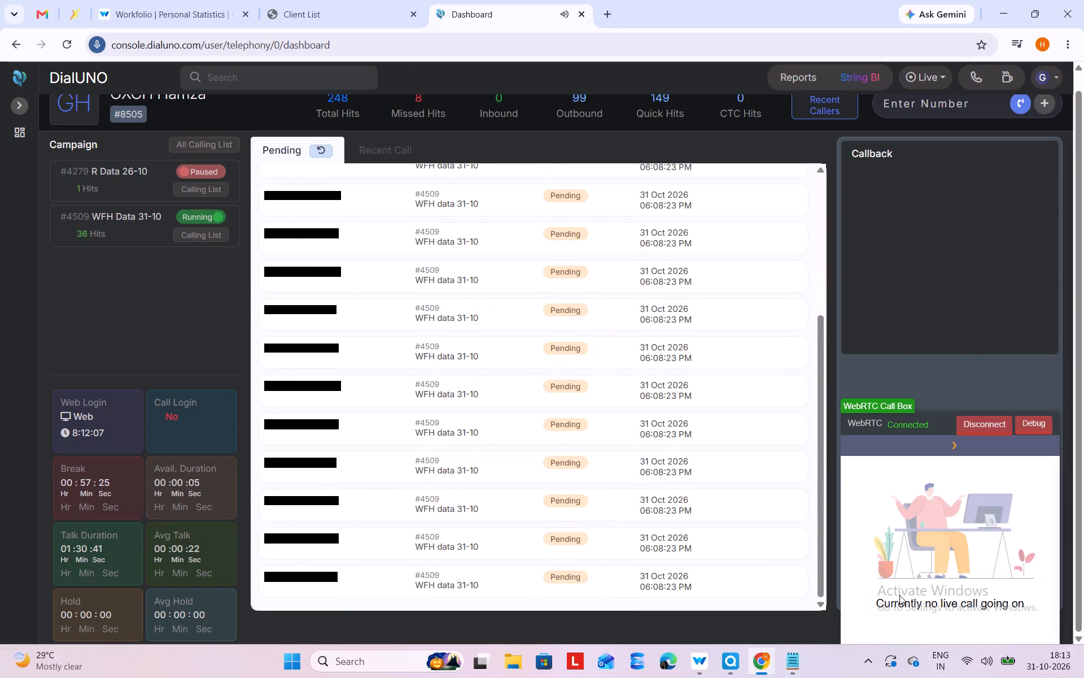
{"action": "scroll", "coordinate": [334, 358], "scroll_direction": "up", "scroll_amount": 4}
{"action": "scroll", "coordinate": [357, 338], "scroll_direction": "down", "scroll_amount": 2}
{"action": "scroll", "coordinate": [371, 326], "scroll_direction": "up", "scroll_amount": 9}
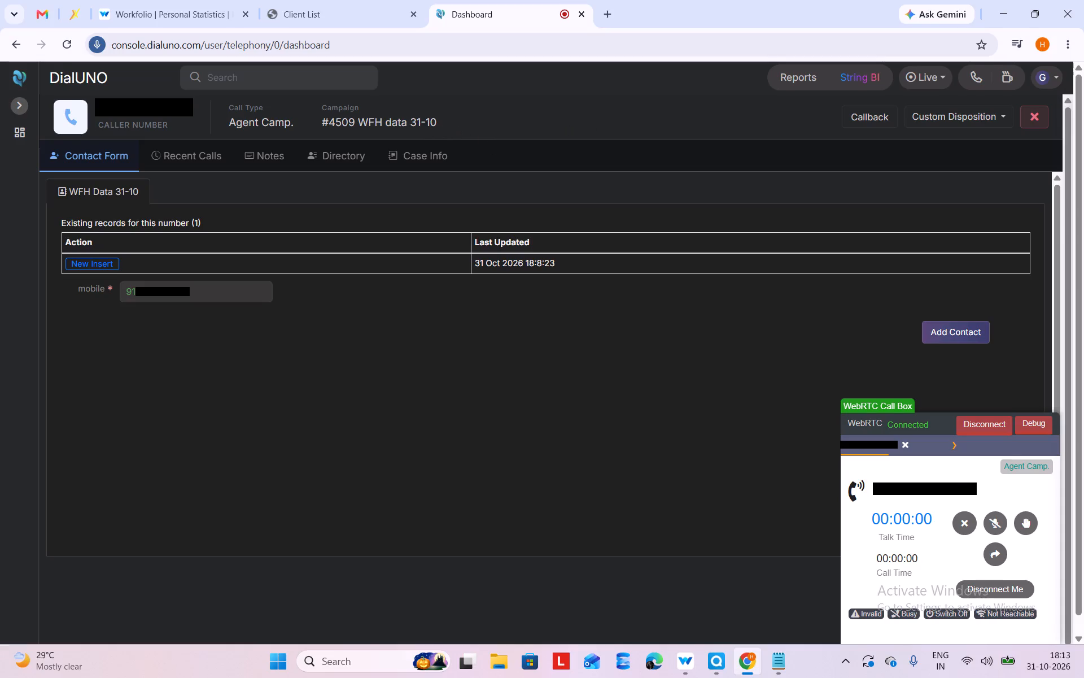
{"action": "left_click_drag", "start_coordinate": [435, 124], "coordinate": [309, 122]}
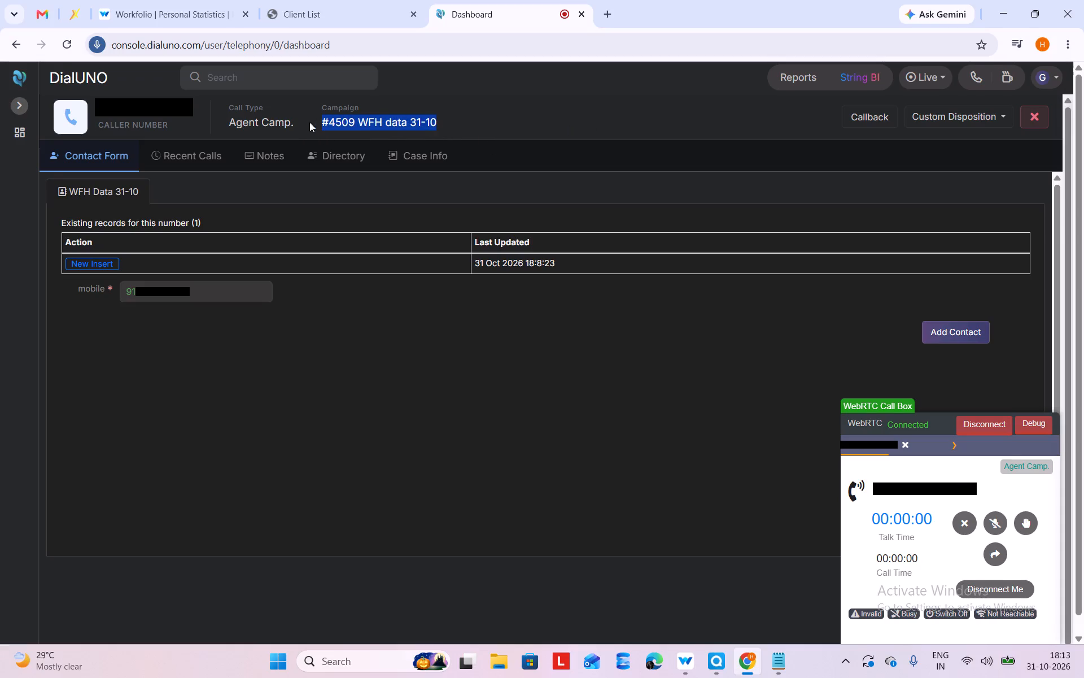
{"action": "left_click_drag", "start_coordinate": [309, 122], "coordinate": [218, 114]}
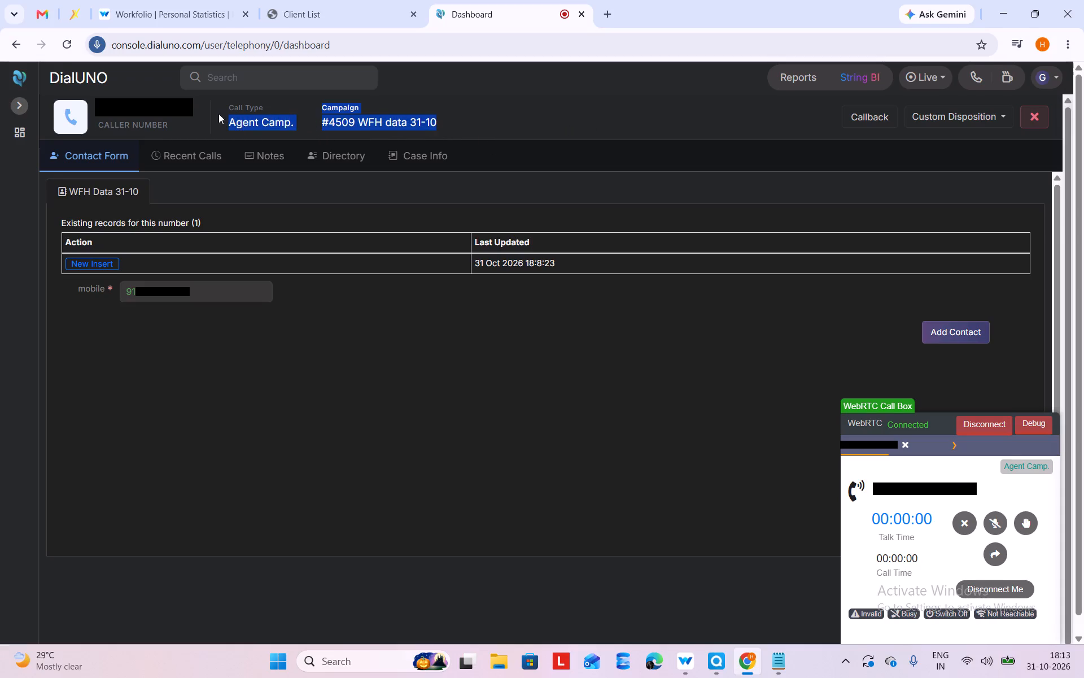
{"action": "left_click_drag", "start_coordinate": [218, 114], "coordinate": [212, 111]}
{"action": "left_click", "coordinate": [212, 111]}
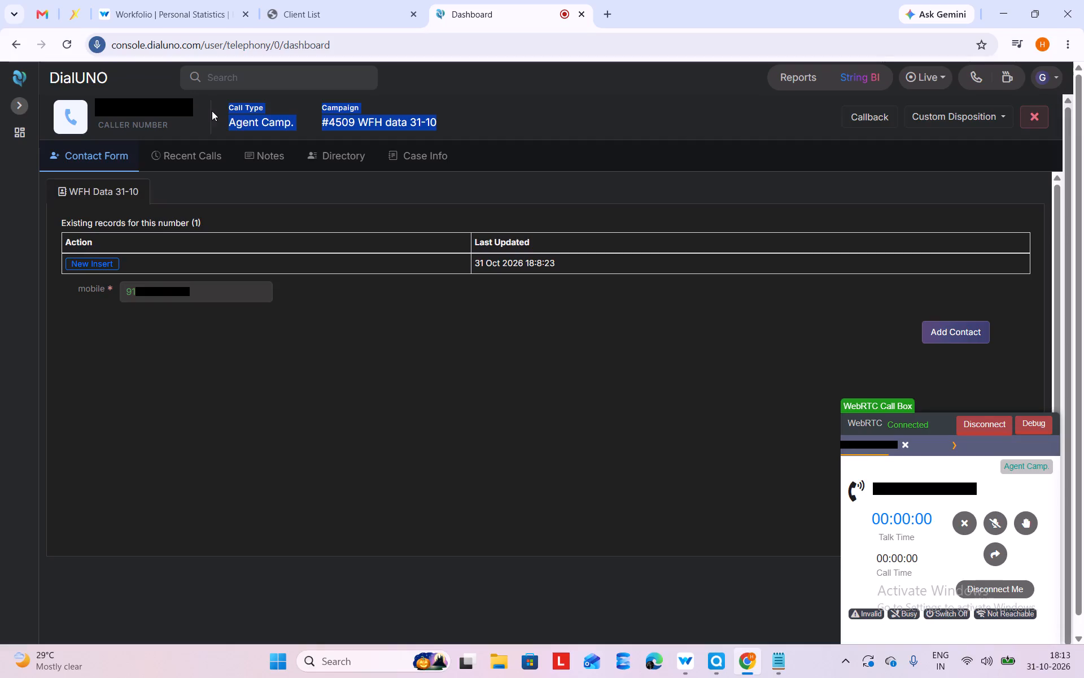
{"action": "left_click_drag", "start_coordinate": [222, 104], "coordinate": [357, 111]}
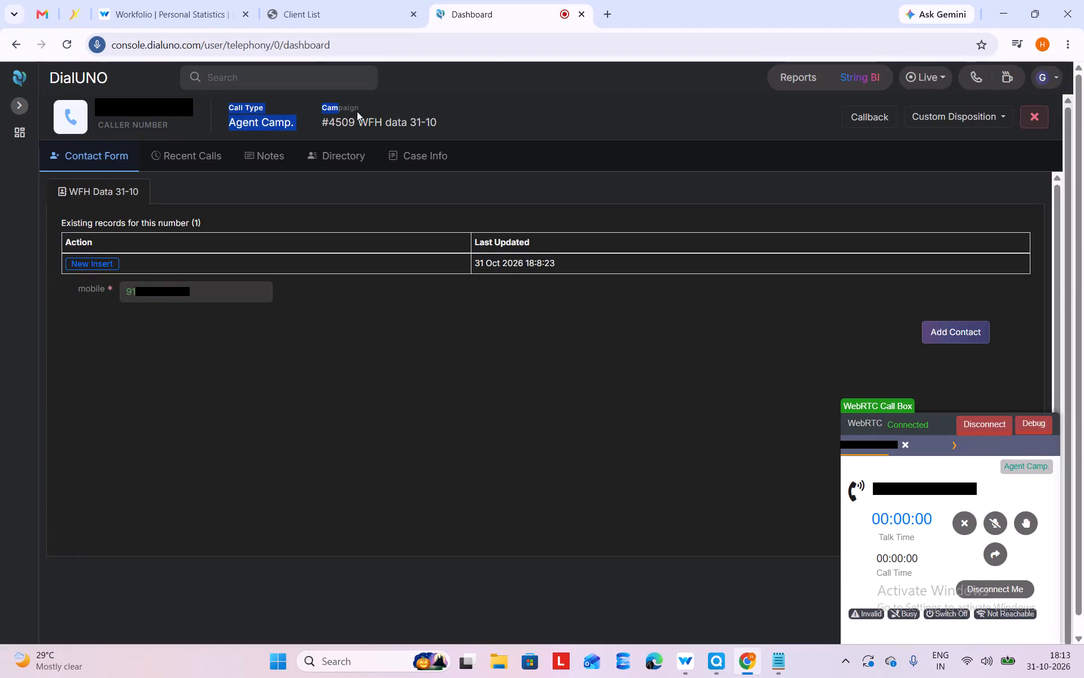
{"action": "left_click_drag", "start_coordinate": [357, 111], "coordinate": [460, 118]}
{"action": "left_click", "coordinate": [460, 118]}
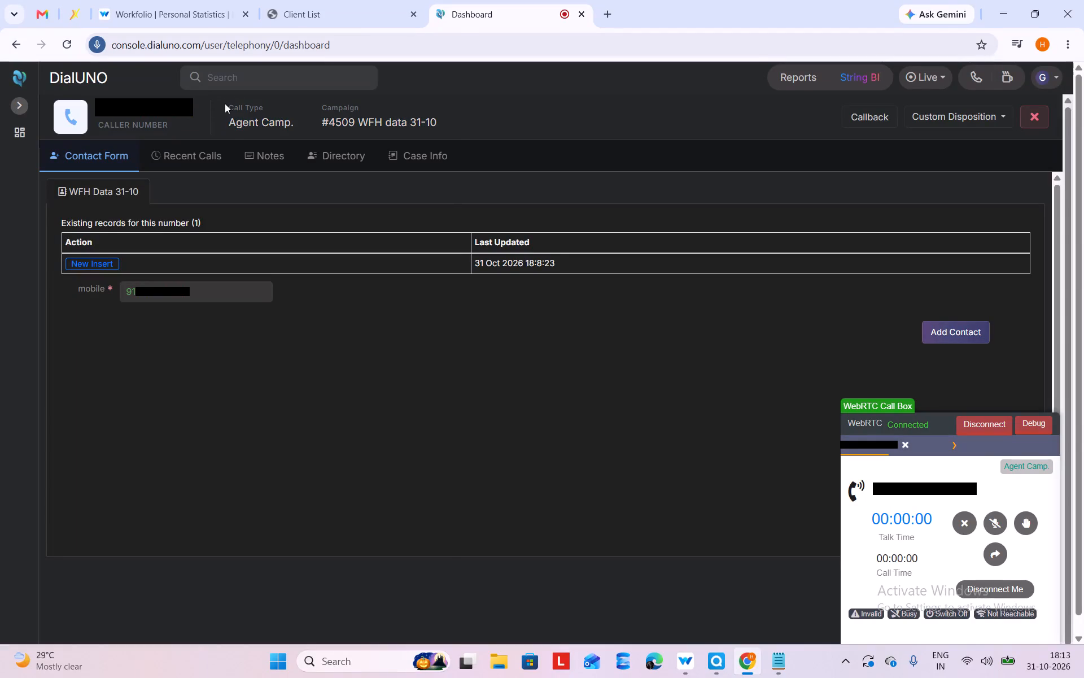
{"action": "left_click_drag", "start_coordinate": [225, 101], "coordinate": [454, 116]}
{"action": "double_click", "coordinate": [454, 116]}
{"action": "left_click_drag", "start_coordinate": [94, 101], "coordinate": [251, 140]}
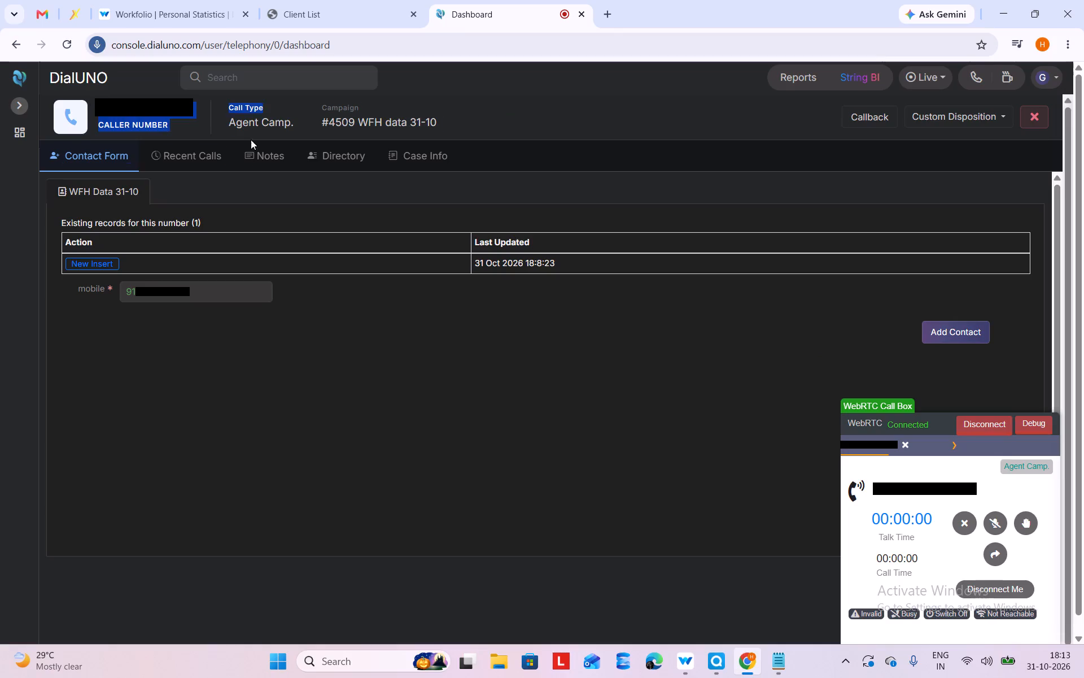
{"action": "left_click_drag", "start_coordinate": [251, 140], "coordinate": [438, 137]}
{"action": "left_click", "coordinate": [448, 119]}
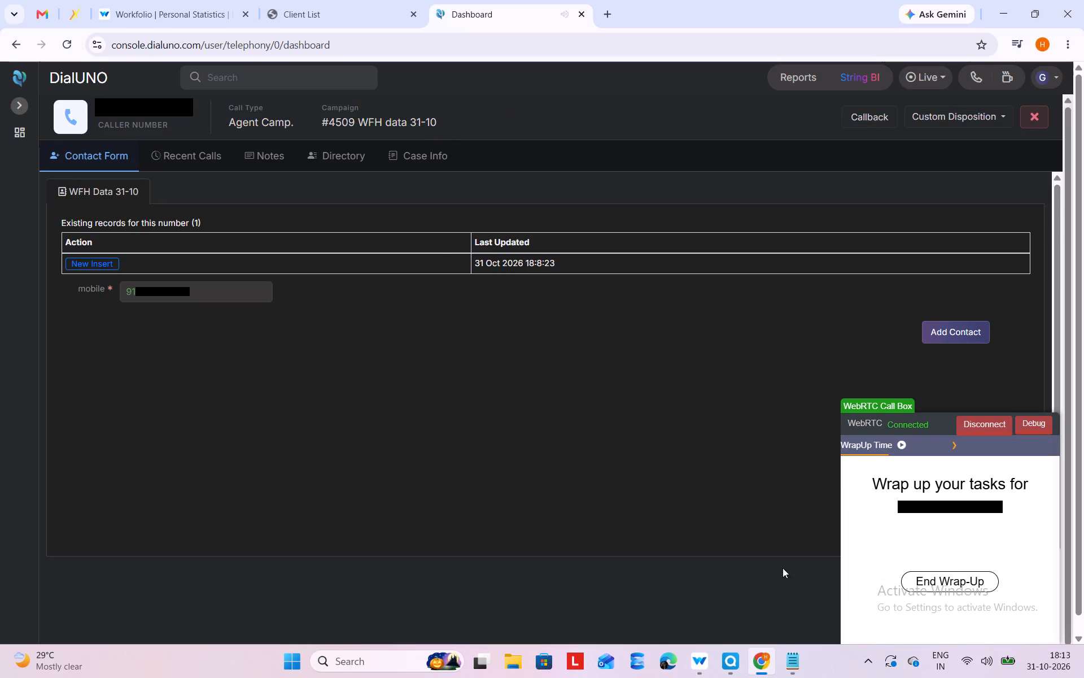
End the call's wrap-up, return to the dashboard and reload it.
{"action": "left_click", "coordinate": [922, 597]}
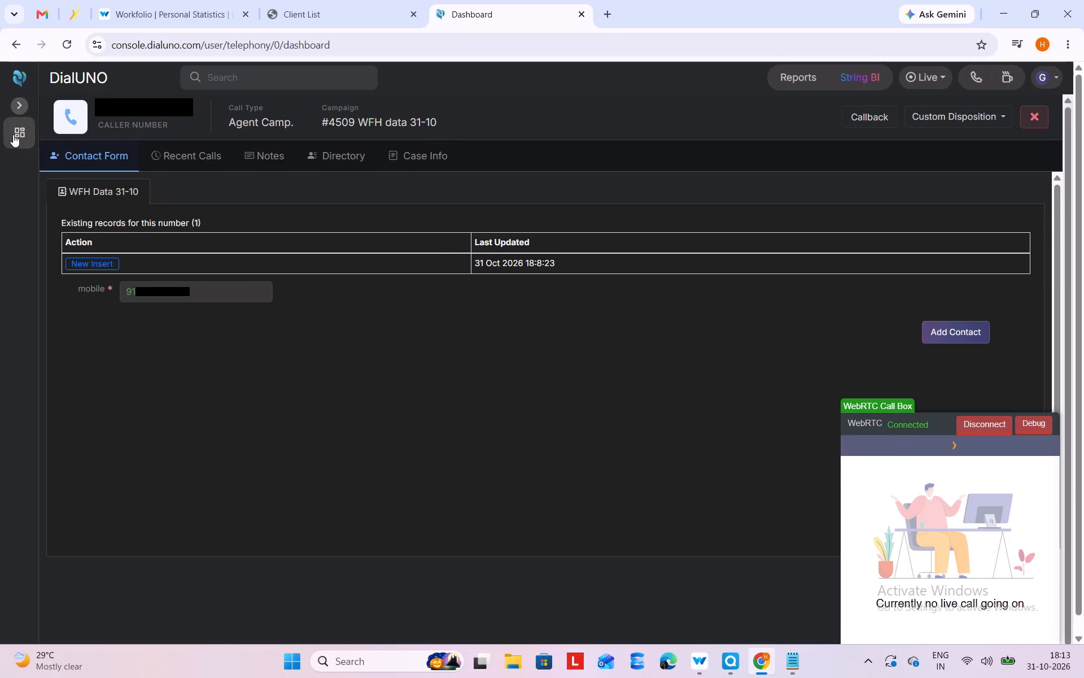
{"action": "left_click", "coordinate": [13, 134]}
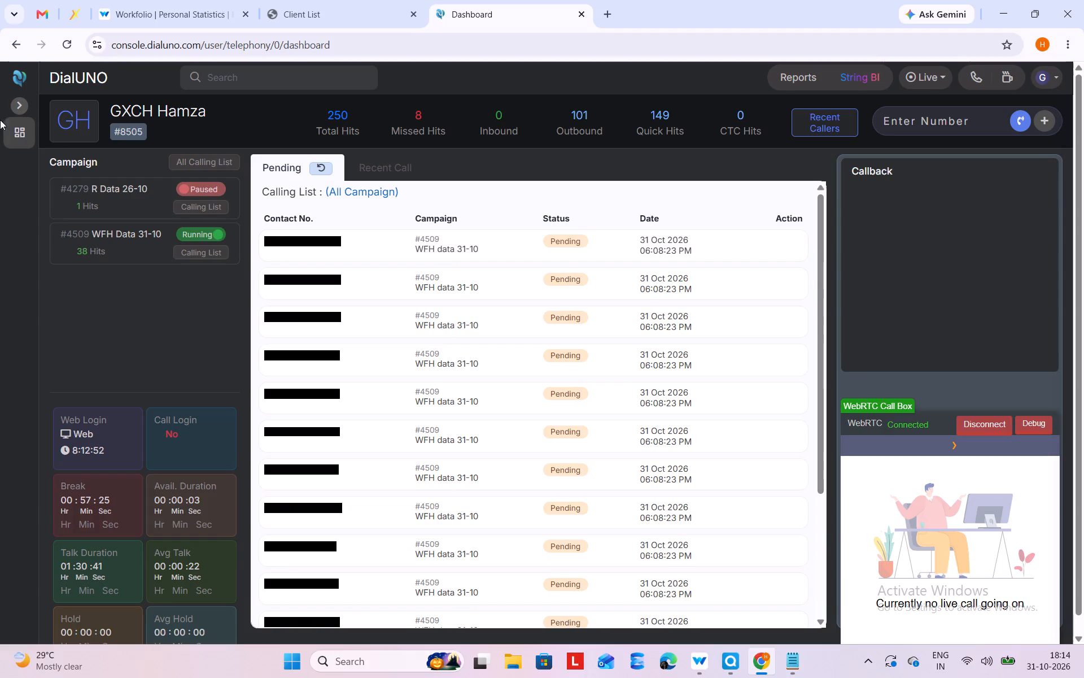
{"action": "left_click", "coordinate": [20, 136]}
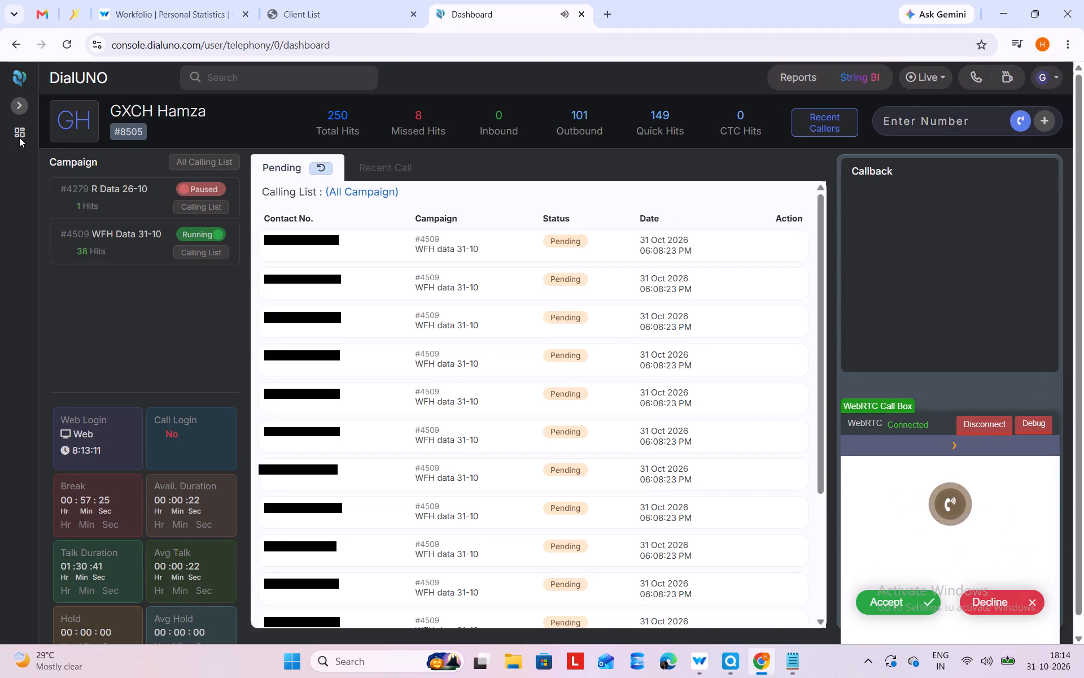
Accept the next incoming WFH data 31-10 call and end its wrap-up once the call is over.
{"action": "left_click", "coordinate": [923, 607]}
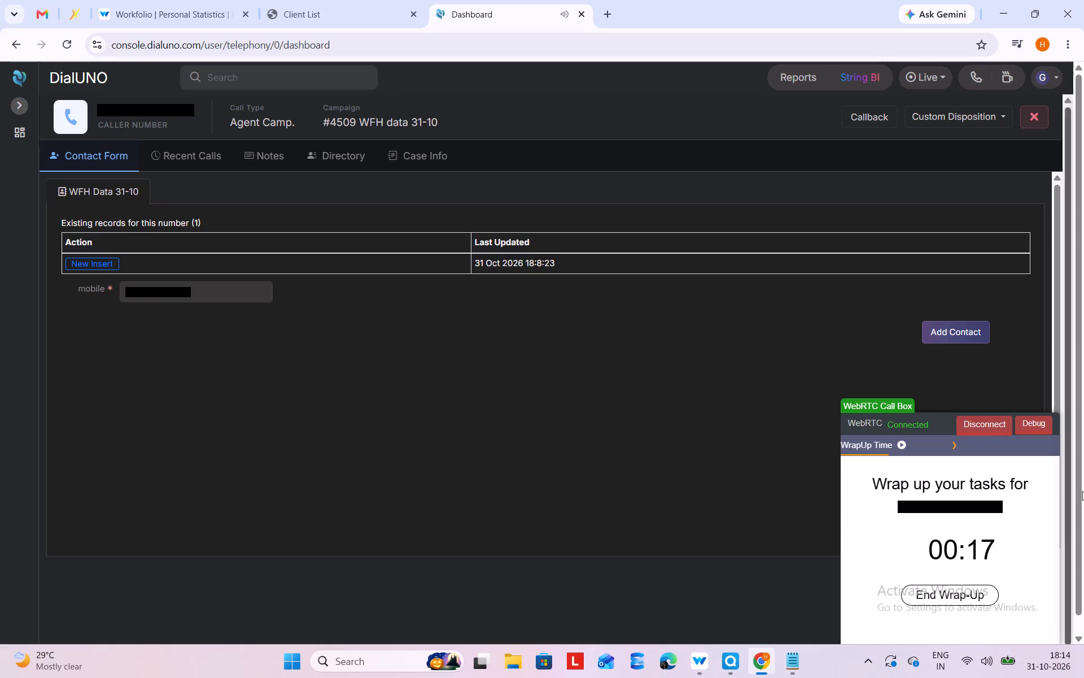
{"action": "left_click", "coordinate": [950, 568]}
{"action": "left_click", "coordinate": [930, 603]}
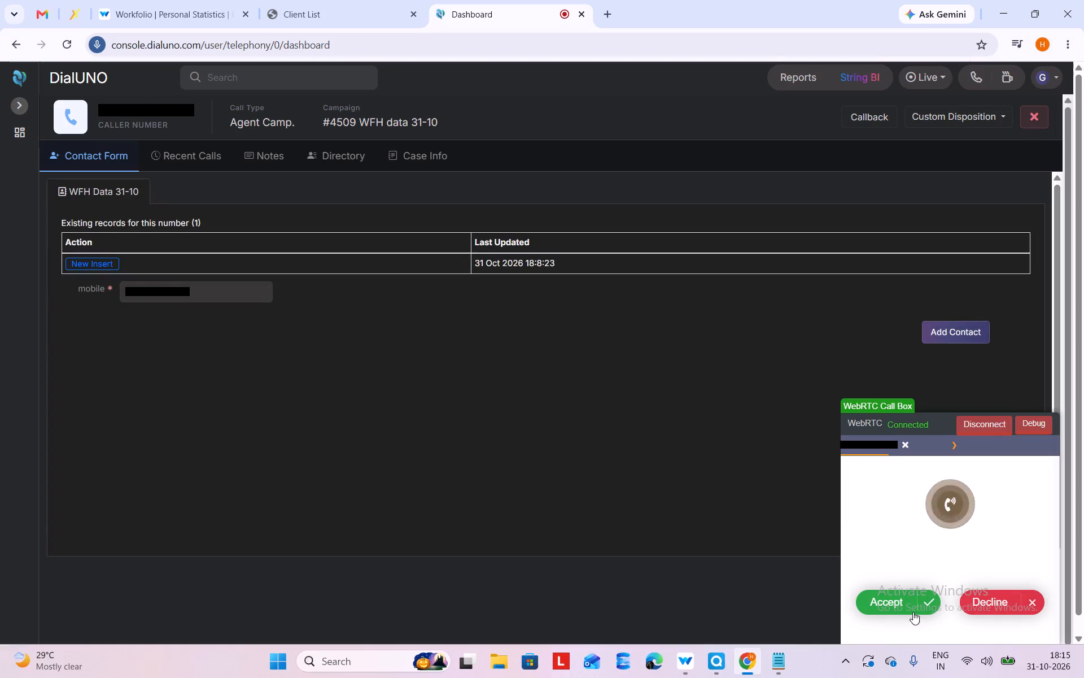
Accept the following incoming WFH data 31-10 call and open the caller's recent calls during the conversation.
{"action": "left_click", "coordinate": [909, 601]}
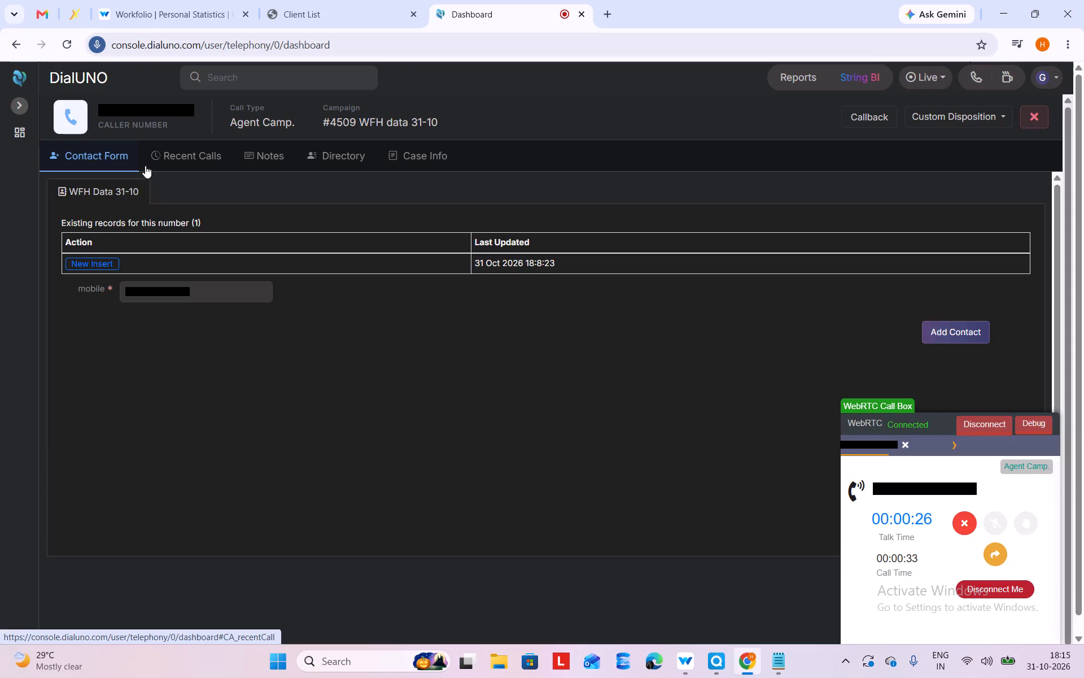
{"action": "left_click", "coordinate": [212, 158]}
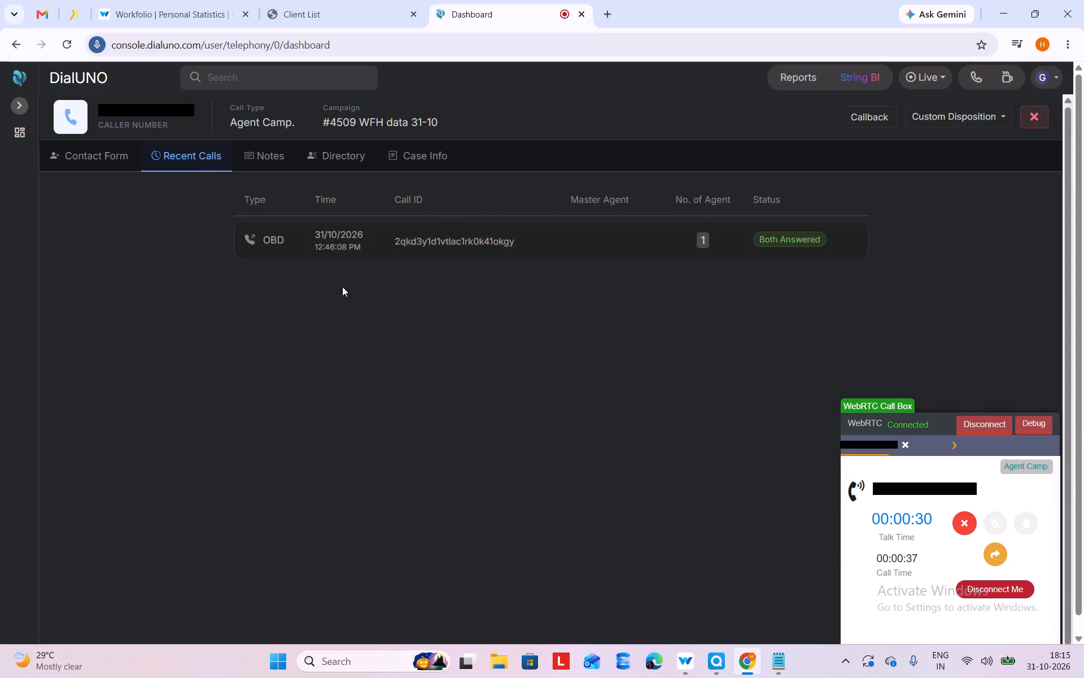
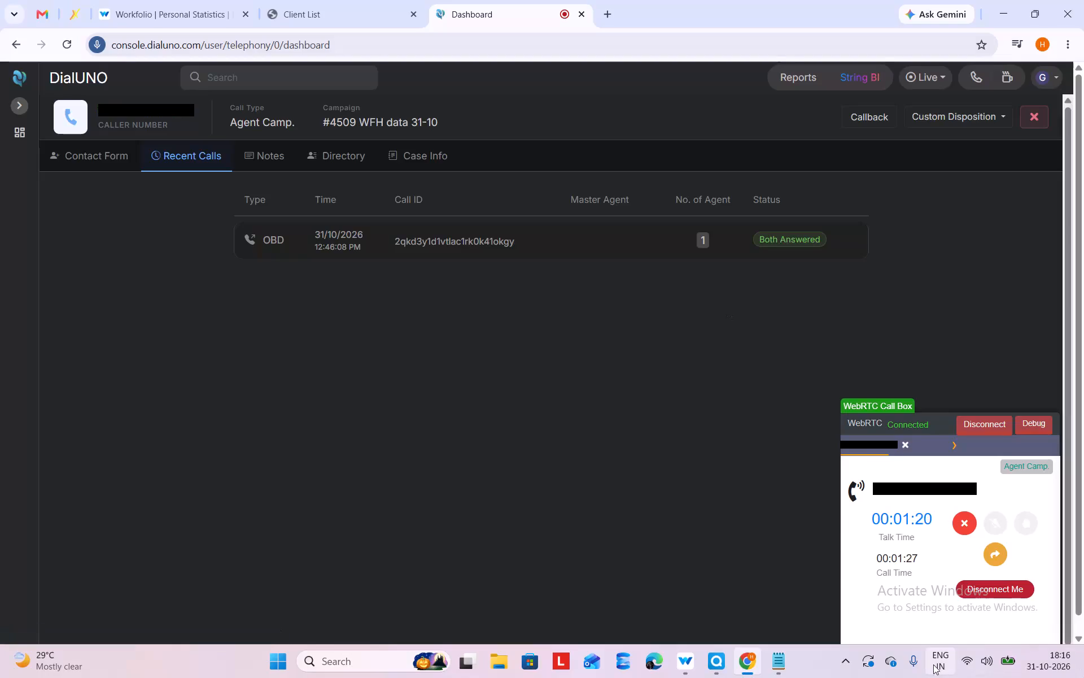
Hang up the ongoing WFH data 31-10 call, end its wrap-up and return to the dashboard.
{"action": "left_click", "coordinate": [963, 528]}
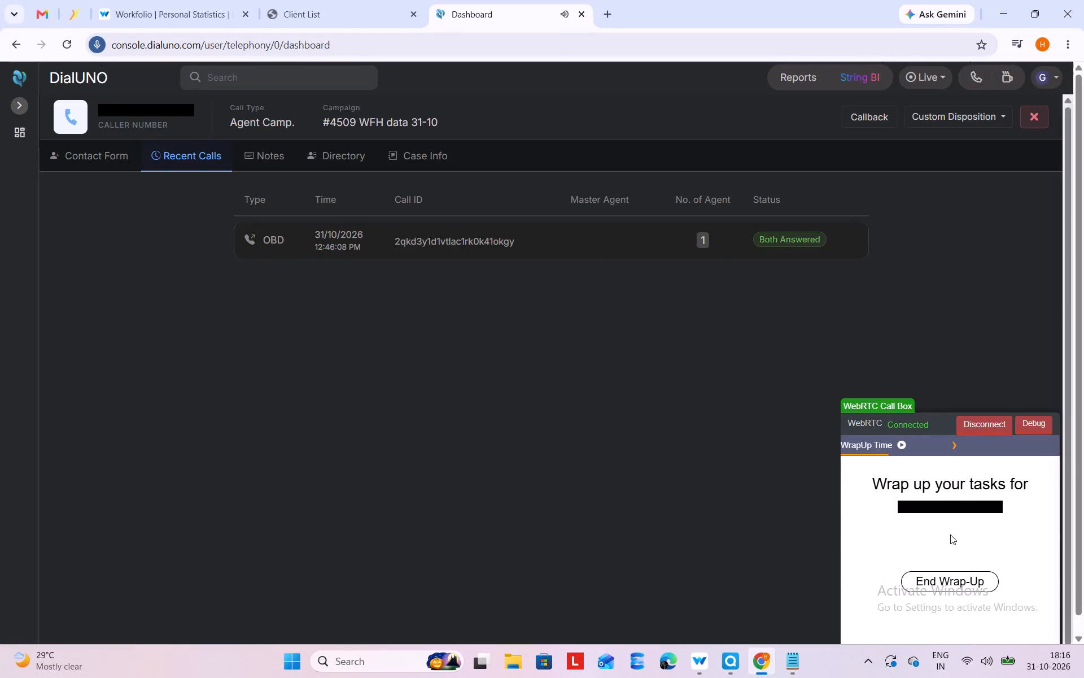
{"action": "left_click", "coordinate": [960, 606]}
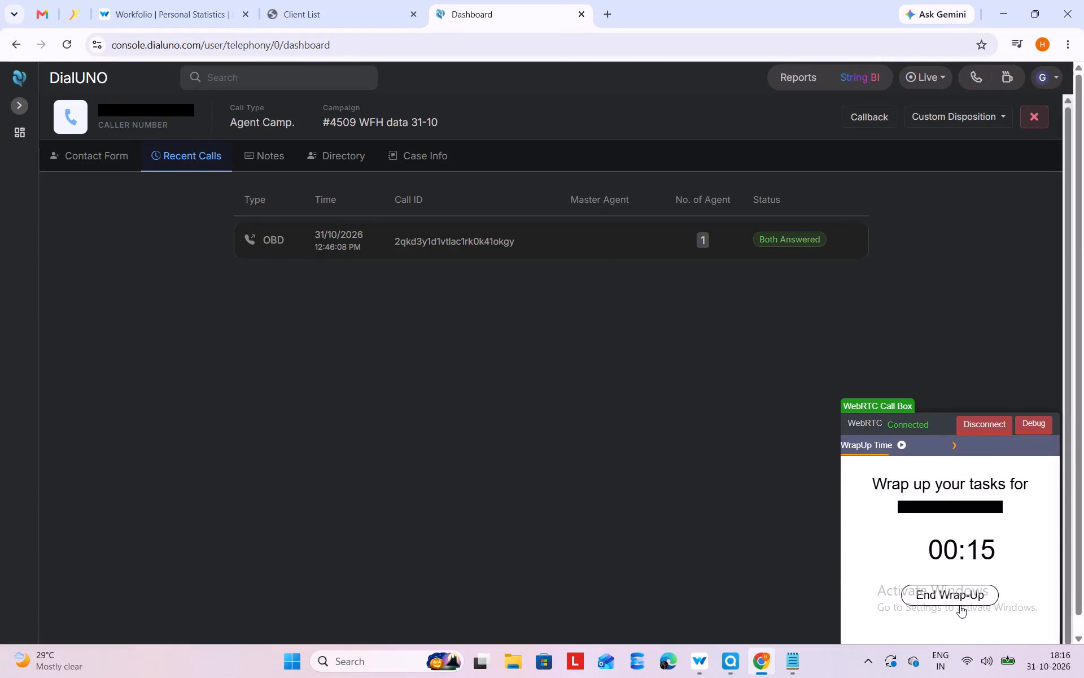
{"action": "left_click", "coordinate": [961, 599]}
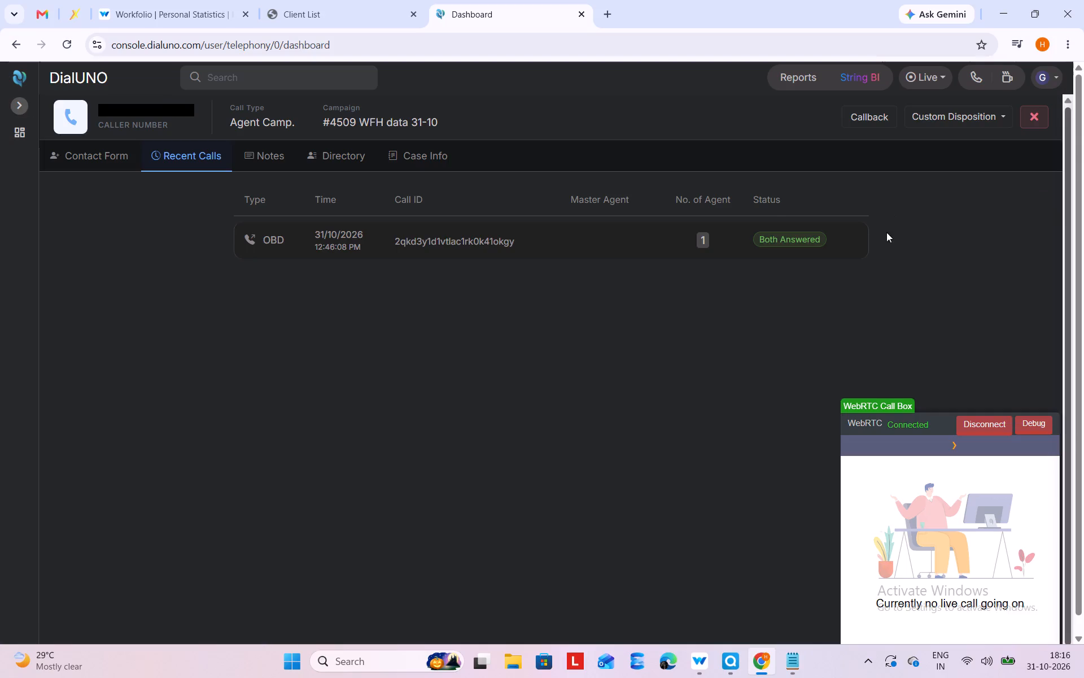
{"action": "left_click", "coordinate": [34, 132]}
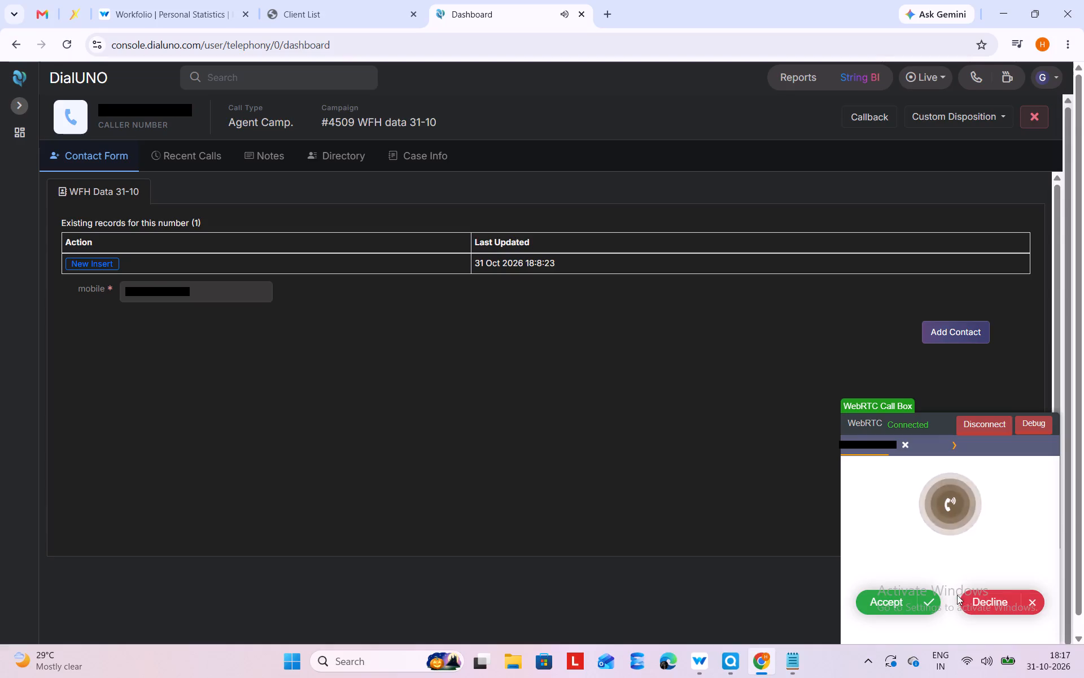
Accept the next incoming WFH data 31-10 call and consult the GameXch live casino page during the conversation.
{"action": "left_click", "coordinate": [888, 602]}
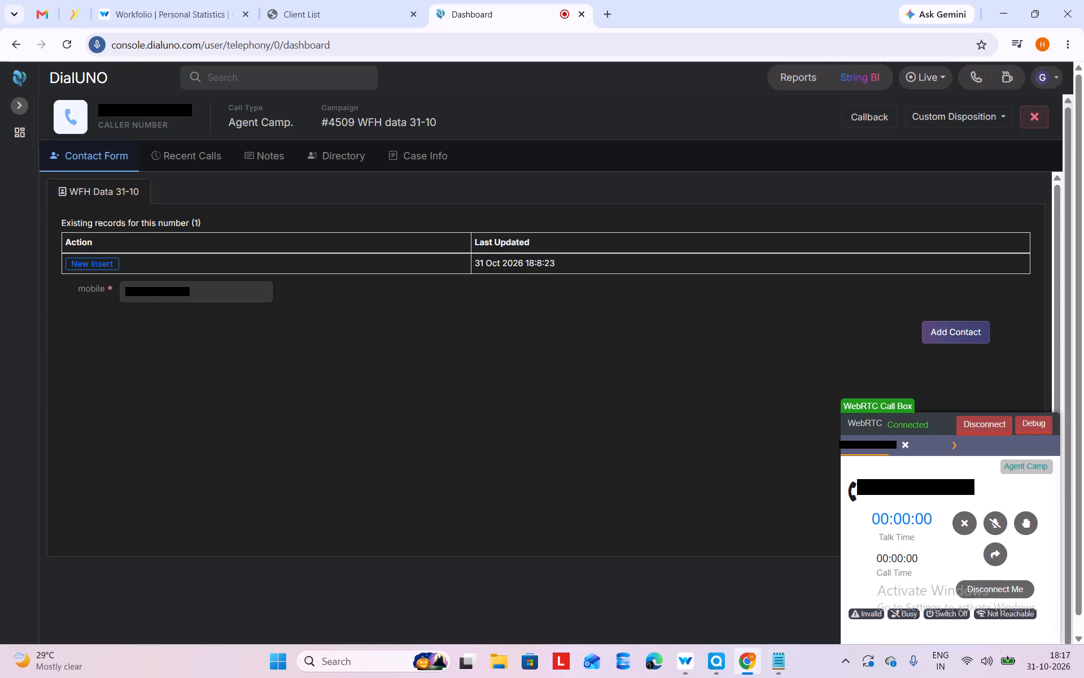
{"action": "scroll", "coordinate": [908, 570], "scroll_direction": "down", "scroll_amount": 7}
{"action": "scroll", "coordinate": [908, 571], "scroll_direction": "up", "scroll_amount": 7}
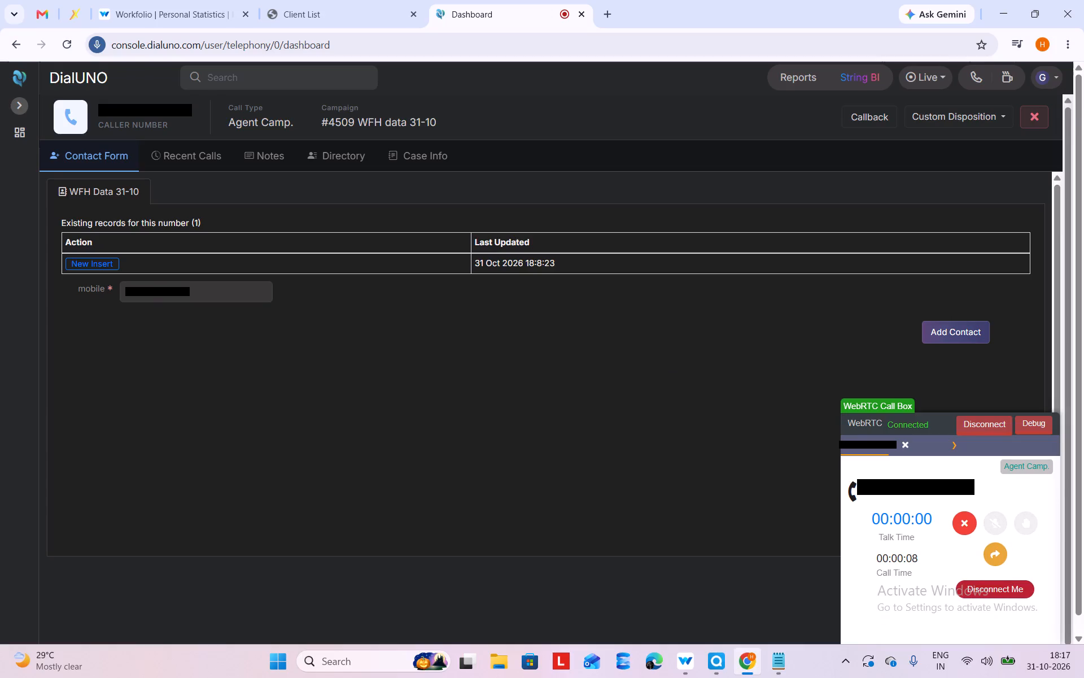
{"action": "scroll", "coordinate": [908, 571], "scroll_direction": "down", "scroll_amount": 9}
{"action": "scroll", "coordinate": [906, 572], "scroll_direction": "up", "scroll_amount": 8}
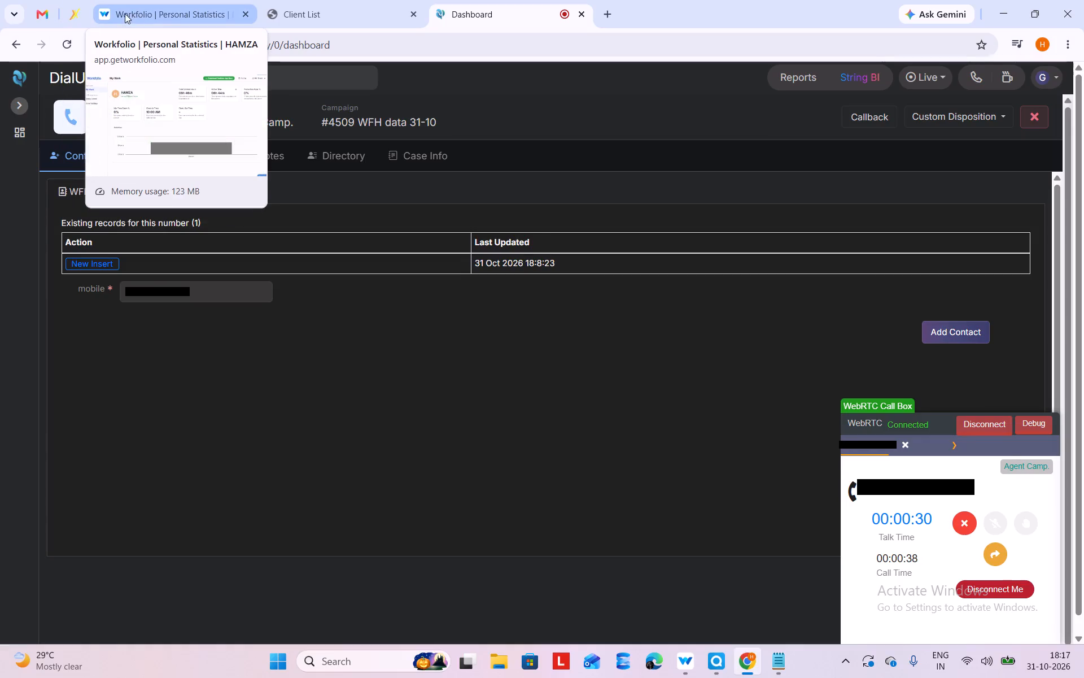
{"action": "left_click", "coordinate": [67, 20]}
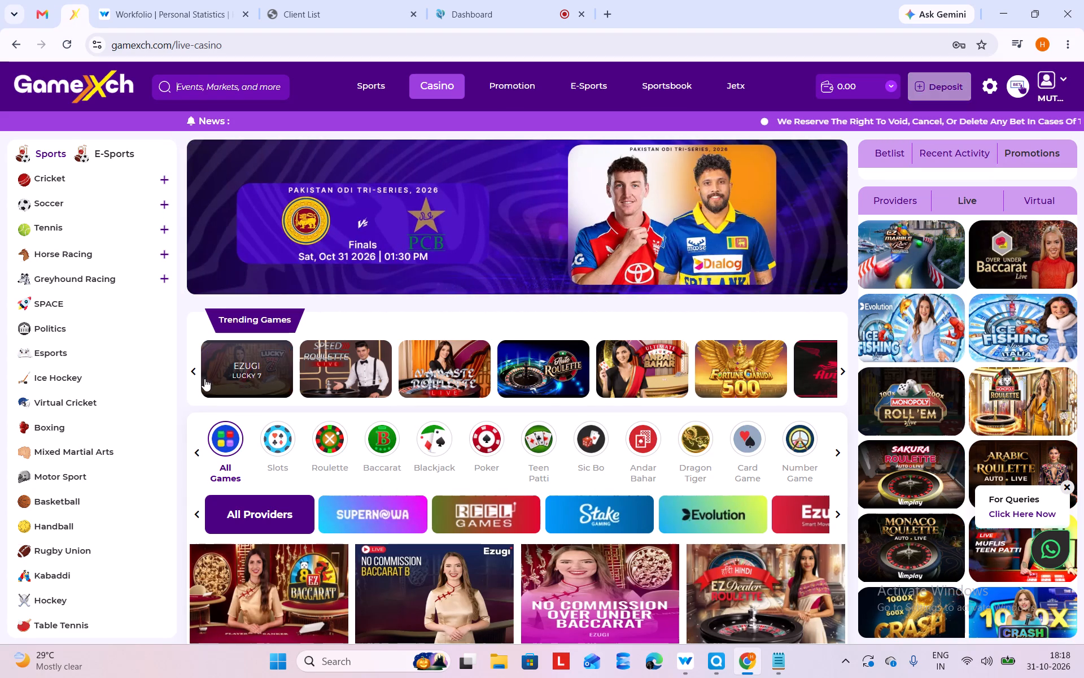
{"action": "left_click", "coordinate": [491, 14]}
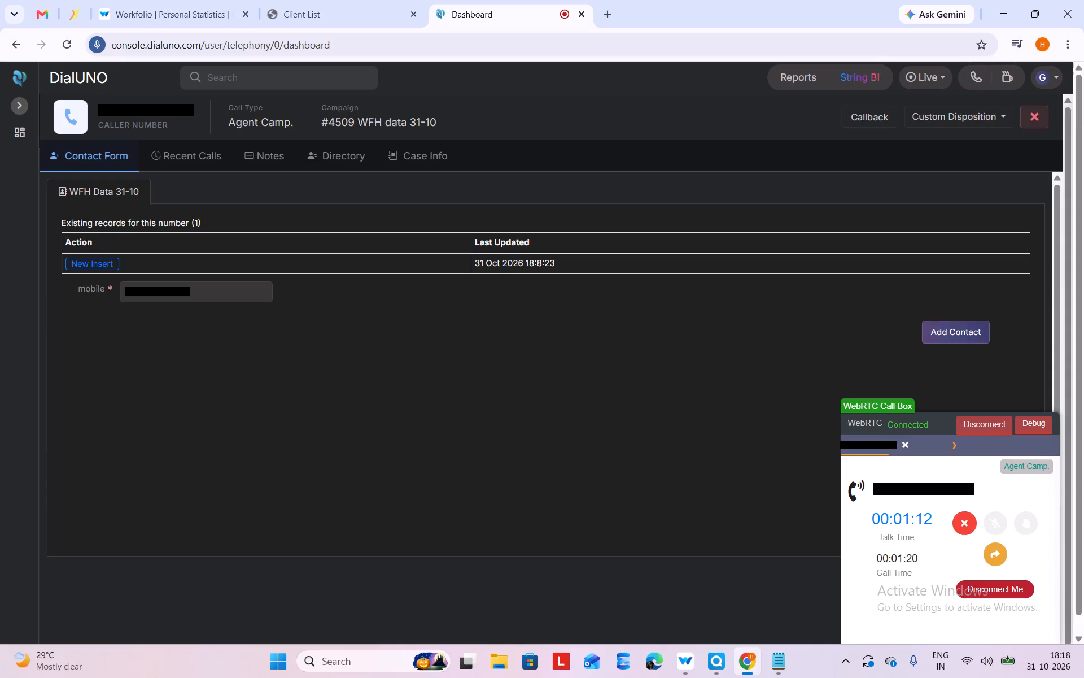
Hang up the call and end its wrap-up.
{"action": "left_click", "coordinate": [959, 517]}
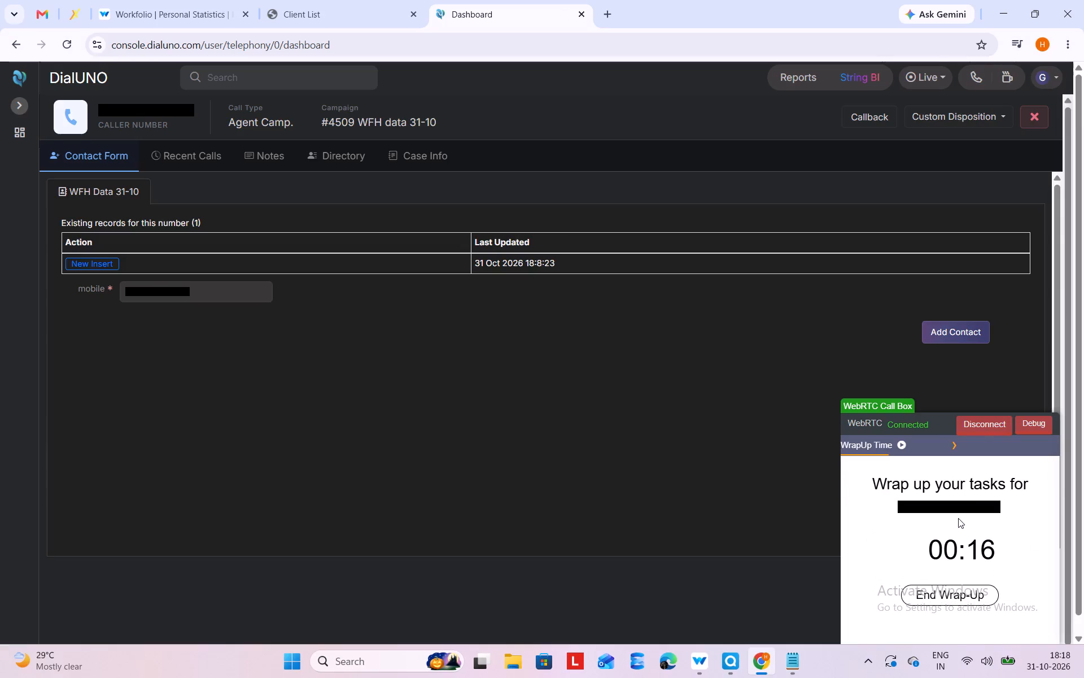
{"action": "left_click", "coordinate": [931, 588]}
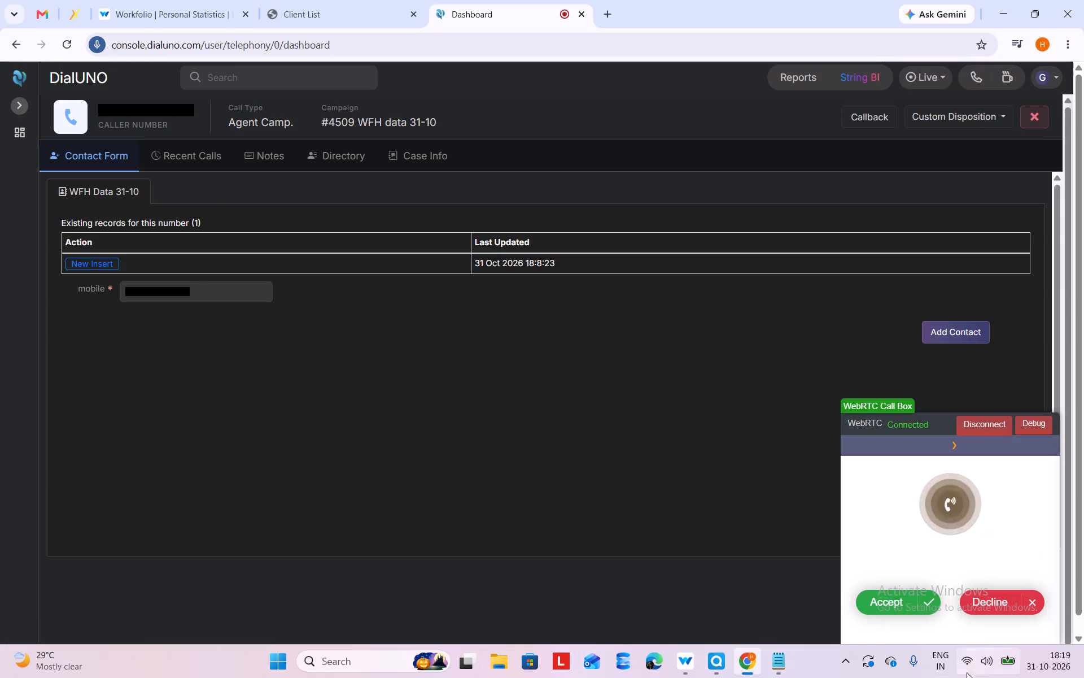
Accept the next incoming WFH data 31-10 call, end its wrap-up once it is over and return to the dashboard.
{"action": "left_click", "coordinate": [913, 600]}
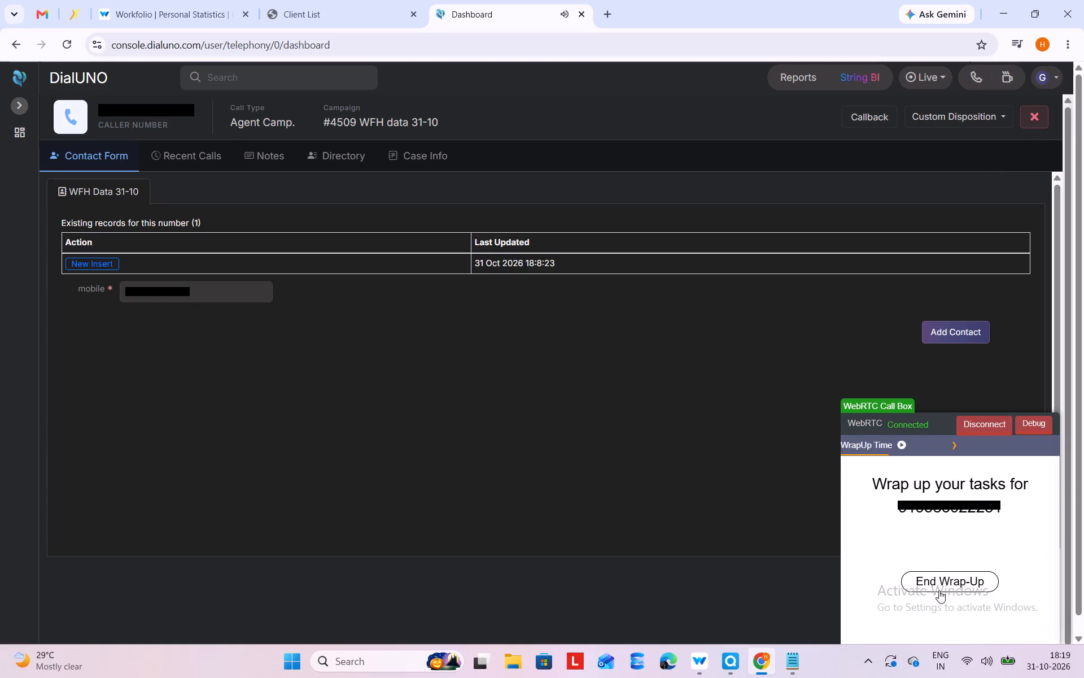
{"action": "left_click", "coordinate": [938, 589]}
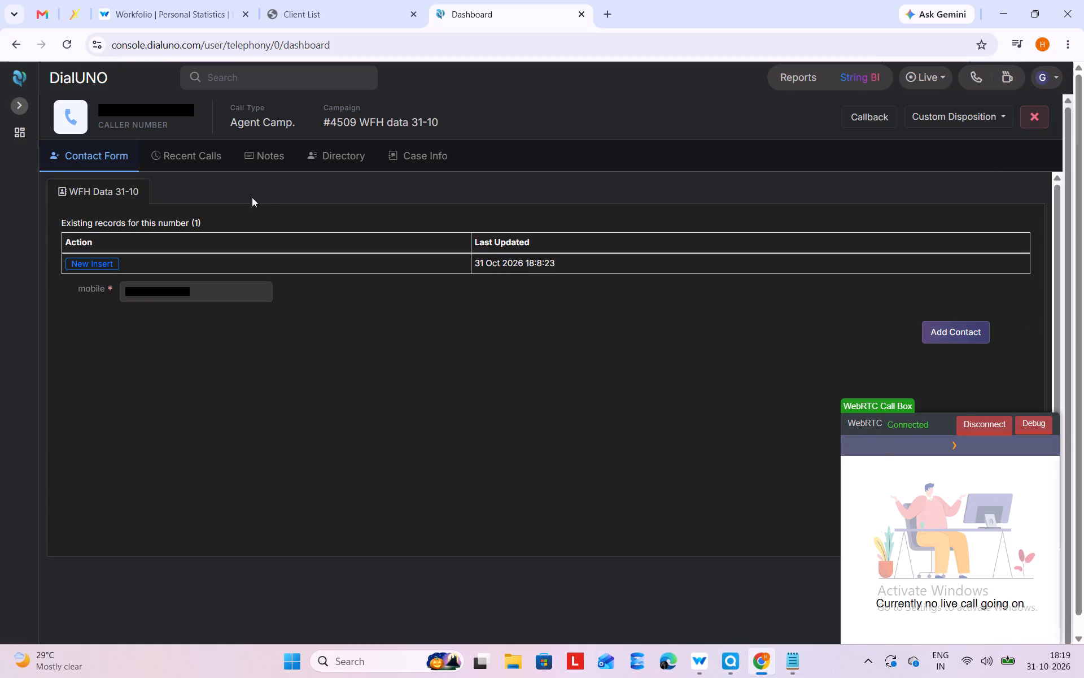
{"action": "left_click", "coordinate": [21, 136]}
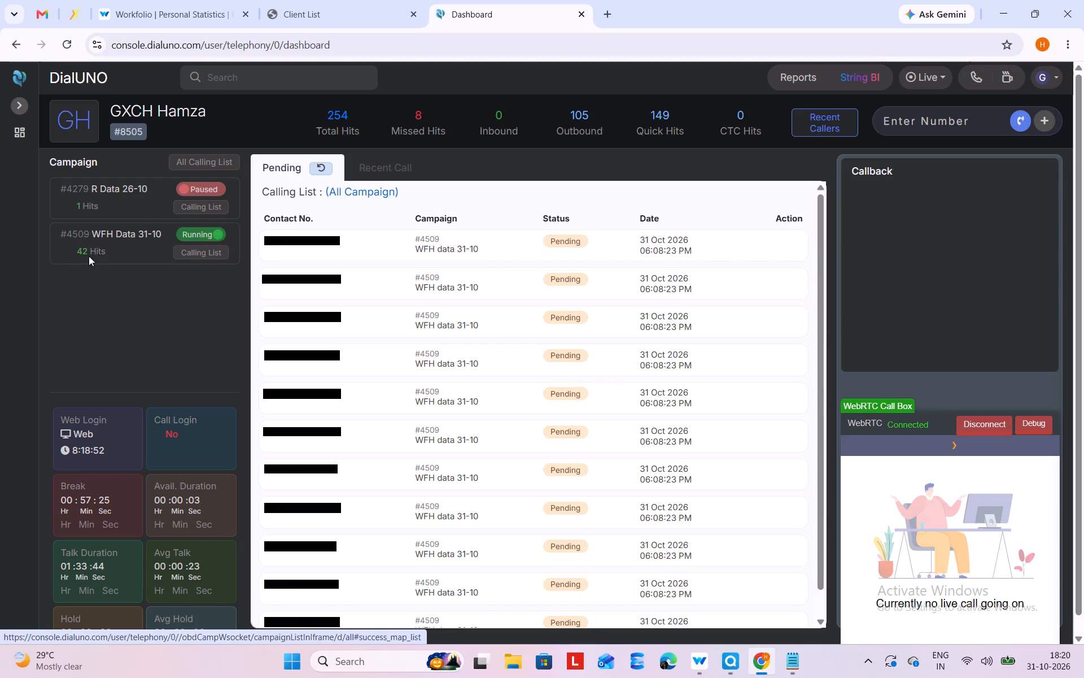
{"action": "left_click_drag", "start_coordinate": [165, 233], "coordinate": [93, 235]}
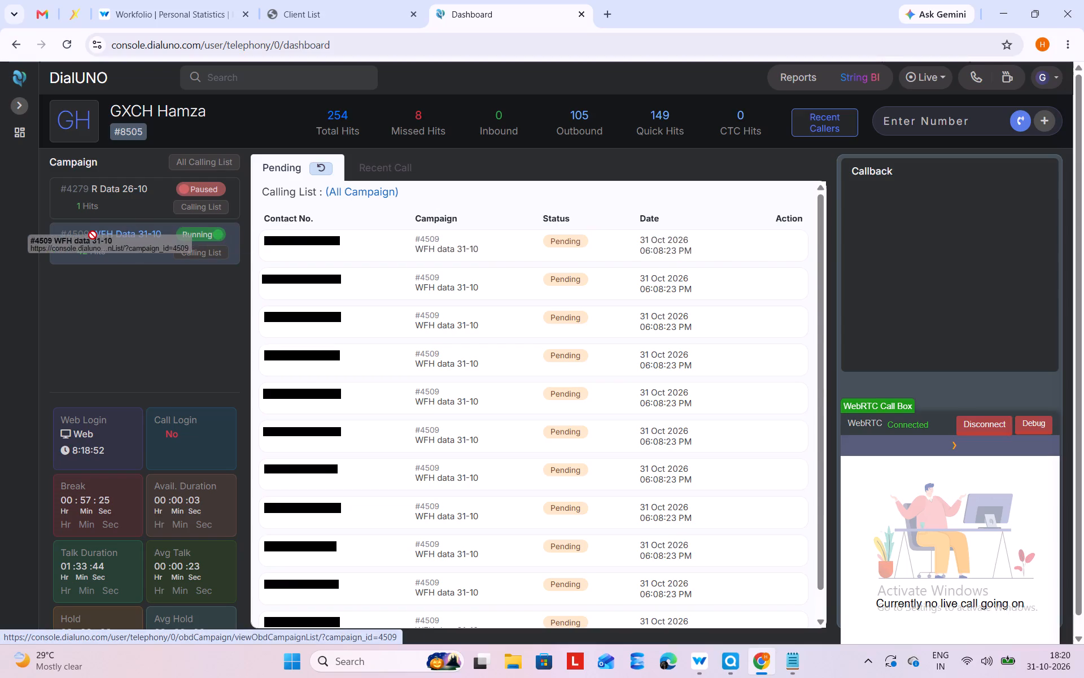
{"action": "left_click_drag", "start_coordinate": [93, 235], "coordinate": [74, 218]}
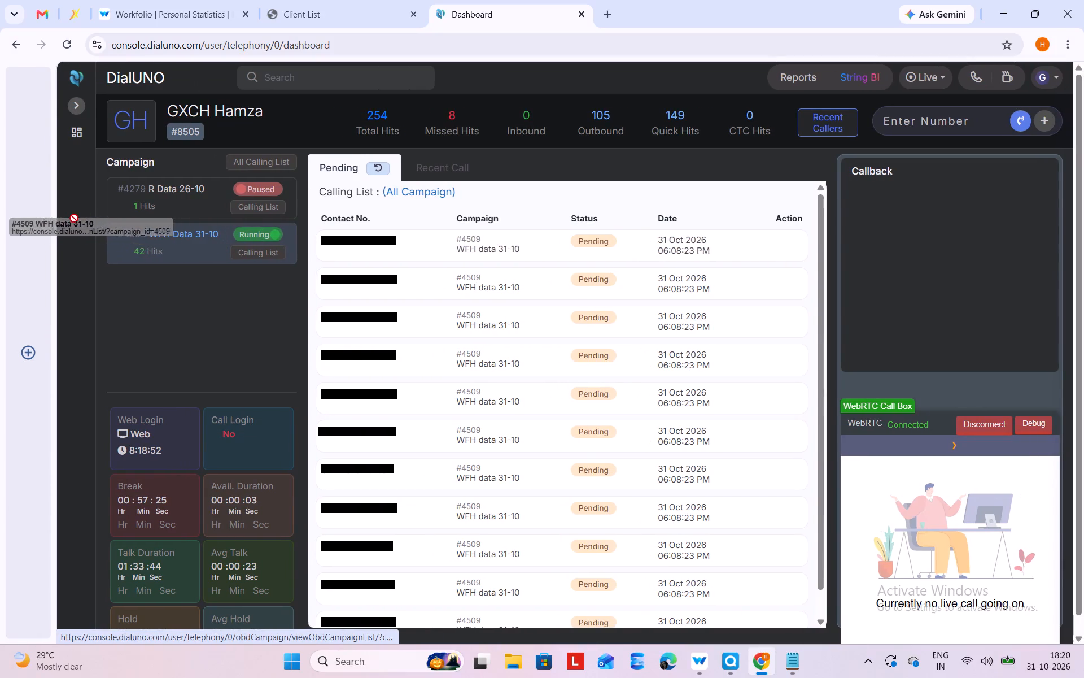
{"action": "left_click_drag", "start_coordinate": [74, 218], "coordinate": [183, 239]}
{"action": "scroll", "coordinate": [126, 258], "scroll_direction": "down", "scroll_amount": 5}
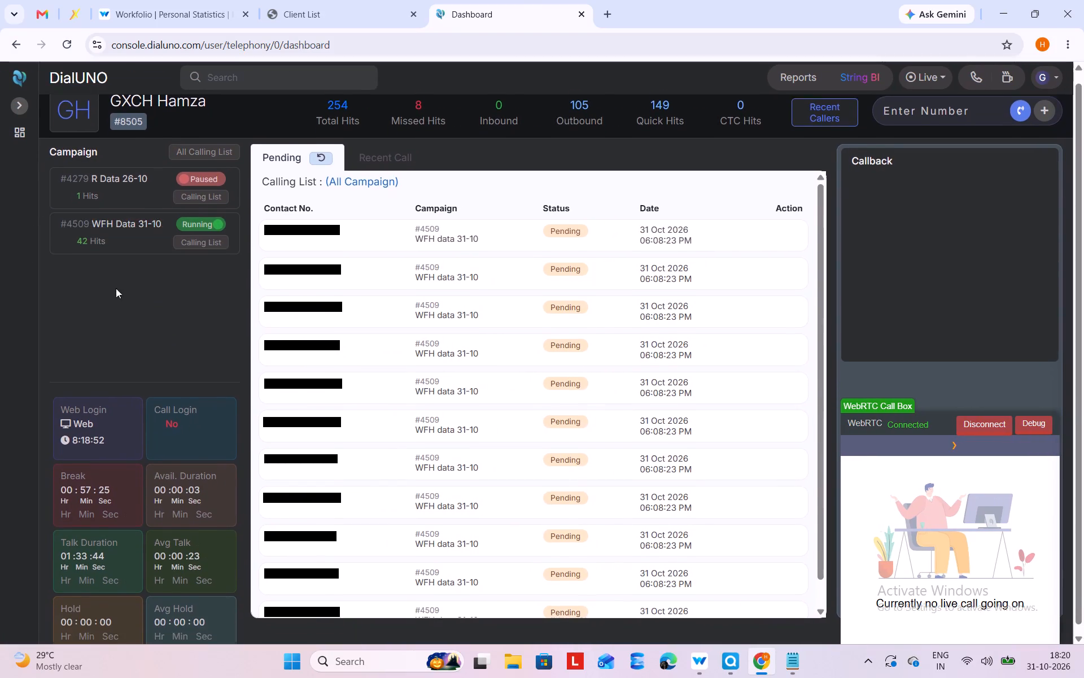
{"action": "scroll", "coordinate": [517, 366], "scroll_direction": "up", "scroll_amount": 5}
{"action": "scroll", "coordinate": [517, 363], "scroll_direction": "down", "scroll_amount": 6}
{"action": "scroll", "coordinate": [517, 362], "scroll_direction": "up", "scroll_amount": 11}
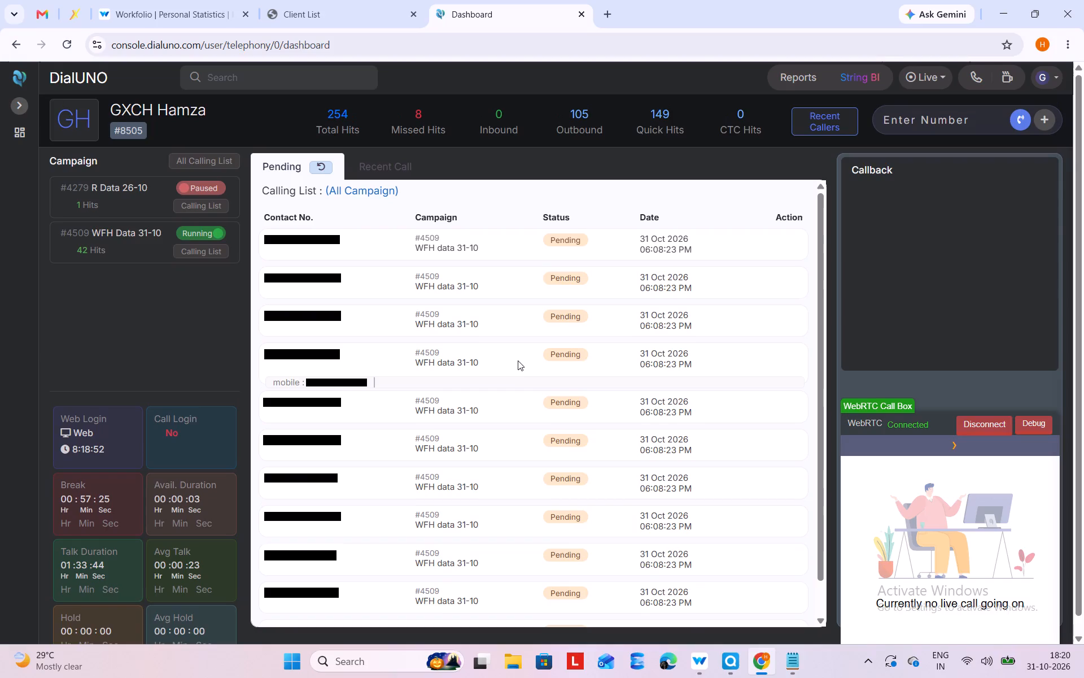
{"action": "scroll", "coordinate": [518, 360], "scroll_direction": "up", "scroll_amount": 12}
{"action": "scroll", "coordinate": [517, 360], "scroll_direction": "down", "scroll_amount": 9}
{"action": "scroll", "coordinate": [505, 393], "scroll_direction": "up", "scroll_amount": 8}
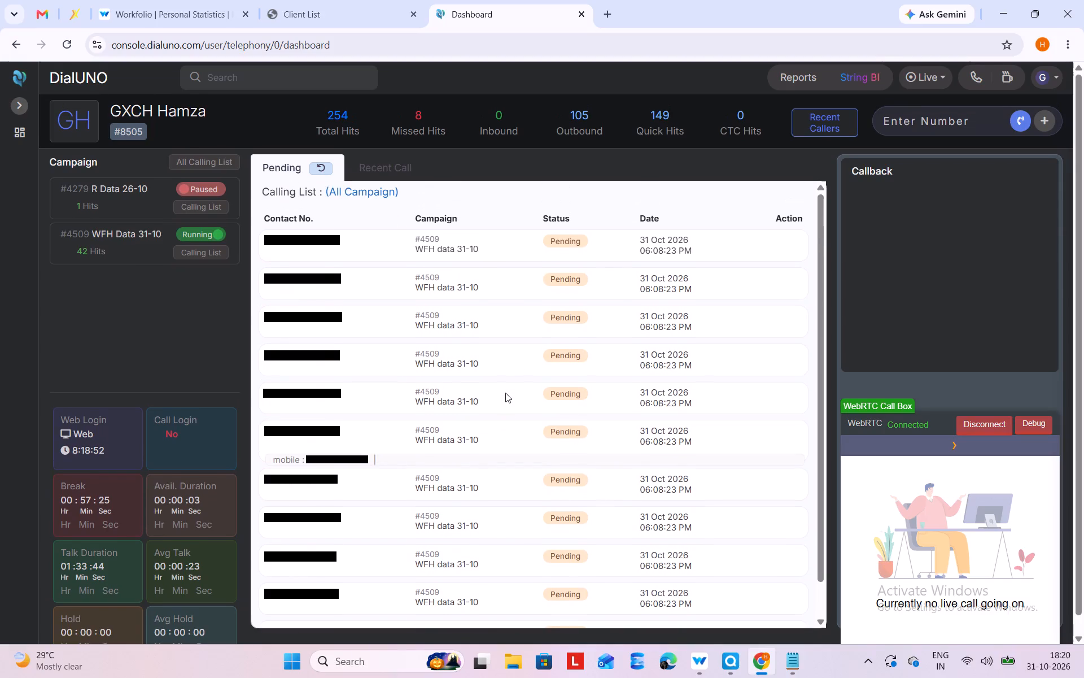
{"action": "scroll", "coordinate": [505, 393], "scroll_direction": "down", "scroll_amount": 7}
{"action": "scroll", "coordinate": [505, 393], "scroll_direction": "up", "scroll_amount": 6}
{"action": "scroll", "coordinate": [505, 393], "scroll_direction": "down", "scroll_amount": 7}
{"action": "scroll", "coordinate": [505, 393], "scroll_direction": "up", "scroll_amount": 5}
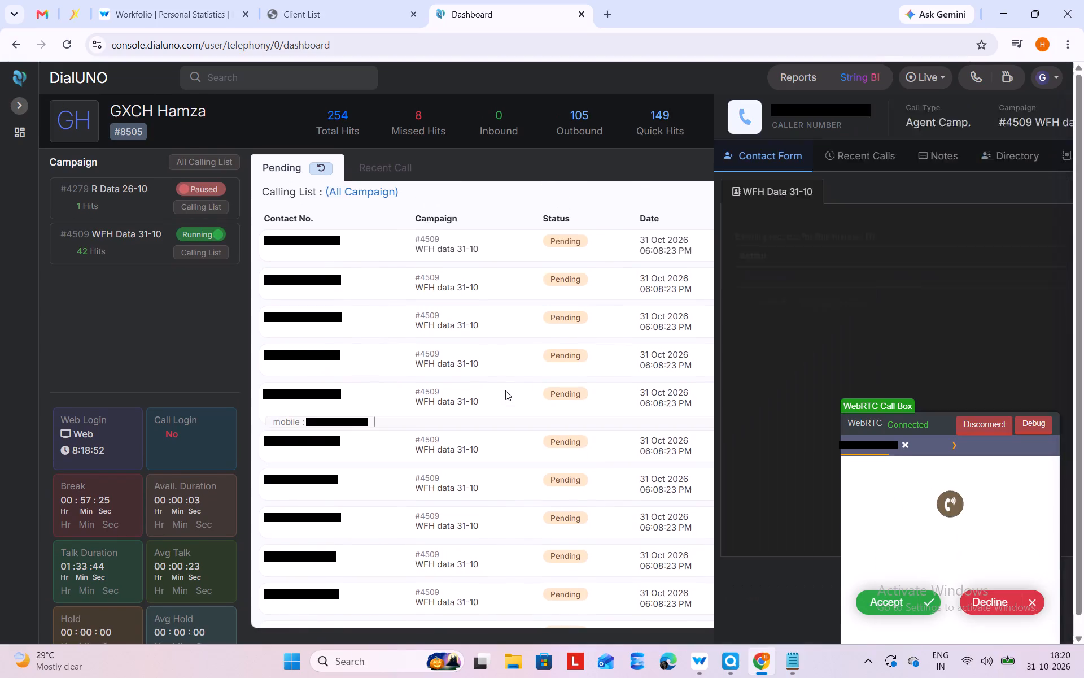
Accept the next incoming WFH data 31-10 call.
{"action": "left_click", "coordinate": [916, 600]}
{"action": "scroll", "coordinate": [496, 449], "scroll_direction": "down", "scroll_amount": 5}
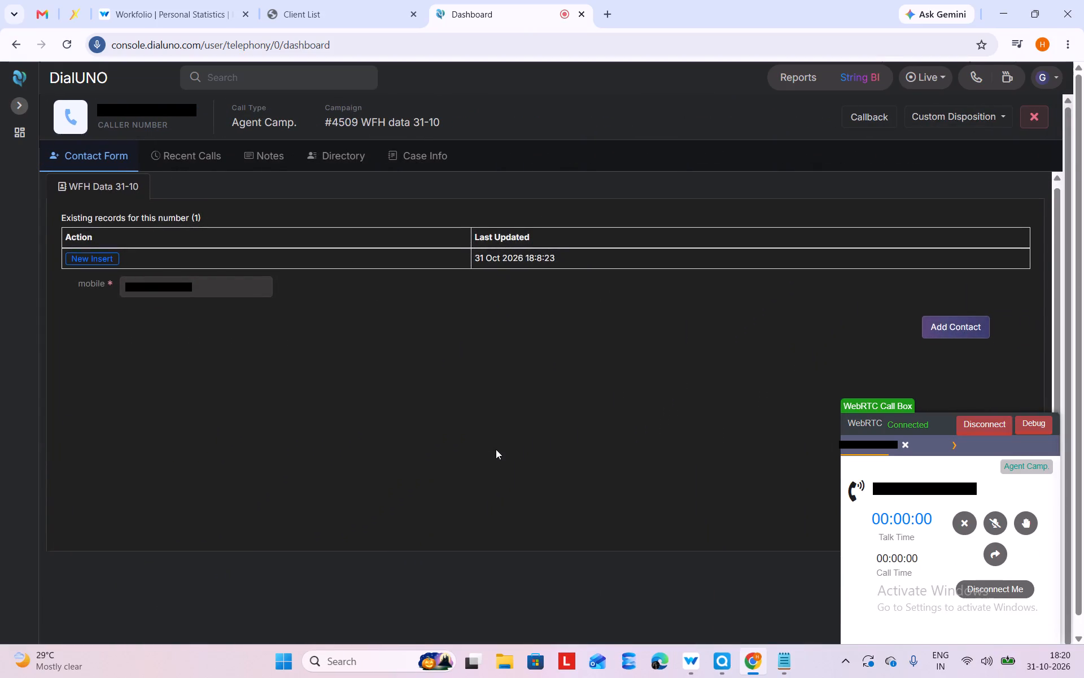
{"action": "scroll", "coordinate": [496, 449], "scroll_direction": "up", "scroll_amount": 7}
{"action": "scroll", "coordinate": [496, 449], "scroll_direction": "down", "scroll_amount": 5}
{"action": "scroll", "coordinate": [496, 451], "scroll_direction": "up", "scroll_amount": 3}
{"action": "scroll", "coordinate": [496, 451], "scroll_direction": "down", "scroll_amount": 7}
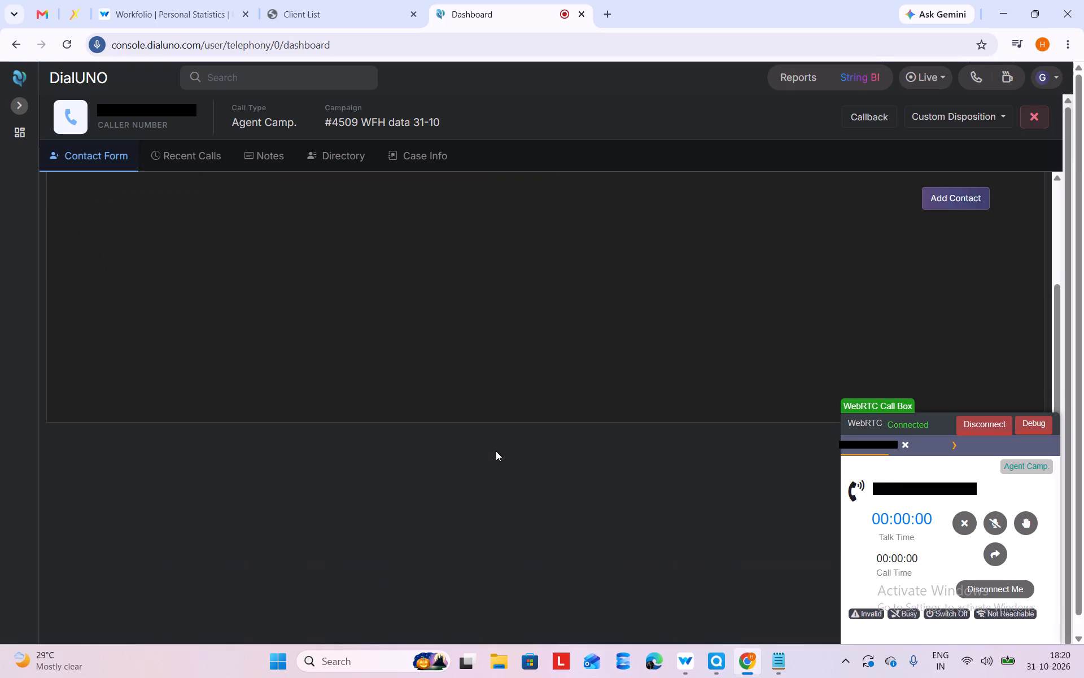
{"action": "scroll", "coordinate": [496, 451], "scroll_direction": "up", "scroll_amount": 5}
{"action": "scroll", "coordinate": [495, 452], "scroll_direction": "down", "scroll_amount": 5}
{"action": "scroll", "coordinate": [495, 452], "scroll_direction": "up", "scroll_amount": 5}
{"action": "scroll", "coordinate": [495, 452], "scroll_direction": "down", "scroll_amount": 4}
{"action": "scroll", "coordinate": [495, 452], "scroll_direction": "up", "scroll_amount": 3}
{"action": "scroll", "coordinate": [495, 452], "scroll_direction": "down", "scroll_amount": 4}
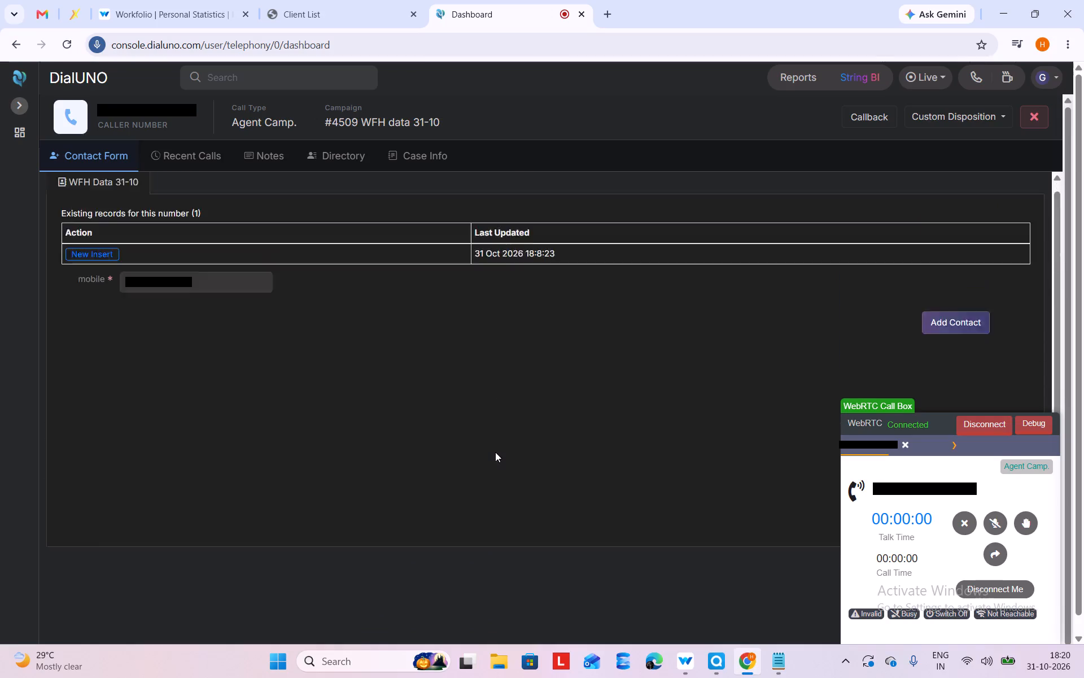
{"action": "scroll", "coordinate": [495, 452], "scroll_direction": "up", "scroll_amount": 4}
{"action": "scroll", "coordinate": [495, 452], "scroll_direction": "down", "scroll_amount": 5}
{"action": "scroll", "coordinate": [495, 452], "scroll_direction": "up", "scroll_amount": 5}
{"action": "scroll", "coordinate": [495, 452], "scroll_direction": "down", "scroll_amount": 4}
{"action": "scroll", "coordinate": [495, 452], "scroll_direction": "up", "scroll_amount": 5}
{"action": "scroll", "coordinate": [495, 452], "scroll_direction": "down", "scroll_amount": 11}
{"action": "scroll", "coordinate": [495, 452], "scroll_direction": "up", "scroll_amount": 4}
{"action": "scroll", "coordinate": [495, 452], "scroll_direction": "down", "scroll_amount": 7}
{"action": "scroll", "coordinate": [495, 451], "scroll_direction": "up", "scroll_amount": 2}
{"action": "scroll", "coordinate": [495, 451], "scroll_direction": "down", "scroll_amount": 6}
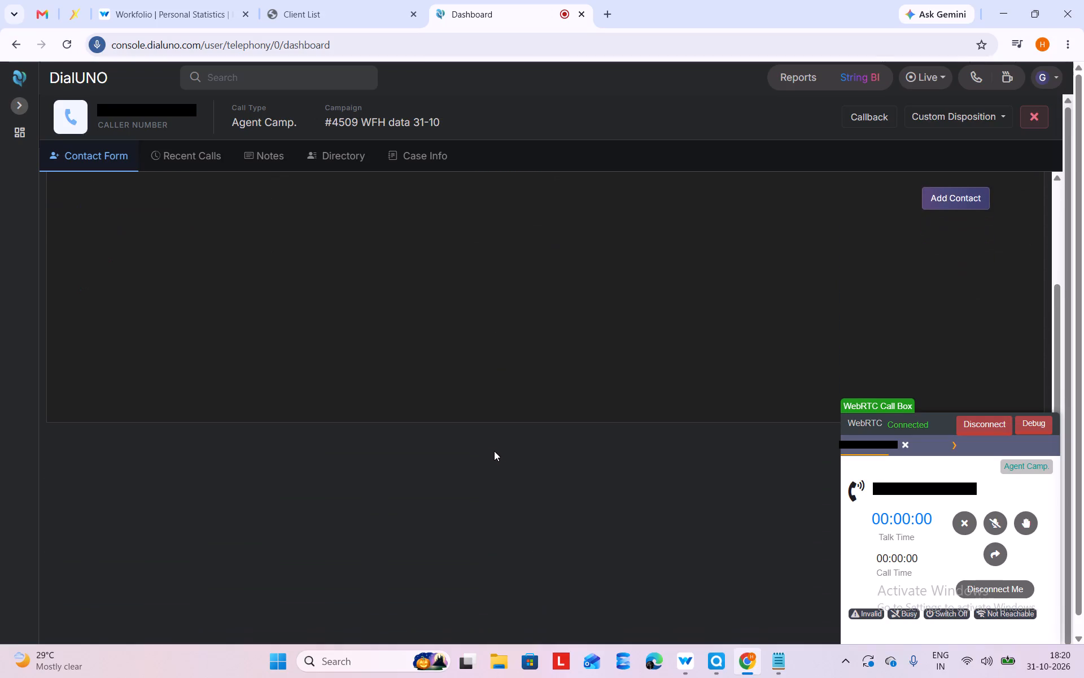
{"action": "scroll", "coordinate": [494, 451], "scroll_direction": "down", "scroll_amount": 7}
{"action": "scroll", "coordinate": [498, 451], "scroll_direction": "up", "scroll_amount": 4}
Mark the current call as Busy and end its wrap-up.
{"action": "left_click", "coordinate": [901, 605]}
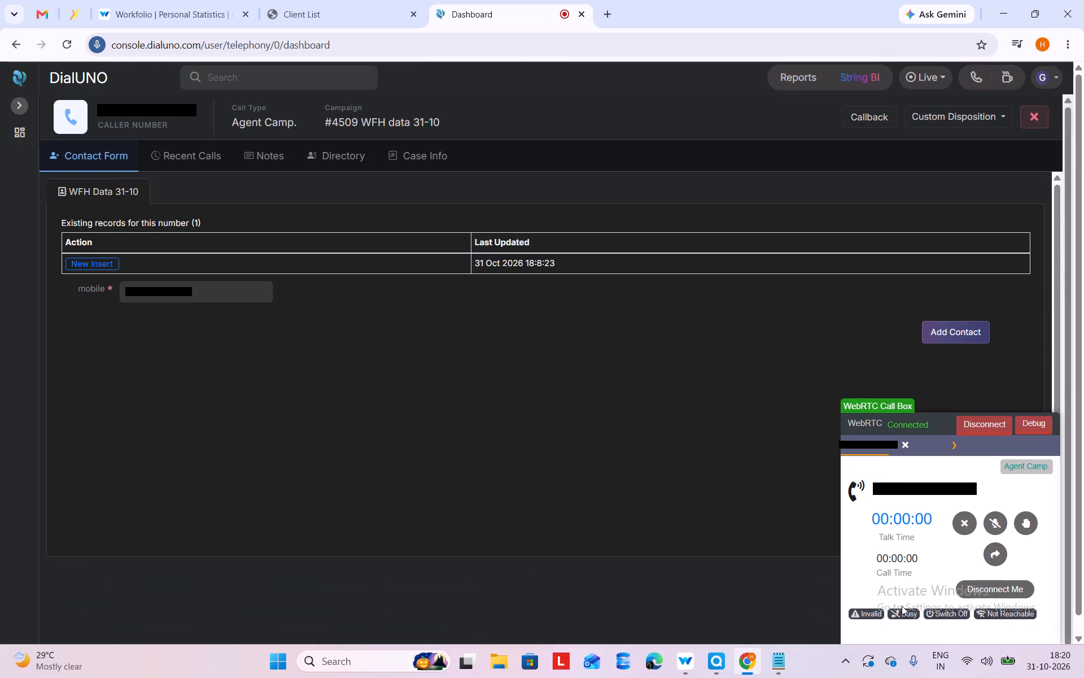
{"action": "left_click", "coordinate": [903, 612]}
{"action": "left_click", "coordinate": [958, 580]}
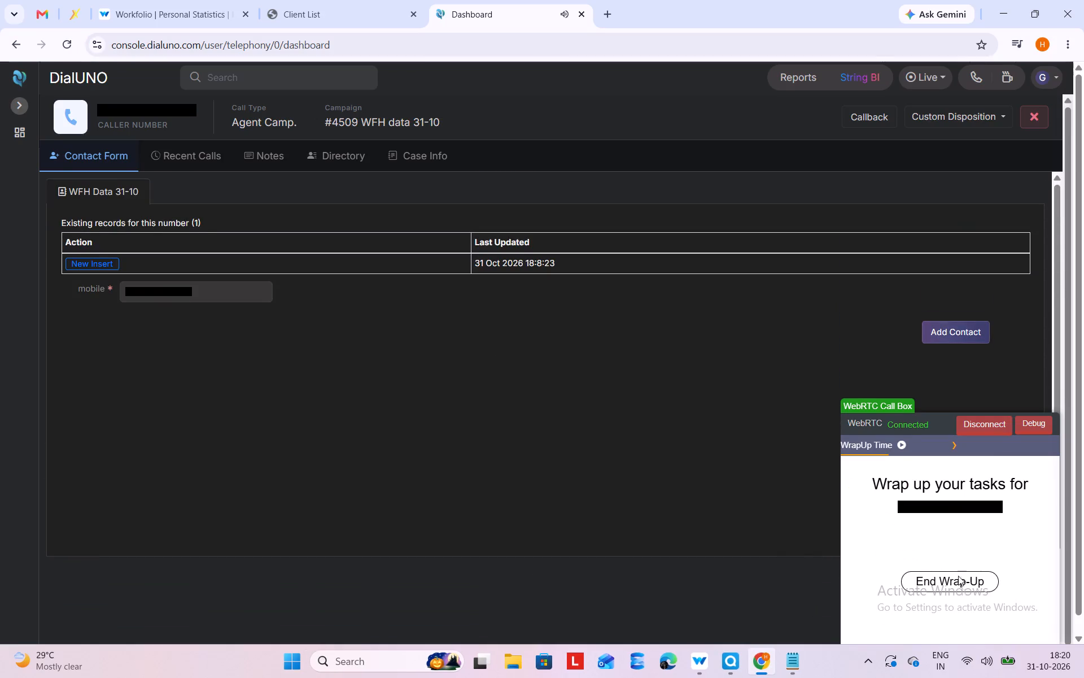
{"action": "left_click", "coordinate": [954, 605]}
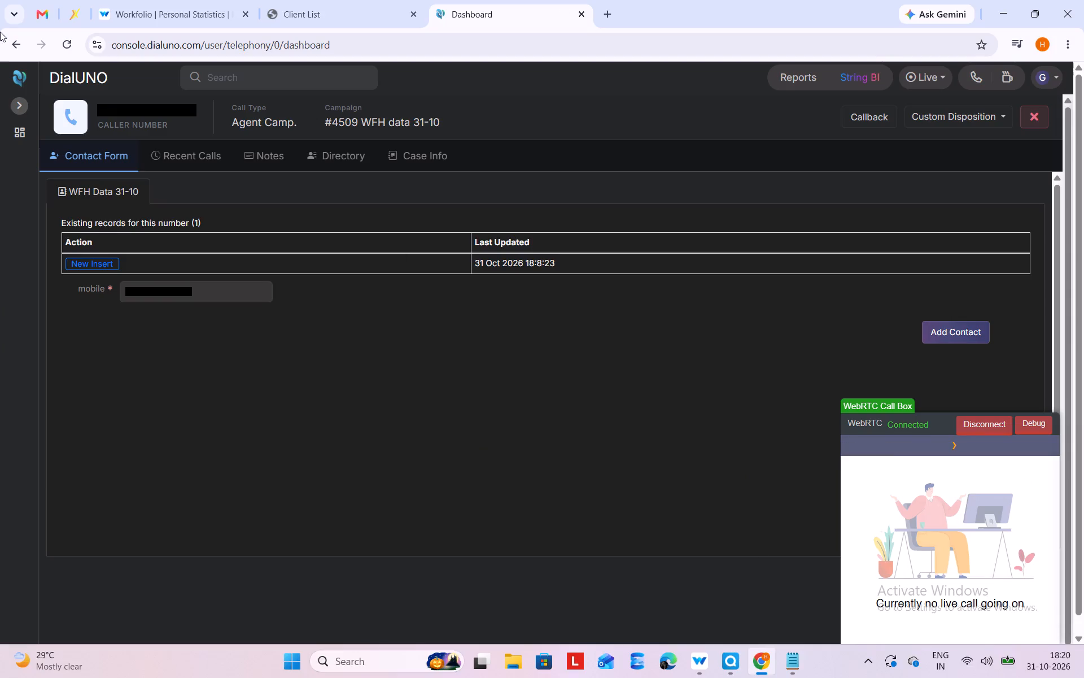
Return to the dashboard and reload it.
{"action": "left_click", "coordinate": [11, 157]}
{"action": "left_click", "coordinate": [21, 133]}
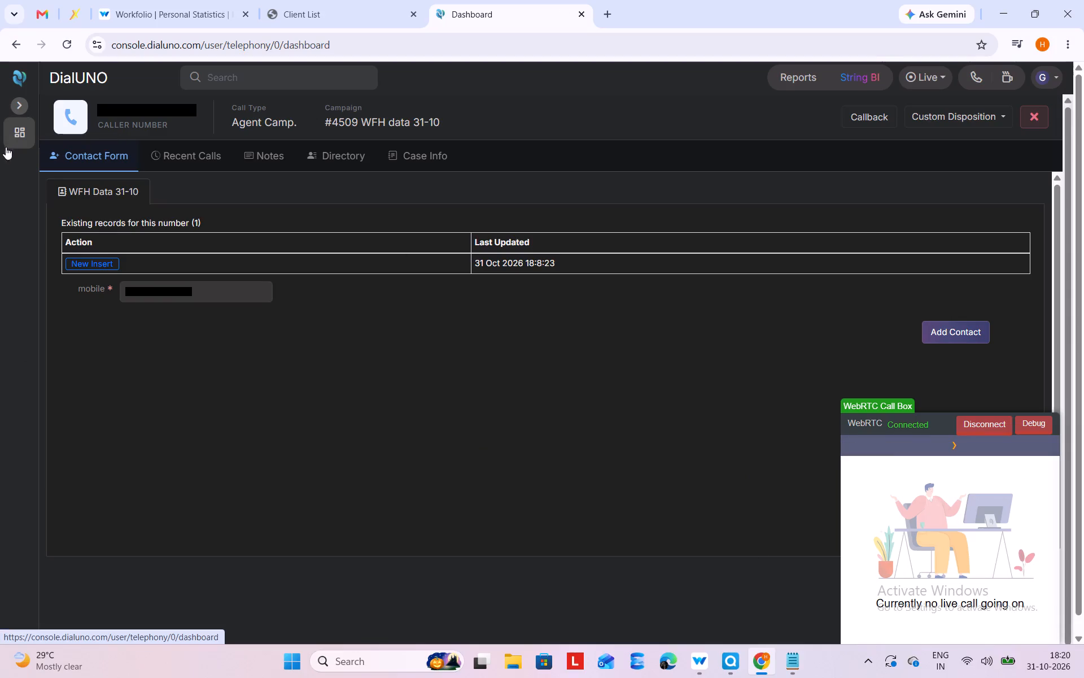
{"action": "left_click", "coordinate": [18, 140]}
{"action": "scroll", "coordinate": [184, 284], "scroll_direction": "down", "scroll_amount": 4}
{"action": "scroll", "coordinate": [592, 302], "scroll_direction": "up", "scroll_amount": 3}
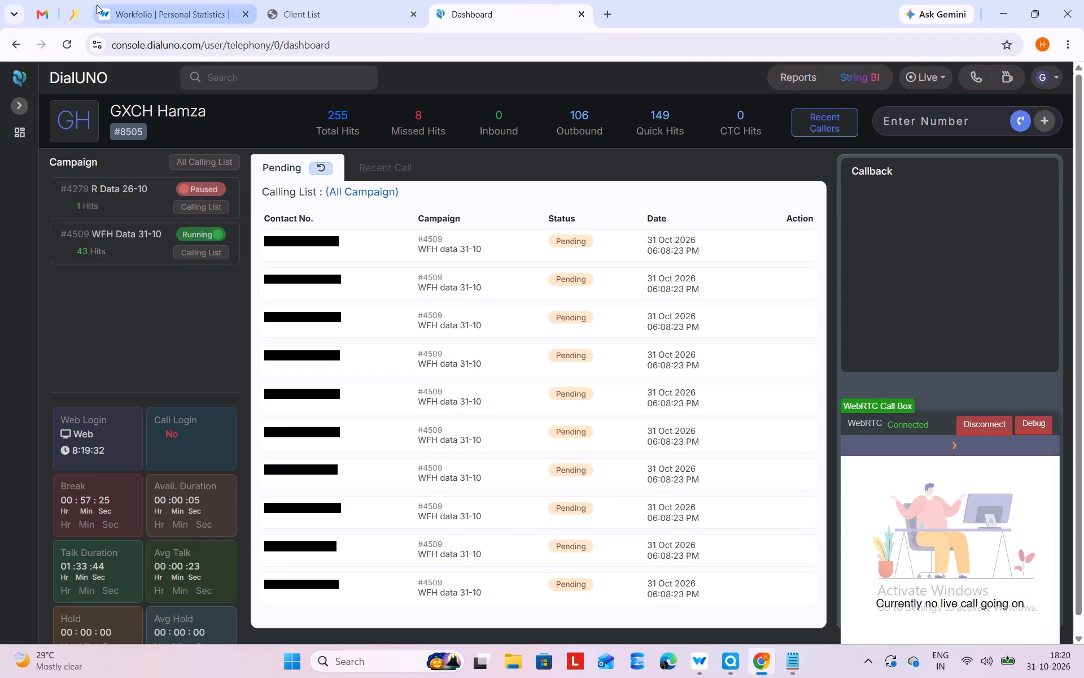
{"action": "left_click", "coordinate": [14, 147]}
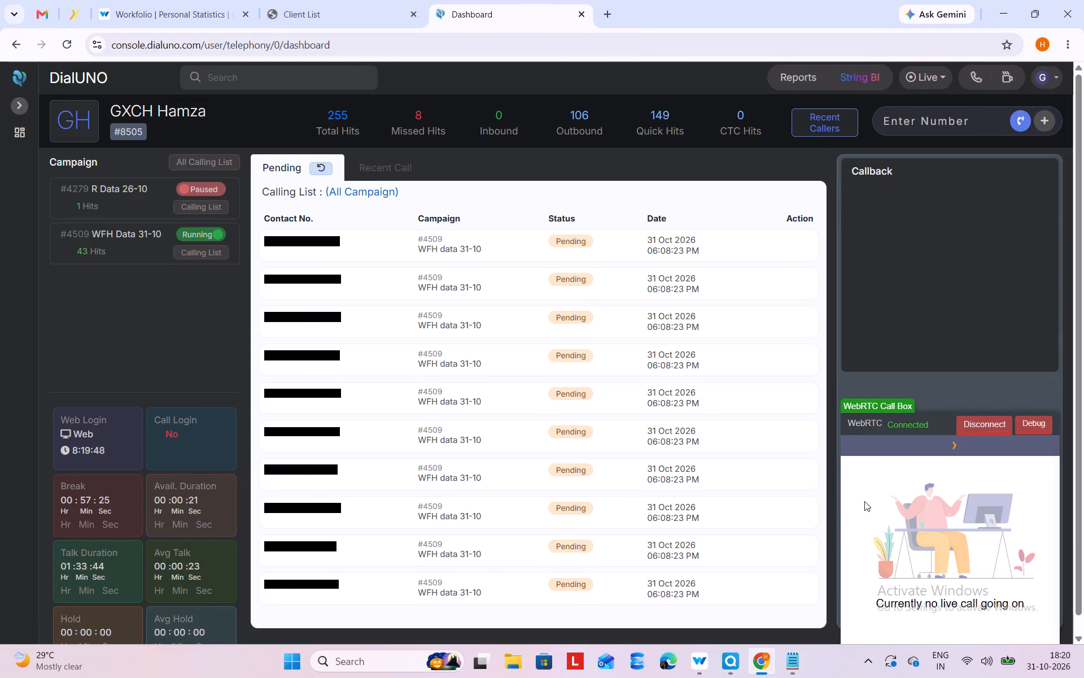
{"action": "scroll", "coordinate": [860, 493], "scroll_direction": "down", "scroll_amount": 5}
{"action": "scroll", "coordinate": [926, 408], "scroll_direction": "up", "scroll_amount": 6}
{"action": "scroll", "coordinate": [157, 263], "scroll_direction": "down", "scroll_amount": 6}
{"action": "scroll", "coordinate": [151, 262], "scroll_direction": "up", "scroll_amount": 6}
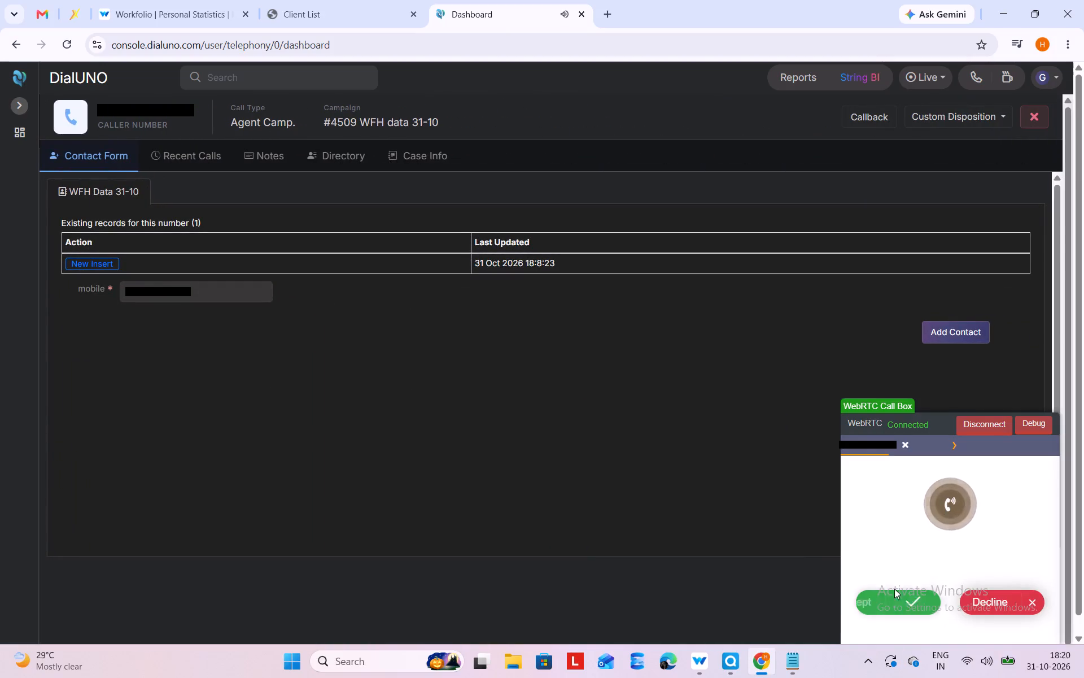
Accept the next incoming WFH data 31-10 call and end its wrap-up once the call is over.
{"action": "left_click", "coordinate": [894, 589]}
{"action": "left_click", "coordinate": [880, 599]}
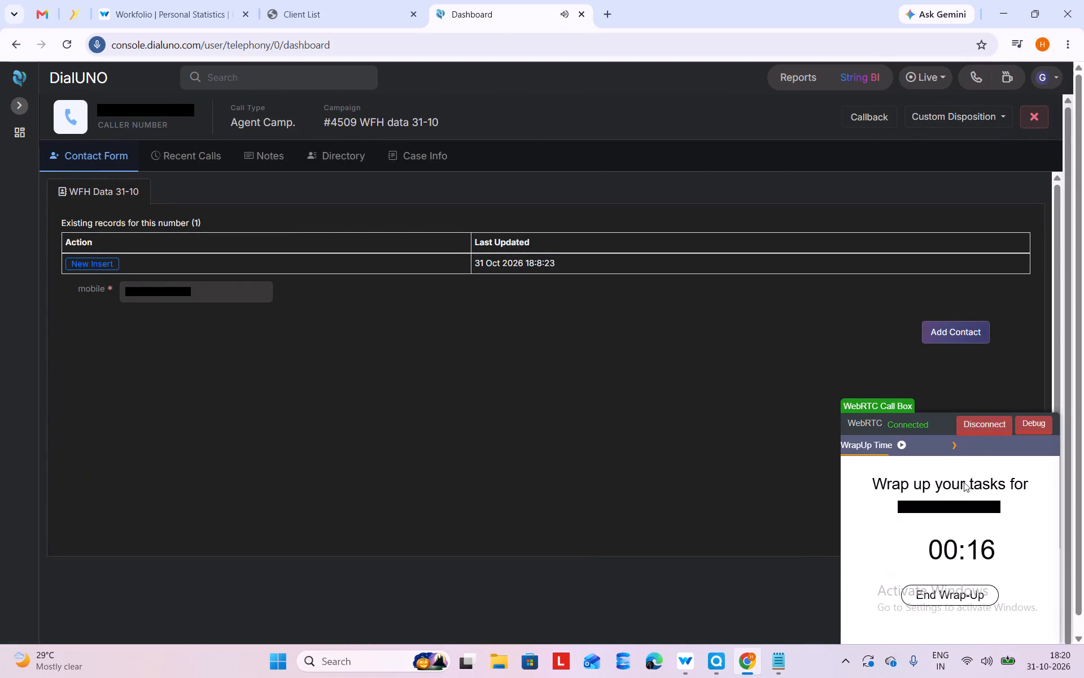
{"action": "left_click", "coordinate": [967, 592]}
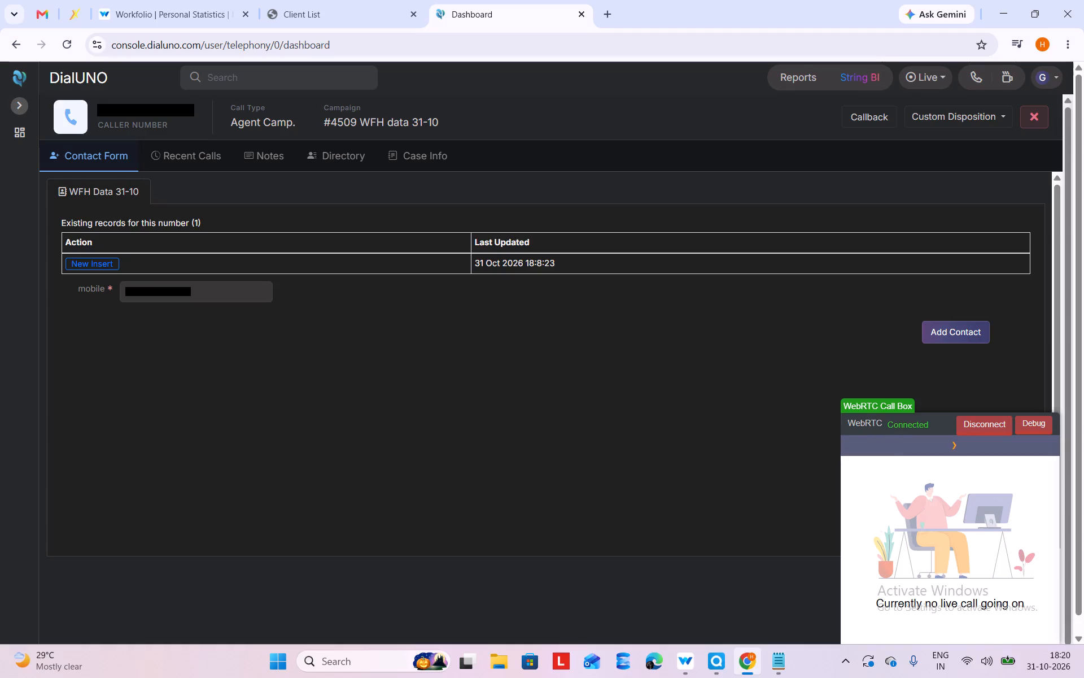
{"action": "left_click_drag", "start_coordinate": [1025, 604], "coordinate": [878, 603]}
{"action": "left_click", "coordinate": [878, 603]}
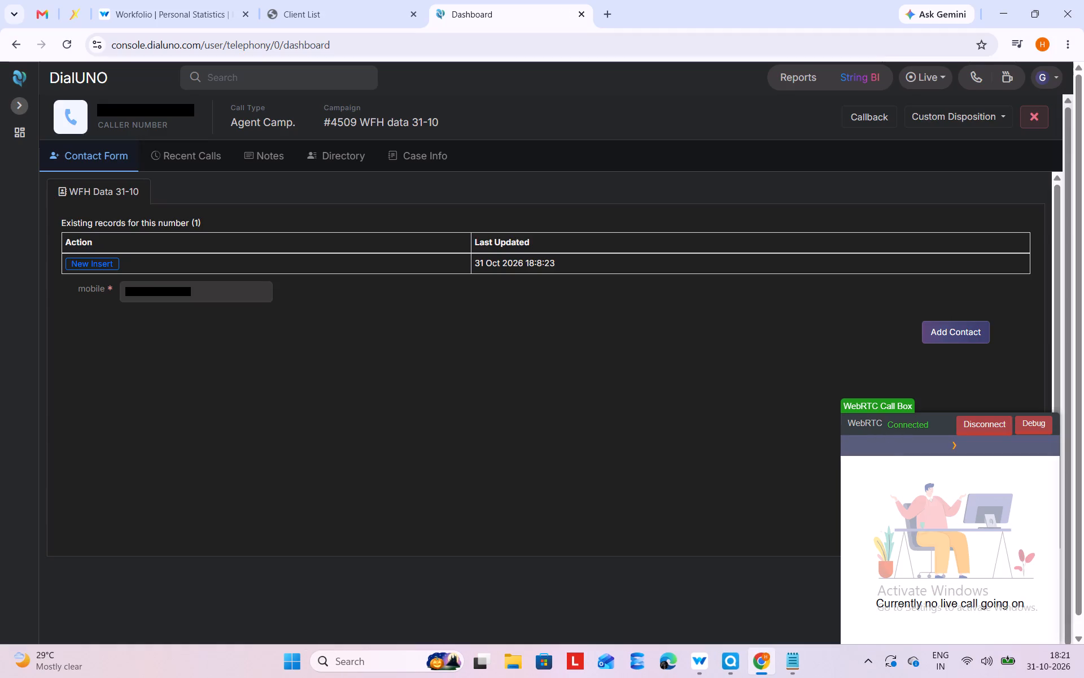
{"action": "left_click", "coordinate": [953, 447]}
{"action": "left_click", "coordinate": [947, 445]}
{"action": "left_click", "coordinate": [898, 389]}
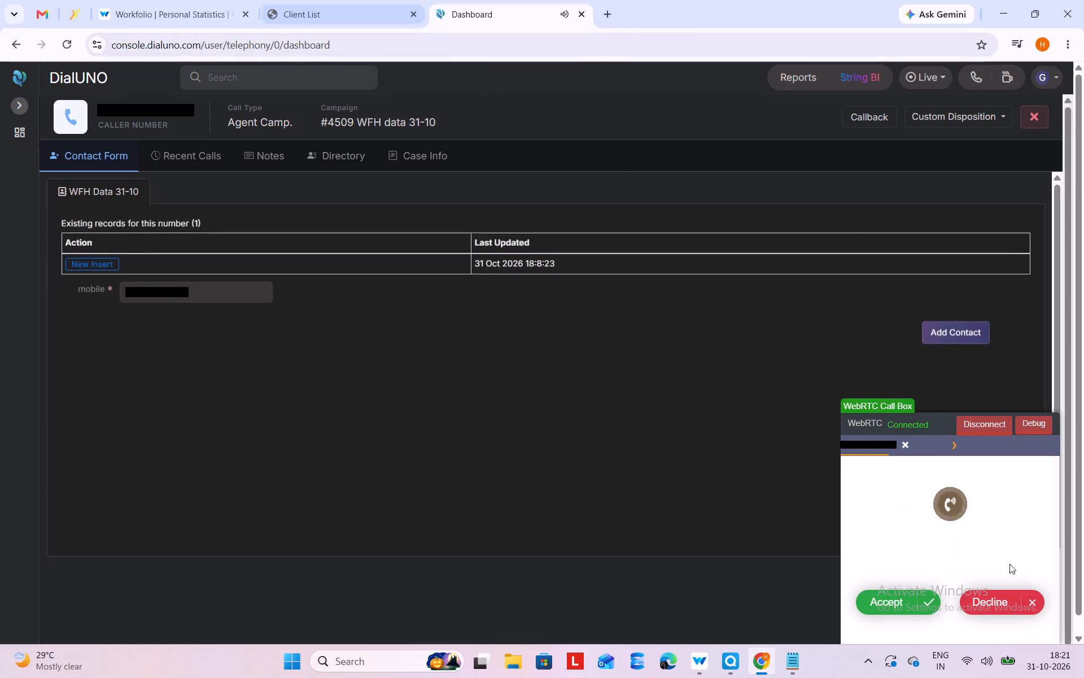
Accept the incoming WFH data 31-10 call and close it out as Busy, ending its wrap-up.
{"action": "left_click", "coordinate": [929, 602]}
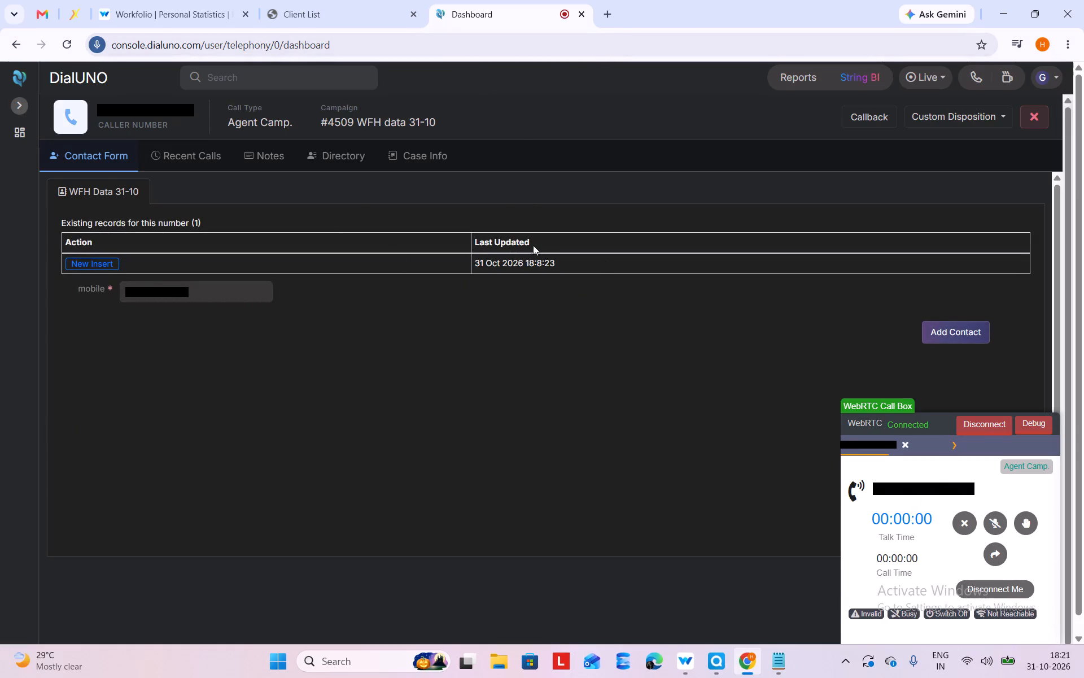
{"action": "left_click_drag", "start_coordinate": [530, 240], "coordinate": [457, 230]}
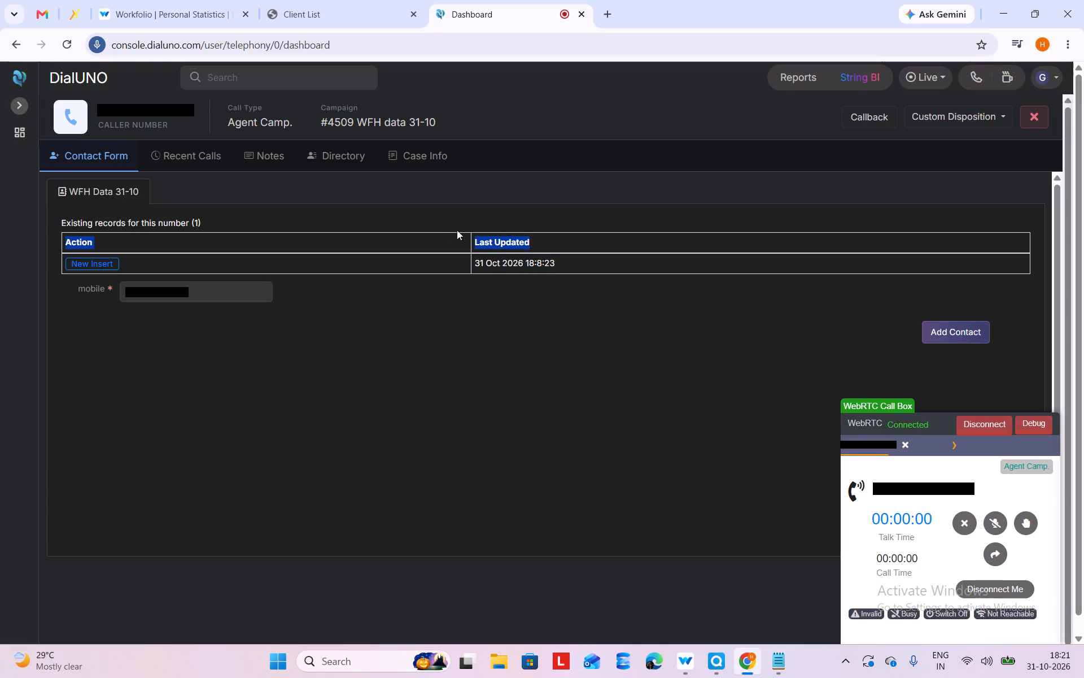
{"action": "left_click_drag", "start_coordinate": [457, 230], "coordinate": [451, 231]}
{"action": "left_click", "coordinate": [448, 241]}
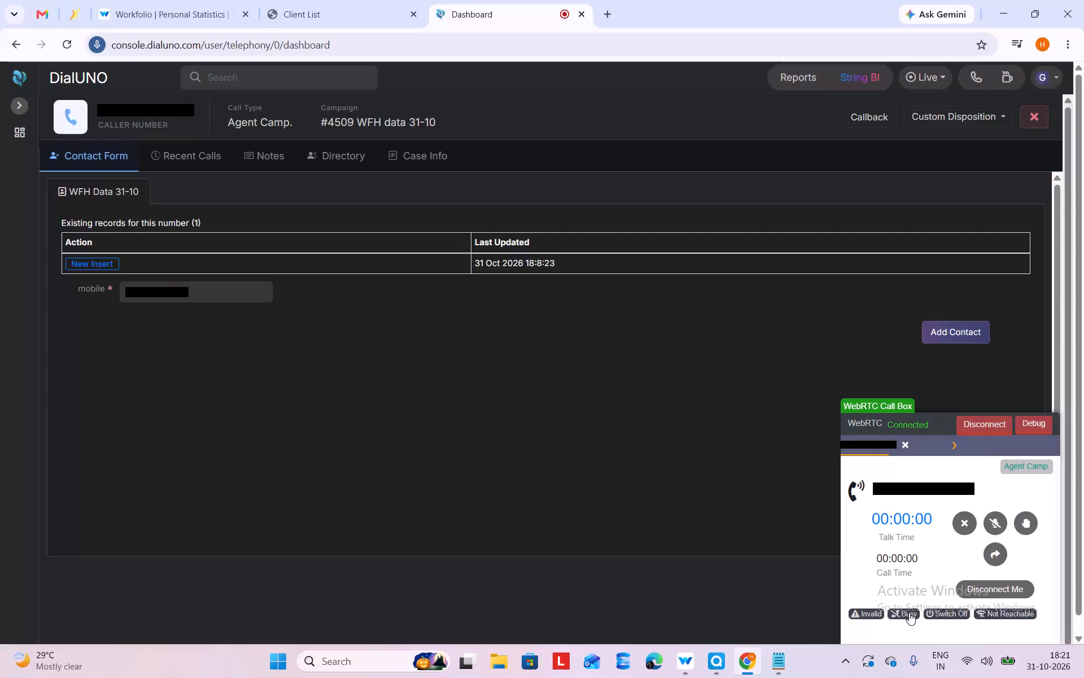
{"action": "left_click", "coordinate": [910, 612]}
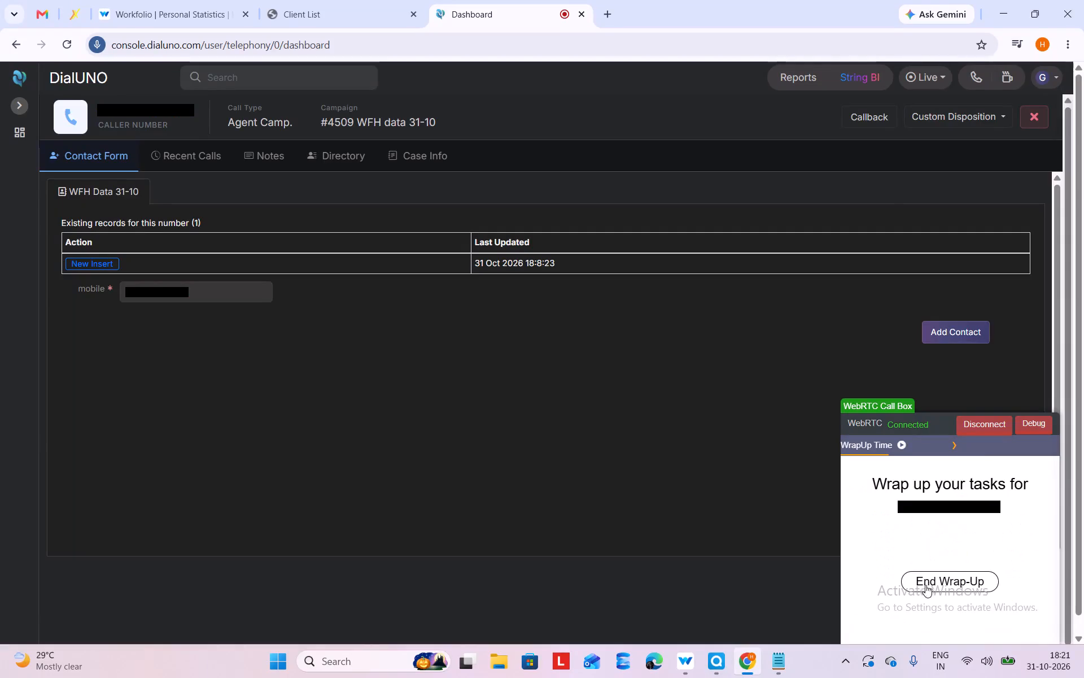
{"action": "left_click", "coordinate": [928, 579]}
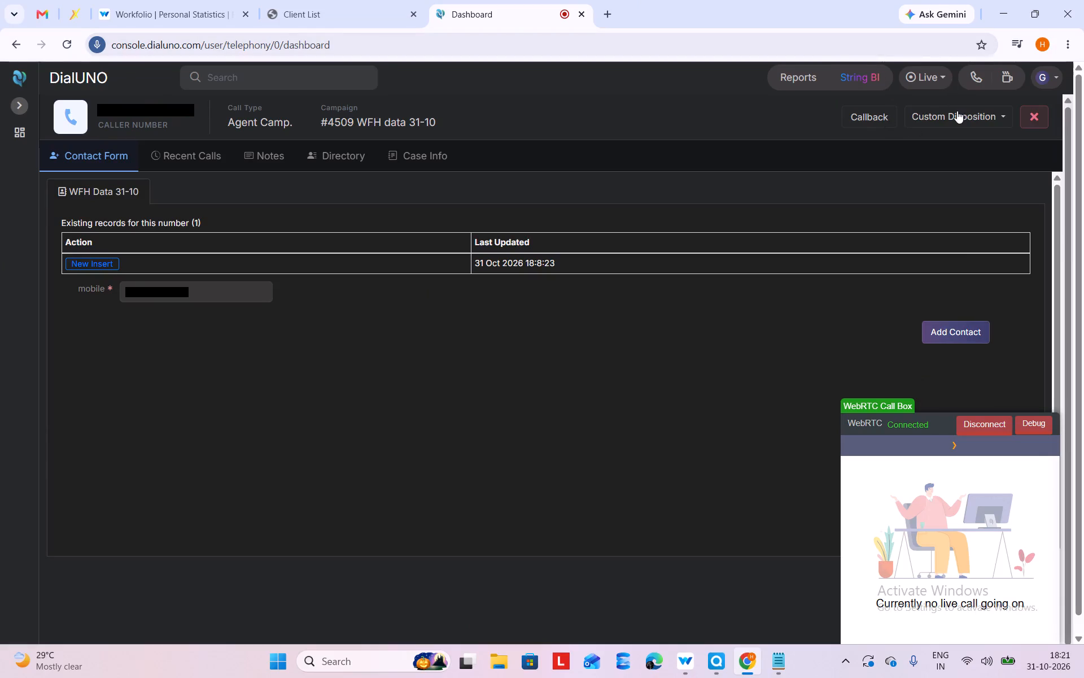
Close the finished call's caller record and reload the dashboard.
{"action": "left_click", "coordinate": [1043, 115]}
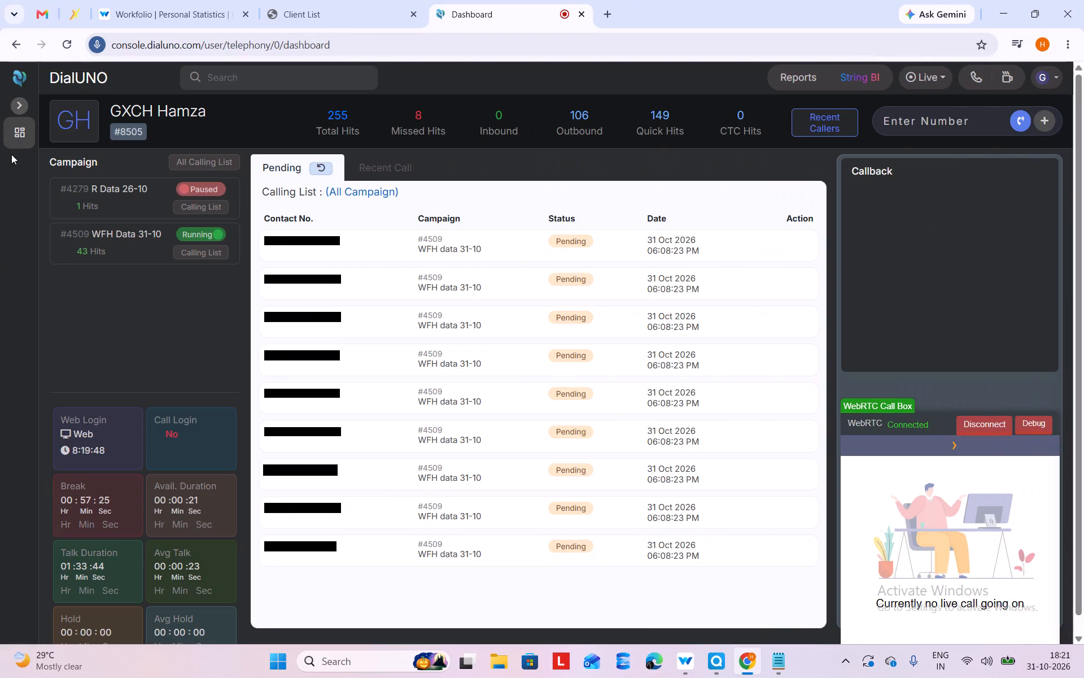
{"action": "left_click", "coordinate": [15, 147]}
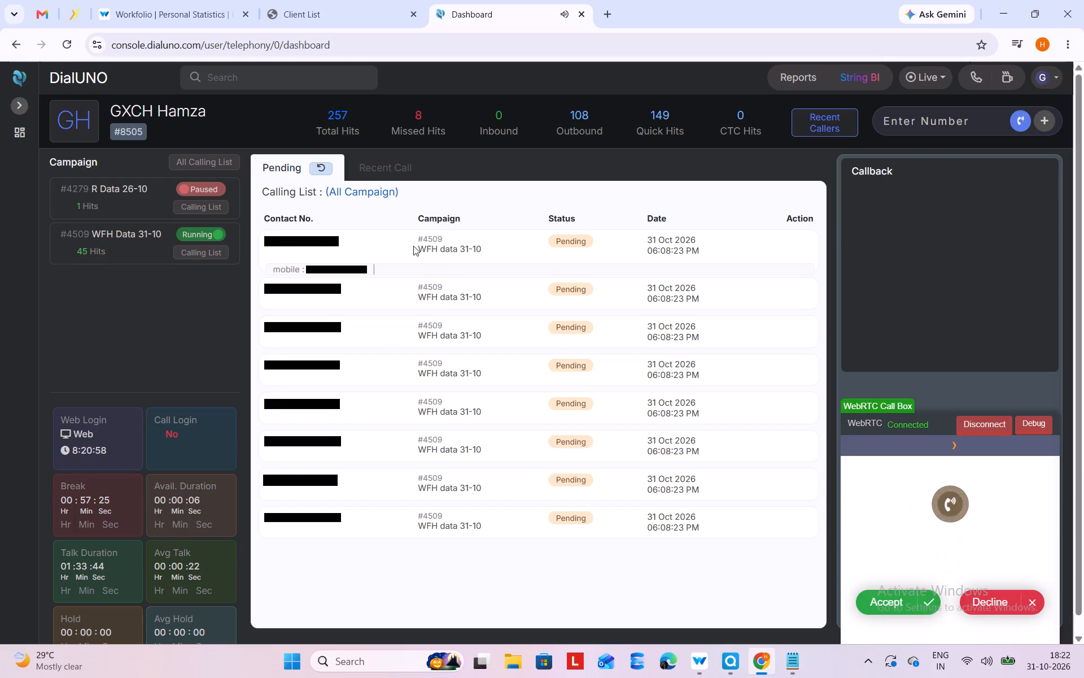
Accept the next incoming WFH data 31-10 call and close it out as Busy, ending its wrap-up.
{"action": "left_click", "coordinate": [907, 610]}
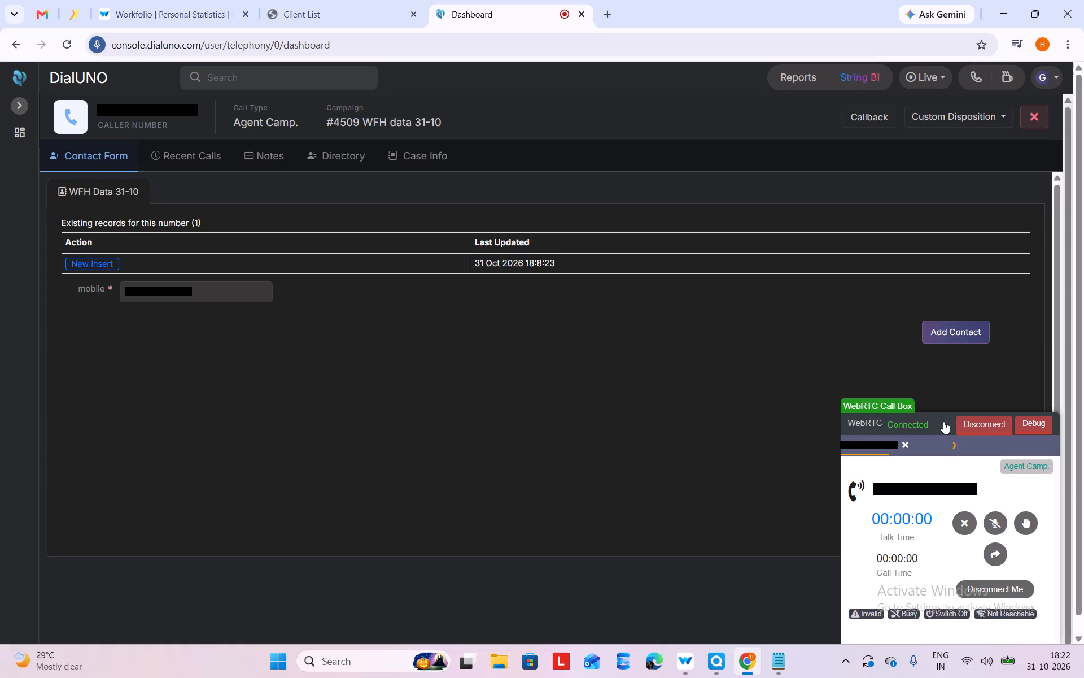
{"action": "left_click", "coordinate": [895, 613]}
{"action": "left_click", "coordinate": [954, 584]}
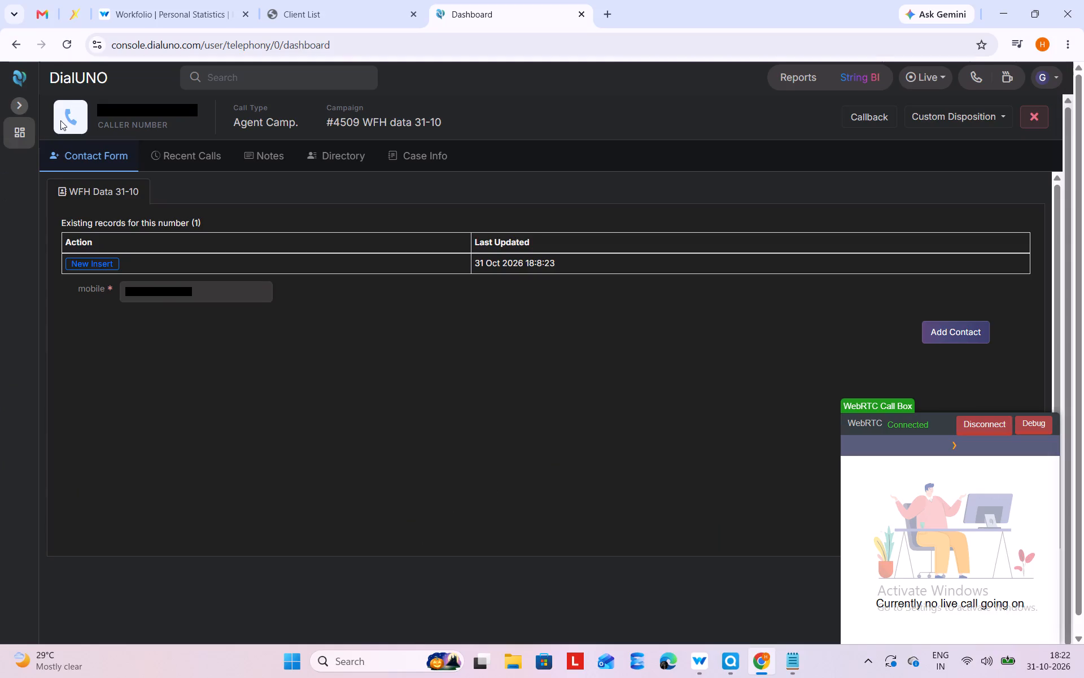
Leave the finished caller's record and return to the dashboard.
{"action": "left_click", "coordinate": [16, 134]}
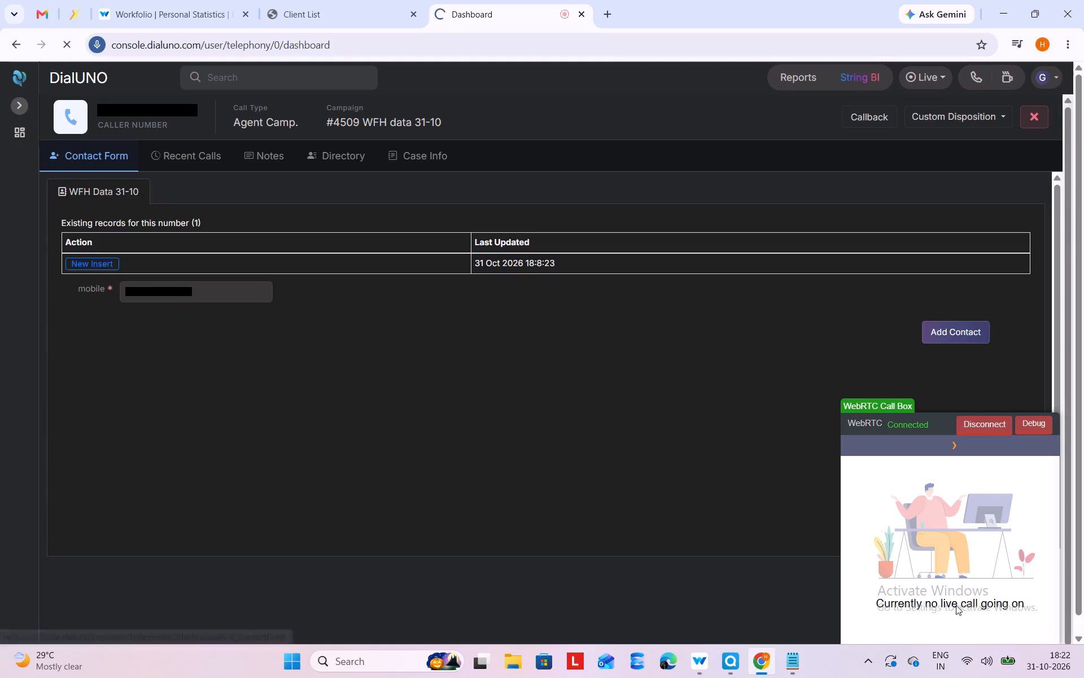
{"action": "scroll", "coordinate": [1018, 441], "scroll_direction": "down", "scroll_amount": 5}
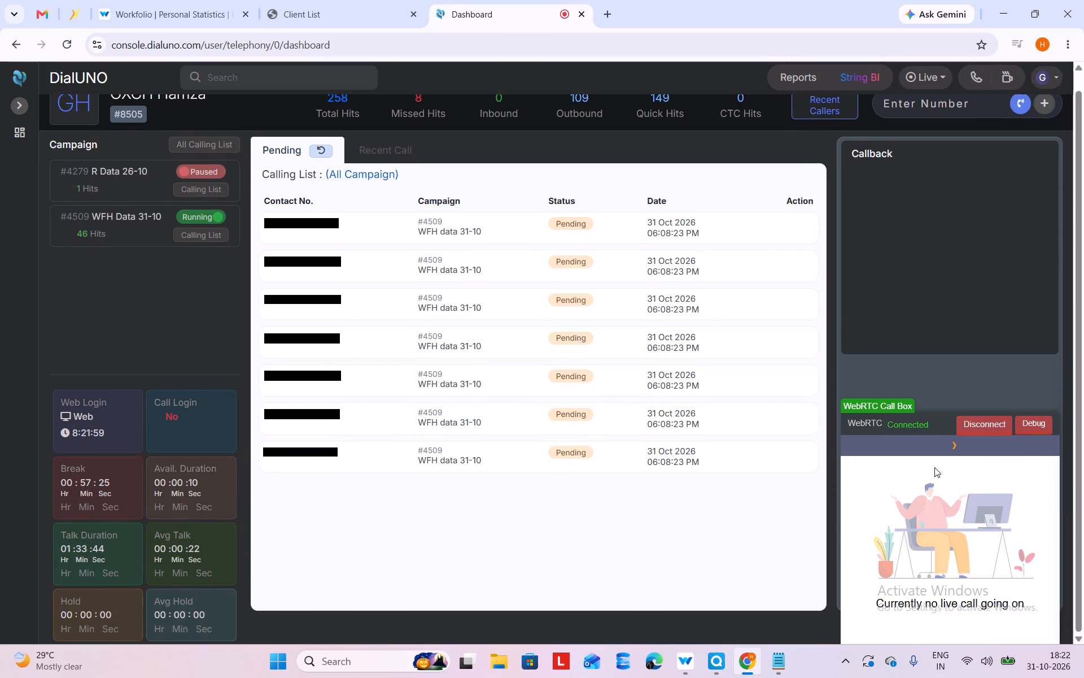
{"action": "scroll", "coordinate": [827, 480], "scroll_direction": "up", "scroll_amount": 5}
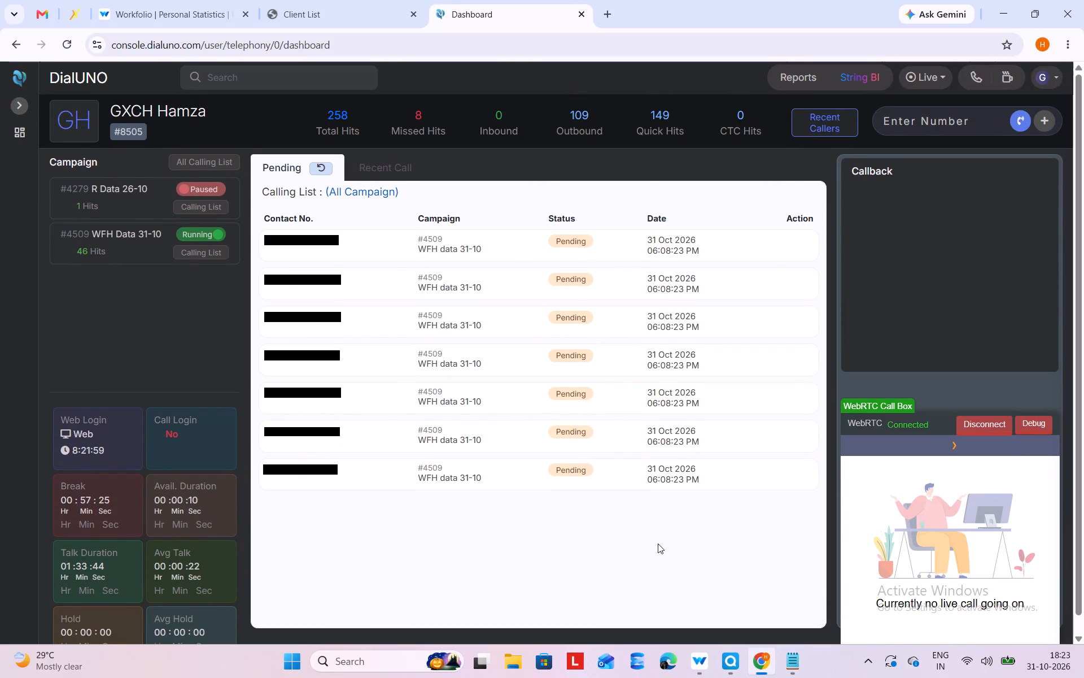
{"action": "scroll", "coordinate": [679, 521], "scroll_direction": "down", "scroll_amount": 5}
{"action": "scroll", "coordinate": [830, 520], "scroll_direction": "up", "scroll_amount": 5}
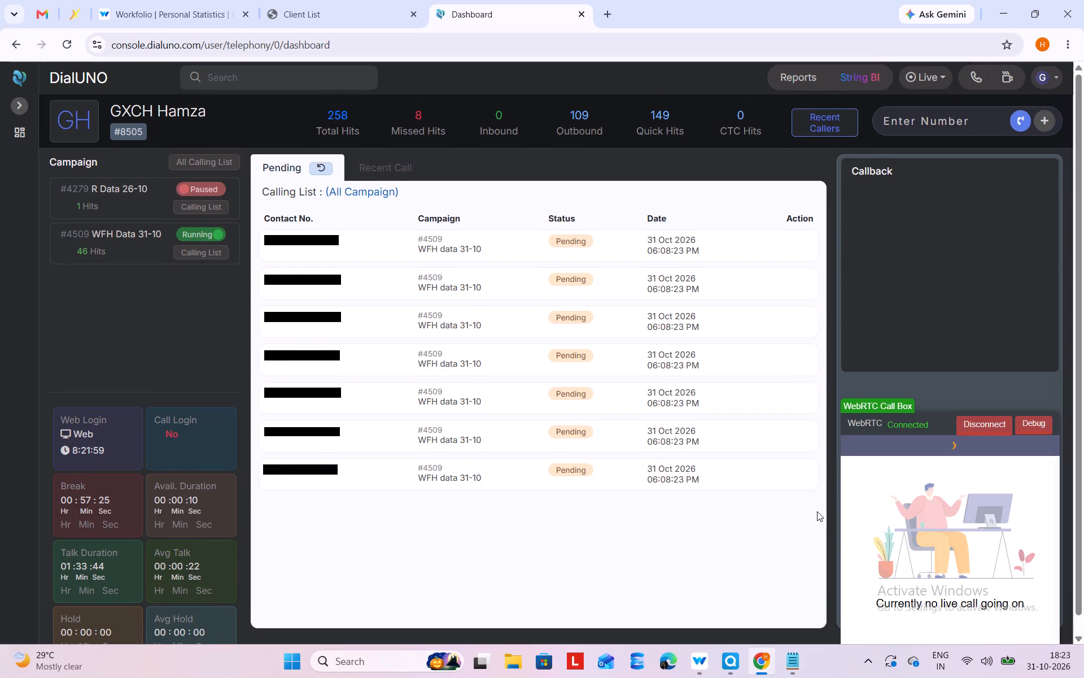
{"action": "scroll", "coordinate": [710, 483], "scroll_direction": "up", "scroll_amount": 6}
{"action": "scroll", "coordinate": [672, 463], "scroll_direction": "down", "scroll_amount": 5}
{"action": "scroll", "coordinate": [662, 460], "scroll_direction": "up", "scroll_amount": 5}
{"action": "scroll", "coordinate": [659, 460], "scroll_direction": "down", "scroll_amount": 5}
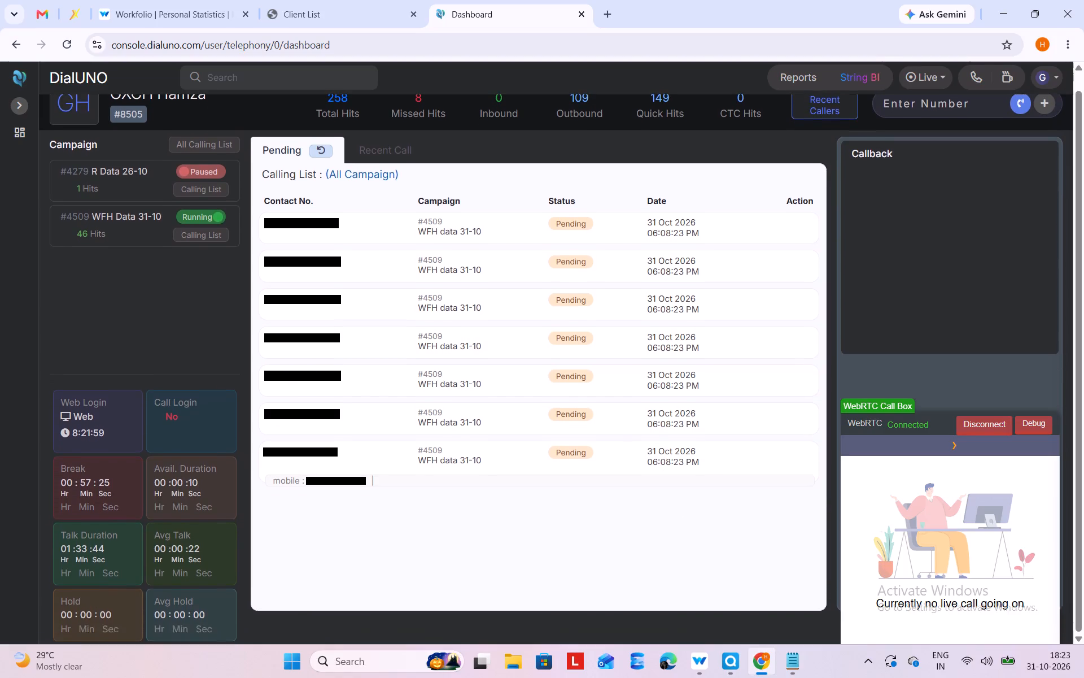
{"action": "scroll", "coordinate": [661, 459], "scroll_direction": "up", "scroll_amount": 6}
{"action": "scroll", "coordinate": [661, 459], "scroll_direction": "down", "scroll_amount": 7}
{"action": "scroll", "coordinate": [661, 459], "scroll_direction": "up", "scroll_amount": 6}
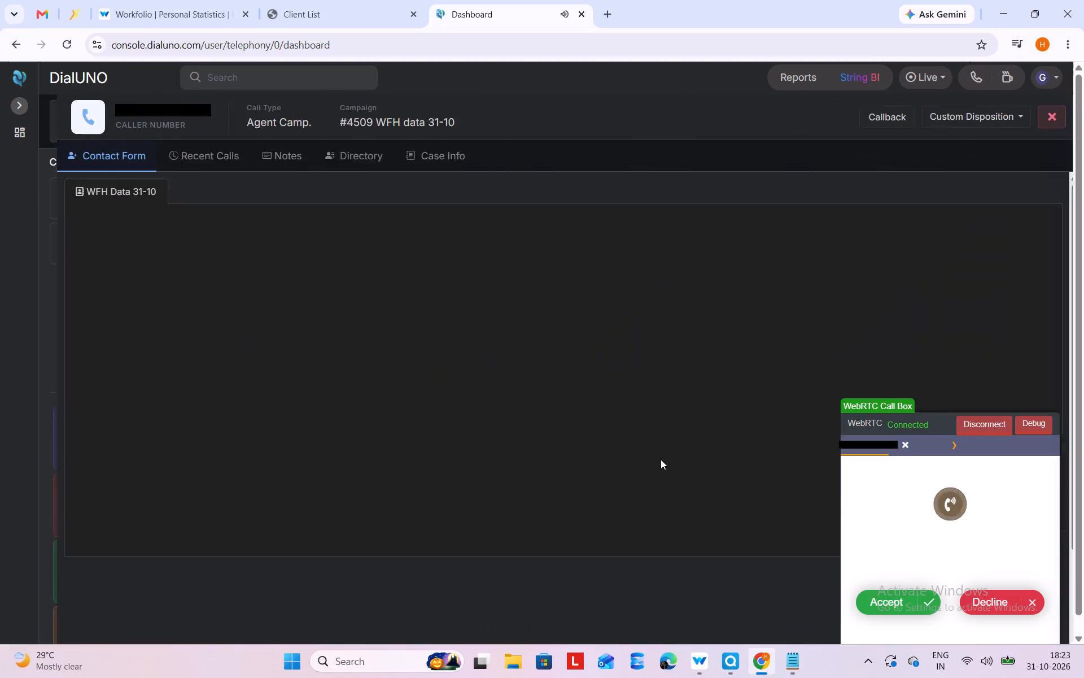
Accept the next incoming WFH data 31-10 call and close it out as Switch Off, ending its wrap-up.
{"action": "left_click", "coordinate": [873, 631]}
{"action": "left_click", "coordinate": [876, 615]}
{"action": "left_click", "coordinate": [872, 605]}
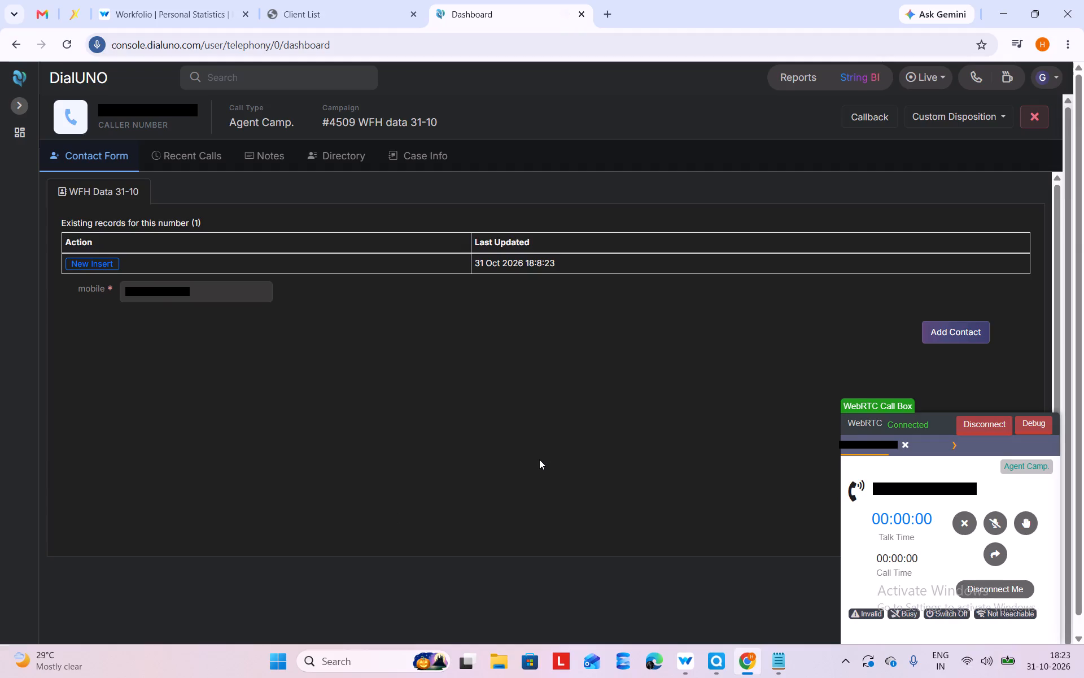
{"action": "left_click", "coordinate": [950, 612]}
{"action": "left_click", "coordinate": [941, 576]}
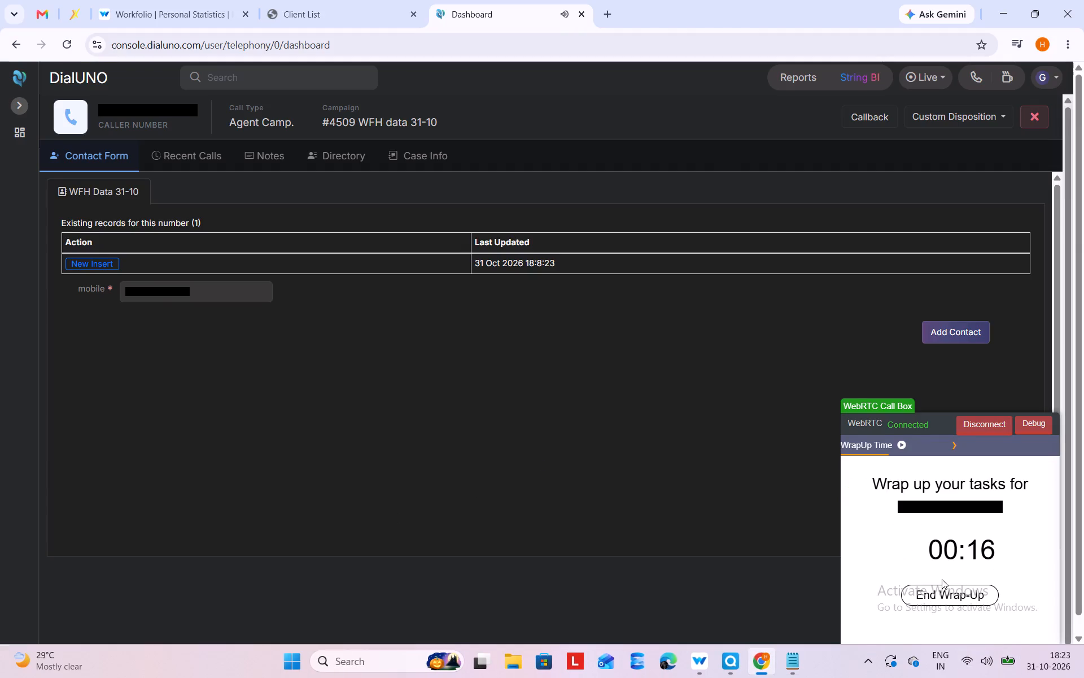
{"action": "left_click", "coordinate": [919, 597]}
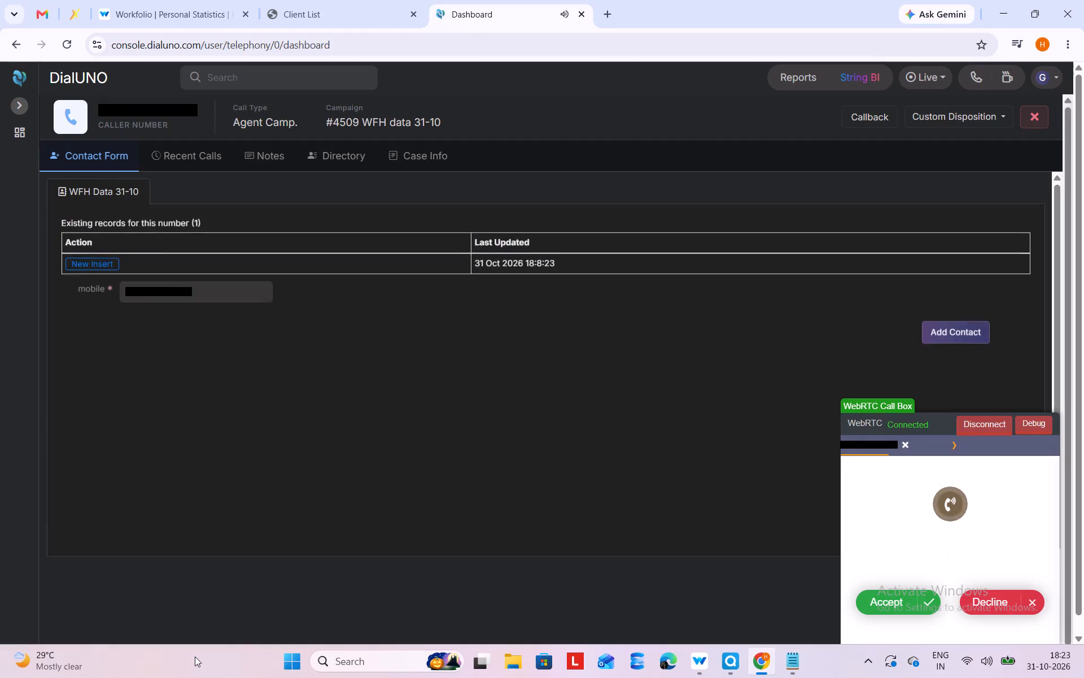
Accept the next incoming WFH data 31-10 call.
{"action": "left_click", "coordinate": [882, 607]}
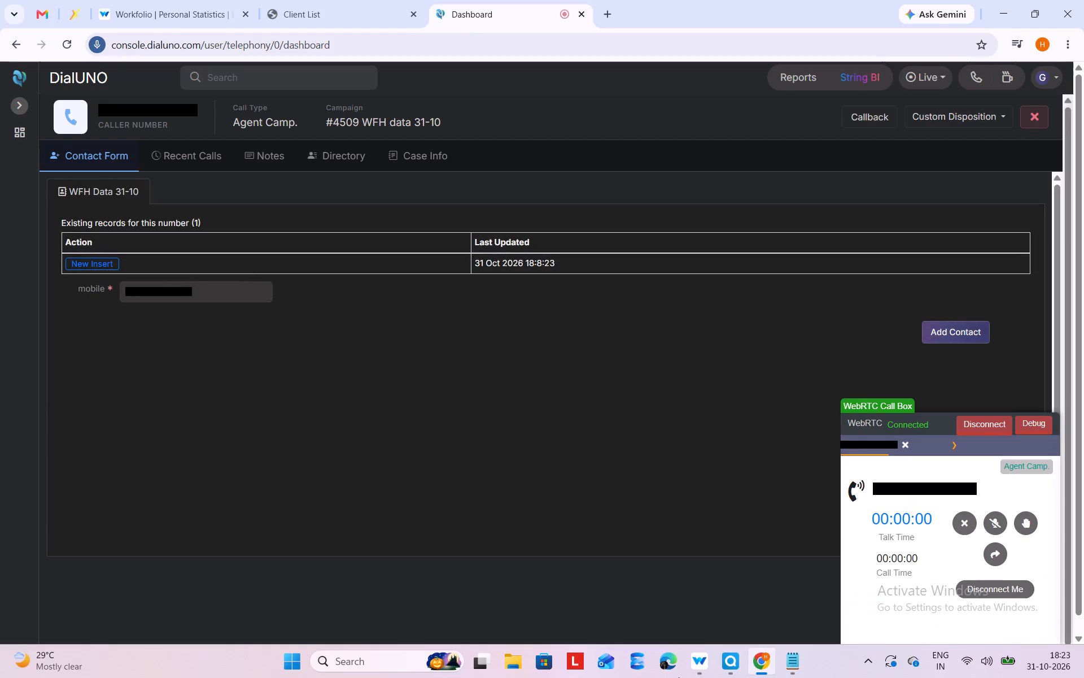
Refresh and check the Workfolio My Work statistics, look at the GameXch client list, and return to DialUNO.
{"action": "left_click", "coordinate": [173, 4]}
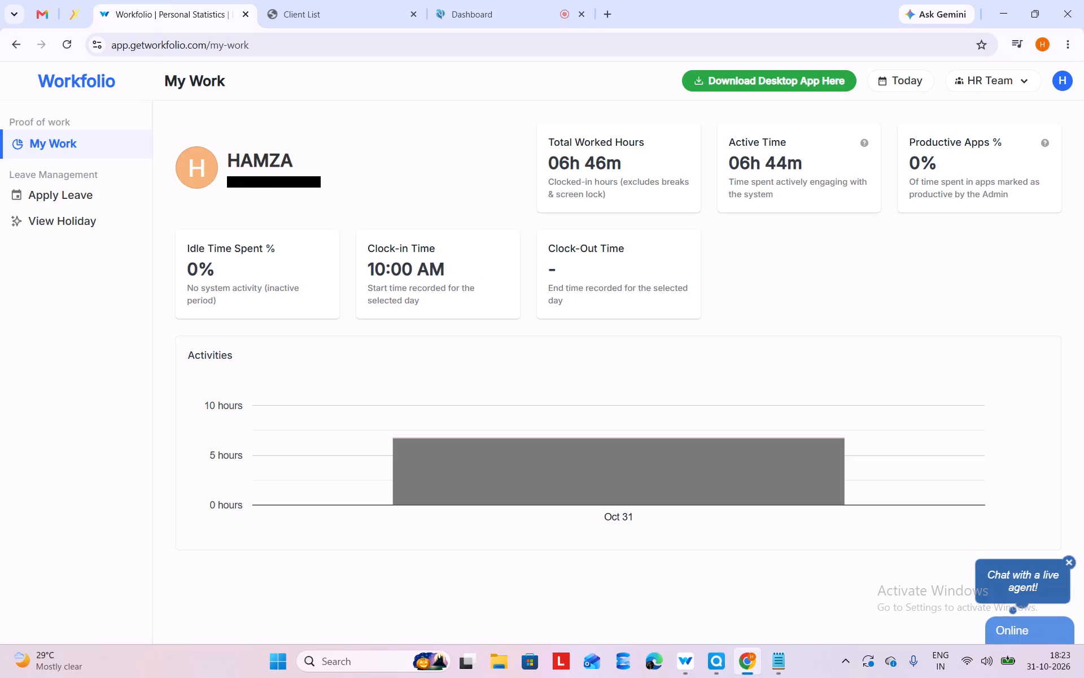
{"action": "left_click", "coordinate": [69, 47]}
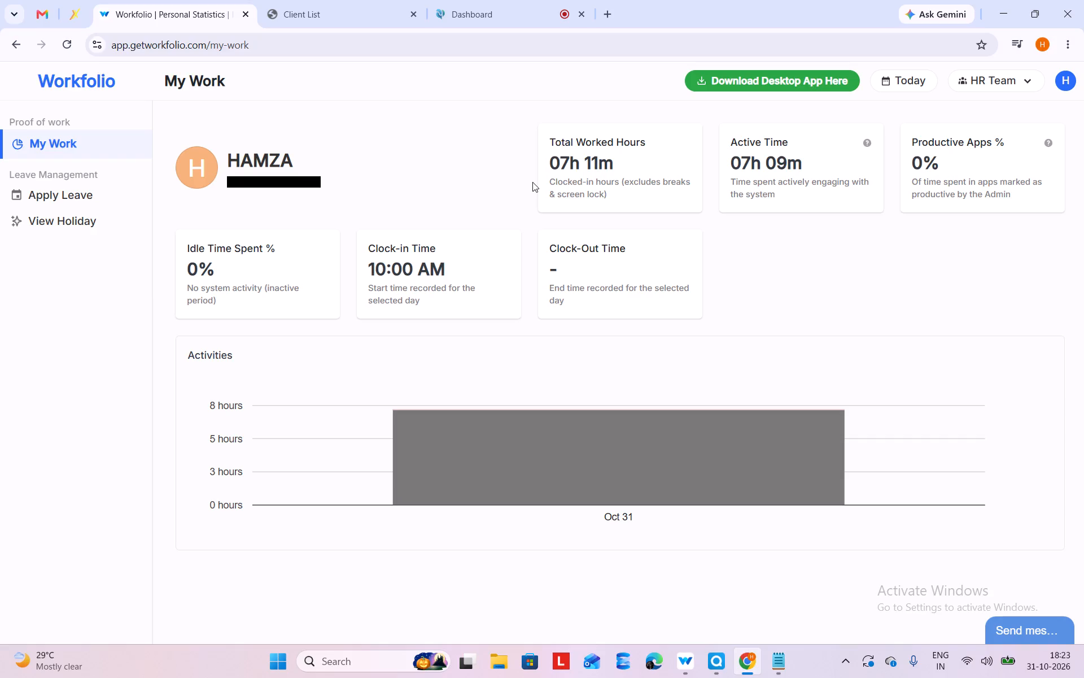
{"action": "left_click", "coordinate": [349, 23]}
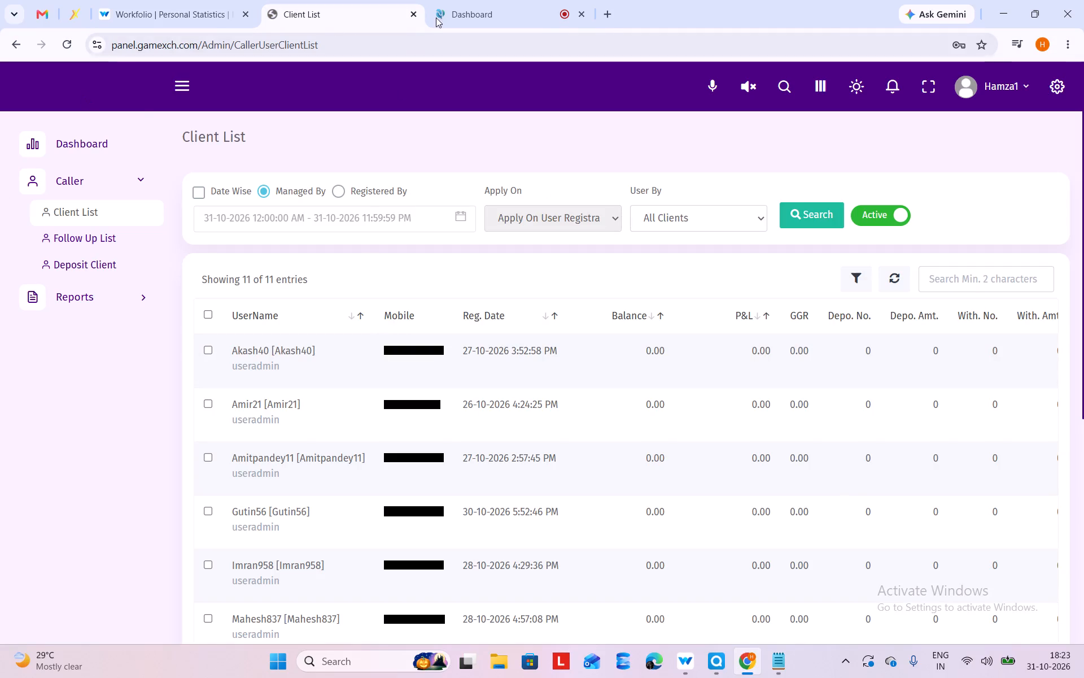
{"action": "left_click", "coordinate": [443, 16]}
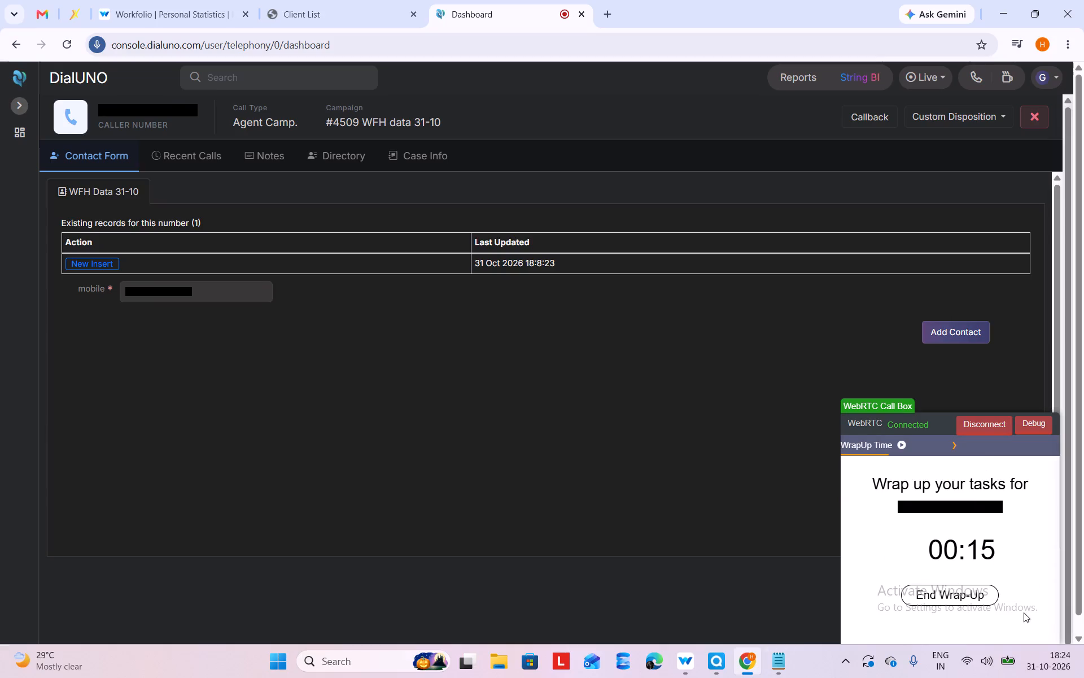
End the wrap-up of the current WFH data 31-10 call.
{"action": "left_click", "coordinate": [981, 597]}
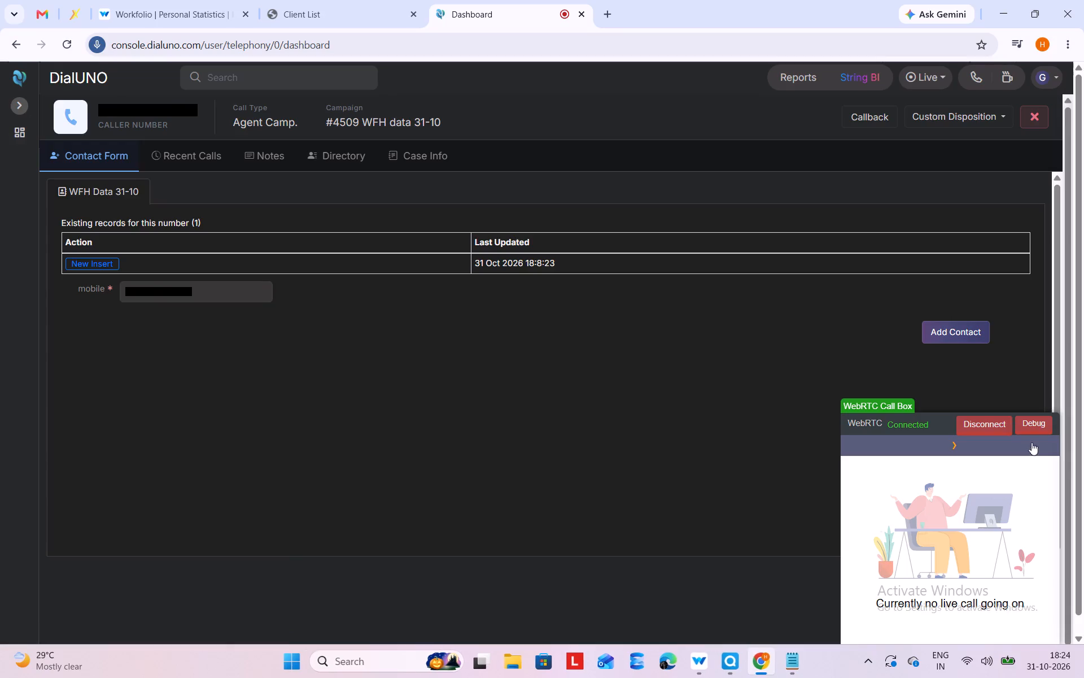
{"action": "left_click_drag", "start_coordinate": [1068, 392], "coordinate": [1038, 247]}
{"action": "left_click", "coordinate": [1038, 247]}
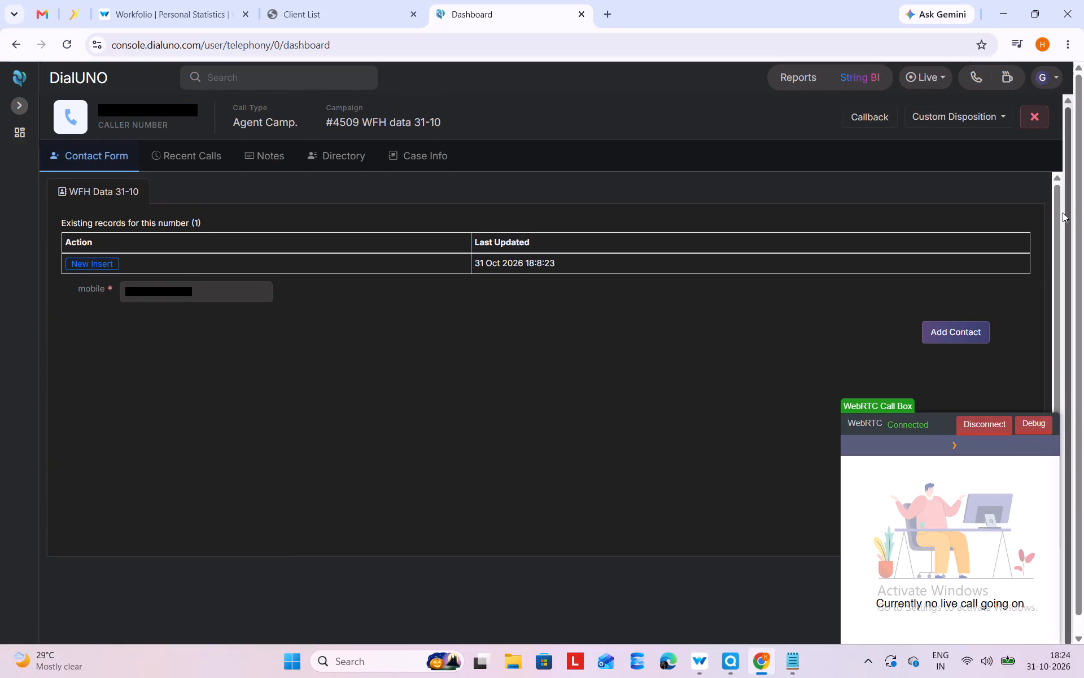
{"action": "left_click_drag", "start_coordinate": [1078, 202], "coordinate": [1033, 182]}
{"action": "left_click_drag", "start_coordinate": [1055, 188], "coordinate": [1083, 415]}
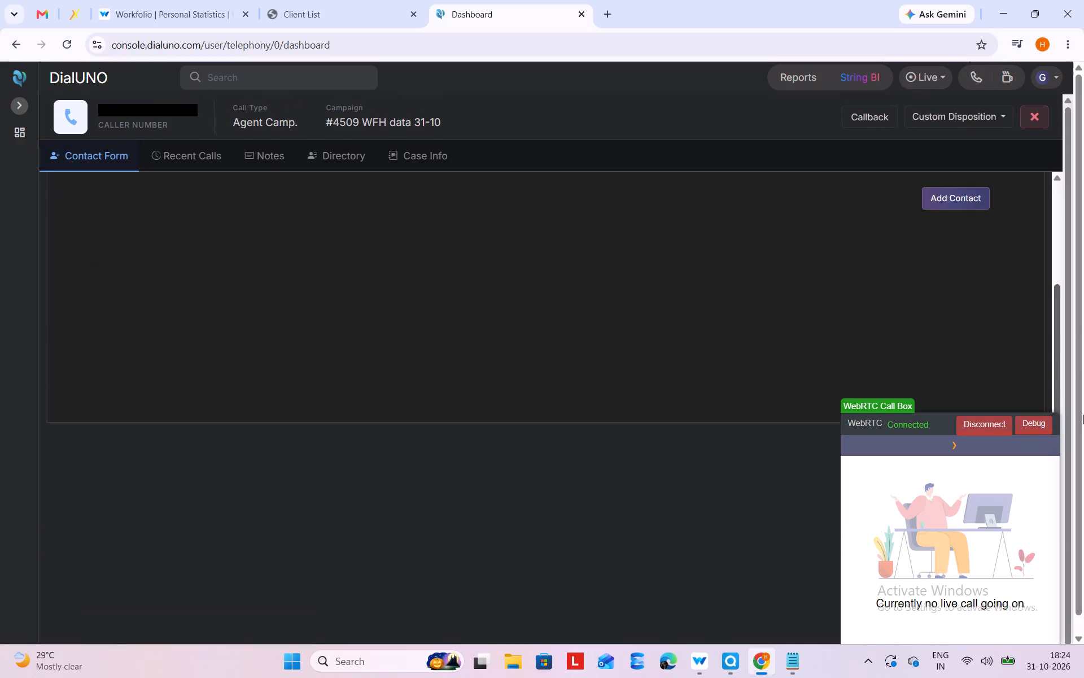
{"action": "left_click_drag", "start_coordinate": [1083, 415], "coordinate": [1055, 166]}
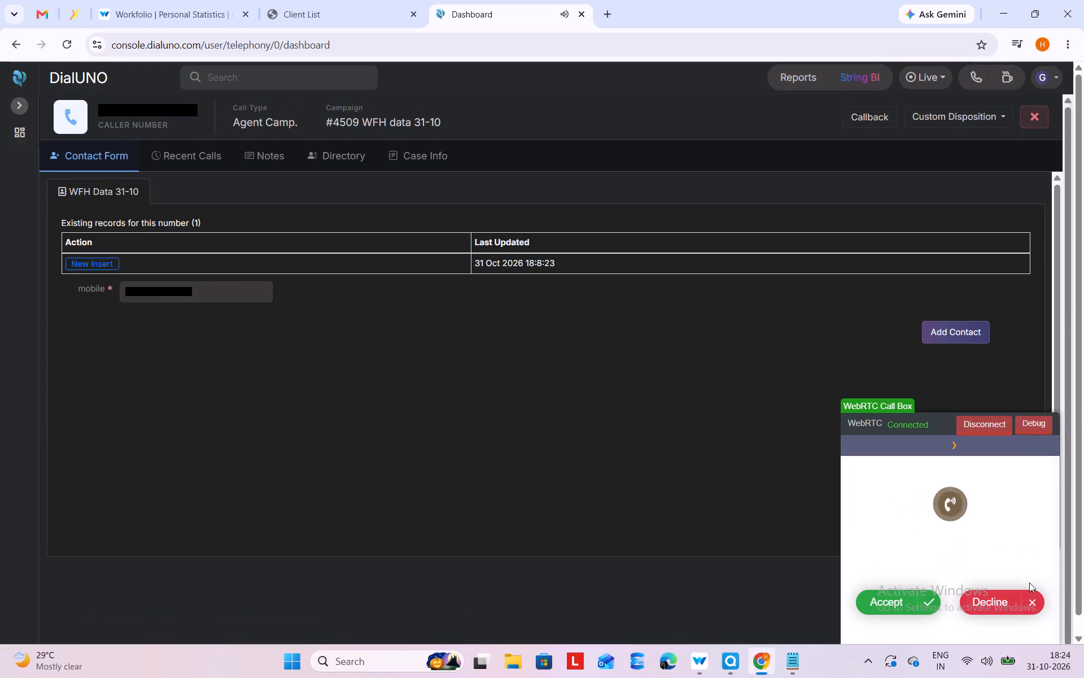
Accept the next incoming WFH data 31-10 call and view the caller's recent calls.
{"action": "left_click", "coordinate": [895, 601]}
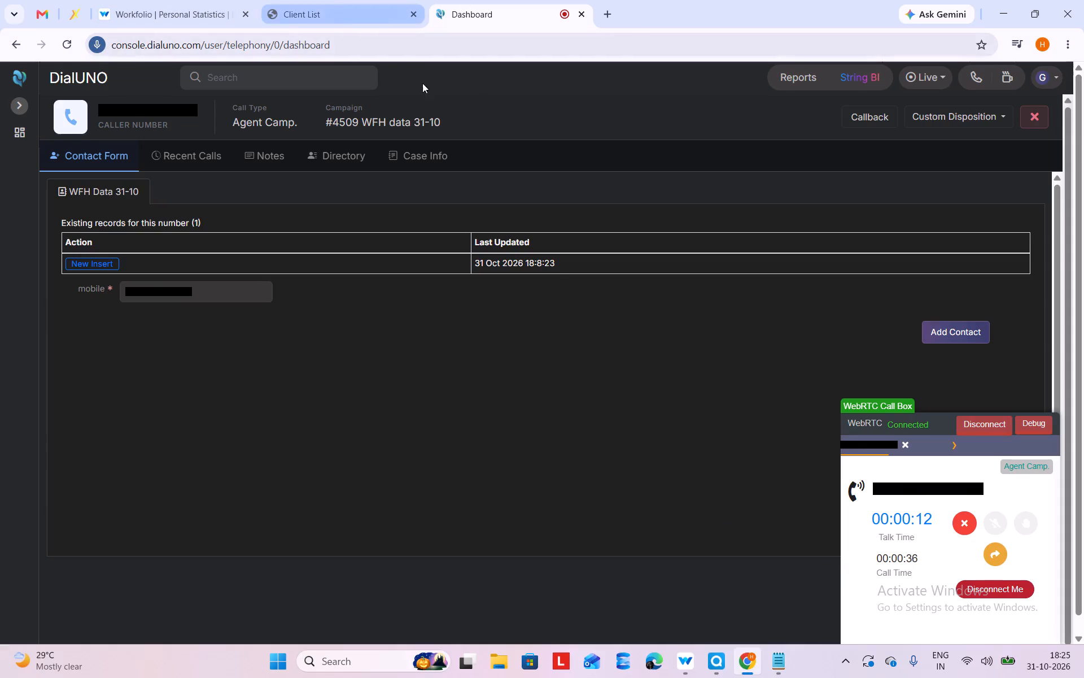
{"action": "left_click", "coordinate": [203, 158]}
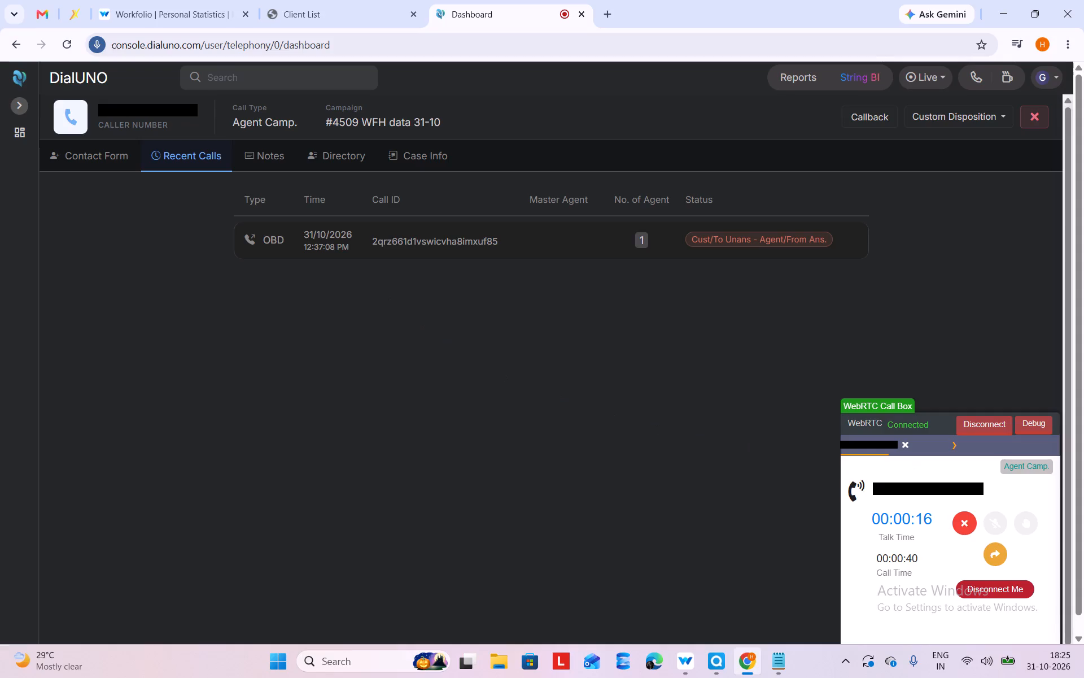
{"action": "left_click_drag", "start_coordinate": [977, 484], "coordinate": [937, 473]}
{"action": "left_click", "coordinate": [669, 426]}
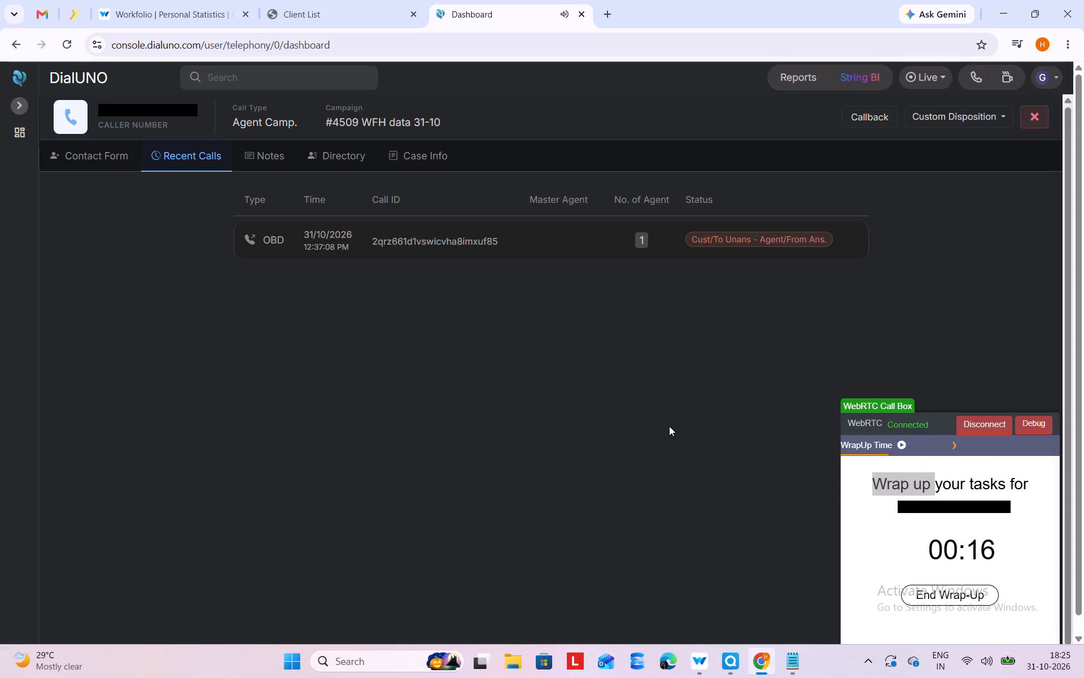
End the current call's wrap-up and return to the dashboard.
{"action": "left_click", "coordinate": [942, 585]}
{"action": "left_click", "coordinate": [508, 423]}
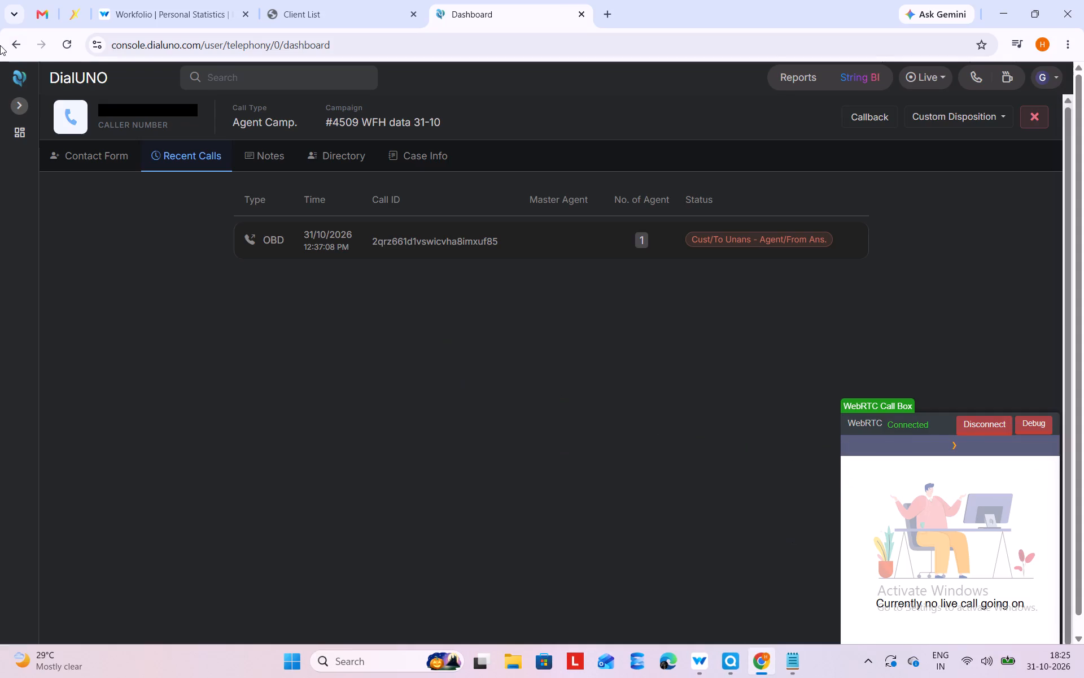
{"action": "left_click", "coordinate": [9, 148]}
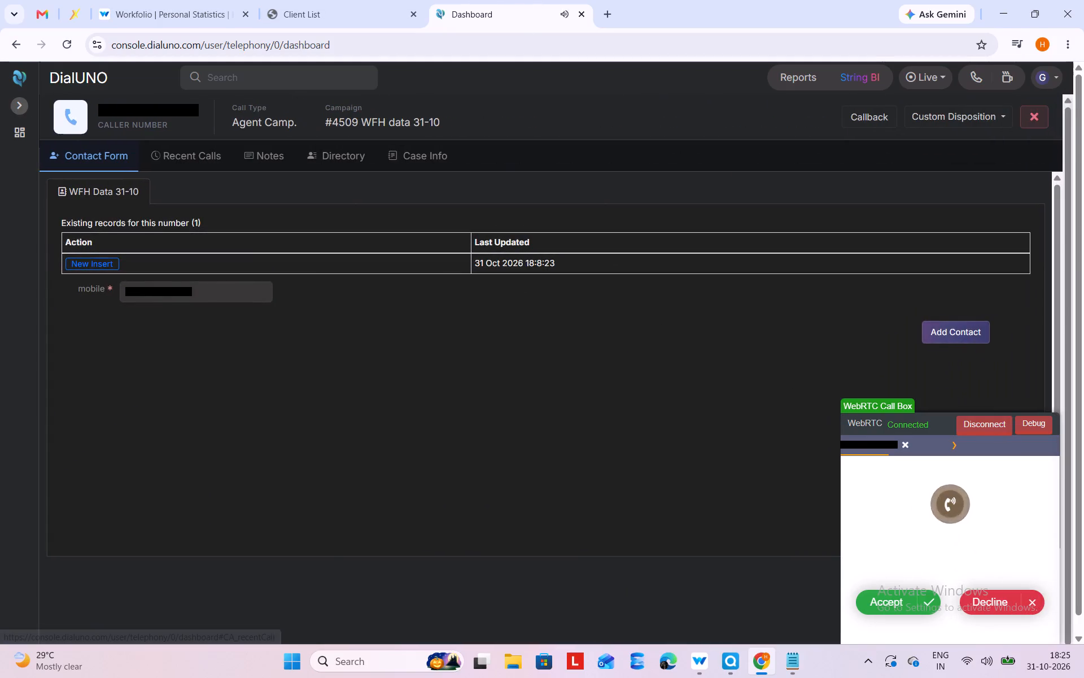
Accept the next incoming WFH data 31-10 call and close it out as Invalid, ending its wrap-up.
{"action": "left_click", "coordinate": [899, 604]}
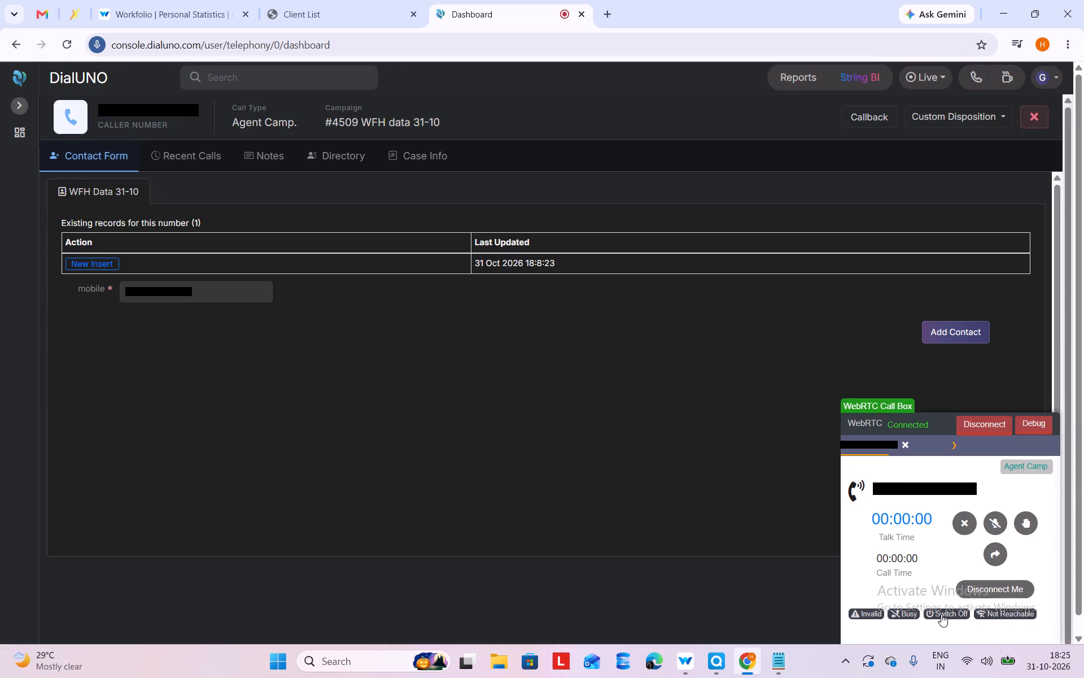
{"action": "left_click", "coordinate": [869, 609]}
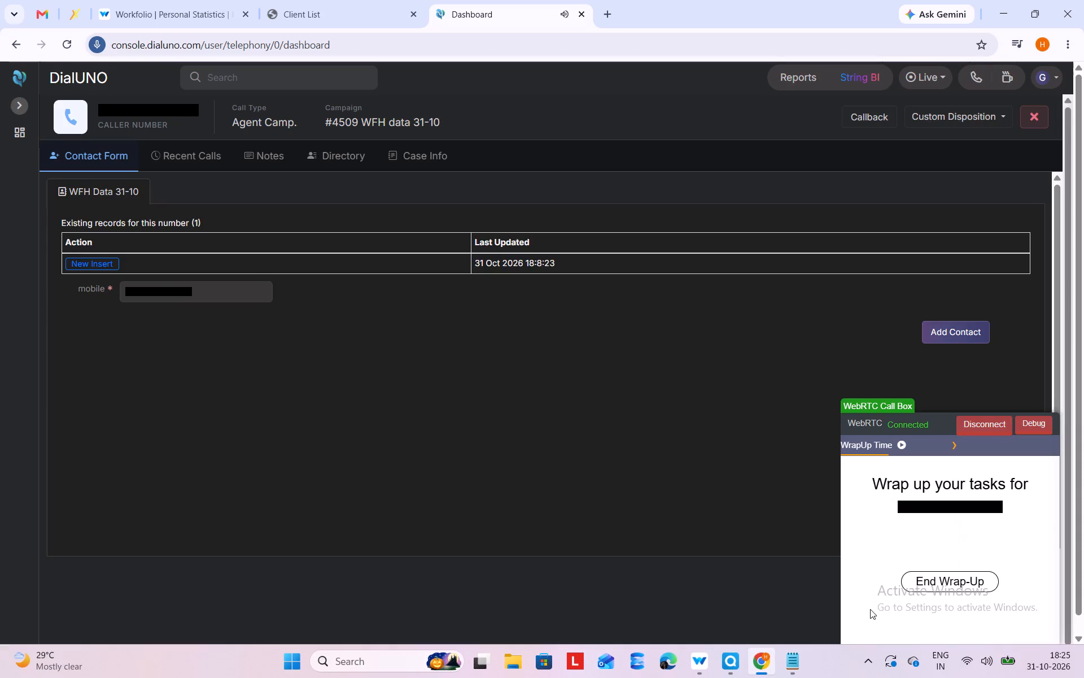
{"action": "left_click", "coordinate": [947, 584]}
{"action": "left_click", "coordinate": [950, 594]}
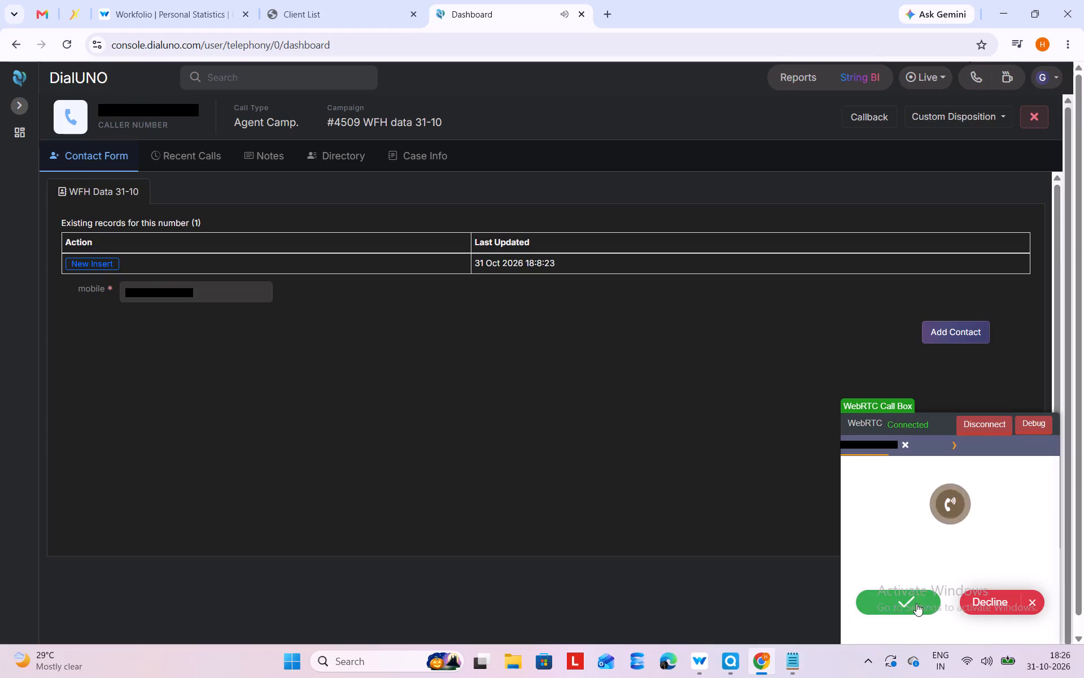
Accept the incoming WFH data 31-10 call, end its wrap-up and return to the dashboard.
{"action": "left_click", "coordinate": [909, 603]}
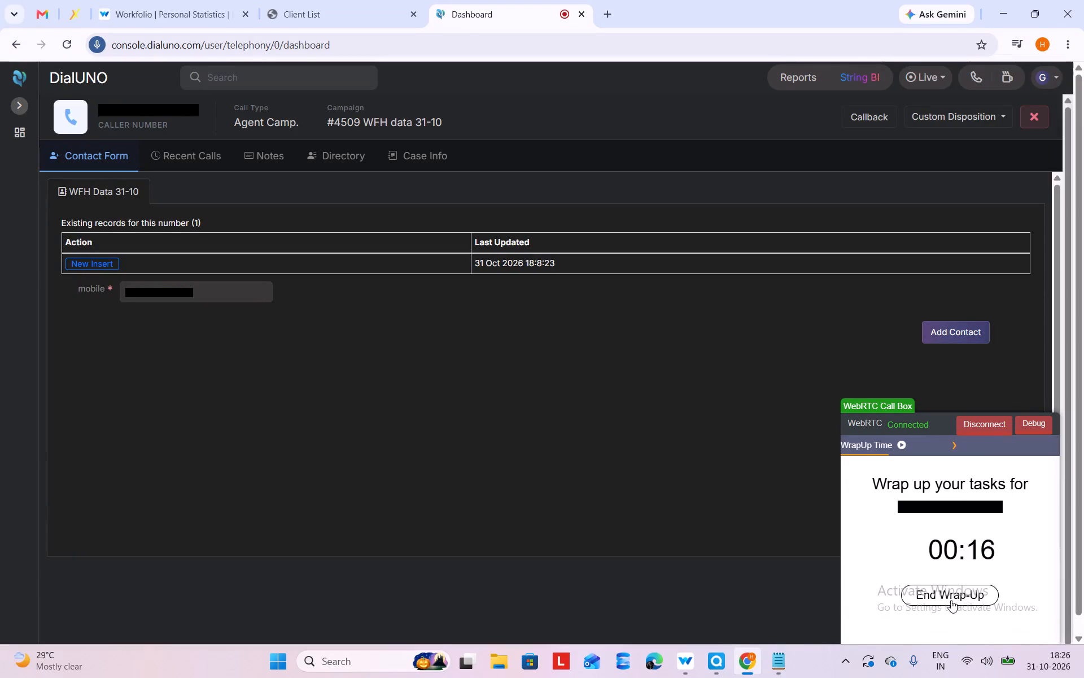
{"action": "left_click", "coordinate": [950, 599]}
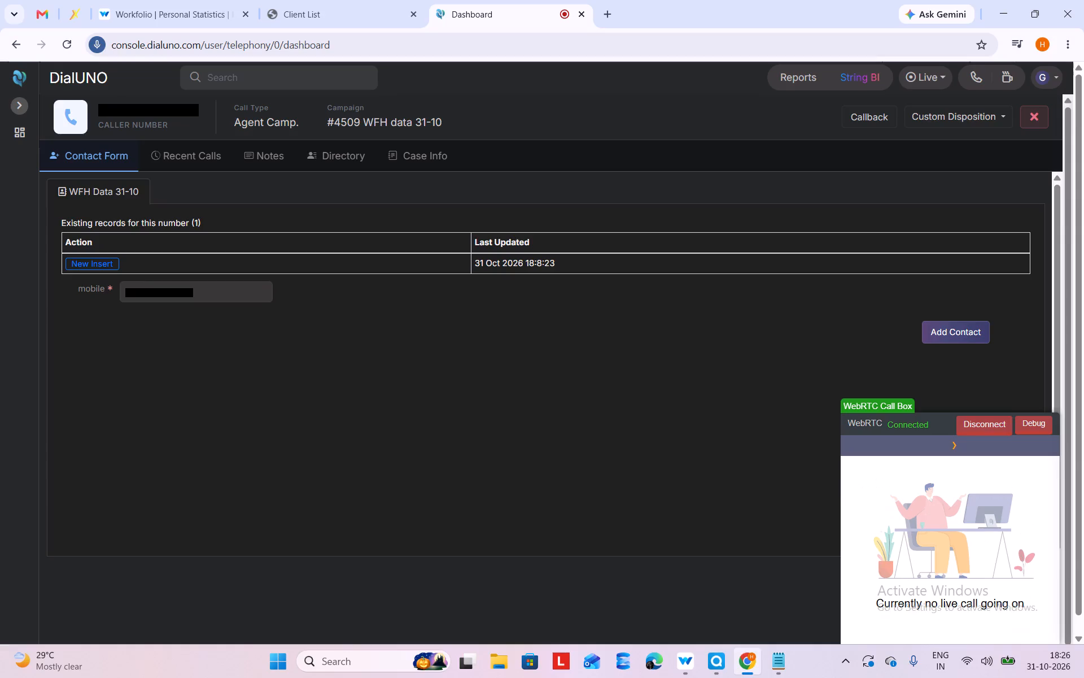
{"action": "left_click", "coordinate": [19, 119]}
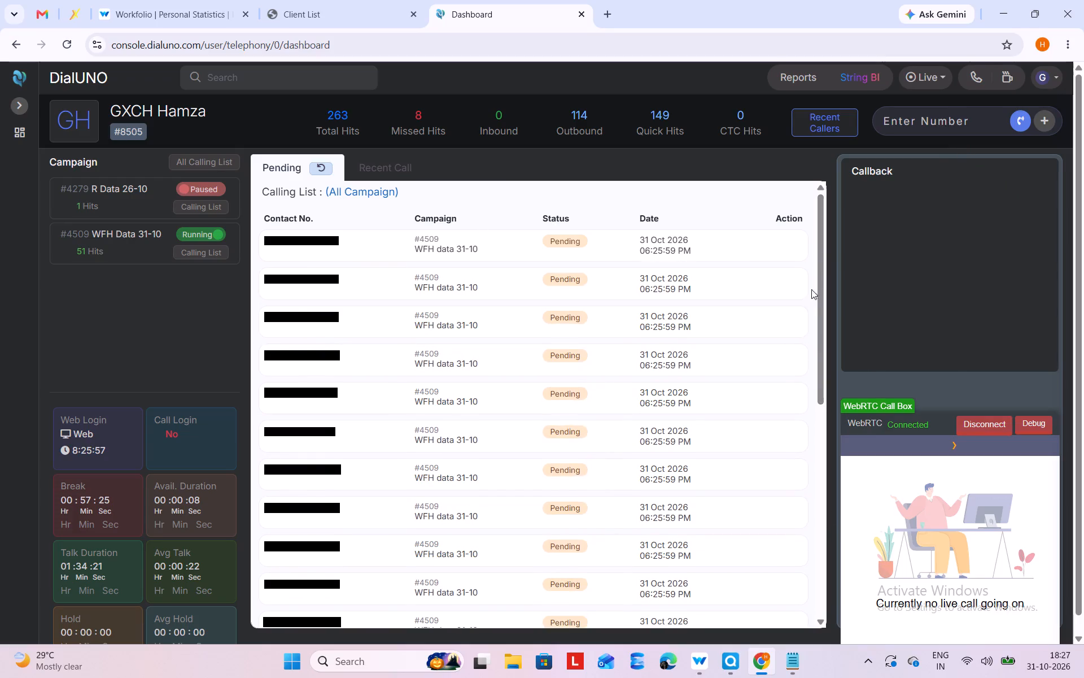
Look through the pending calling list for all campaigns on the dashboard.
{"action": "left_click_drag", "start_coordinate": [819, 285], "coordinate": [869, 225]}
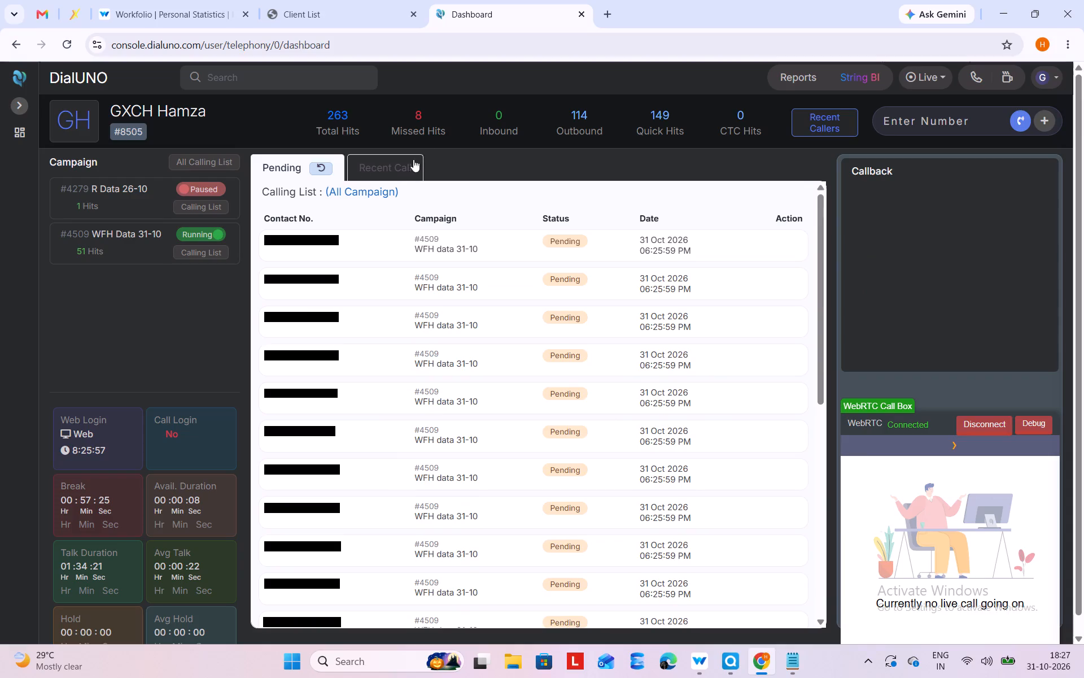
{"action": "scroll", "coordinate": [815, 24], "scroll_direction": "down", "scroll_amount": 5}
{"action": "scroll", "coordinate": [815, 24], "scroll_direction": "up", "scroll_amount": 3}
{"action": "scroll", "coordinate": [810, 32], "scroll_direction": "down", "scroll_amount": 5}
{"action": "scroll", "coordinate": [771, 169], "scroll_direction": "up", "scroll_amount": 1}
{"action": "scroll", "coordinate": [770, 173], "scroll_direction": "down", "scroll_amount": 17}
{"action": "scroll", "coordinate": [768, 176], "scroll_direction": "up", "scroll_amount": 10}
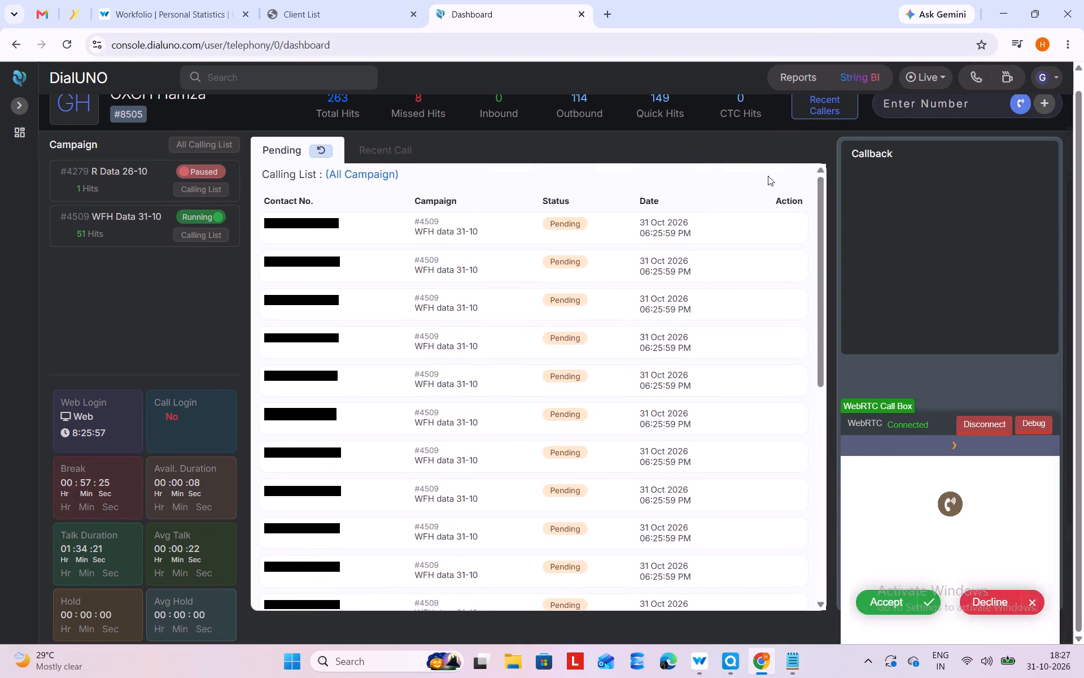
{"action": "scroll", "coordinate": [768, 176], "scroll_direction": "up", "scroll_amount": 5}
Accept the next incoming WFH data 31-10 call and end its wrap-up.
{"action": "left_click", "coordinate": [899, 589]}
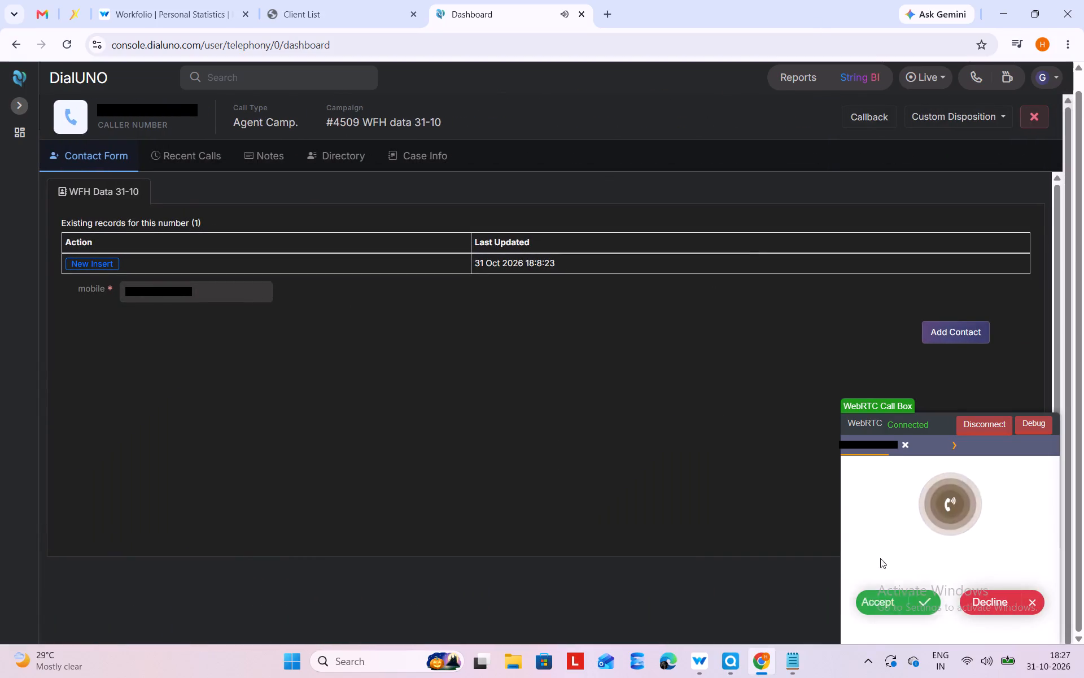
{"action": "left_click", "coordinate": [876, 605]}
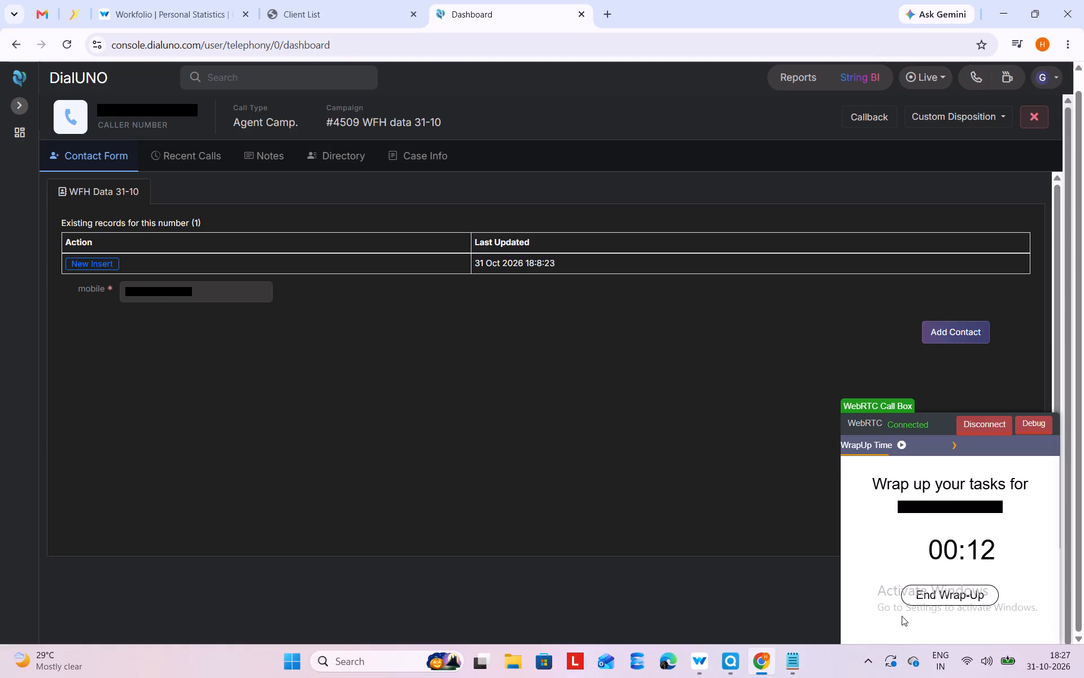
{"action": "left_click", "coordinate": [928, 601]}
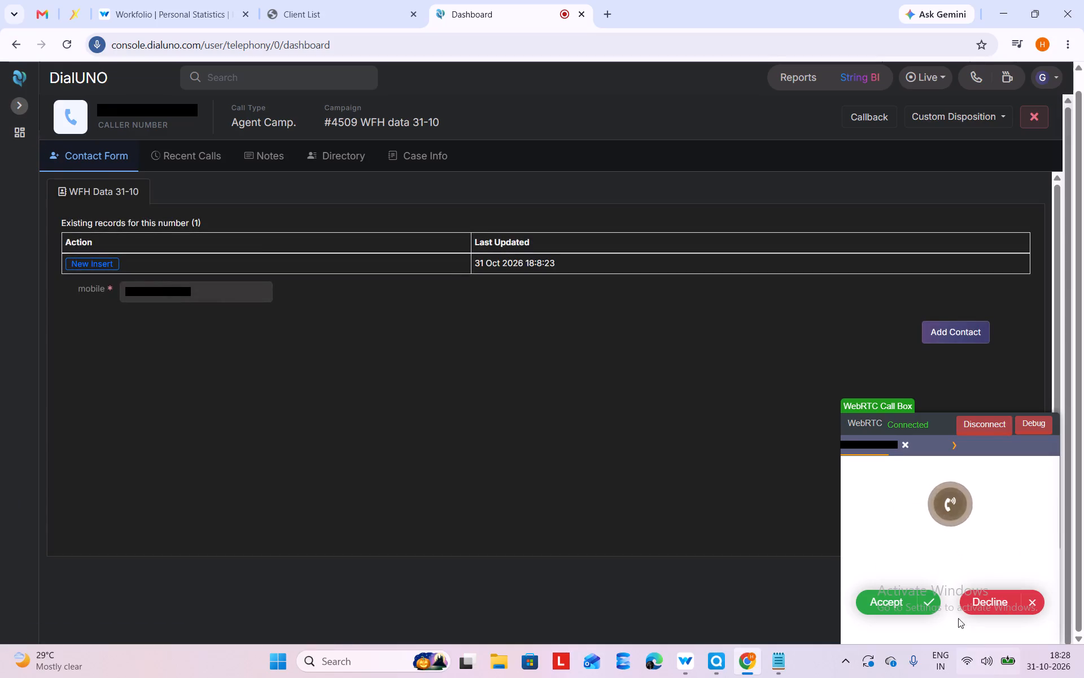
Accept the following WFH data 31-10 call, end its wrap-up and return to the dashboard.
{"action": "left_click", "coordinate": [920, 596]}
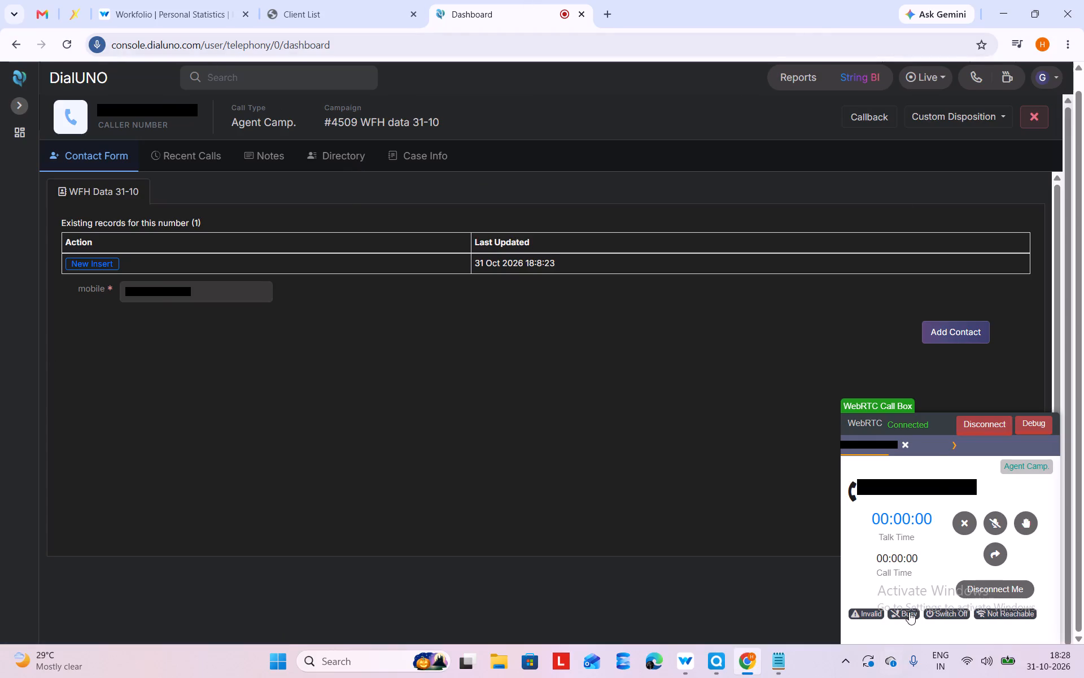
{"action": "left_click", "coordinate": [929, 586]}
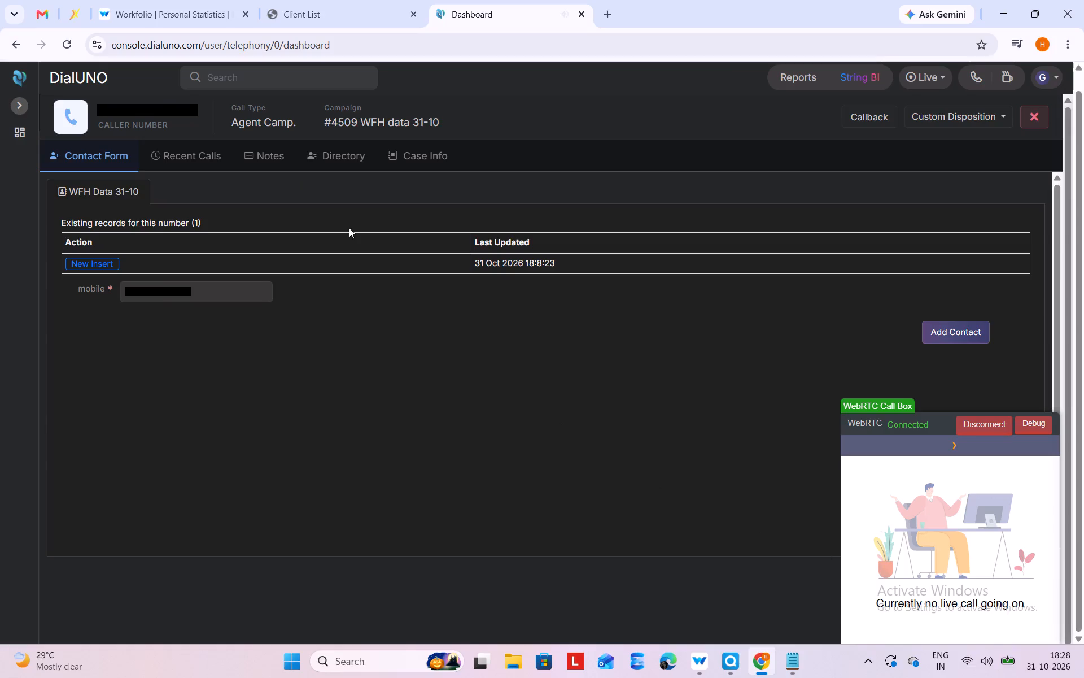
{"action": "left_click", "coordinate": [16, 144]}
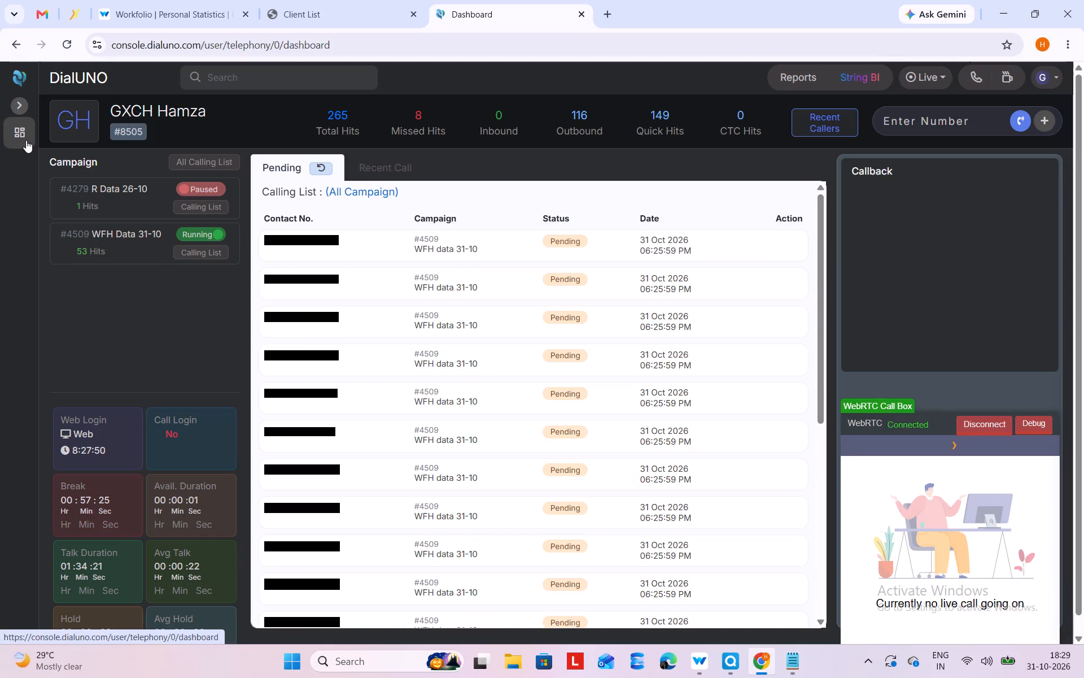
Accept the next WFH data 31-10 call and close it out as Busy, hanging up, ending its wrap-up and returning to the dashboard.
{"action": "left_click", "coordinate": [897, 607]}
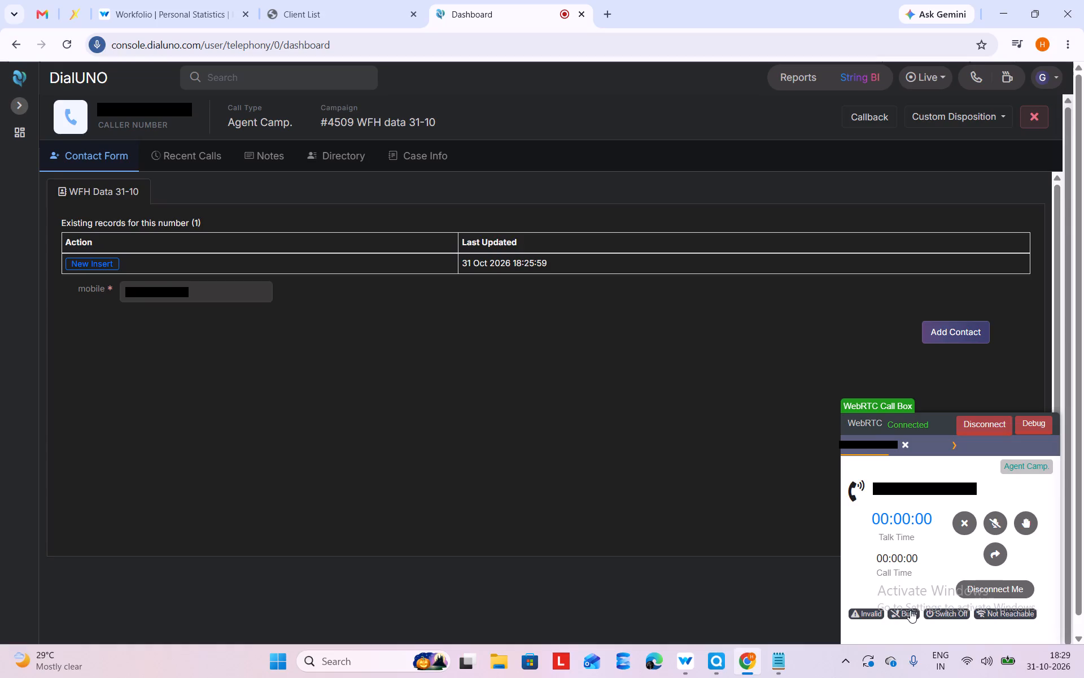
{"action": "scroll", "coordinate": [910, 609], "scroll_direction": "up", "scroll_amount": 1}
{"action": "left_click_drag", "start_coordinate": [907, 612], "coordinate": [907, 618]}
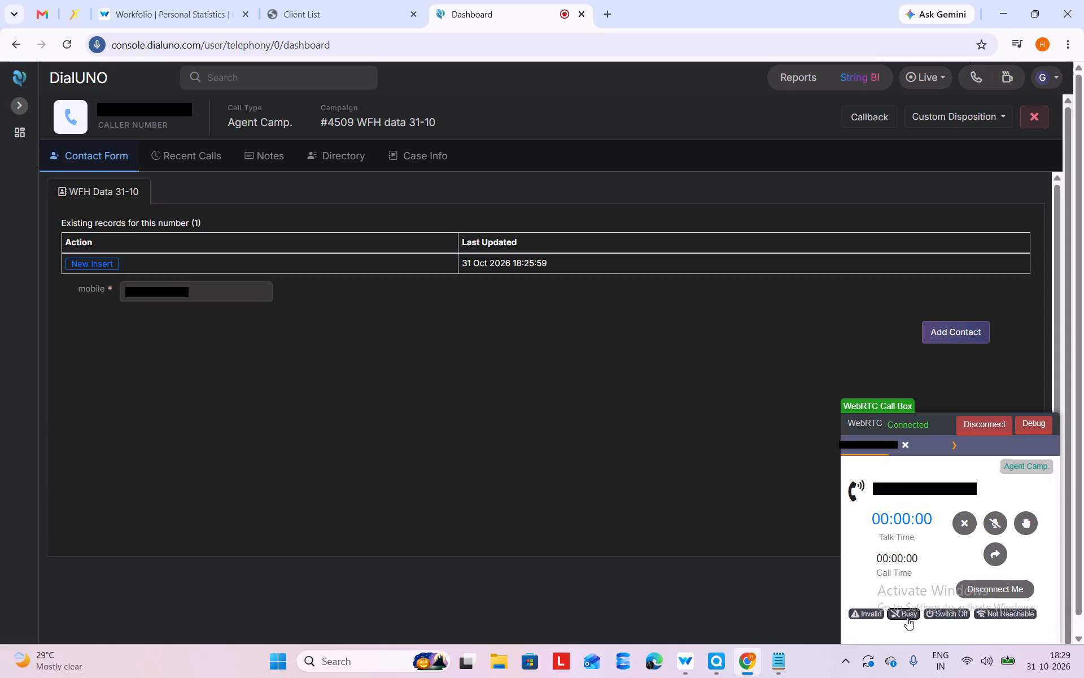
{"action": "left_click", "coordinate": [907, 618]}
{"action": "double_click", "coordinate": [907, 613]}
{"action": "left_click", "coordinate": [907, 613]}
{"action": "triple_click", "coordinate": [907, 613]}
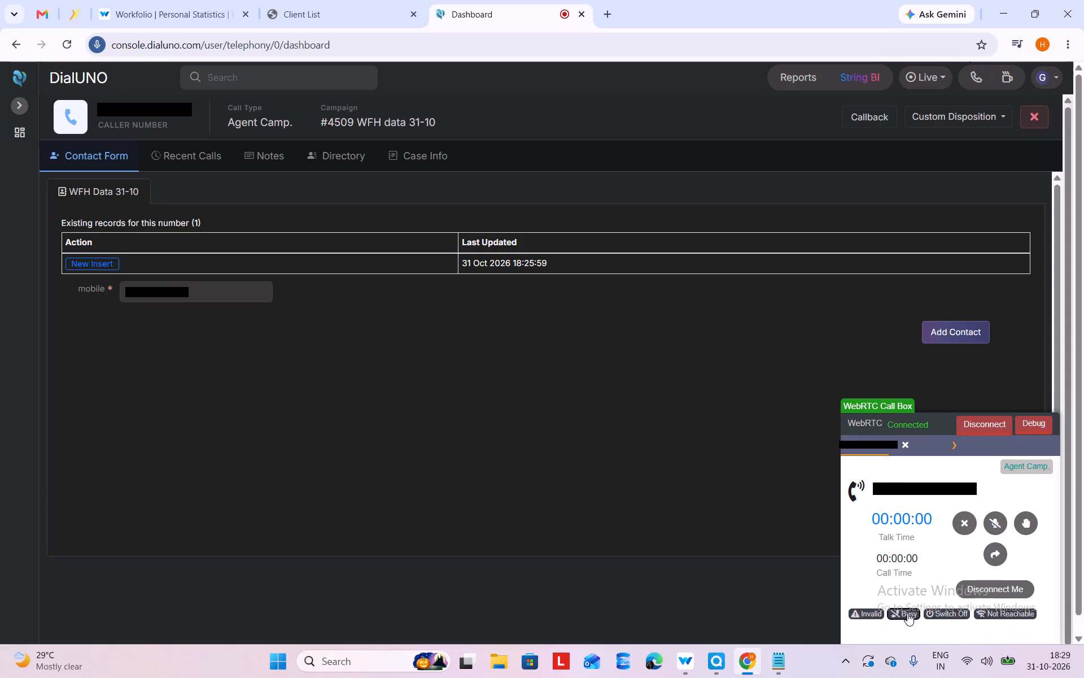
{"action": "left_click", "coordinate": [907, 613]}
{"action": "left_click", "coordinate": [967, 523]}
{"action": "left_click", "coordinate": [925, 586]}
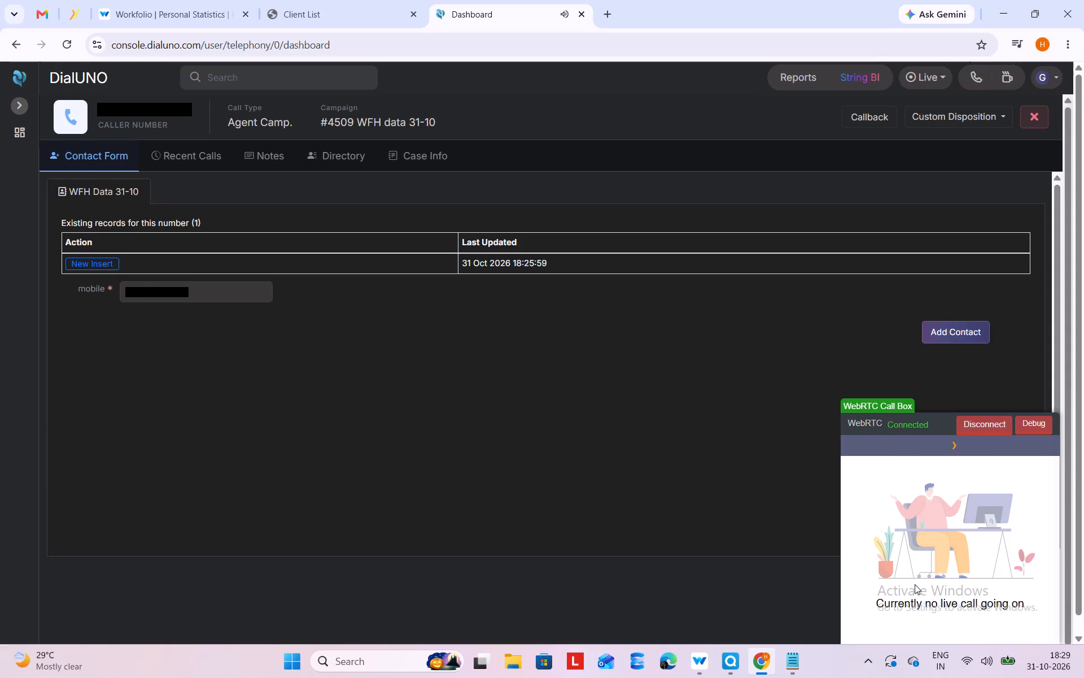
{"action": "left_click", "coordinate": [14, 132]}
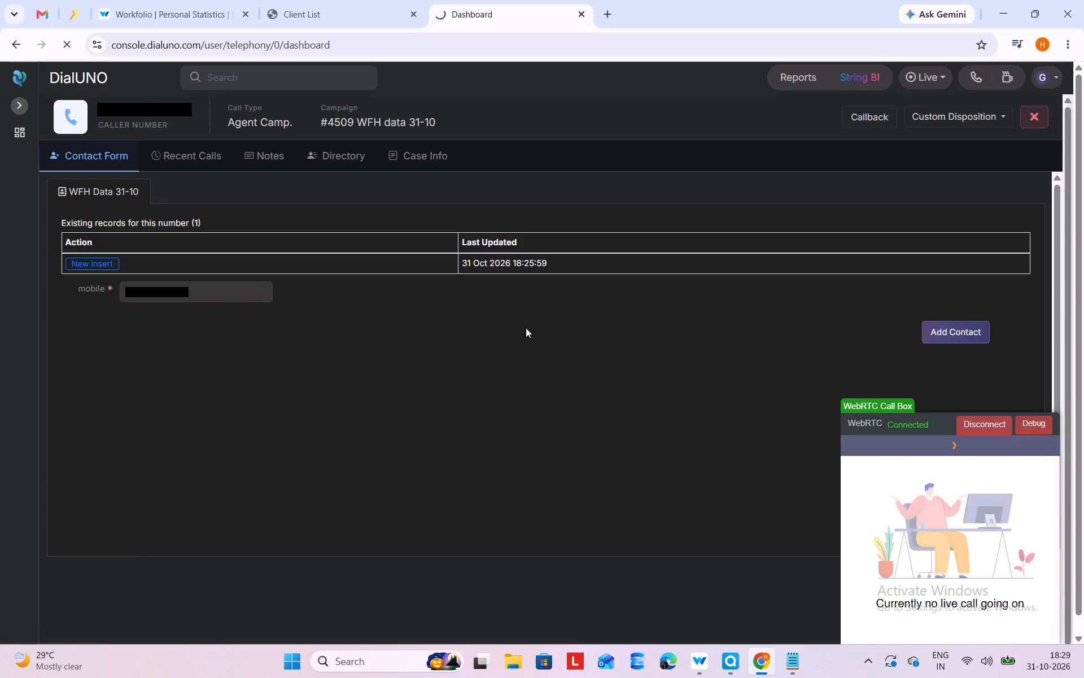
Review the pending WFH data 31-10 contacts in the dashboard's calling list.
{"action": "scroll", "coordinate": [455, 350], "scroll_direction": "down", "scroll_amount": 5}
{"action": "scroll", "coordinate": [543, 324], "scroll_direction": "down", "scroll_amount": 6}
{"action": "scroll", "coordinate": [563, 315], "scroll_direction": "up", "scroll_amount": 5}
{"action": "scroll", "coordinate": [566, 310], "scroll_direction": "down", "scroll_amount": 7}
{"action": "scroll", "coordinate": [567, 308], "scroll_direction": "up", "scroll_amount": 3}
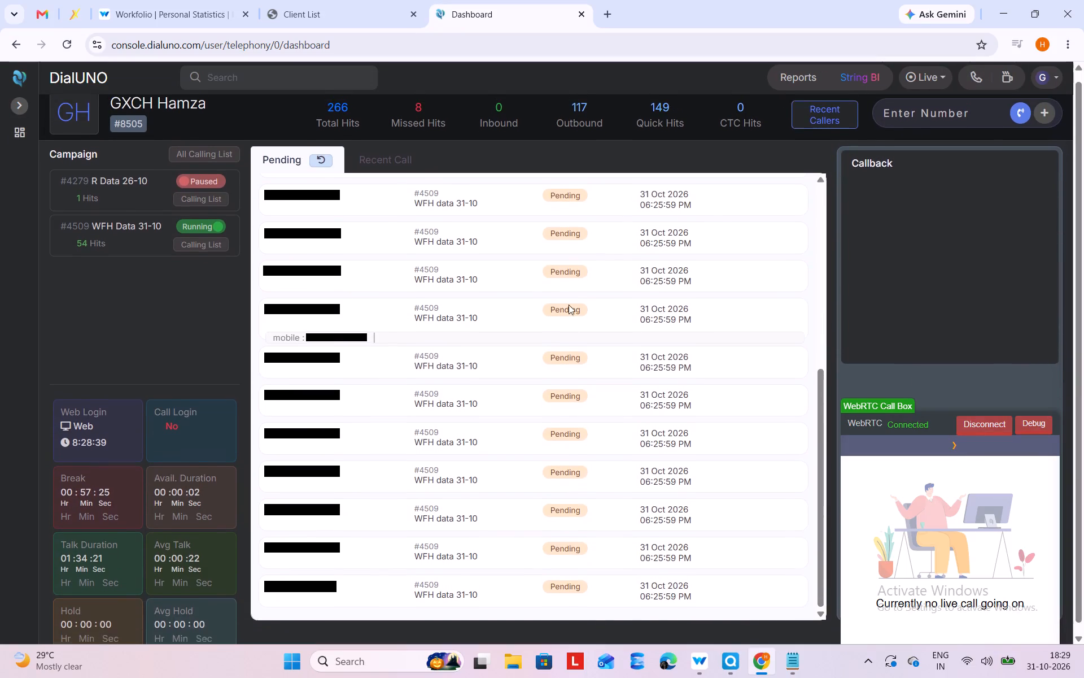
{"action": "scroll", "coordinate": [569, 305], "scroll_direction": "up", "scroll_amount": 11}
{"action": "scroll", "coordinate": [600, 285], "scroll_direction": "down", "scroll_amount": 7}
{"action": "scroll", "coordinate": [607, 280], "scroll_direction": "up", "scroll_amount": 3}
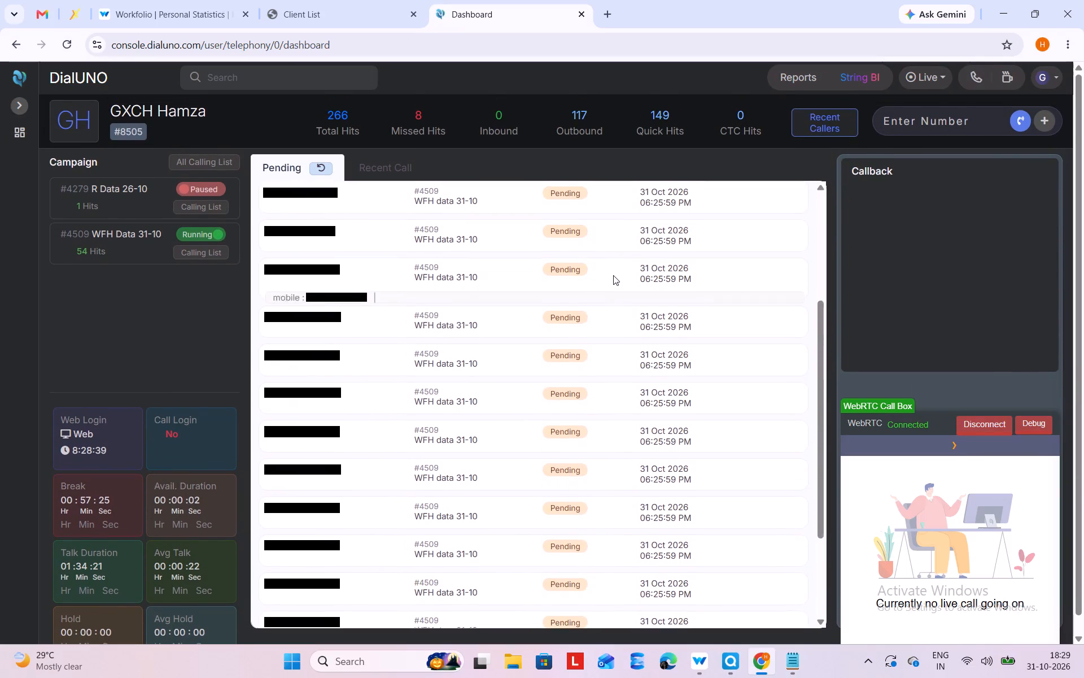
{"action": "scroll", "coordinate": [613, 275], "scroll_direction": "up", "scroll_amount": 7}
{"action": "scroll", "coordinate": [615, 273], "scroll_direction": "down", "scroll_amount": 11}
{"action": "scroll", "coordinate": [615, 276], "scroll_direction": "up", "scroll_amount": 8}
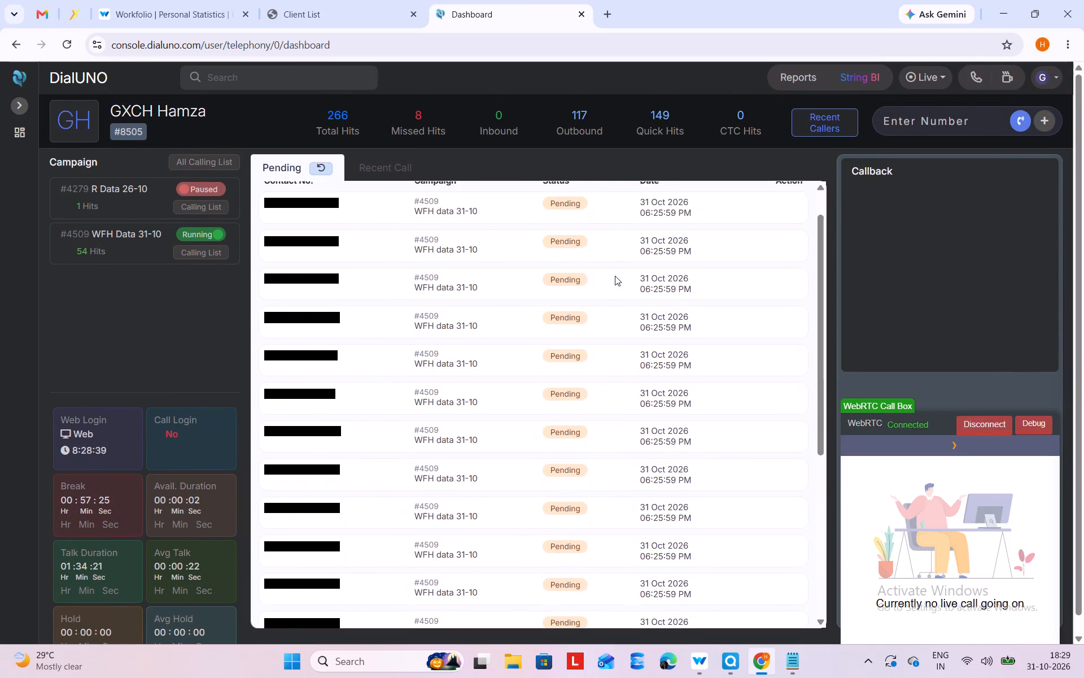
{"action": "scroll", "coordinate": [615, 276], "scroll_direction": "up", "scroll_amount": 6}
{"action": "scroll", "coordinate": [615, 276], "scroll_direction": "down", "scroll_amount": 13}
{"action": "scroll", "coordinate": [613, 281], "scroll_direction": "up", "scroll_amount": 5}
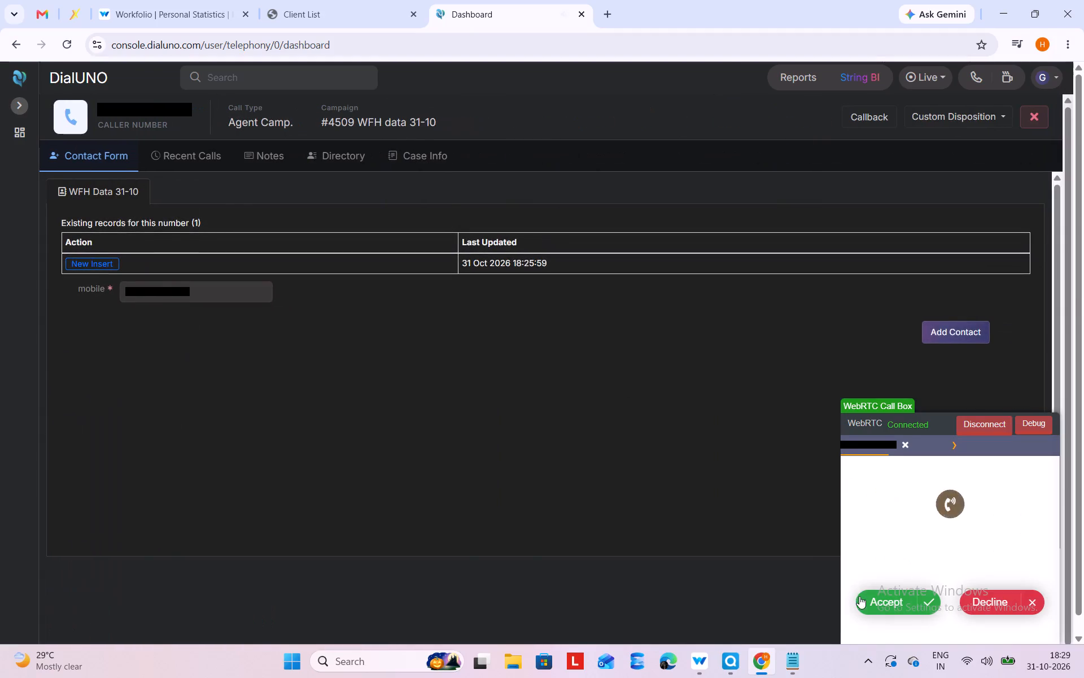
Accept the next WFH data 31-10 call and close it out as Busy, ending its wrap-up and returning to the dashboard.
{"action": "left_click", "coordinate": [876, 596]}
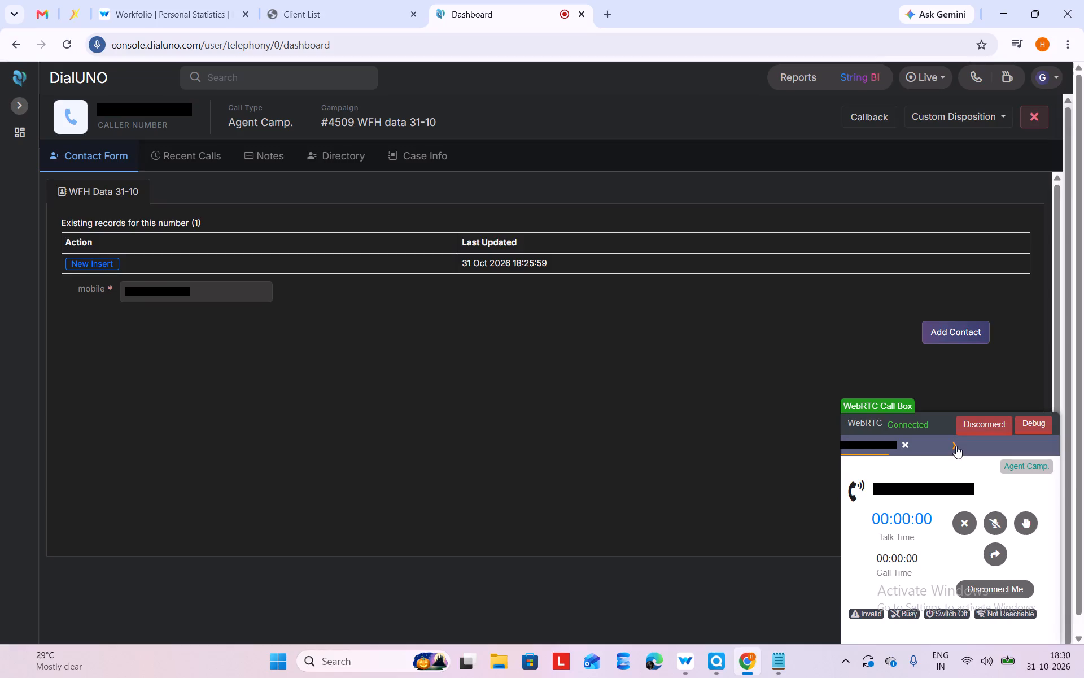
{"action": "left_click", "coordinate": [907, 614]}
{"action": "left_click", "coordinate": [926, 589]}
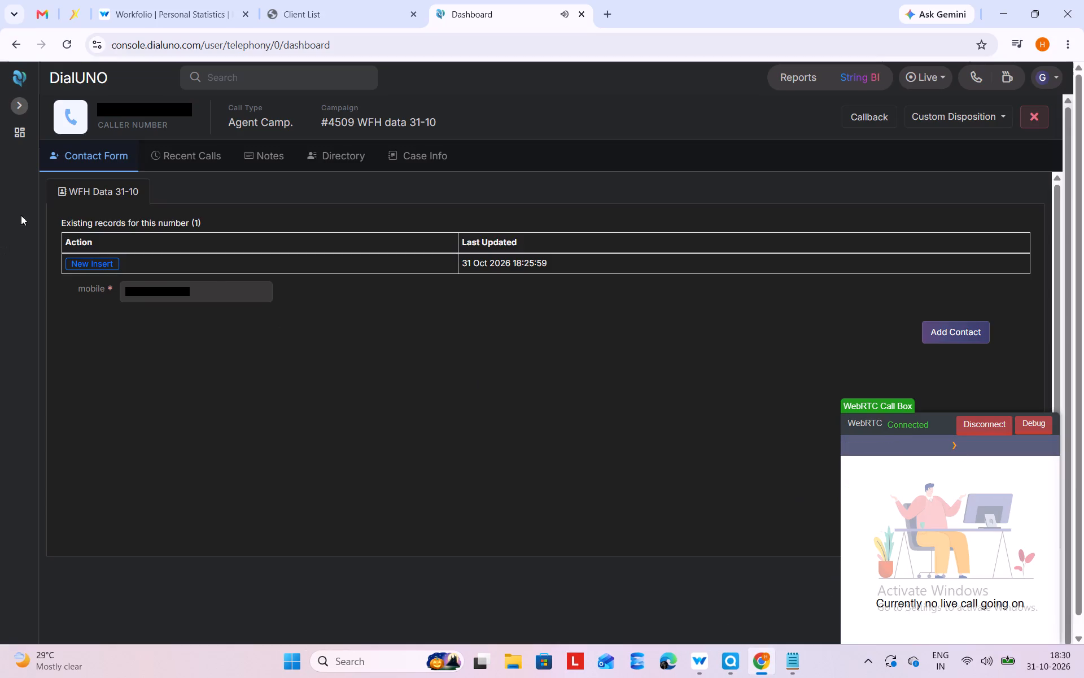
{"action": "left_click", "coordinate": [20, 137]}
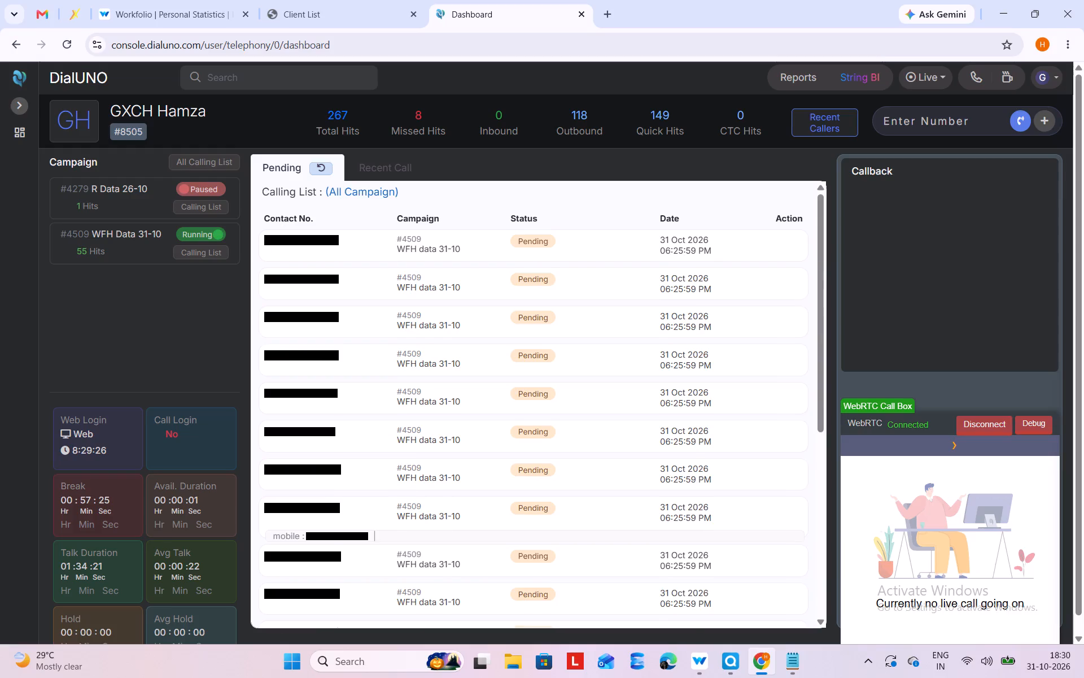
Accept the next WFH data 31-10 call and close it out as Busy, hanging up, ending its wrap-up and returning to the dashboard.
{"action": "scroll", "coordinate": [327, 505], "scroll_direction": "down", "scroll_amount": 1}
{"action": "scroll", "coordinate": [360, 504], "scroll_direction": "up", "scroll_amount": 4}
{"action": "scroll", "coordinate": [71, 459], "scroll_direction": "up", "scroll_amount": 4}
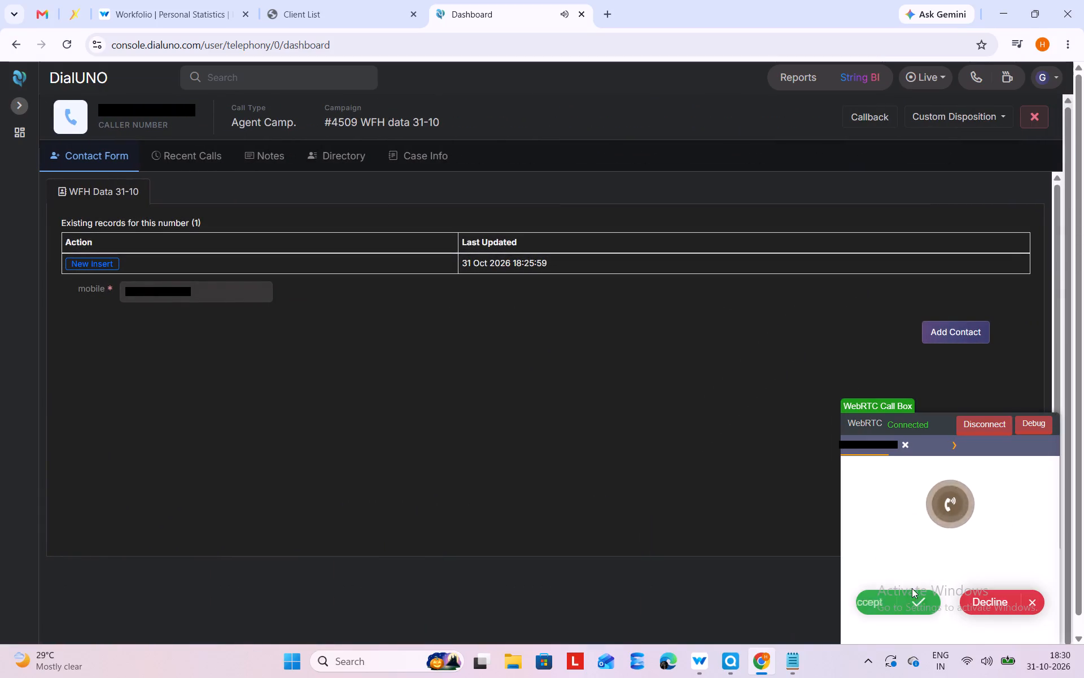
{"action": "left_click", "coordinate": [912, 588]}
{"action": "left_click", "coordinate": [894, 597]}
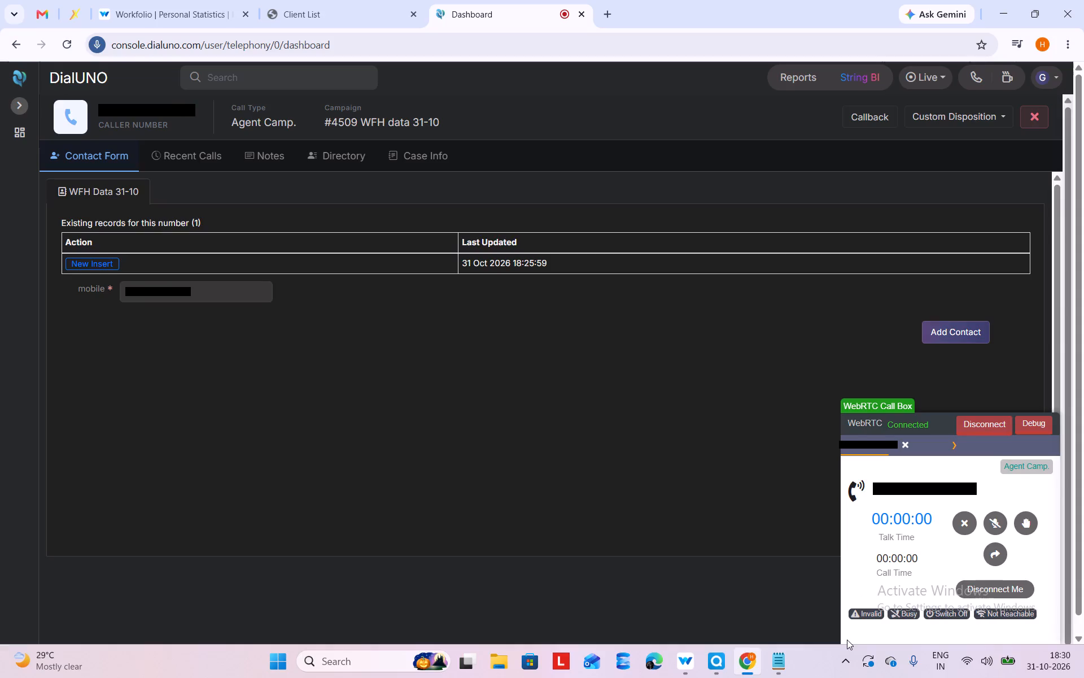
{"action": "left_click", "coordinate": [899, 615]}
{"action": "left_click", "coordinate": [967, 519]}
{"action": "left_click", "coordinate": [921, 583]}
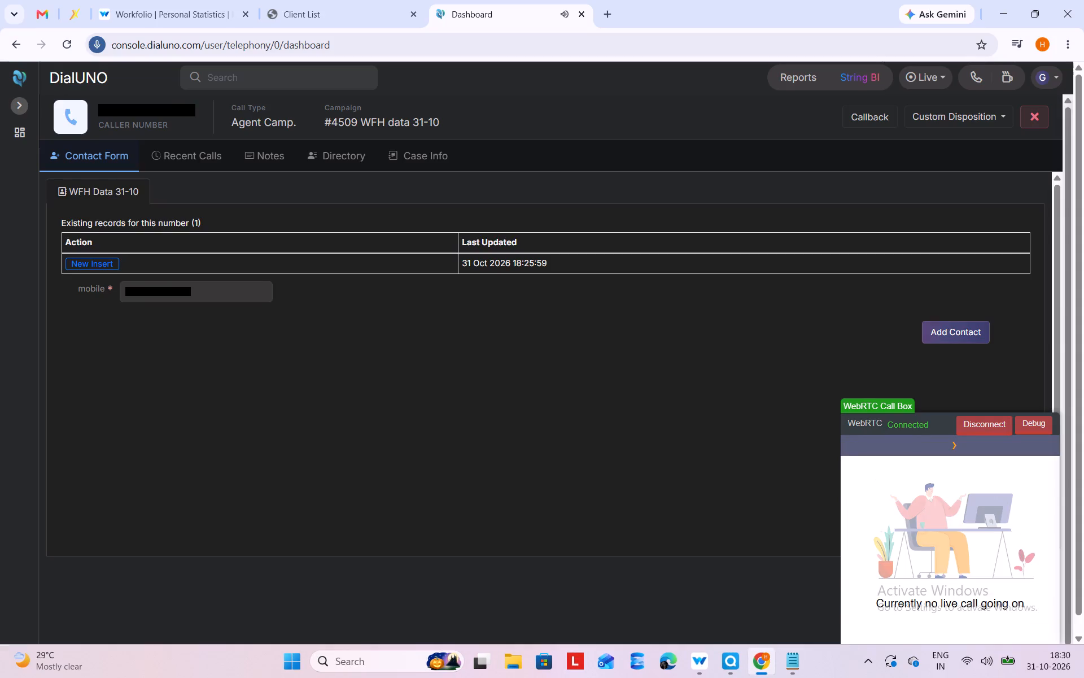
{"action": "left_click", "coordinate": [22, 142]}
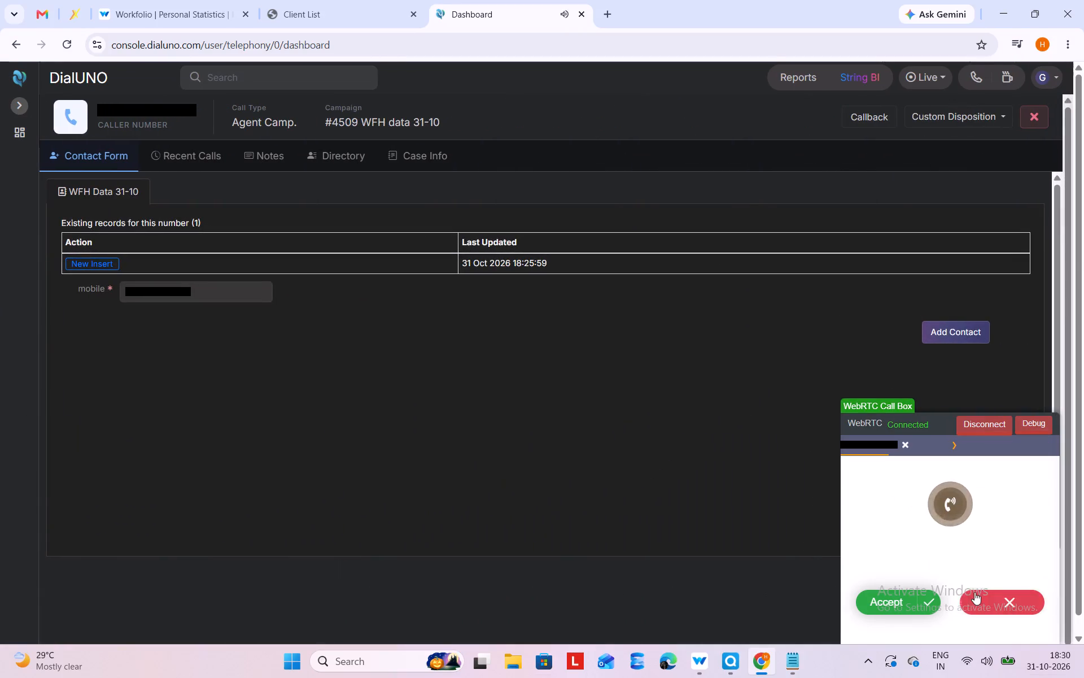
Accept the next WFH data 31-10 call and close it out as Busy, hanging up, ending its wrap-up and returning to the dashboard.
{"action": "left_click", "coordinate": [907, 590]}
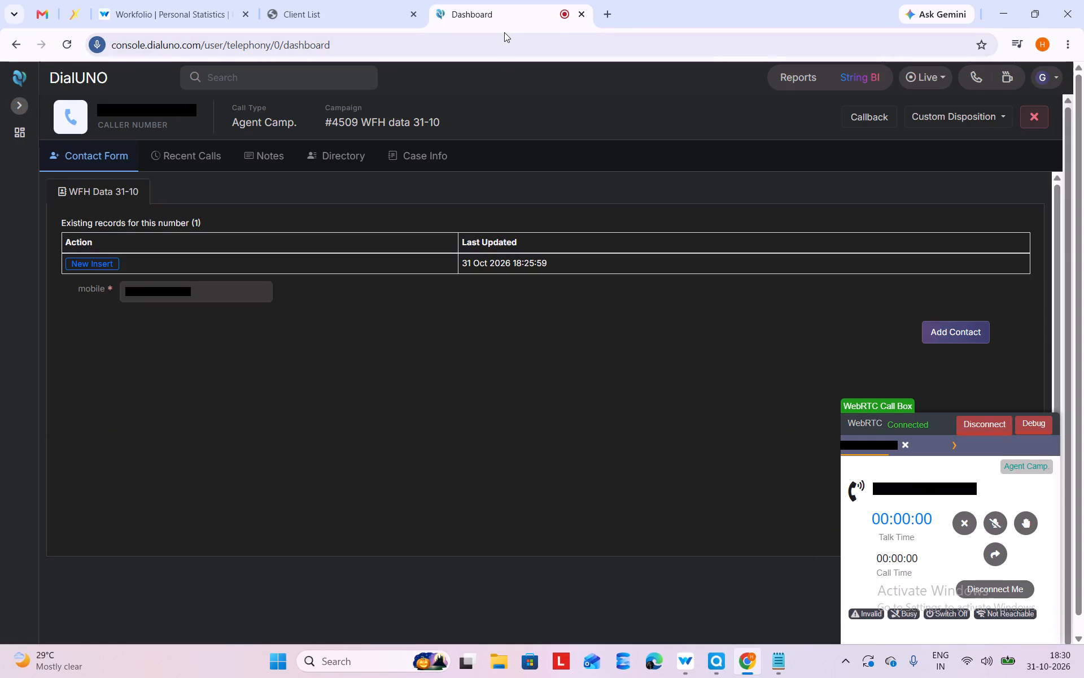
{"action": "scroll", "coordinate": [504, 32], "scroll_direction": "down", "scroll_amount": 5}
{"action": "scroll", "coordinate": [498, 34], "scroll_direction": "up", "scroll_amount": 6}
{"action": "scroll", "coordinate": [484, 37], "scroll_direction": "down", "scroll_amount": 5}
{"action": "scroll", "coordinate": [397, 55], "scroll_direction": "up", "scroll_amount": 5}
{"action": "scroll", "coordinate": [393, 49], "scroll_direction": "down", "scroll_amount": 4}
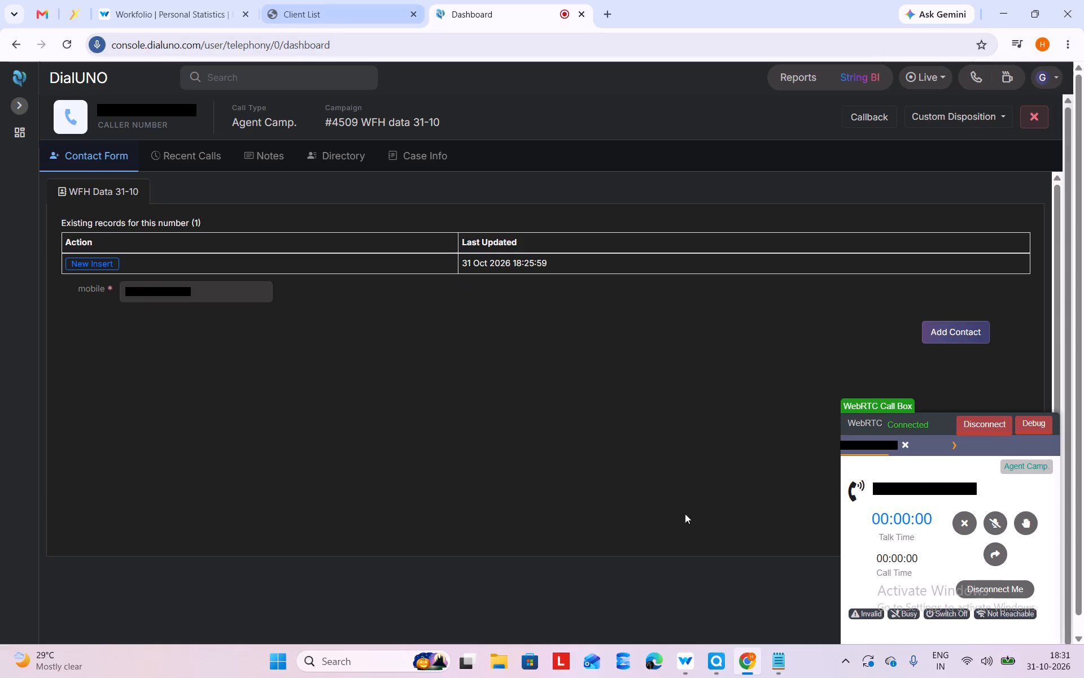
{"action": "left_click", "coordinate": [904, 615]}
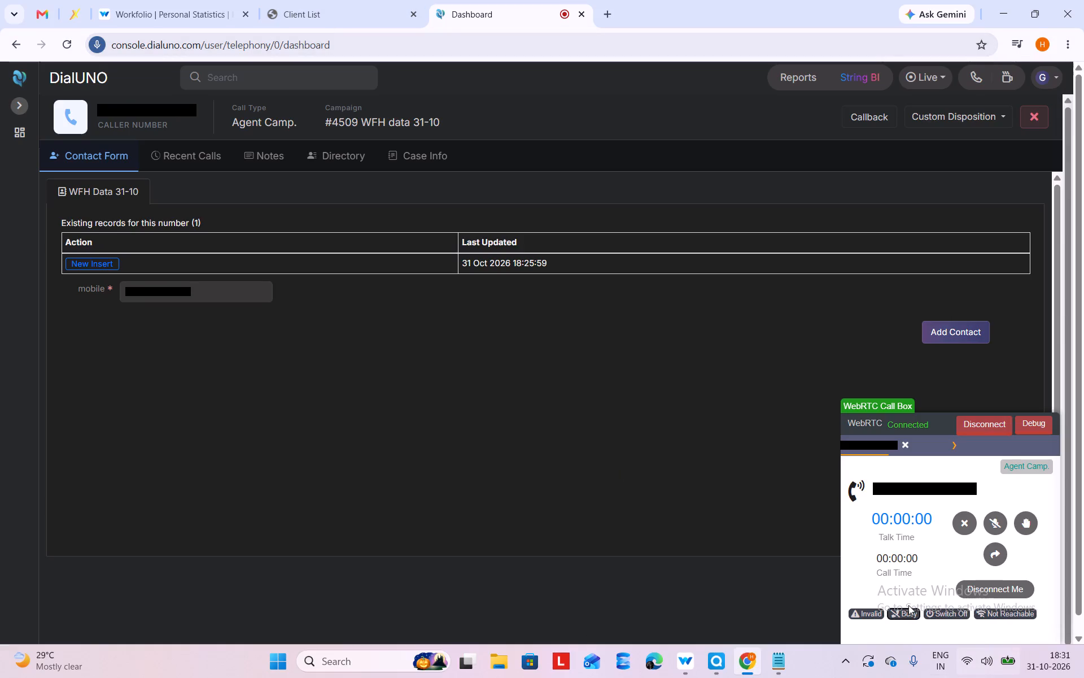
{"action": "left_click", "coordinate": [903, 609]}
{"action": "left_click", "coordinate": [903, 609]}
{"action": "left_click", "coordinate": [965, 519]}
{"action": "left_click", "coordinate": [939, 583]}
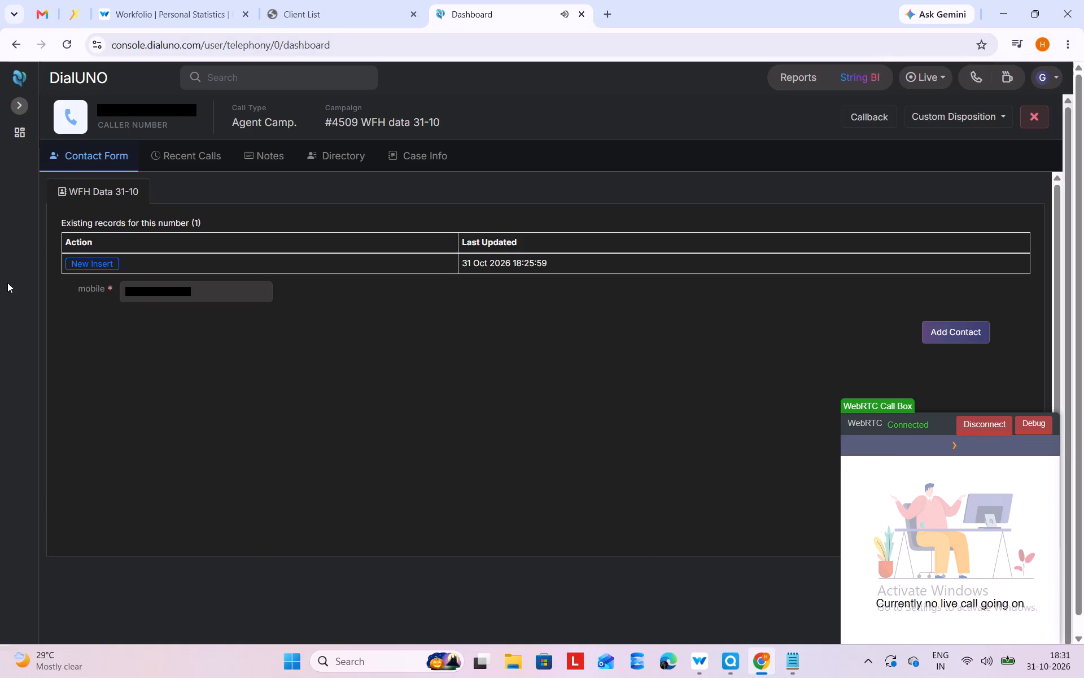
{"action": "left_click", "coordinate": [27, 149]}
{"action": "left_click", "coordinate": [22, 147]}
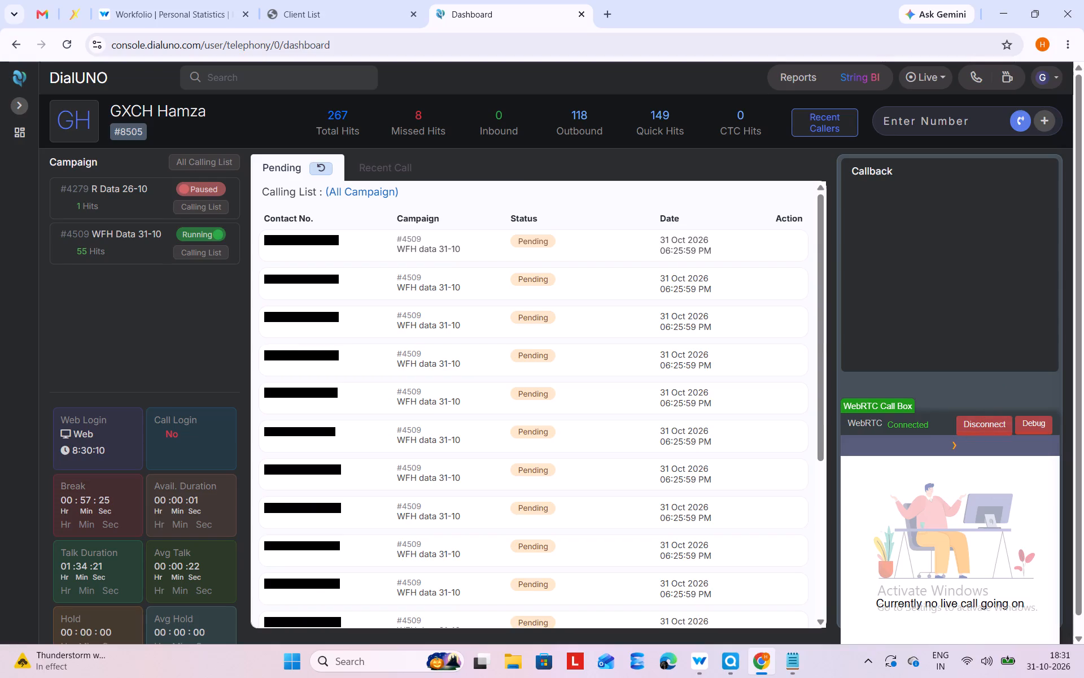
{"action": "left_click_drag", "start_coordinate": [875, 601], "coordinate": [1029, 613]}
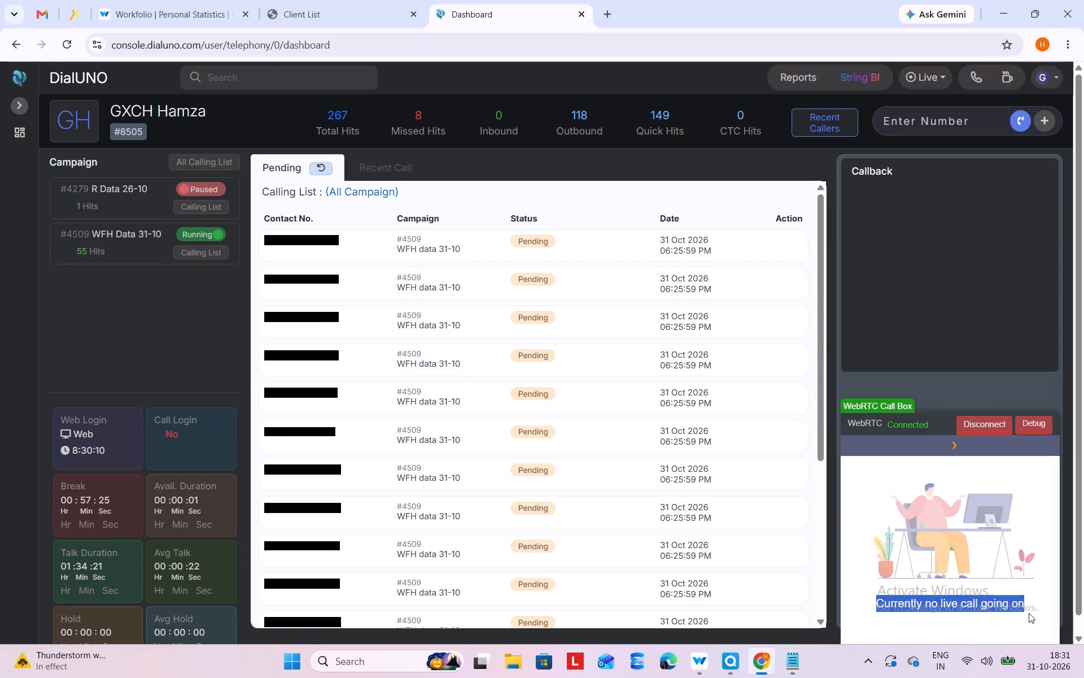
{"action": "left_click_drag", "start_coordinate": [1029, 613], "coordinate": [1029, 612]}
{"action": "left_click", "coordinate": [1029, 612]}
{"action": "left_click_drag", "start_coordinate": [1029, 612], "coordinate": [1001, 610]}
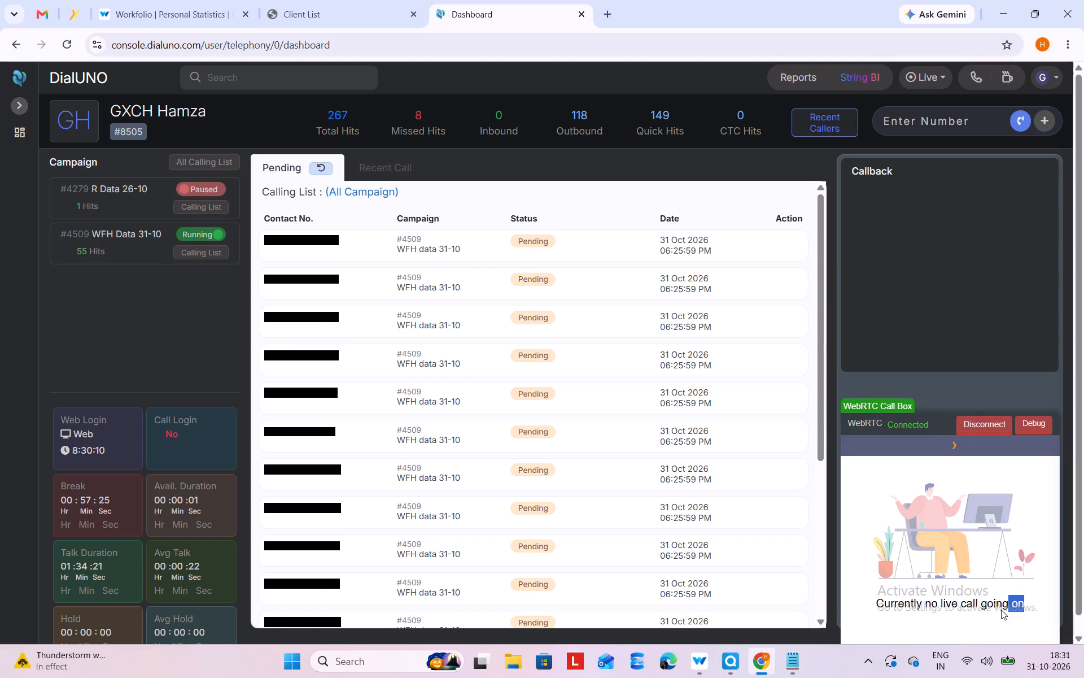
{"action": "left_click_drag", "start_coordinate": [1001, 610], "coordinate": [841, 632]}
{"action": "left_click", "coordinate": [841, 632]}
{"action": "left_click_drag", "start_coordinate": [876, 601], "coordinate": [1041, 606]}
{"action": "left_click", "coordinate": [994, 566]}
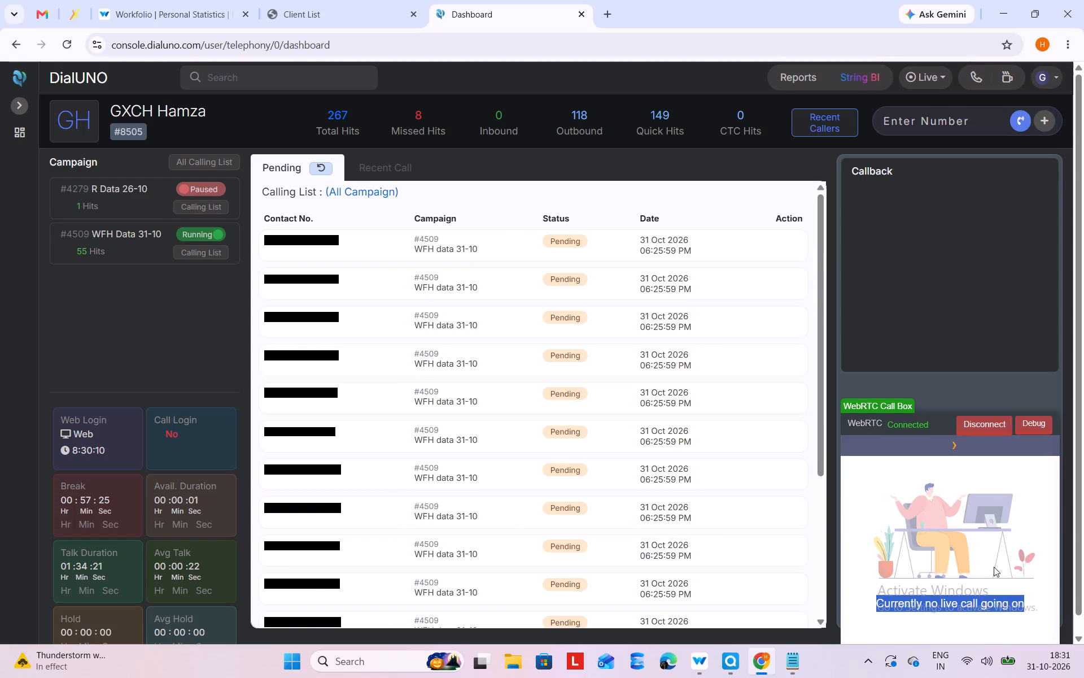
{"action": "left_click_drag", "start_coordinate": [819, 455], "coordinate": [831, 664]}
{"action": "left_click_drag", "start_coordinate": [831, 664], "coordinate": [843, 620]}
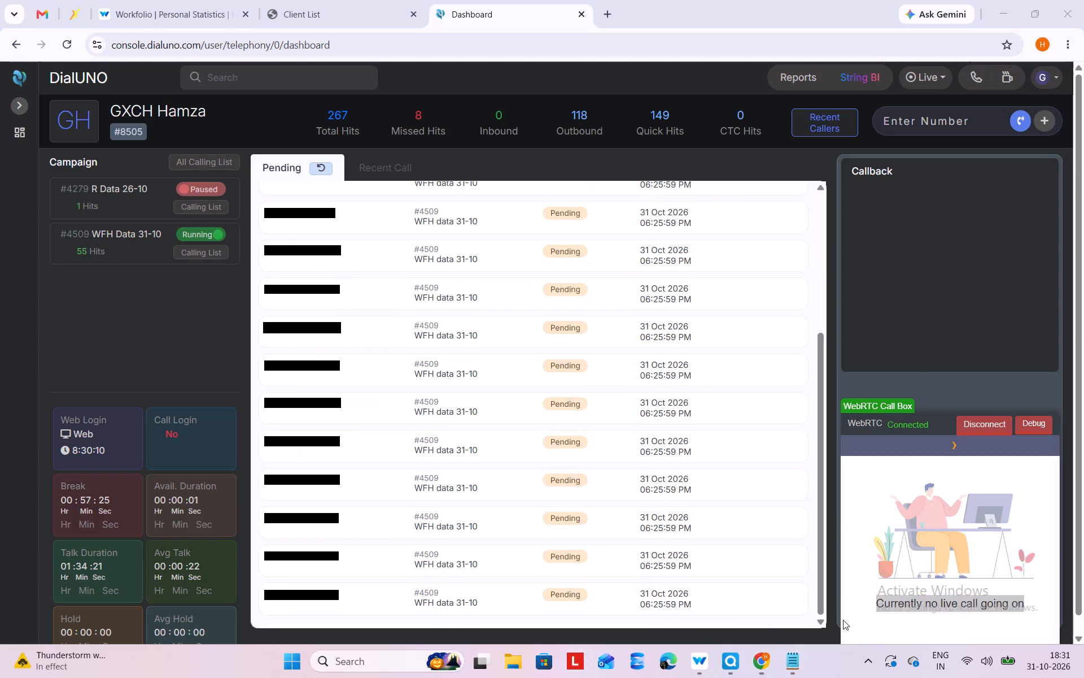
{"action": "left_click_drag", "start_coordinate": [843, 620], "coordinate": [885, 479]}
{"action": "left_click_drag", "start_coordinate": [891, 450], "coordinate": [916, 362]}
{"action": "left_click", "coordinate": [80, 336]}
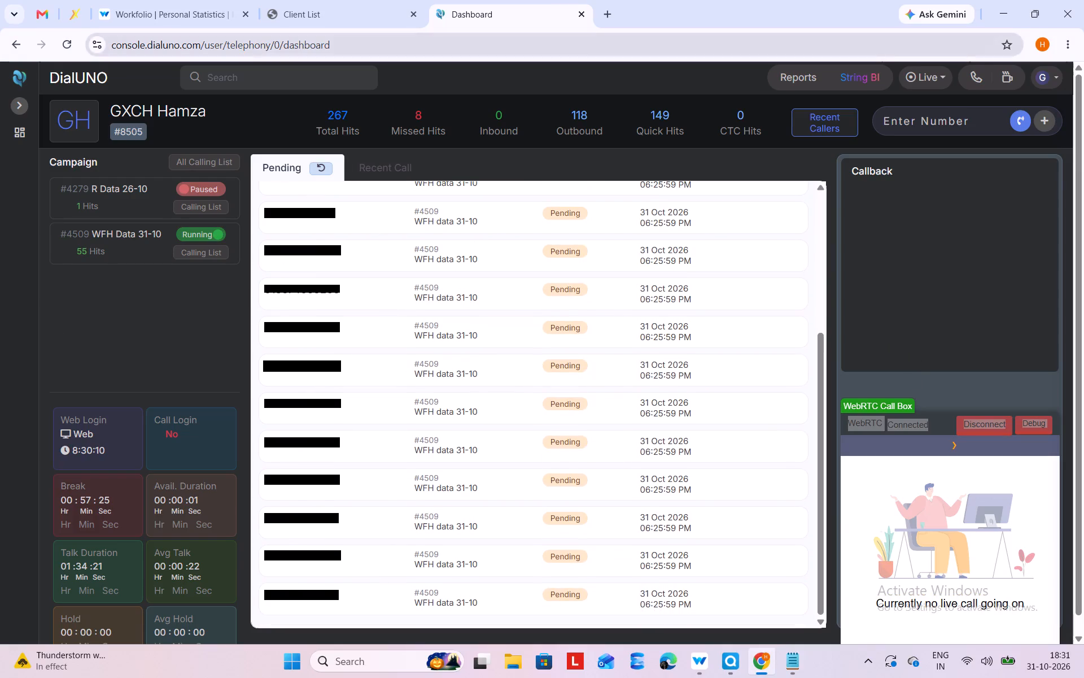
Reload the dashboard, hang up the next WFH Data 31-10 campaign call and close its contact form.
{"action": "left_click", "coordinate": [18, 144]}
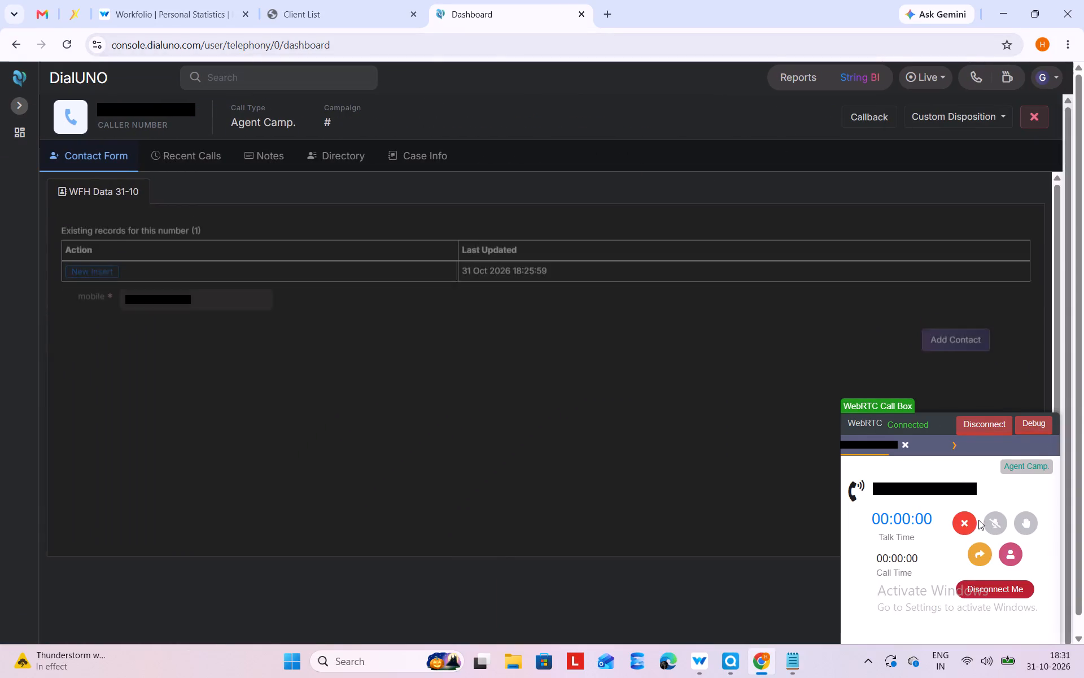
{"action": "left_click", "coordinate": [971, 522]}
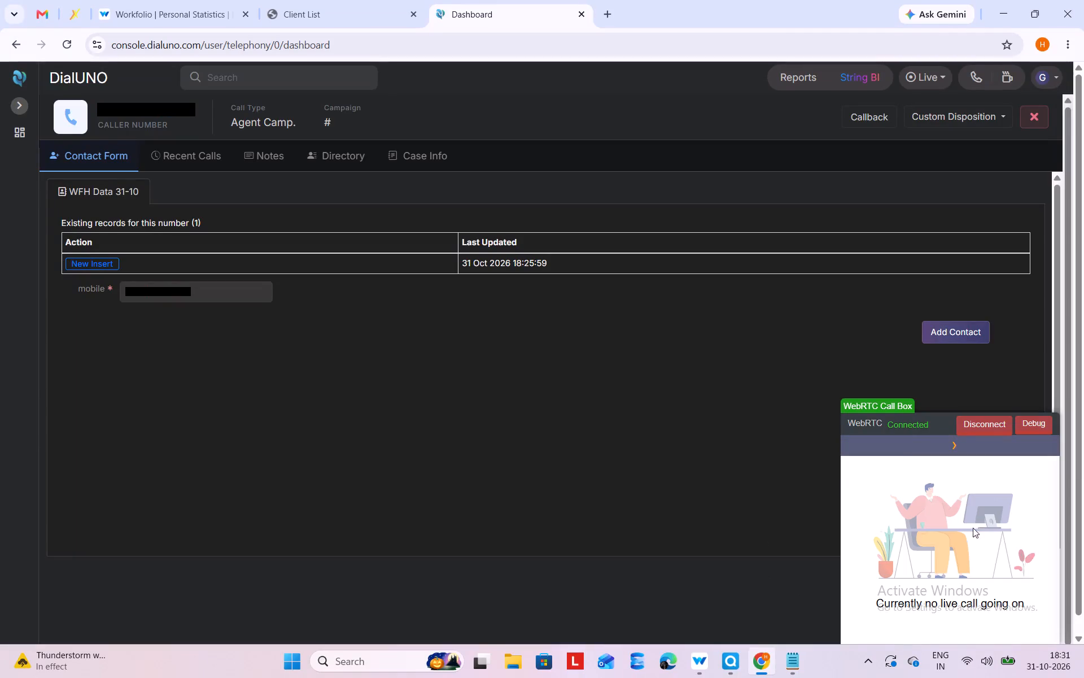
{"action": "left_click", "coordinate": [1037, 109]}
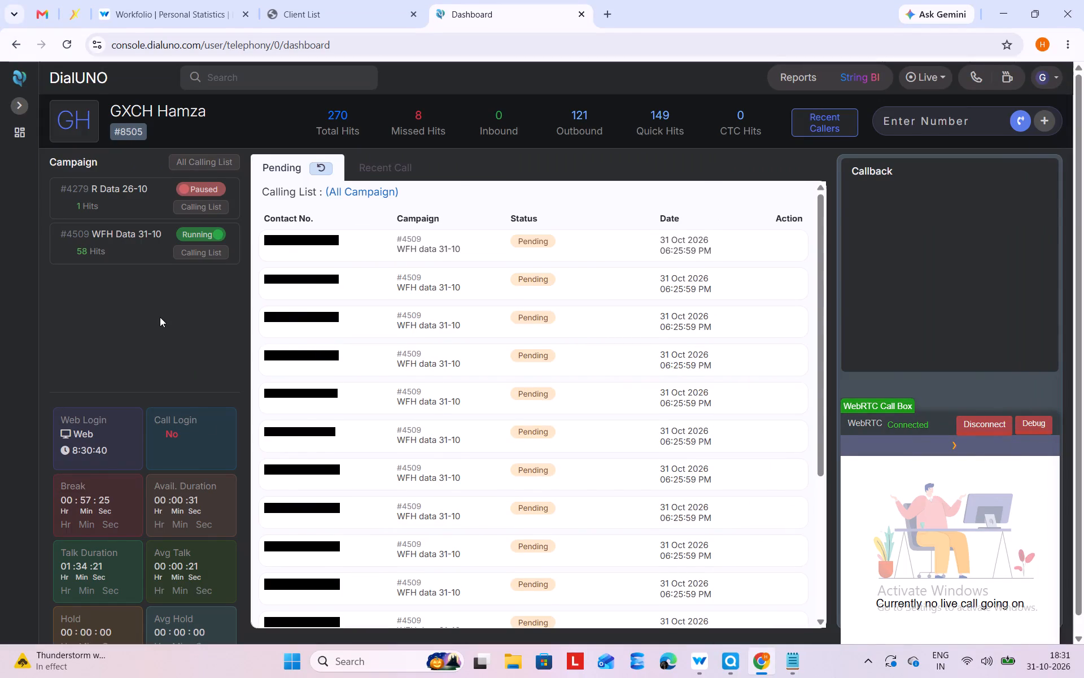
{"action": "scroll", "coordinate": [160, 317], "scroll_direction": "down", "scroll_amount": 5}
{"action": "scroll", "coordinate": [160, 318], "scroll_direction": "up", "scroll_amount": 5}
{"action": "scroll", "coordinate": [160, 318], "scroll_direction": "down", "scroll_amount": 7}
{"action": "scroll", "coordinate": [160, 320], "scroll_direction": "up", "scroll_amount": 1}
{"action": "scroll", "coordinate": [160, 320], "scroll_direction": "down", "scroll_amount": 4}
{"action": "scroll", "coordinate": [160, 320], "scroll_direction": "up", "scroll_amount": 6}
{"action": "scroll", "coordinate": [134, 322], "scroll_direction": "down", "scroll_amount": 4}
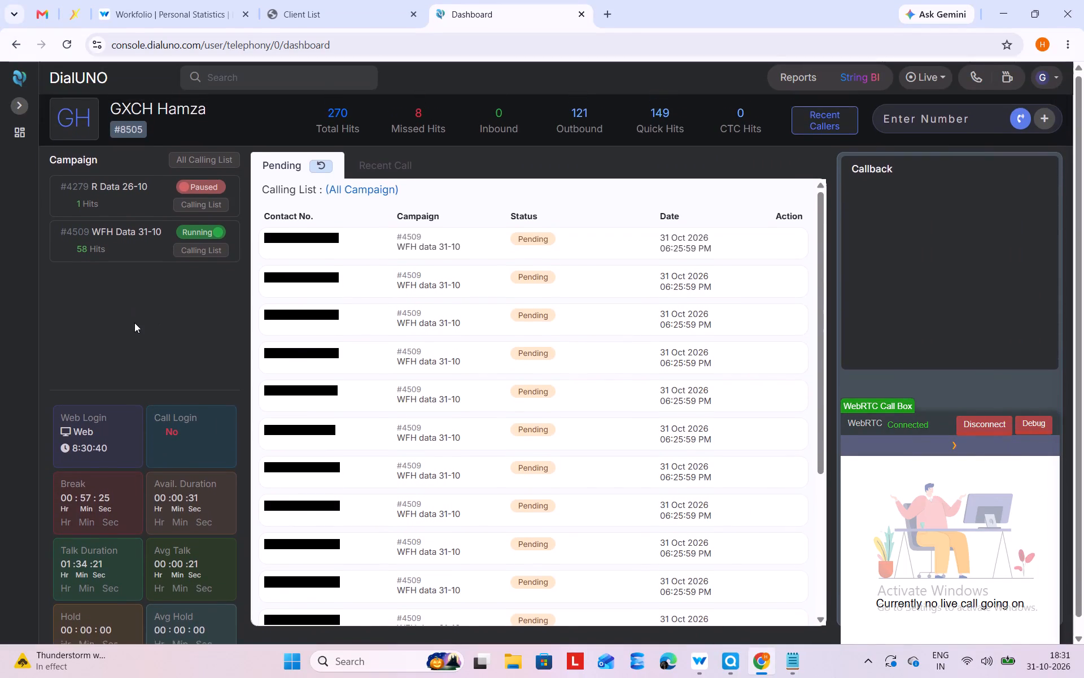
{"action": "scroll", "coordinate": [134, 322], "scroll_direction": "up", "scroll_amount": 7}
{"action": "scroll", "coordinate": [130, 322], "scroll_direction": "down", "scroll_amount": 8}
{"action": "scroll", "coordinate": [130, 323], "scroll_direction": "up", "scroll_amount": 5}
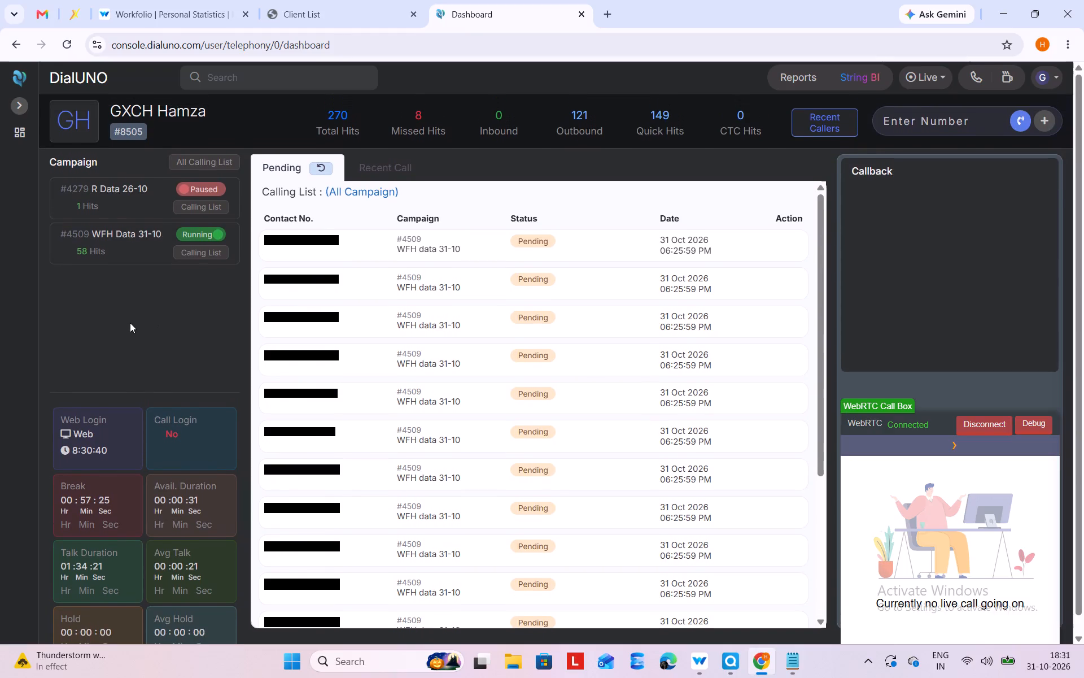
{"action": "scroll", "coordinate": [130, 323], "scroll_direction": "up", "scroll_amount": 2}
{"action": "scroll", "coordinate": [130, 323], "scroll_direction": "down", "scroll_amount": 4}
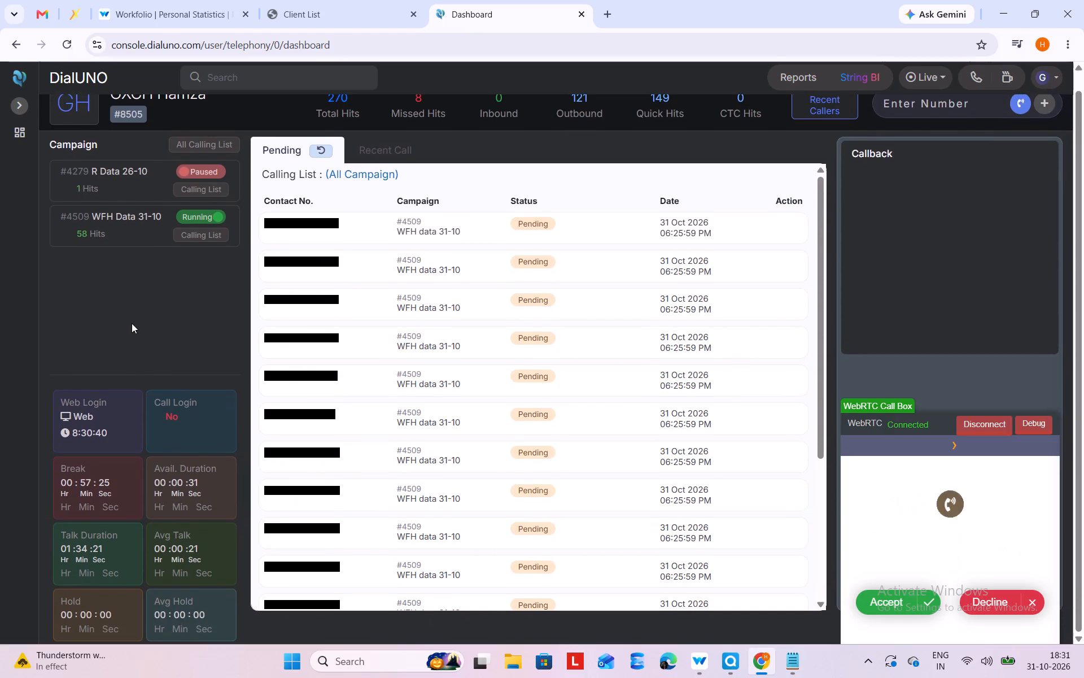
Accept the next WFH data 31-10 call and end its wrap-up once the call is over.
{"action": "left_click", "coordinate": [886, 606]}
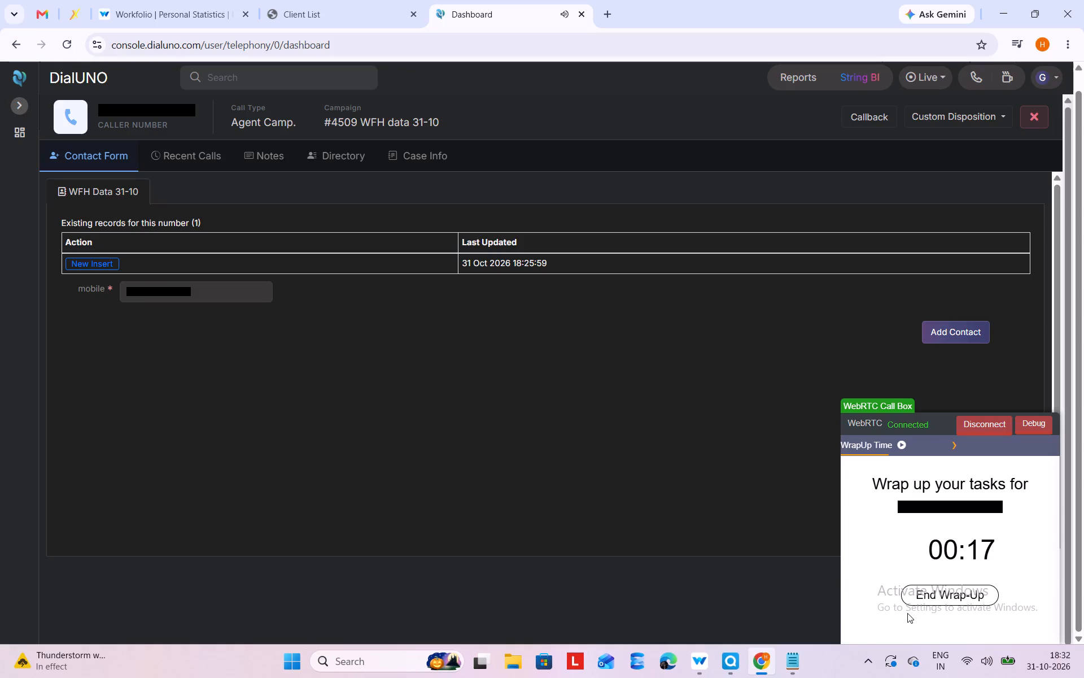
{"action": "left_click", "coordinate": [925, 598]}
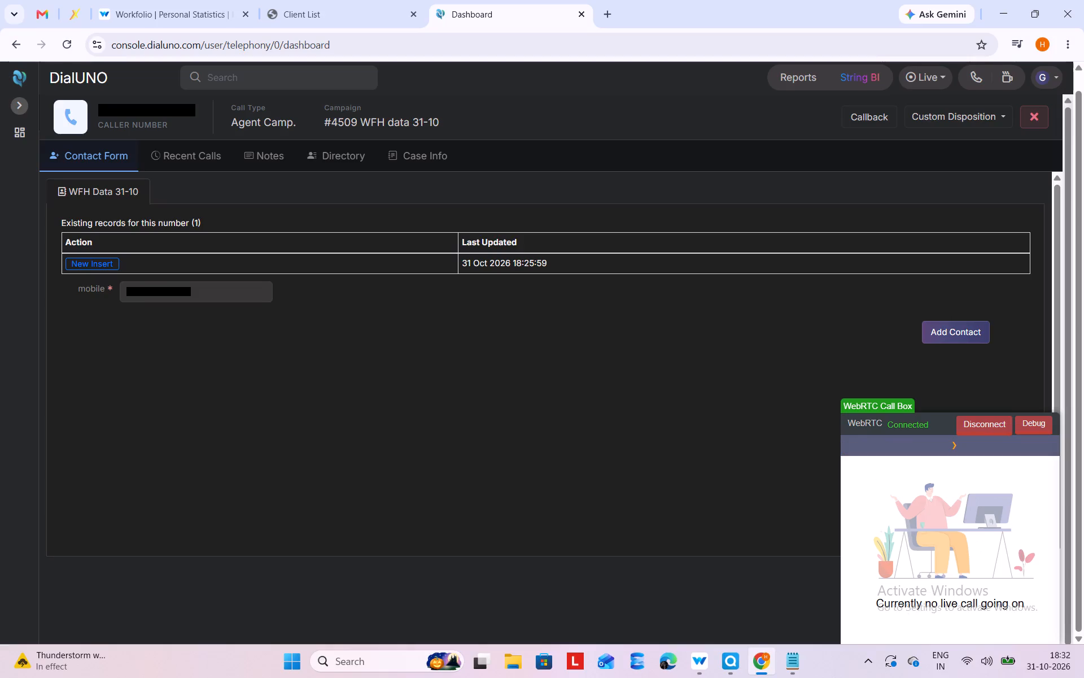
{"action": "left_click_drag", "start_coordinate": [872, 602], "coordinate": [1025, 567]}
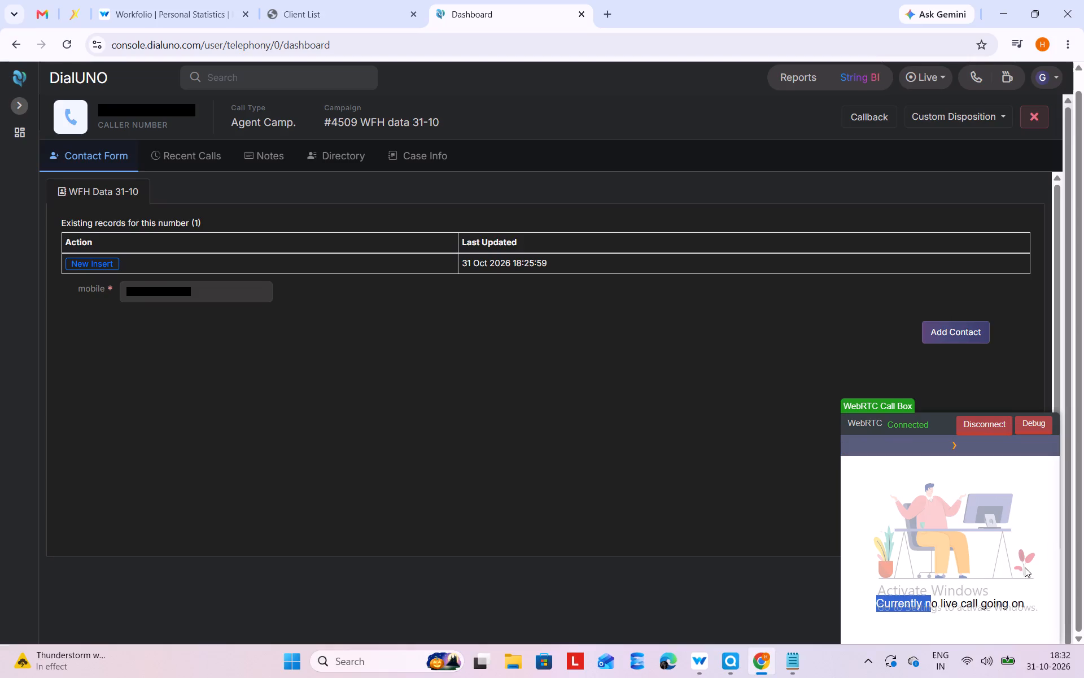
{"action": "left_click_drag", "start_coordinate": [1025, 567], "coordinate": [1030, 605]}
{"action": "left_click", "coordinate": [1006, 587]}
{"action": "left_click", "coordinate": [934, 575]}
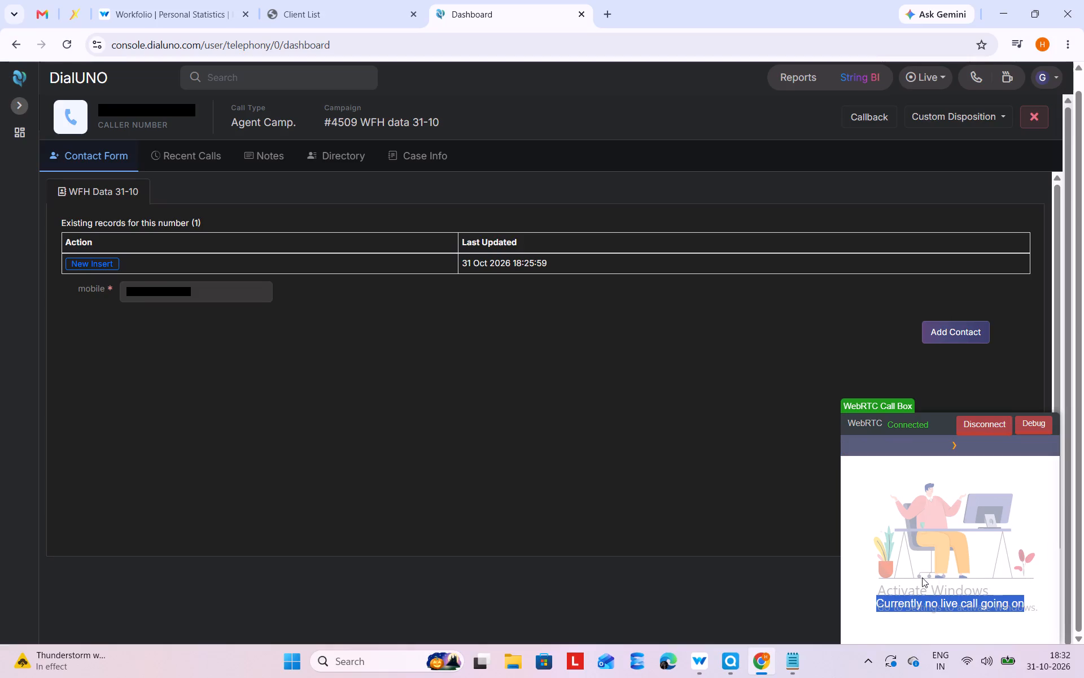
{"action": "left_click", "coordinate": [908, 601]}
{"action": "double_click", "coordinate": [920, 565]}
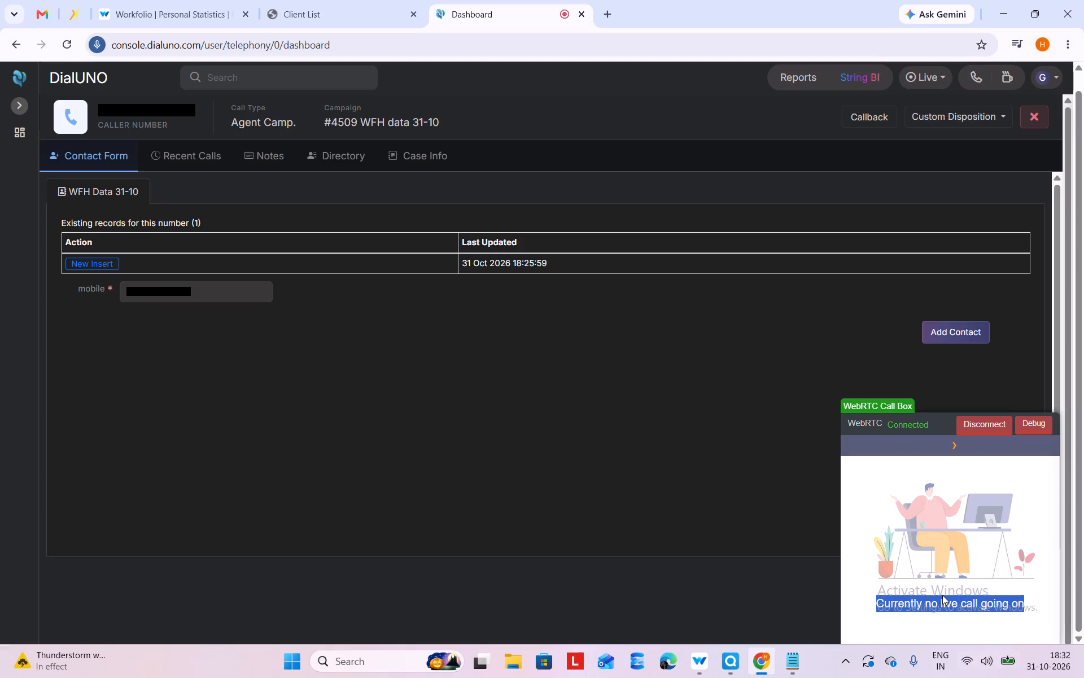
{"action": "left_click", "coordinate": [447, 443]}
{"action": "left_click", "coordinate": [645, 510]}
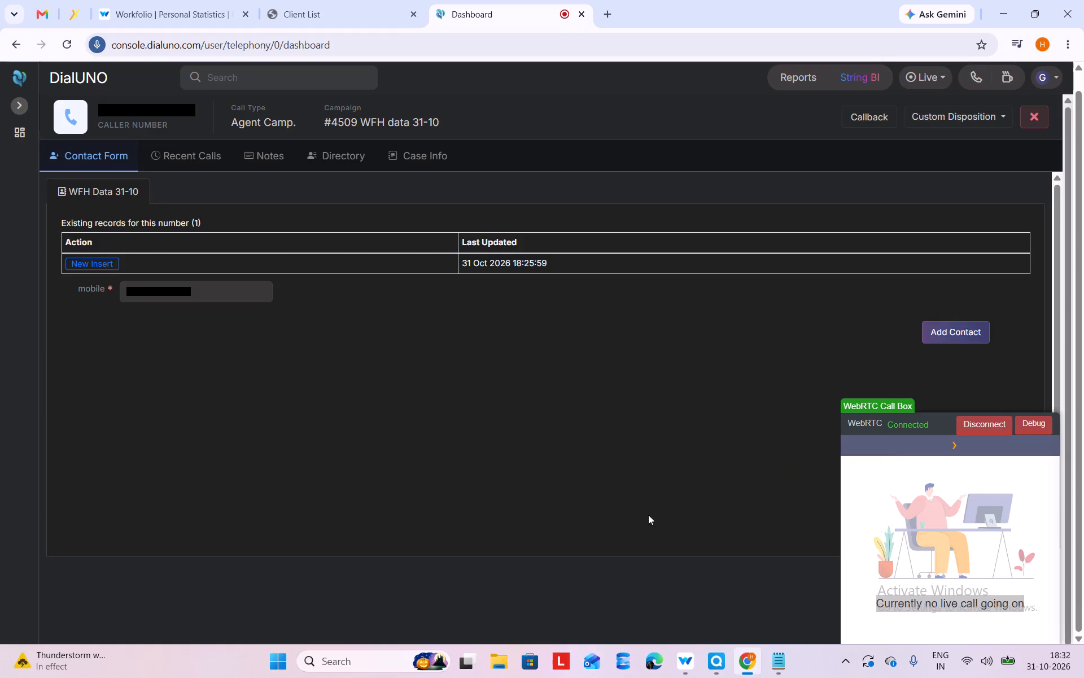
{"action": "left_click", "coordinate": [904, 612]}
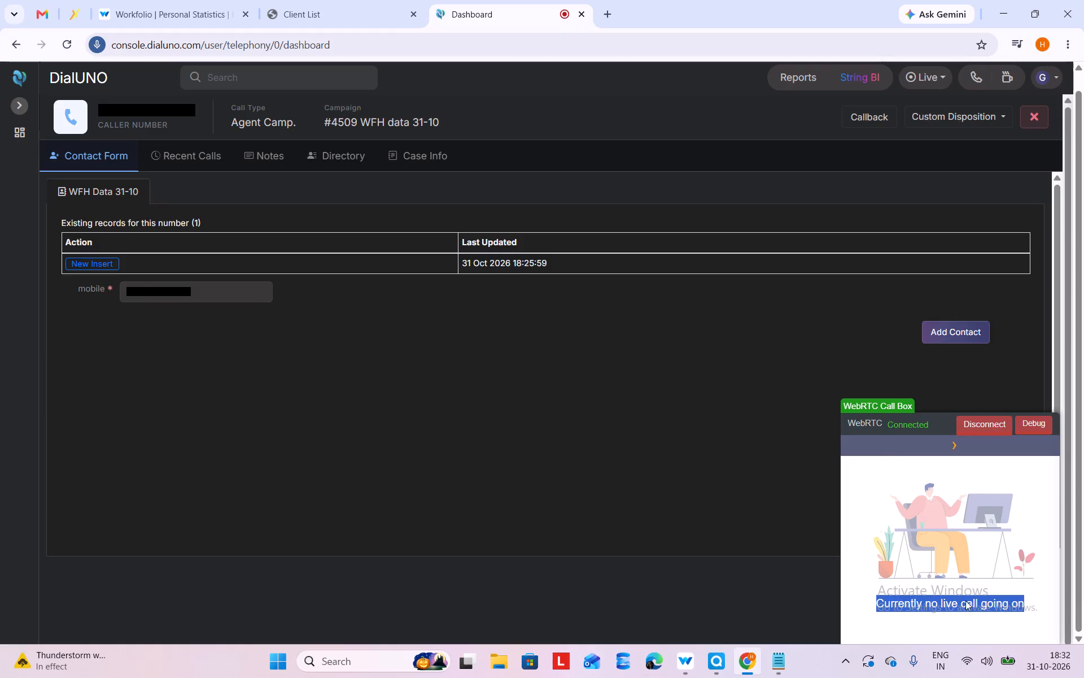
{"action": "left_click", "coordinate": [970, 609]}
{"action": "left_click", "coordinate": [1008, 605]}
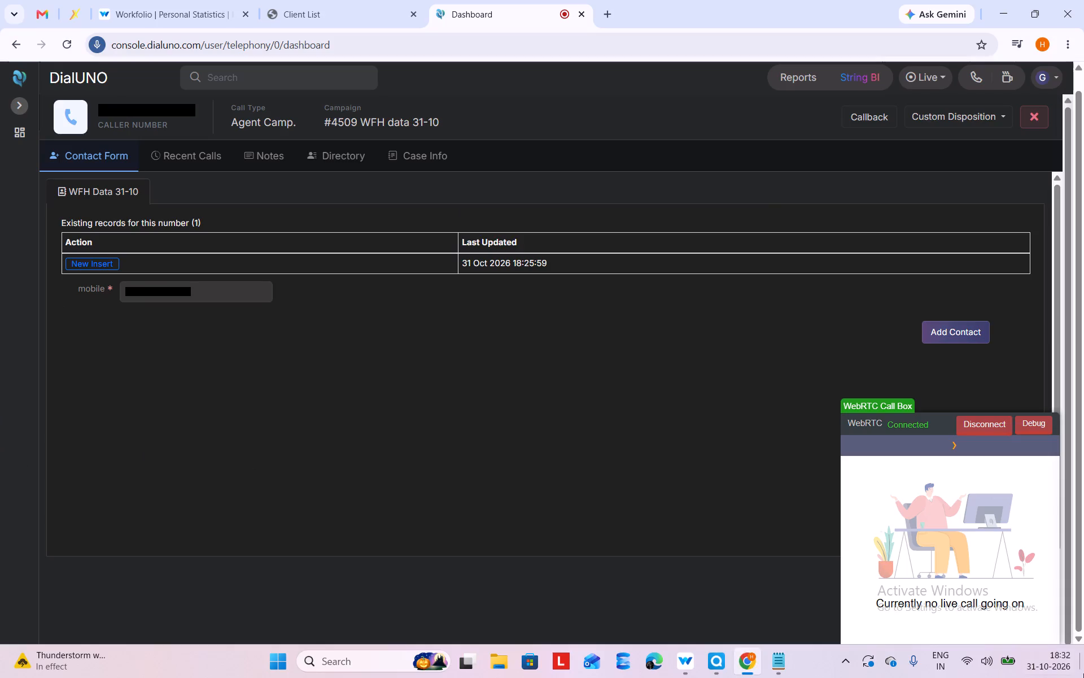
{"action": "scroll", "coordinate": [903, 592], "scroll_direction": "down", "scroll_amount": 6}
Accept the next WFH data 31-10 call and close it out as Busy, hanging up, ending its wrap-up and returning to the dashboard.
{"action": "left_click", "coordinate": [904, 599]}
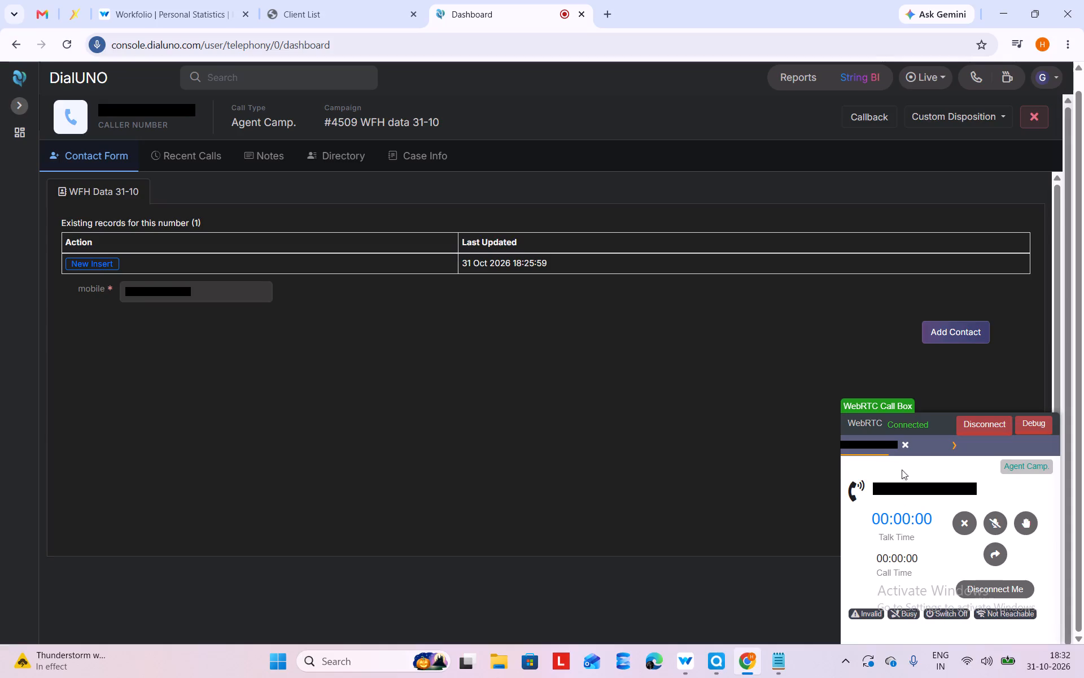
{"action": "left_click_drag", "start_coordinate": [976, 493], "coordinate": [899, 498]}
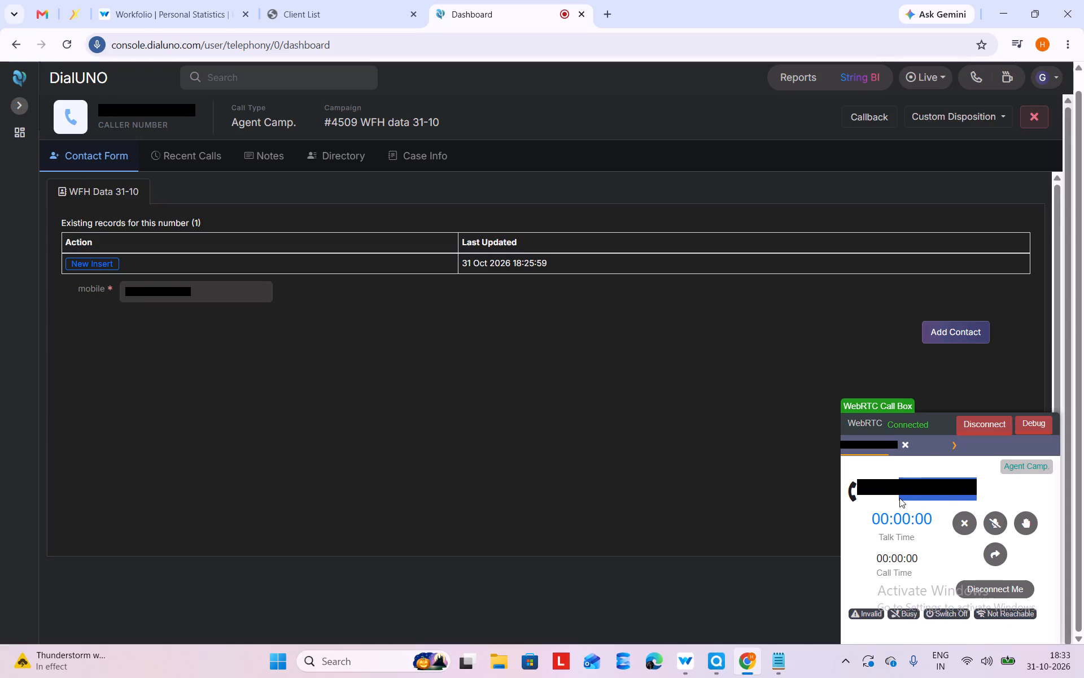
{"action": "left_click_drag", "start_coordinate": [899, 498], "coordinate": [889, 498]}
{"action": "left_click", "coordinate": [906, 617]}
{"action": "left_click", "coordinate": [746, 474]}
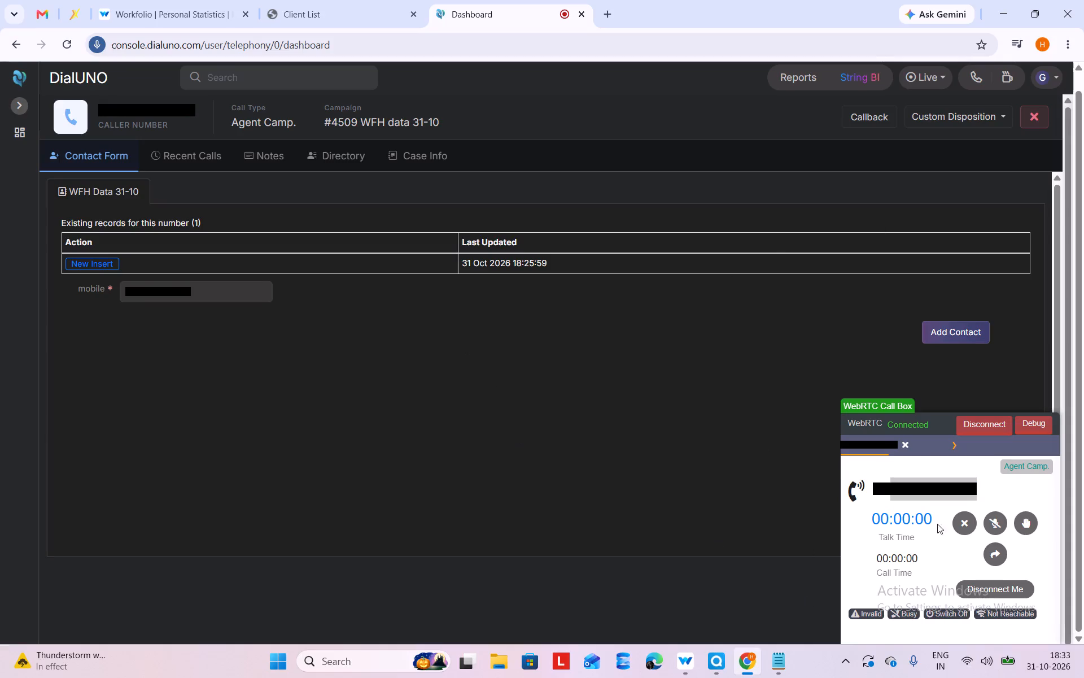
{"action": "left_click", "coordinate": [930, 486]}
{"action": "left_click", "coordinate": [903, 612]}
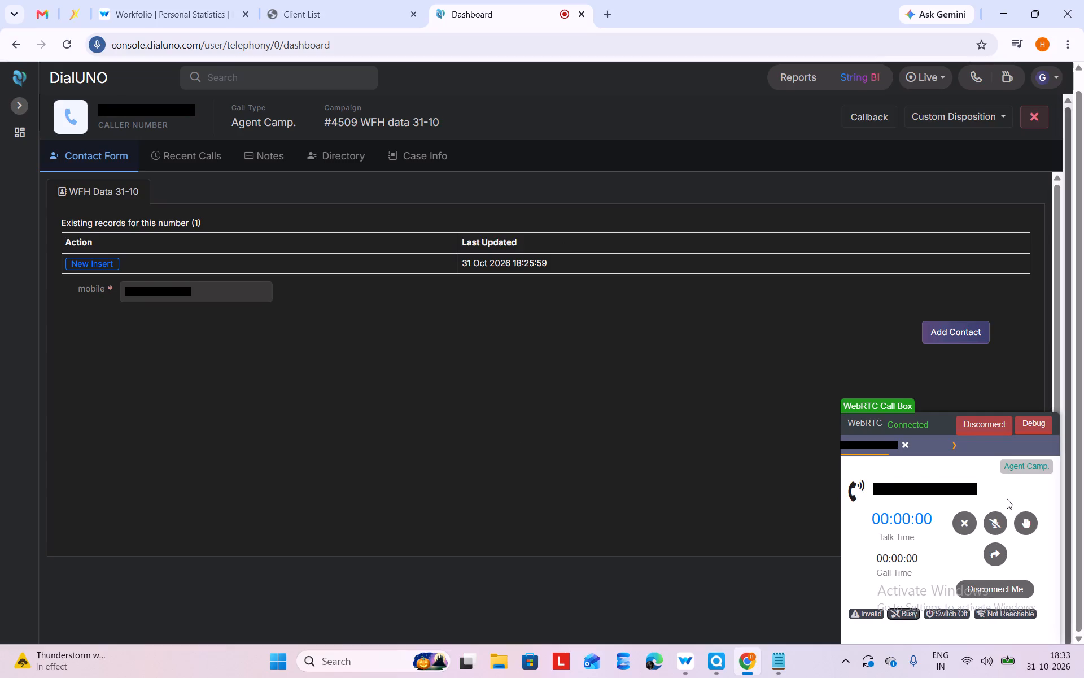
{"action": "triple_click", "coordinate": [895, 616]}
{"action": "left_click", "coordinate": [964, 519]}
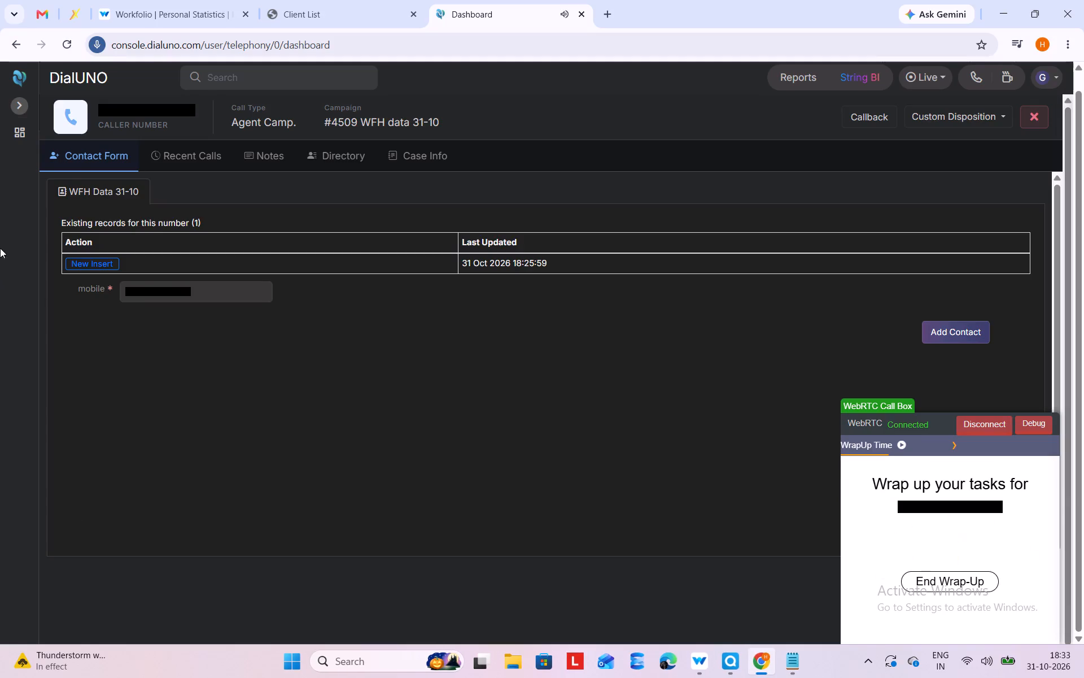
{"action": "left_click", "coordinate": [974, 598]}
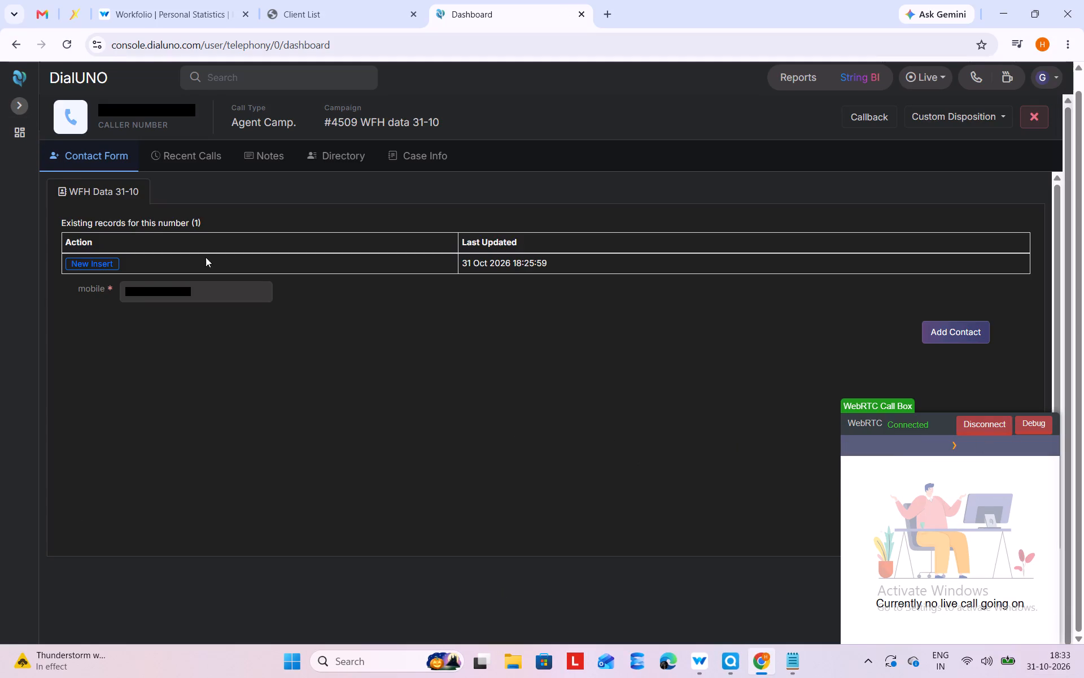
{"action": "left_click", "coordinate": [27, 142]}
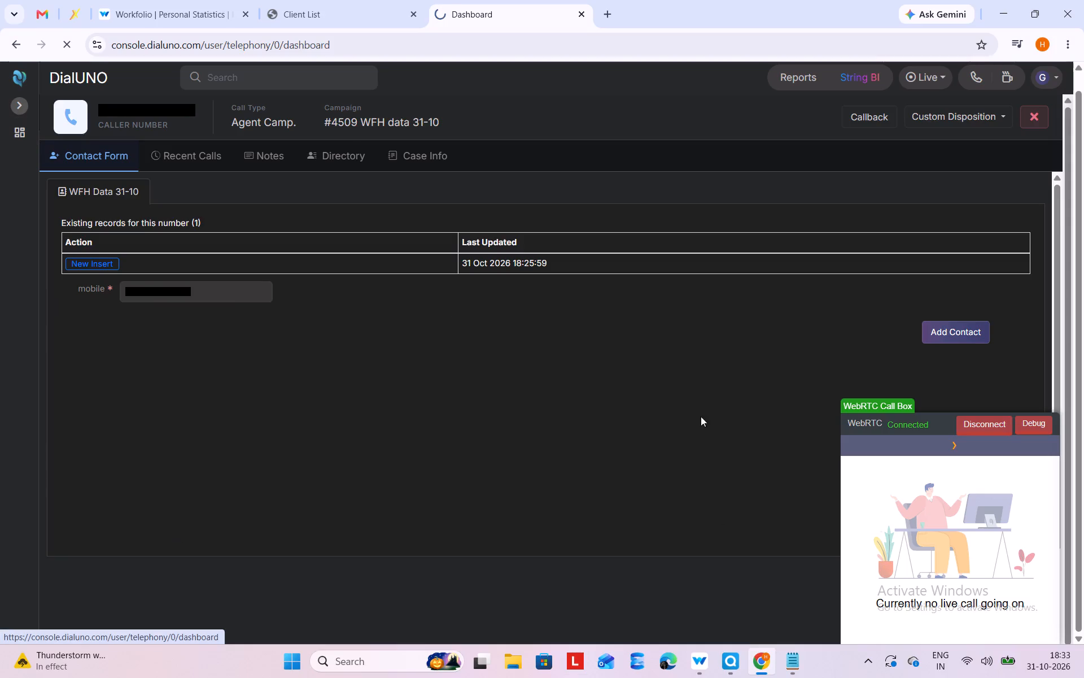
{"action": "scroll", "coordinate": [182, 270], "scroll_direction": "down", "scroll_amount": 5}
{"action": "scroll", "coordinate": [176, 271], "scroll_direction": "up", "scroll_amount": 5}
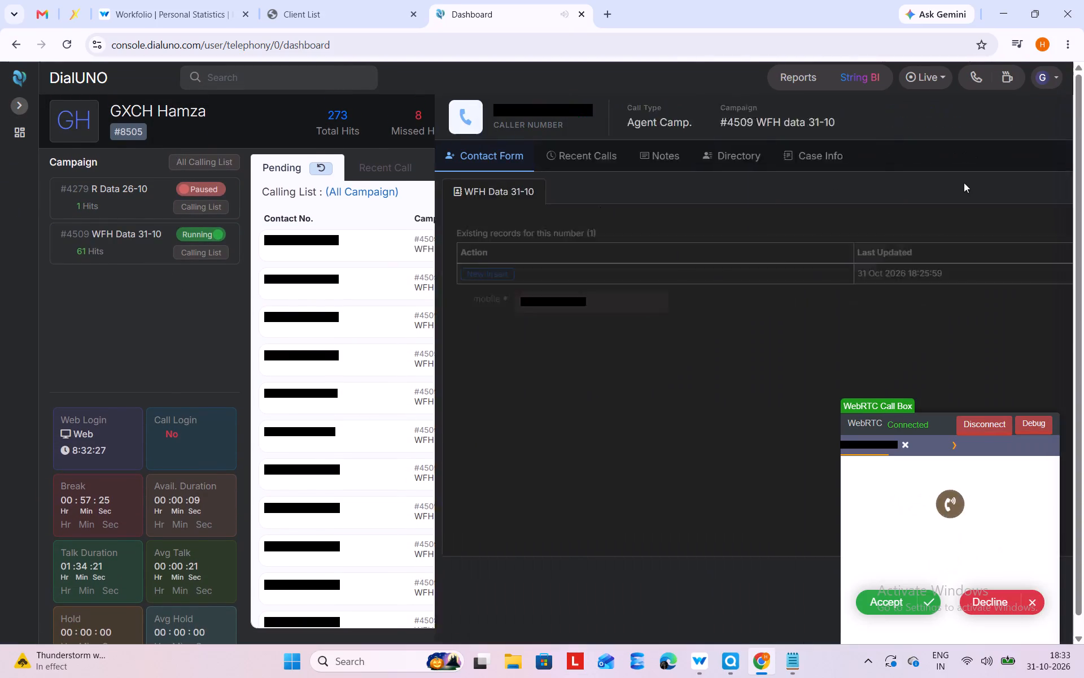
Accept the next WFH data 31-10 call and close it out as Busy, hanging up, ending its wrap-up and returning to the dashboard.
{"action": "left_click", "coordinate": [878, 602]}
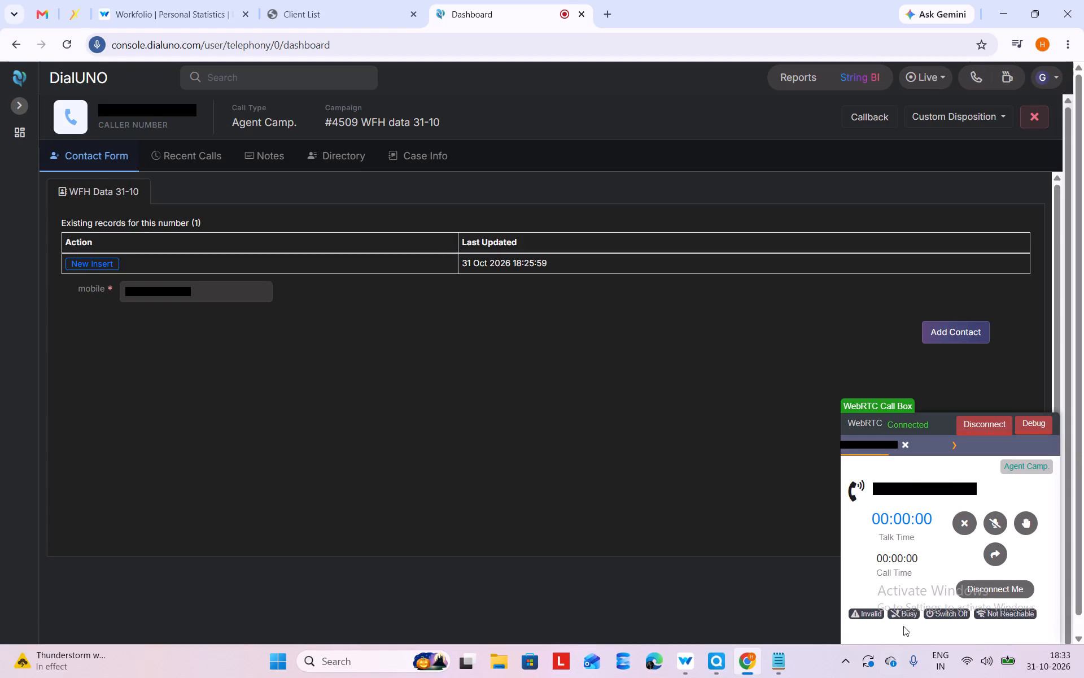
{"action": "left_click", "coordinate": [904, 613]}
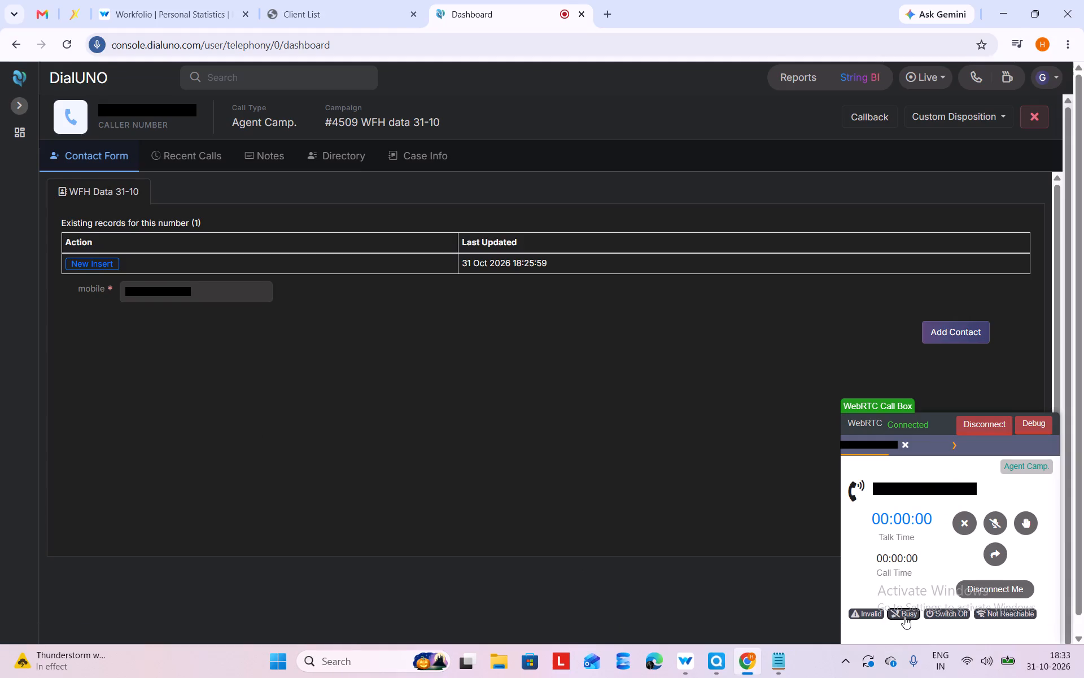
{"action": "left_click", "coordinate": [904, 616]}
{"action": "left_click", "coordinate": [896, 611]}
{"action": "left_click", "coordinate": [968, 529]}
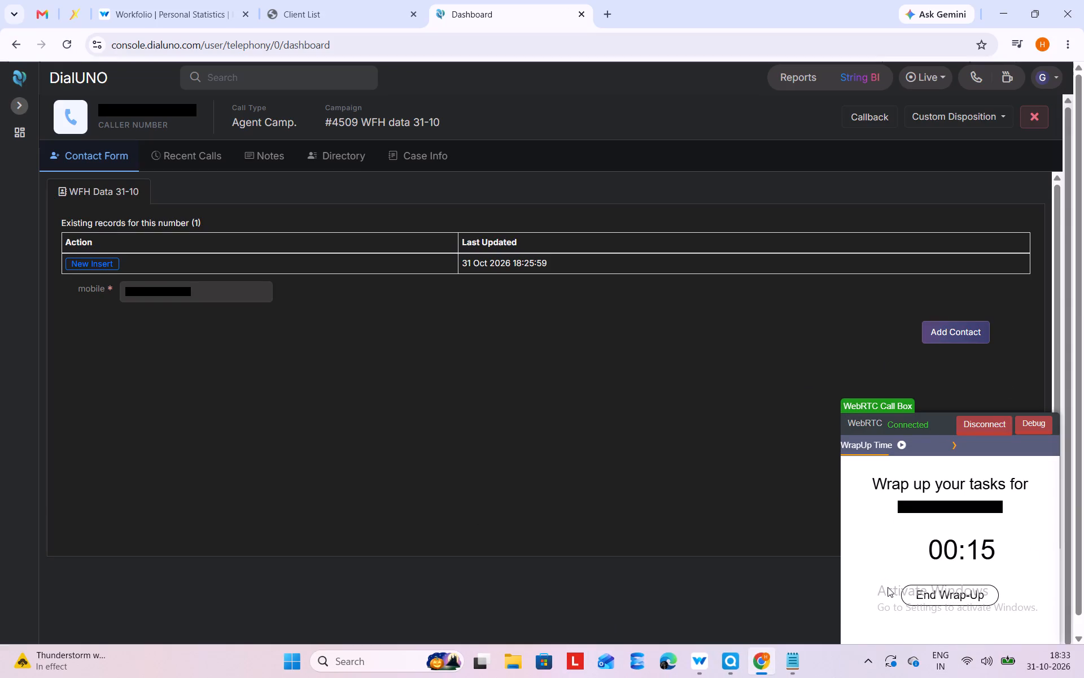
{"action": "left_click", "coordinate": [940, 594]}
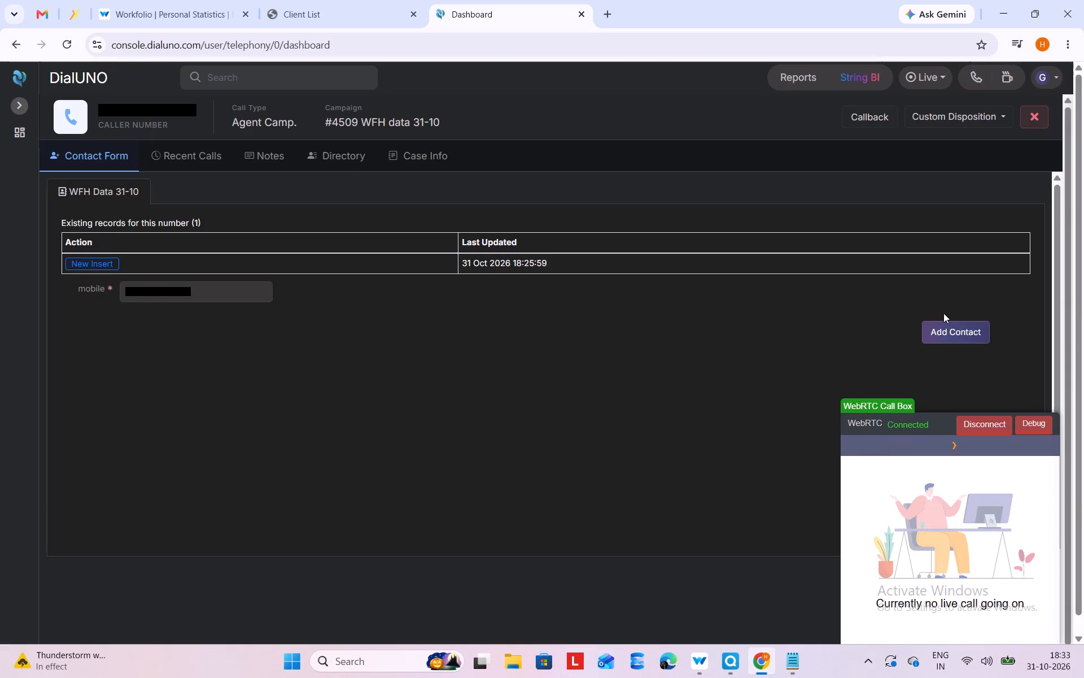
{"action": "left_click", "coordinate": [15, 131]}
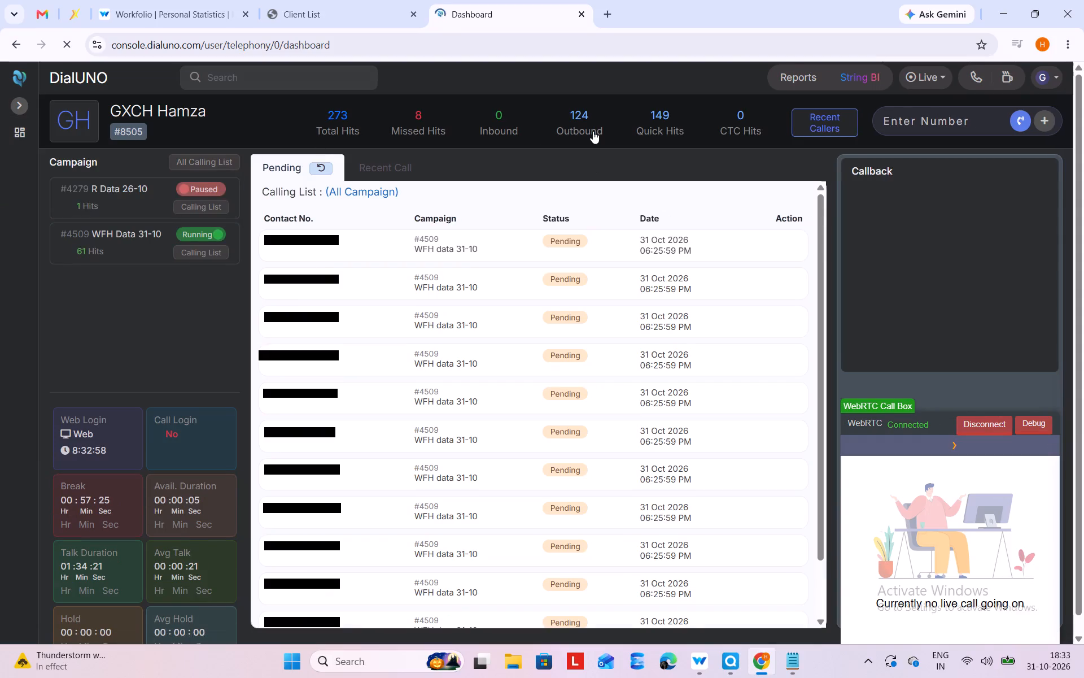
{"action": "left_click", "coordinate": [0, 142]}
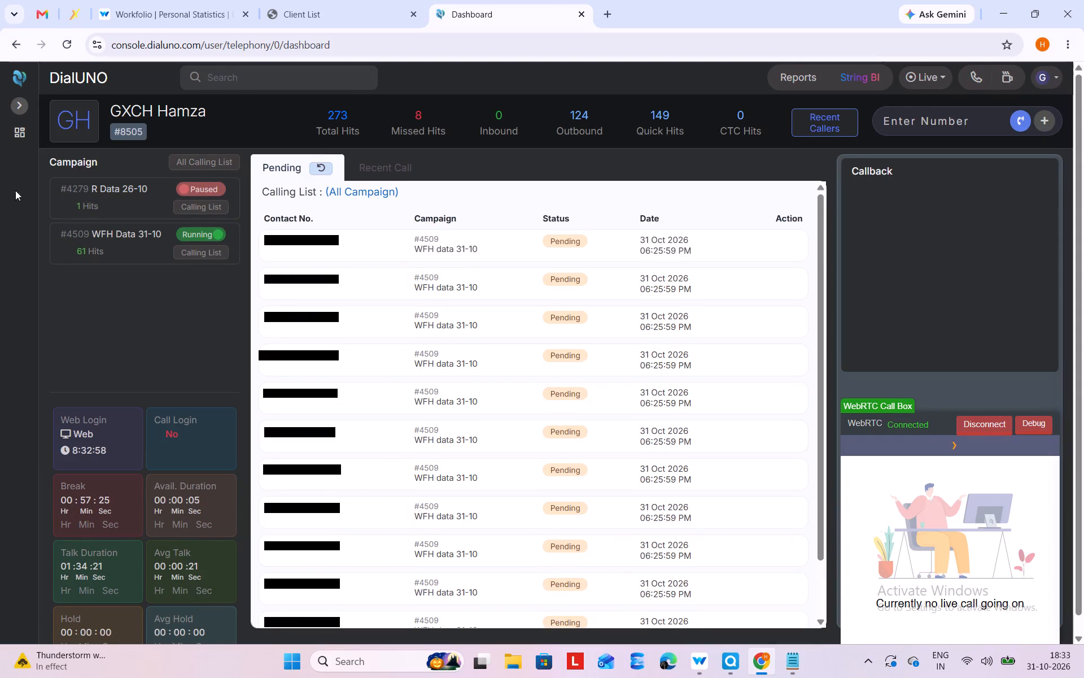
{"action": "left_click", "coordinate": [34, 137]}
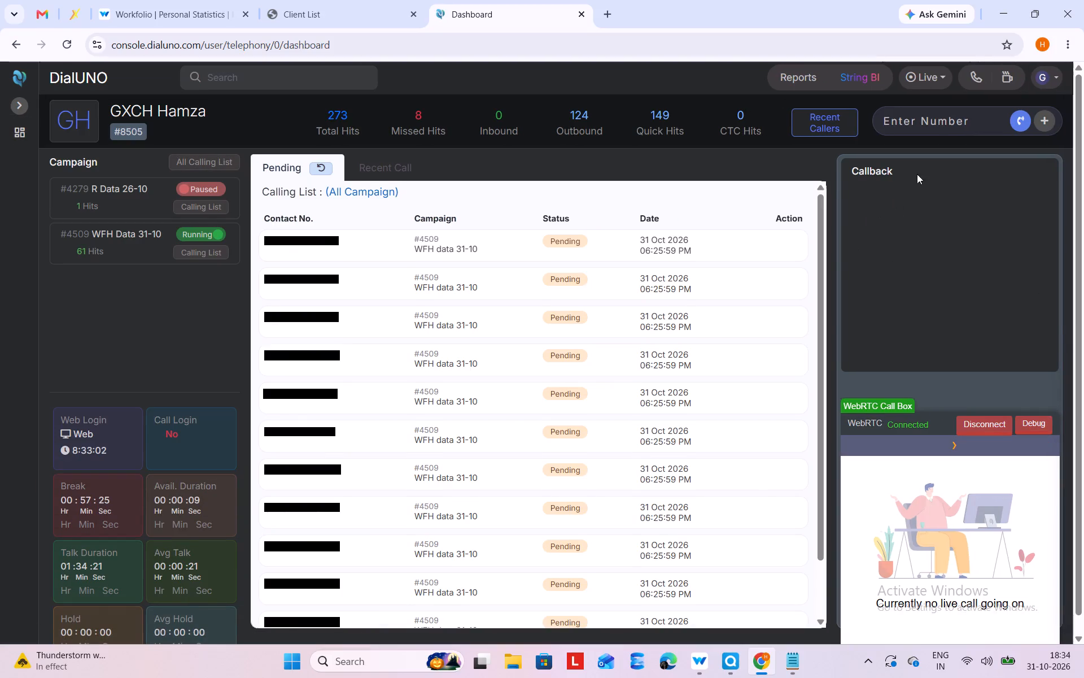
Look through the pending calling list for all campaigns from the first entry to the last.
{"action": "scroll", "coordinate": [338, 406], "scroll_direction": "down", "scroll_amount": 4}
{"action": "scroll", "coordinate": [474, 447], "scroll_direction": "up", "scroll_amount": 3}
{"action": "scroll", "coordinate": [465, 415], "scroll_direction": "down", "scroll_amount": 5}
{"action": "scroll", "coordinate": [464, 410], "scroll_direction": "up", "scroll_amount": 4}
{"action": "scroll", "coordinate": [461, 405], "scroll_direction": "down", "scroll_amount": 4}
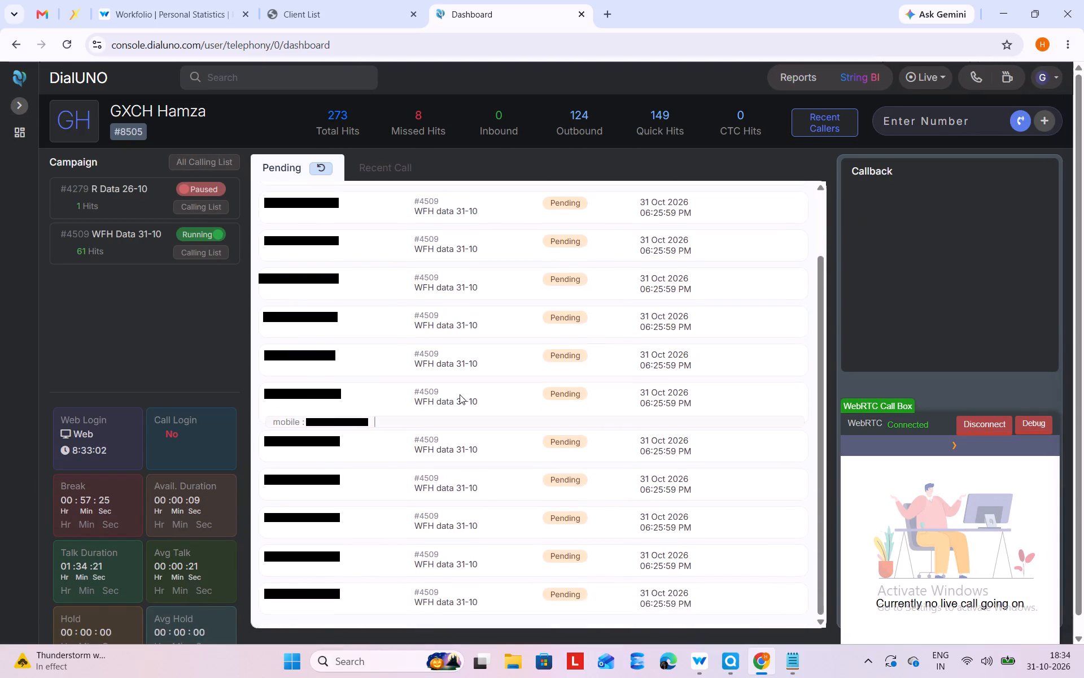
{"action": "scroll", "coordinate": [460, 394], "scroll_direction": "up", "scroll_amount": 6}
{"action": "left_click_drag", "start_coordinate": [255, 193], "coordinate": [766, 603]}
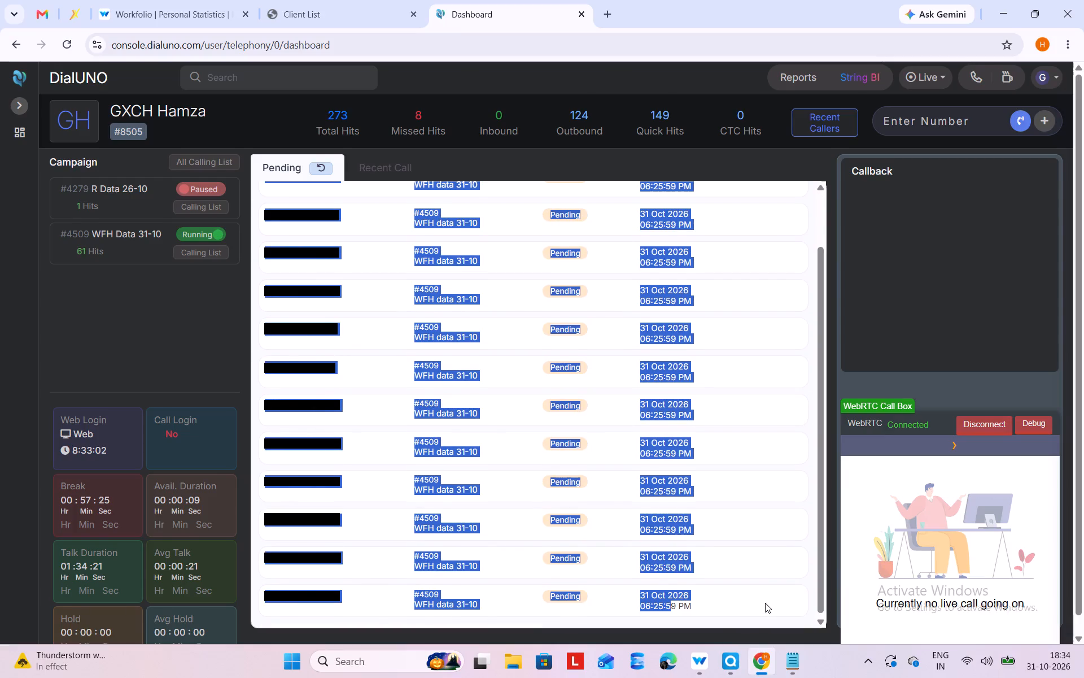
{"action": "scroll", "coordinate": [764, 589], "scroll_direction": "down", "scroll_amount": 13}
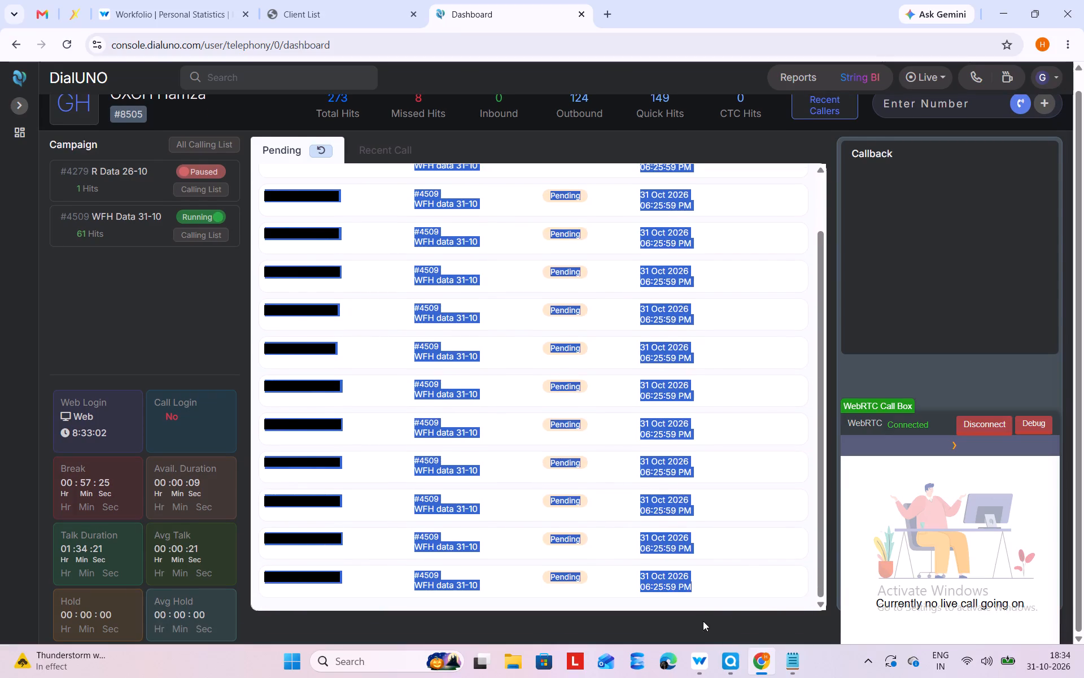
{"action": "left_click", "coordinate": [699, 619]}
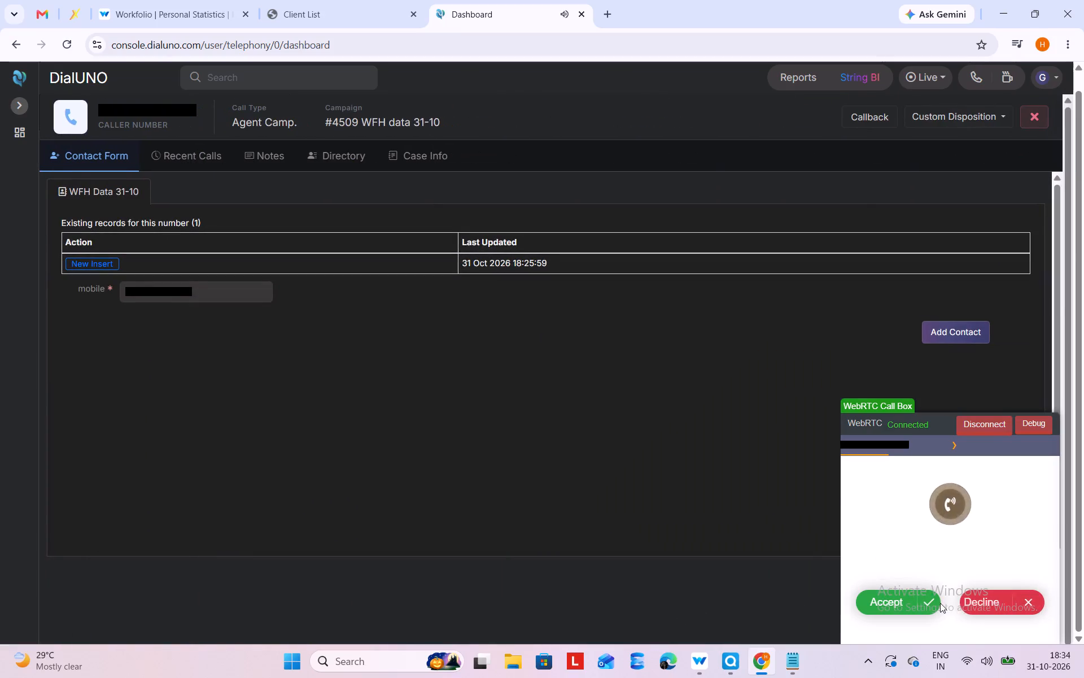
Accept the next WFH data 31-10 call and try to mark it as Busy.
{"action": "left_click", "coordinate": [918, 609]}
{"action": "left_click", "coordinate": [598, 485]}
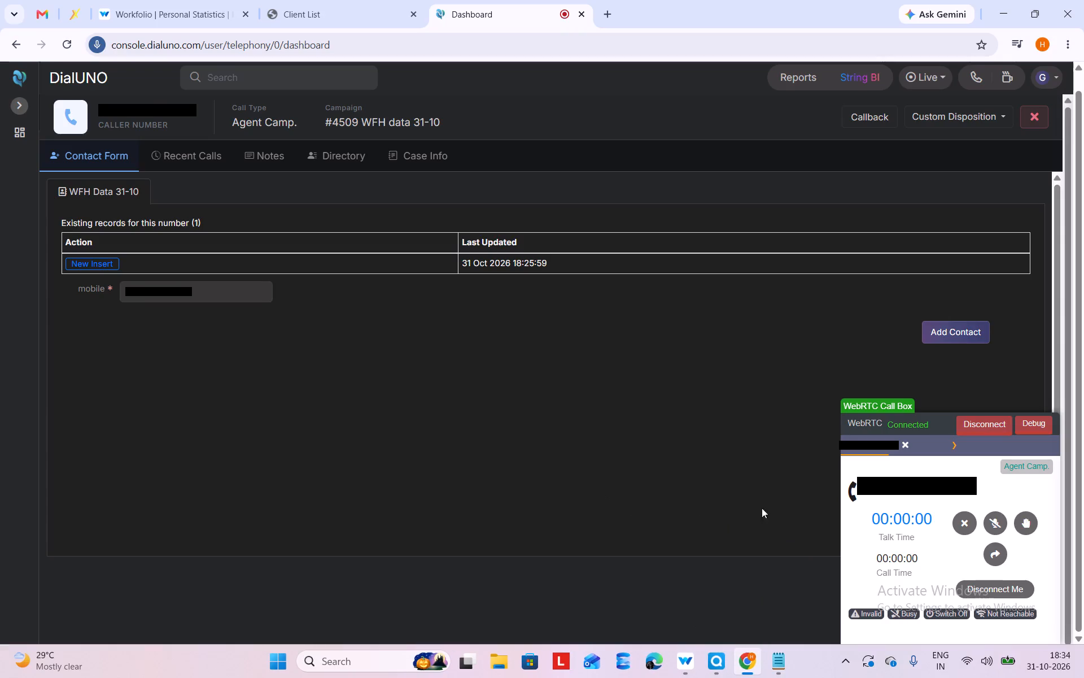
{"action": "left_click", "coordinate": [697, 505]}
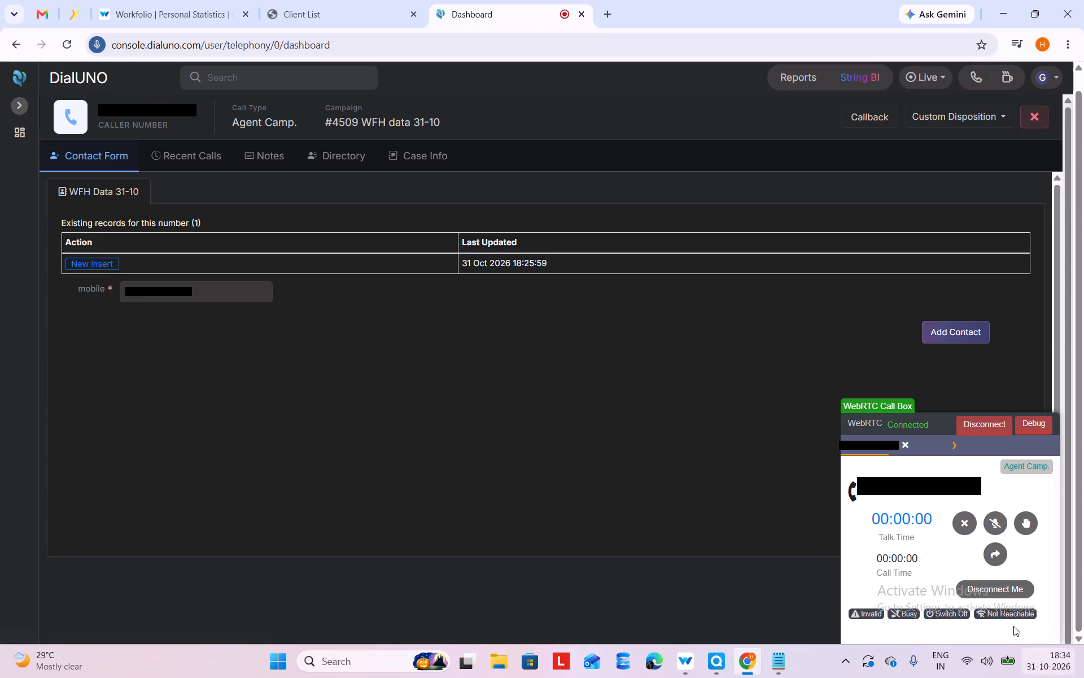
{"action": "left_click", "coordinate": [908, 610]}
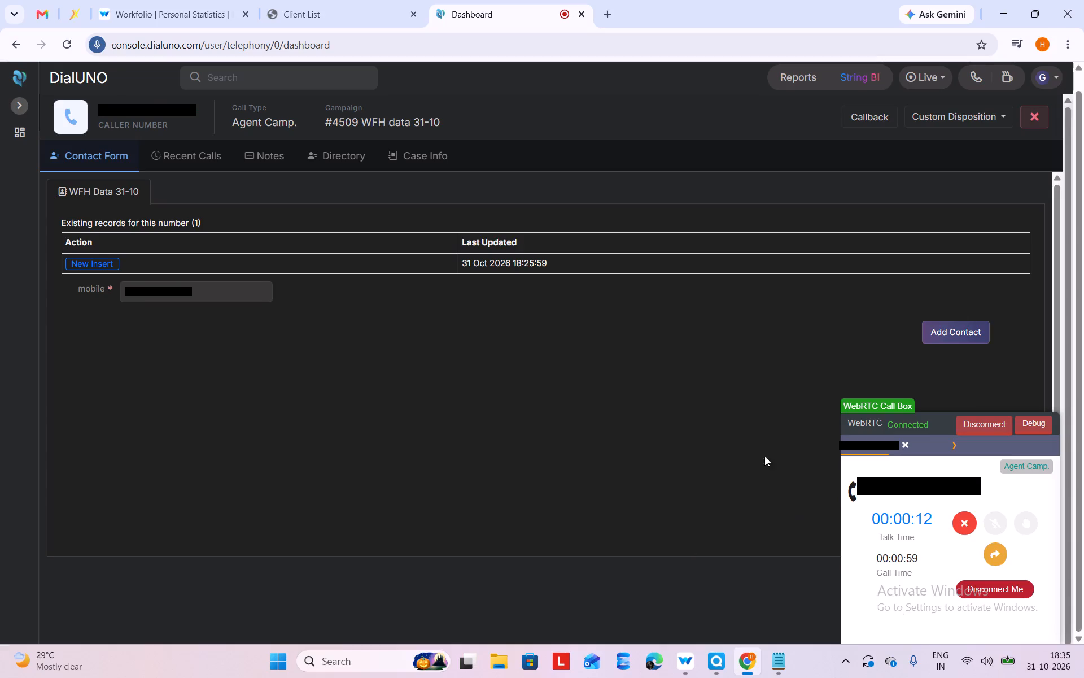
Check the caller's recent calls and highlight the caller number in the call box to read it during the live call.
{"action": "left_click", "coordinate": [183, 153]}
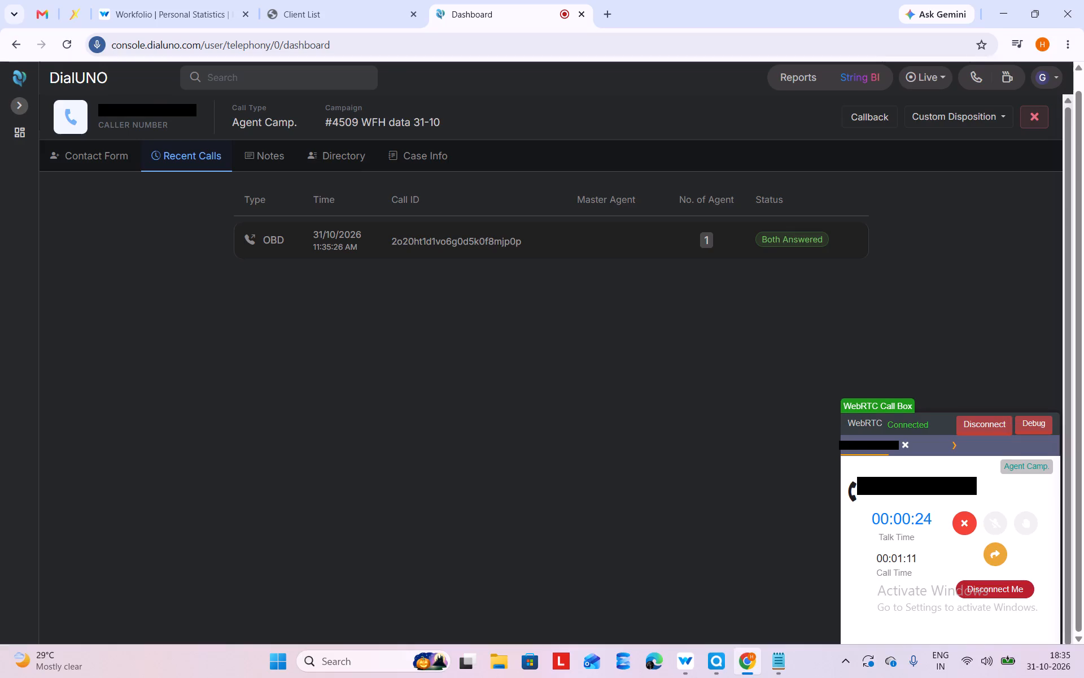
{"action": "left_click_drag", "start_coordinate": [976, 489], "coordinate": [971, 487]}
{"action": "left_click_drag", "start_coordinate": [971, 487], "coordinate": [888, 482]}
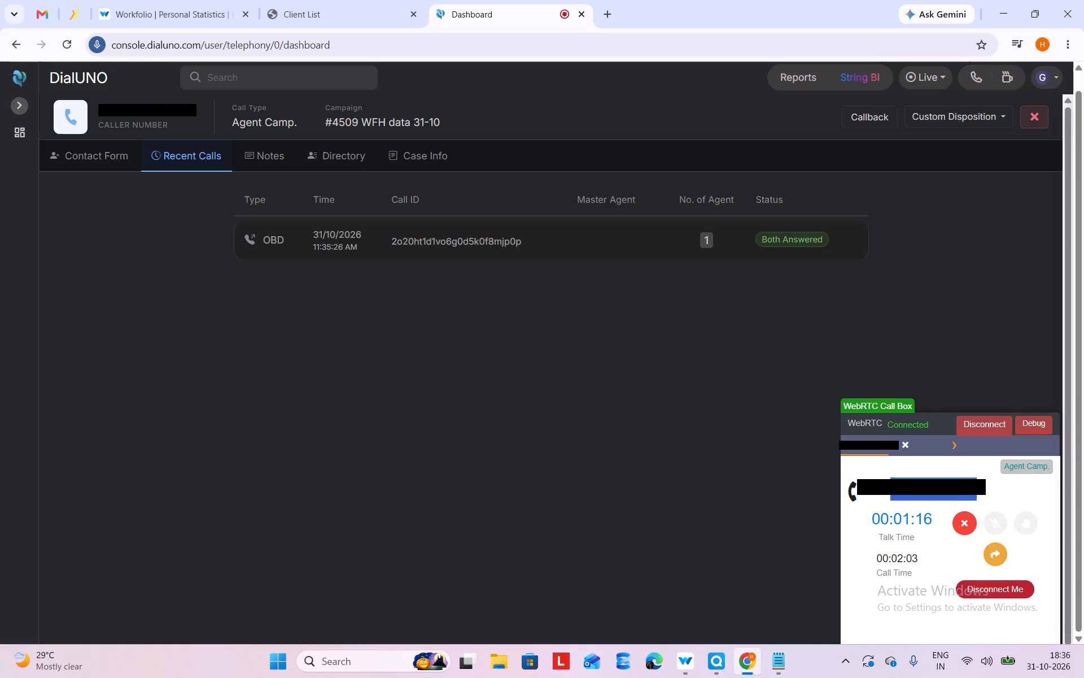
{"action": "left_click_drag", "start_coordinate": [976, 487], "coordinate": [968, 486]}
{"action": "left_click", "coordinate": [641, 395]}
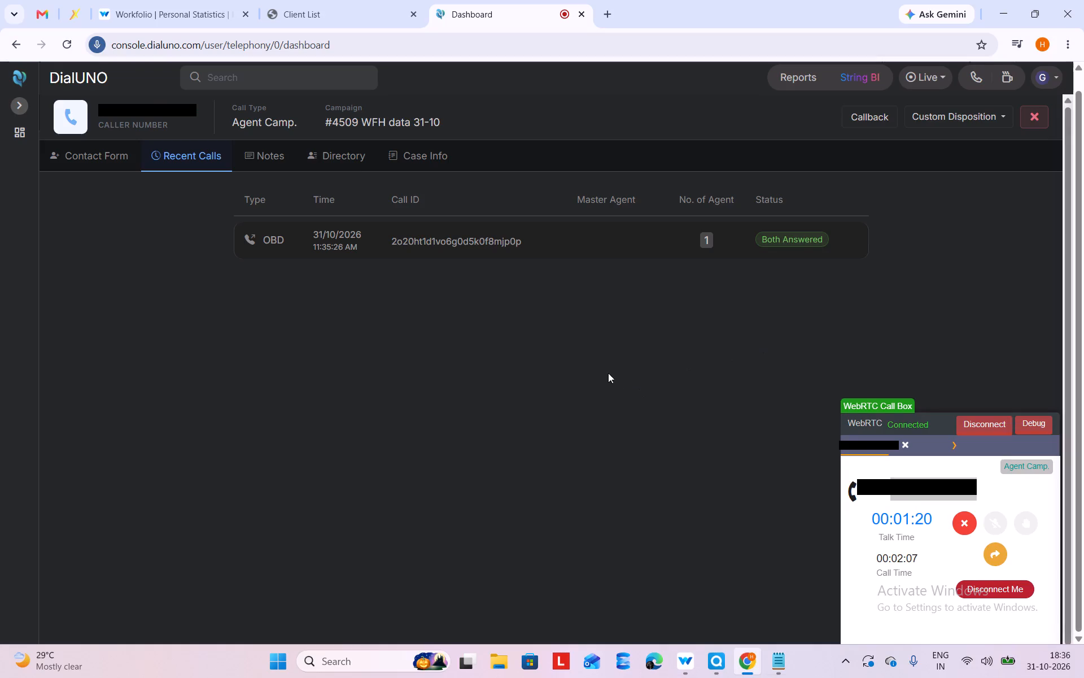
{"action": "left_click", "coordinate": [919, 498]}
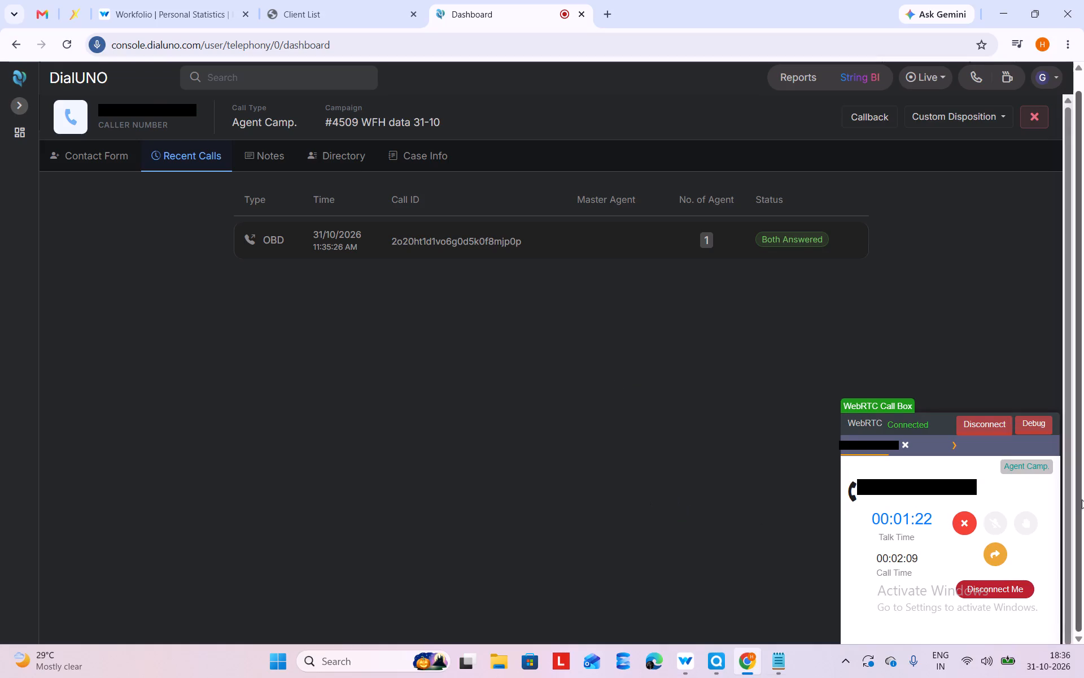
{"action": "left_click_drag", "start_coordinate": [976, 492], "coordinate": [877, 502]}
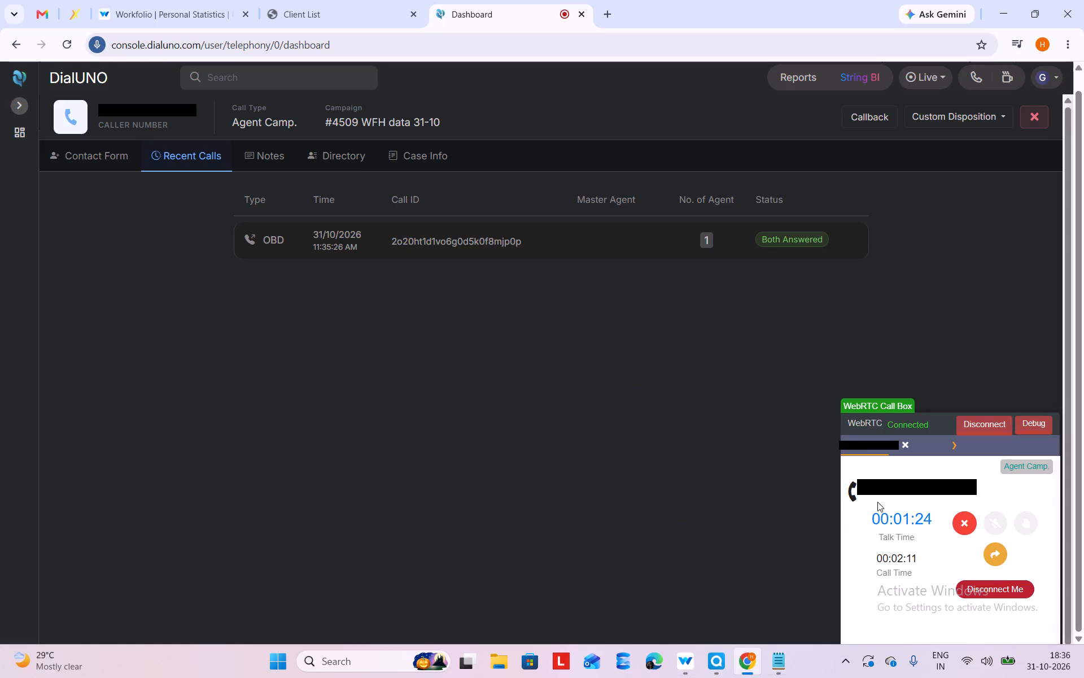
{"action": "left_click_drag", "start_coordinate": [877, 502], "coordinate": [893, 494]}
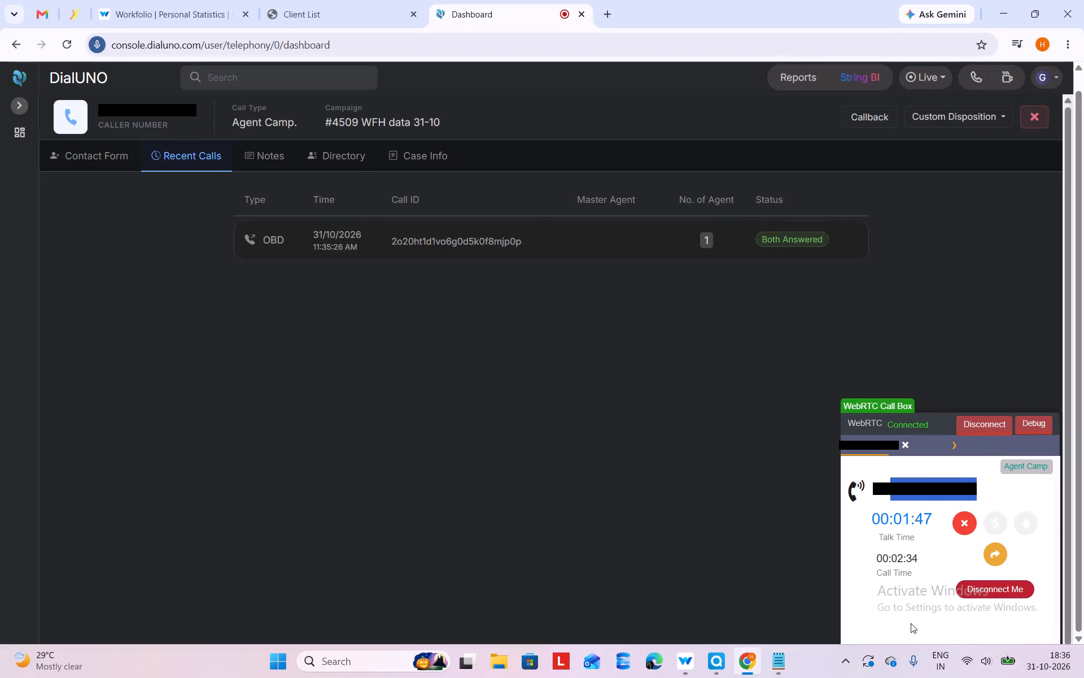
{"action": "left_click", "coordinate": [948, 483]}
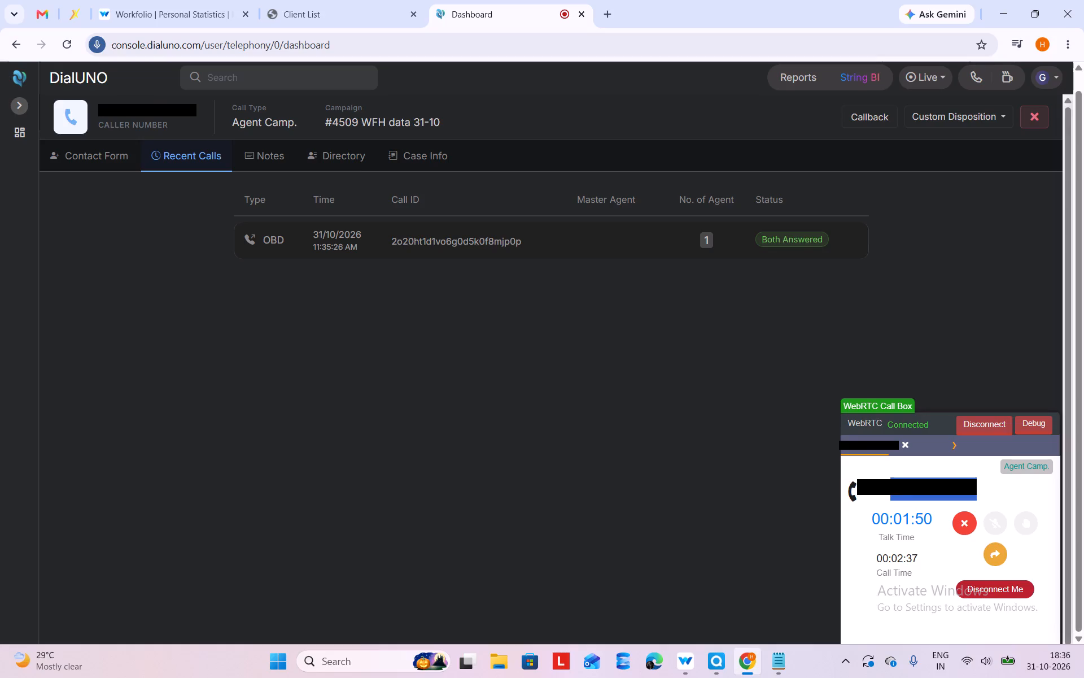
{"action": "left_click", "coordinate": [1019, 492]}
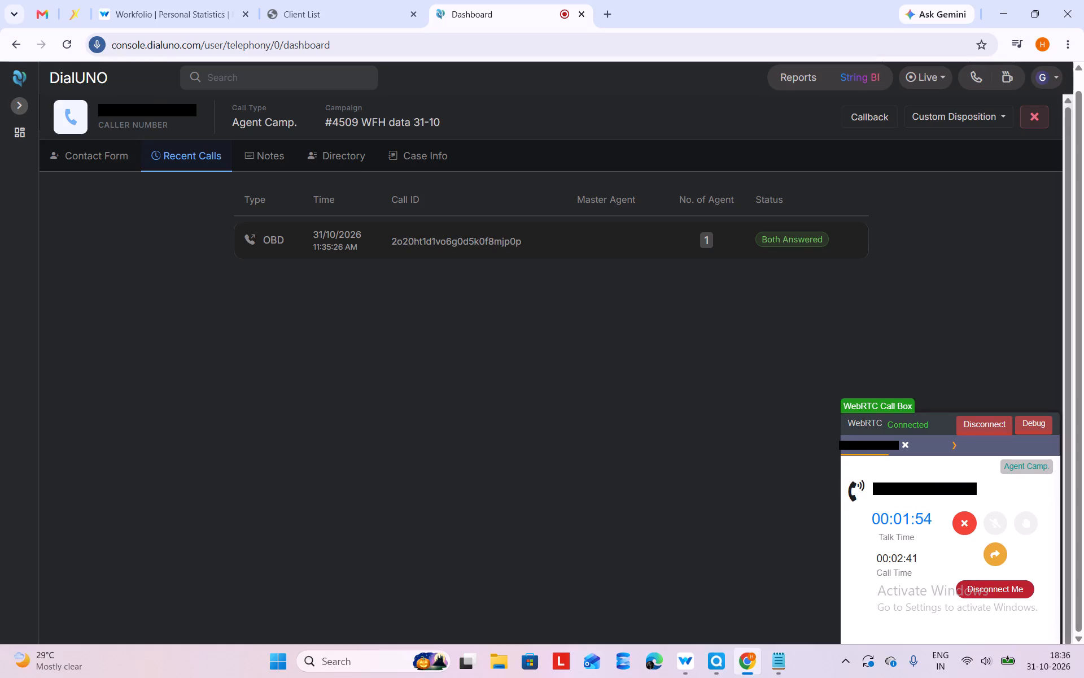
{"action": "left_click_drag", "start_coordinate": [974, 486], "coordinate": [885, 484]}
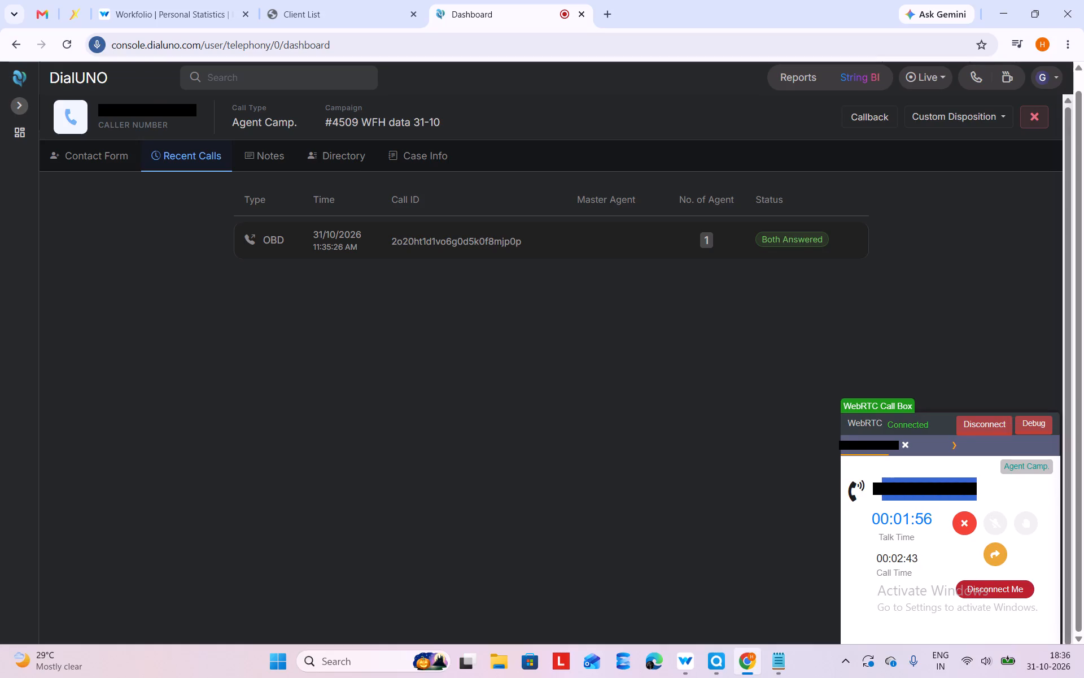
{"action": "left_click_drag", "start_coordinate": [885, 484], "coordinate": [891, 481]}
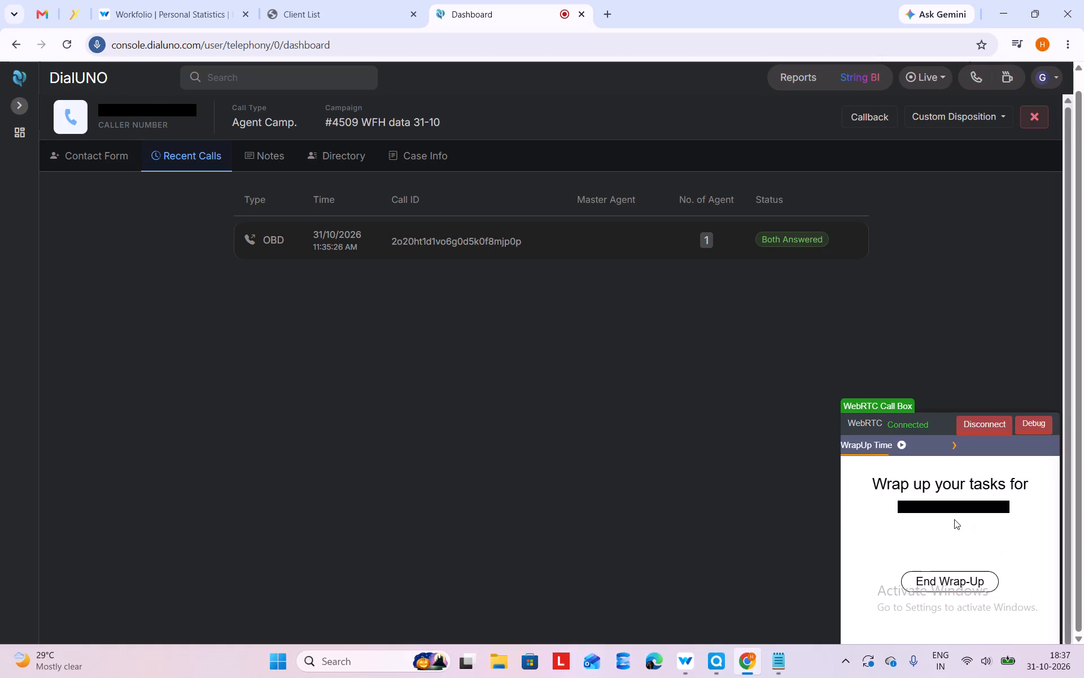
Leave the finished call's record and return to the dashboard, refreshing the pending calling list.
{"action": "left_click", "coordinate": [5, 119]}
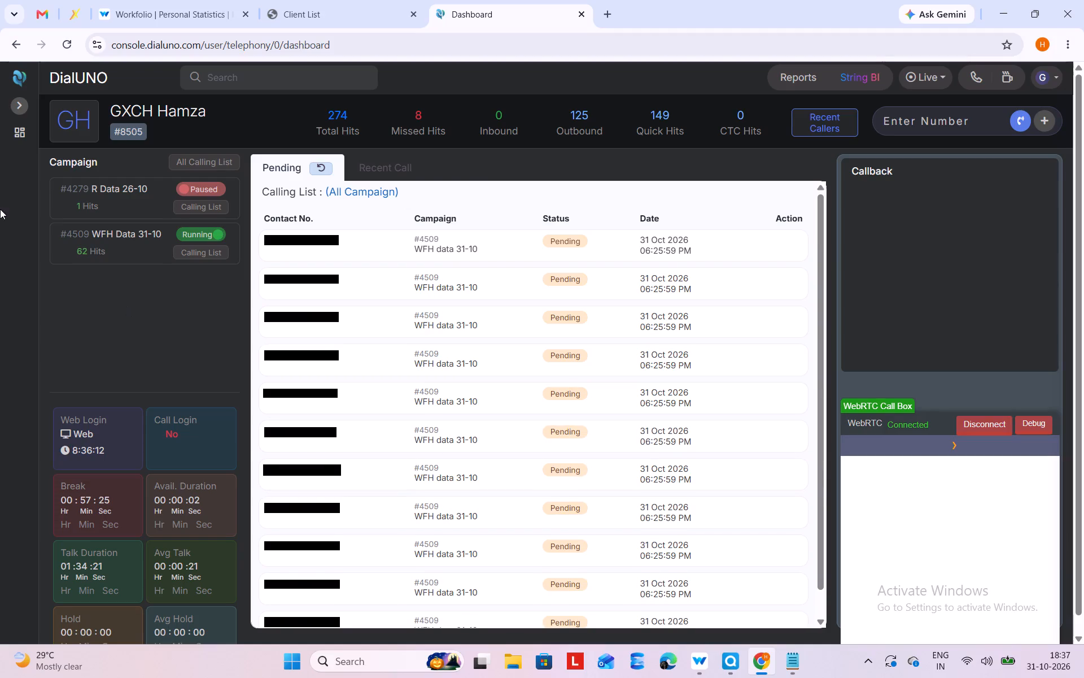
{"action": "left_click", "coordinate": [19, 139]}
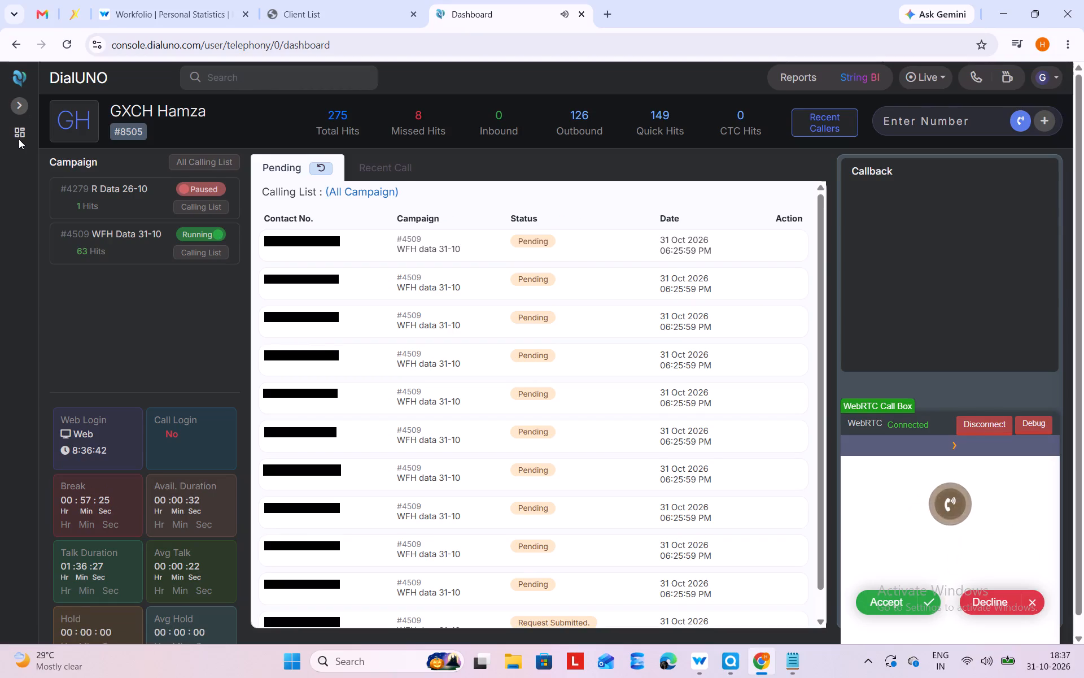
Accept the next WFH data 31-10 call, end its wrap-up once the call is over and return to the dashboard.
{"action": "left_click", "coordinate": [873, 597]}
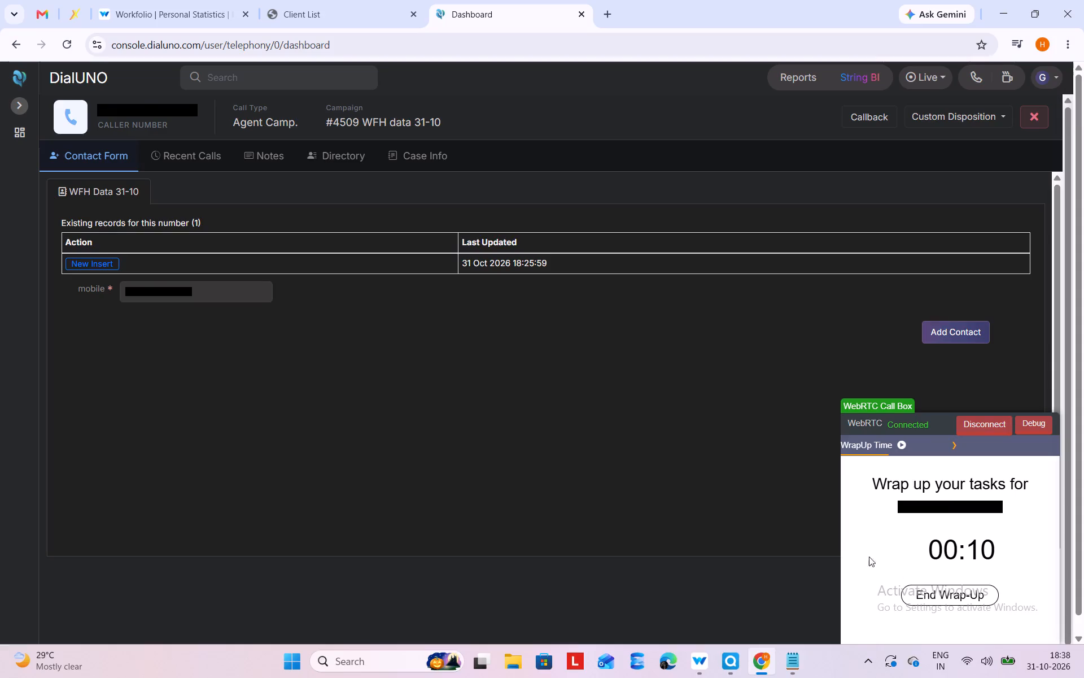
{"action": "left_click", "coordinate": [936, 598]}
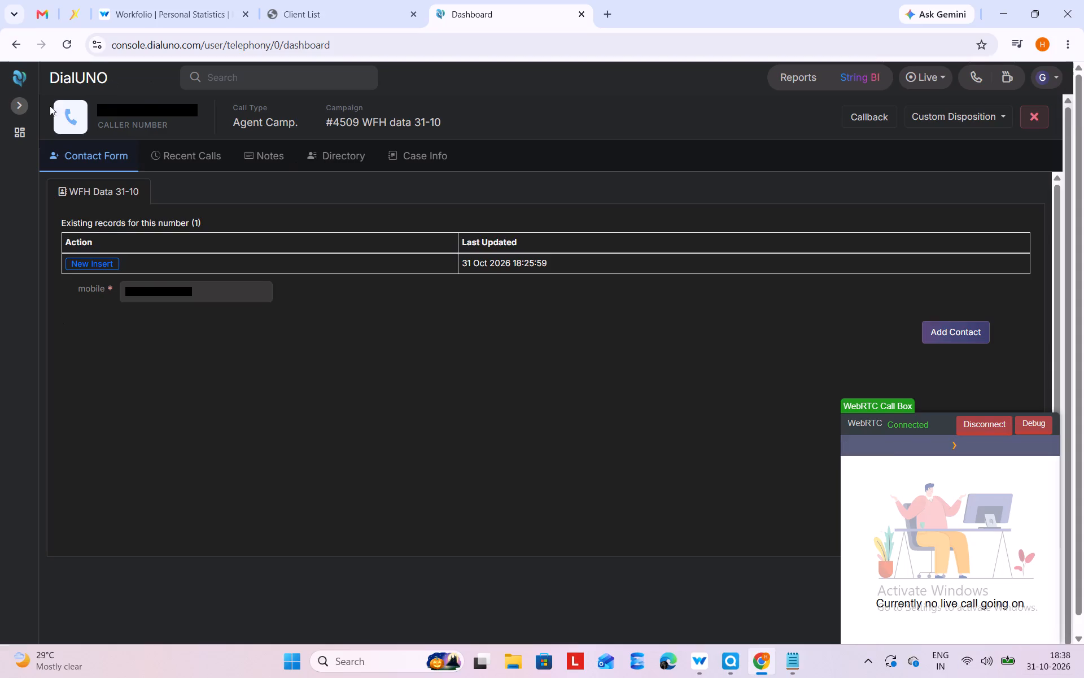
{"action": "left_click", "coordinate": [7, 120]}
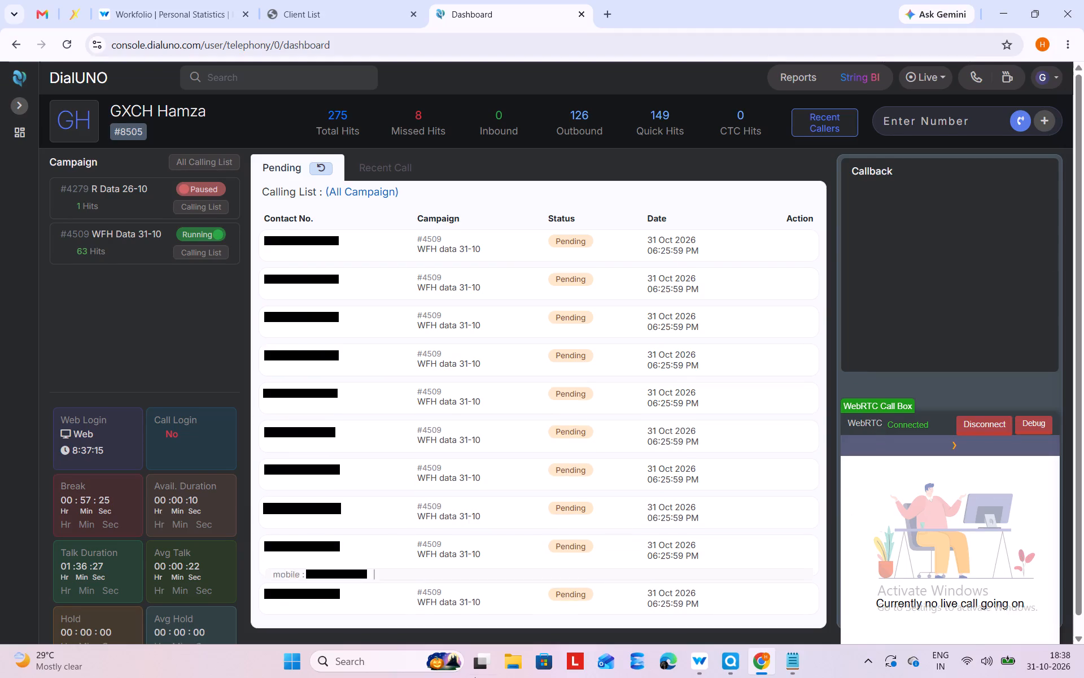
Accept the next WFH data 31-10 call, check the caller's recent calls and highlight the caller number in the call box.
{"action": "scroll", "coordinate": [435, 253], "scroll_direction": "down", "scroll_amount": 1}
{"action": "scroll", "coordinate": [409, 117], "scroll_direction": "up", "scroll_amount": 3}
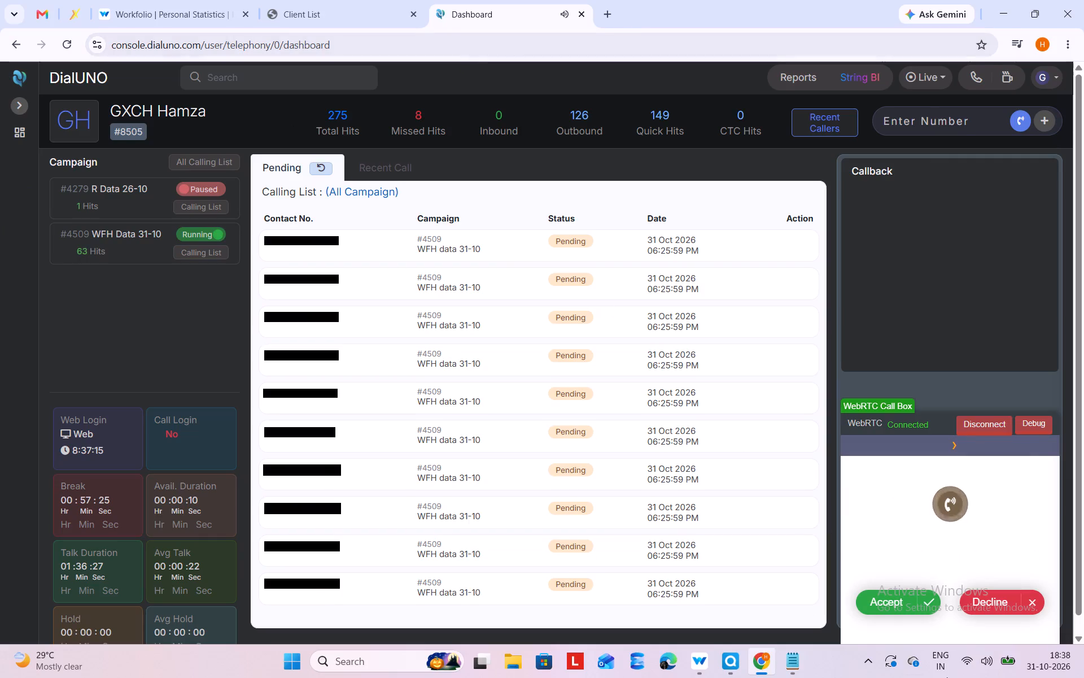
{"action": "left_click", "coordinate": [897, 598]}
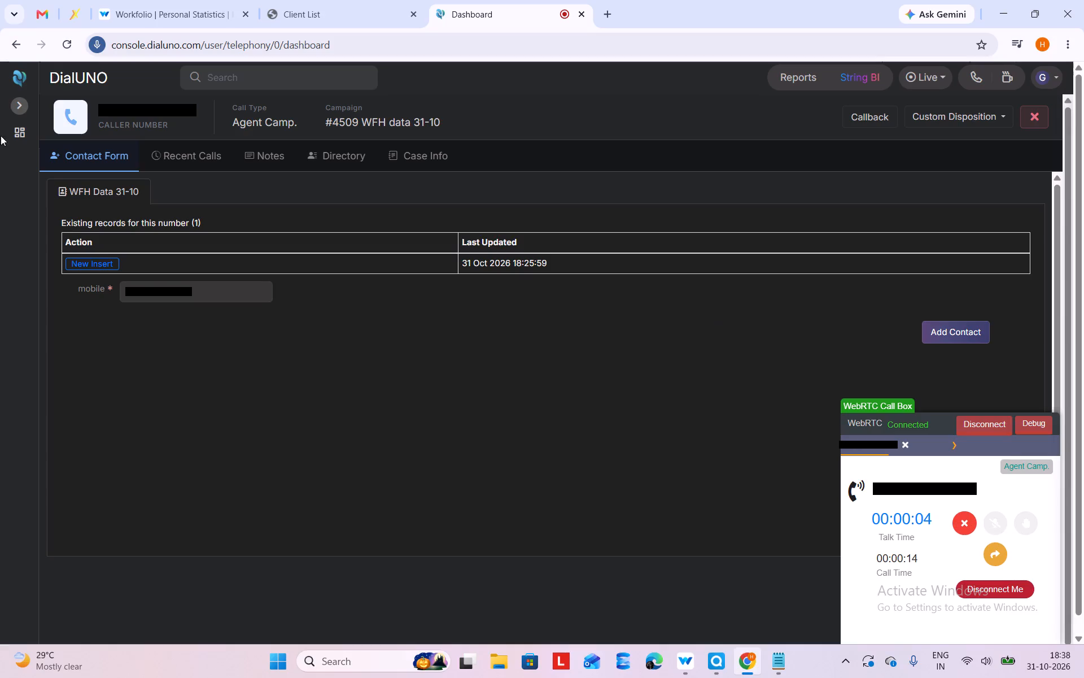
{"action": "left_click", "coordinate": [180, 169]}
{"action": "left_click", "coordinate": [180, 159]}
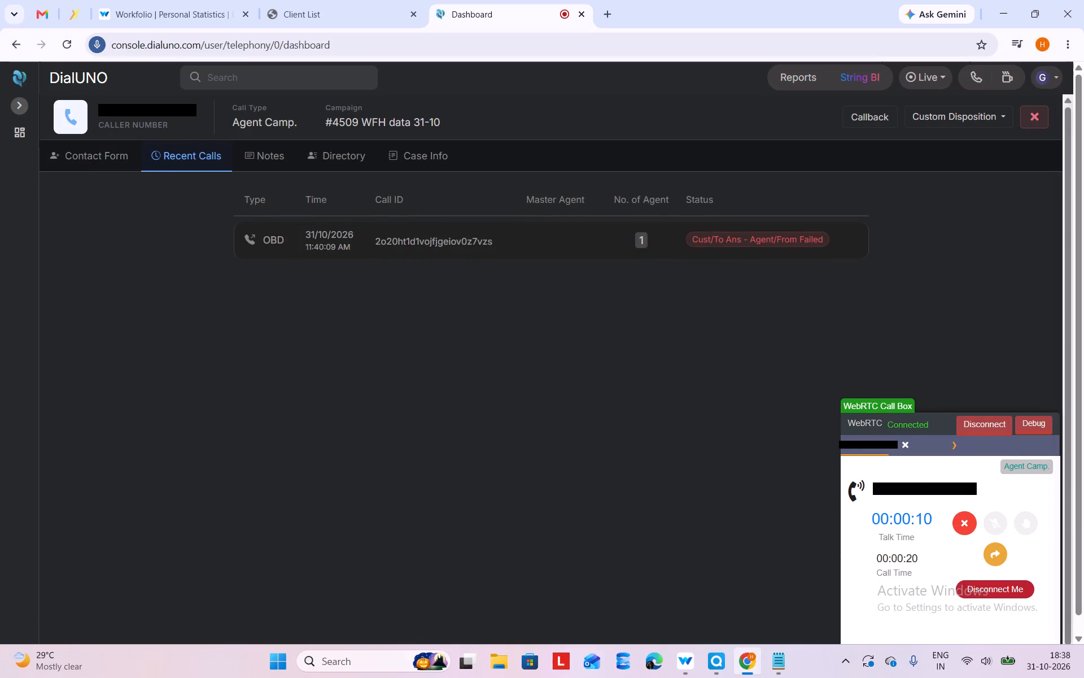
{"action": "left_click_drag", "start_coordinate": [976, 486], "coordinate": [888, 488]}
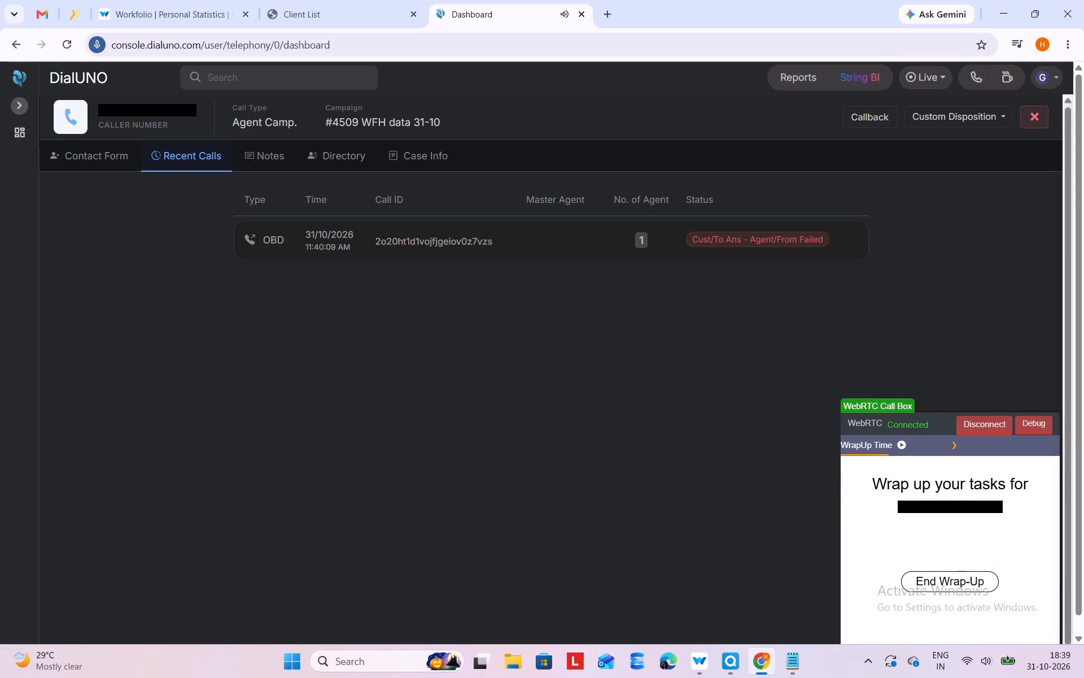
End the finished call's wrap-up and return to the dashboard.
{"action": "scroll", "coordinate": [890, 492], "scroll_direction": "up", "scroll_amount": 1}
{"action": "left_click", "coordinate": [960, 598]}
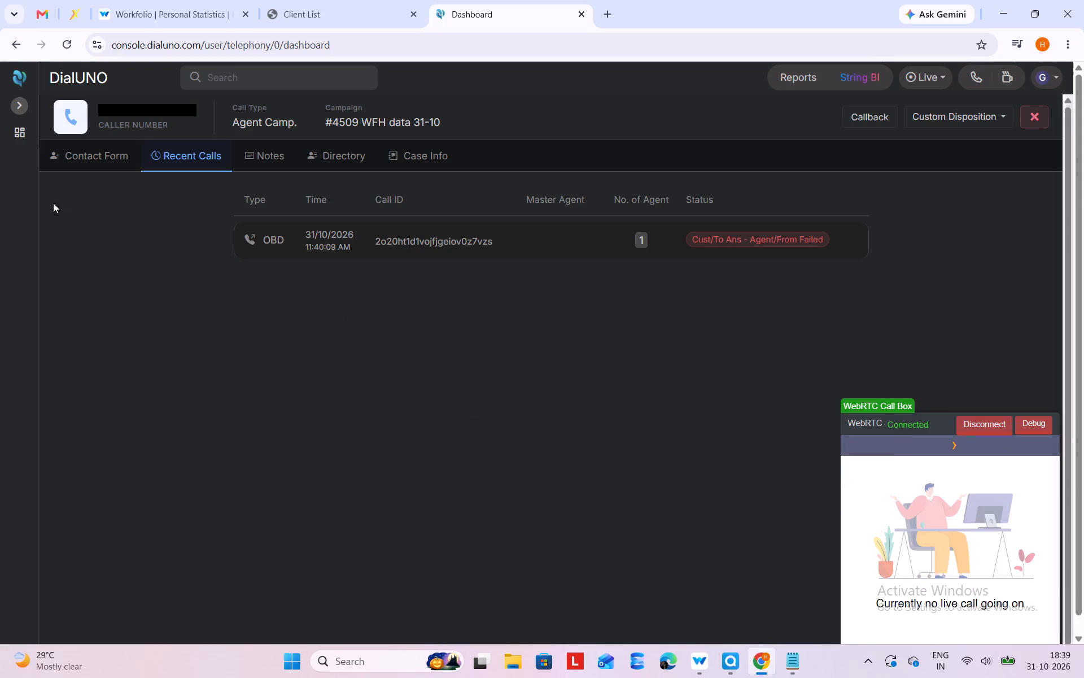
{"action": "left_click", "coordinate": [16, 133]}
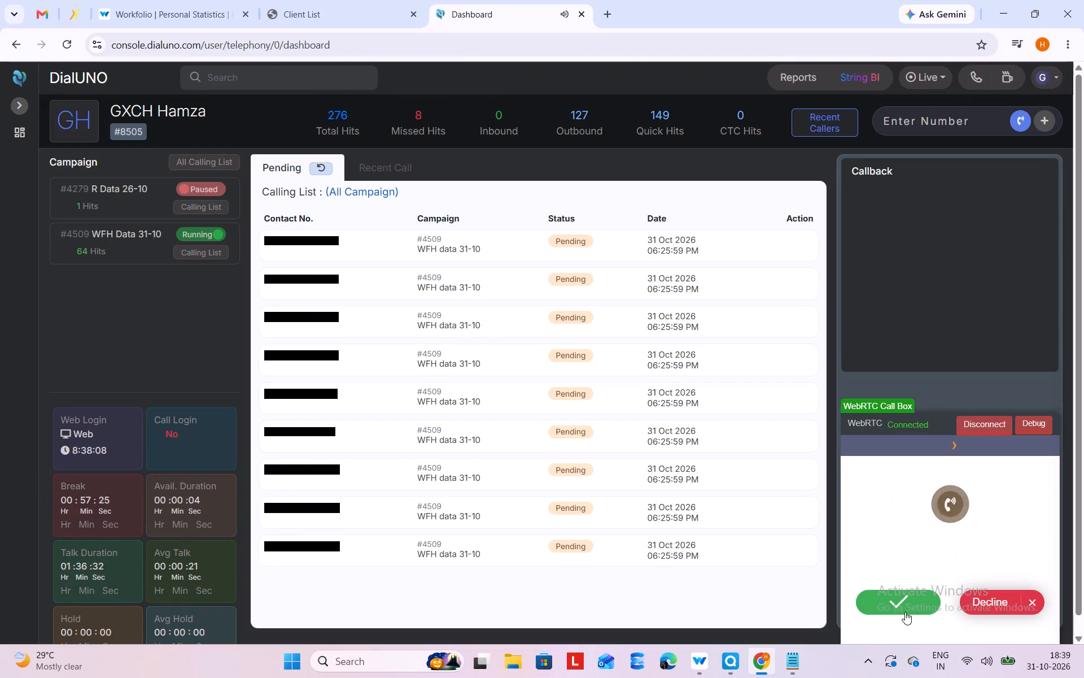
Accept the next WFH data 31-10 call, mark it as Busy, hang up and end its wrap-up.
{"action": "left_click", "coordinate": [906, 599]}
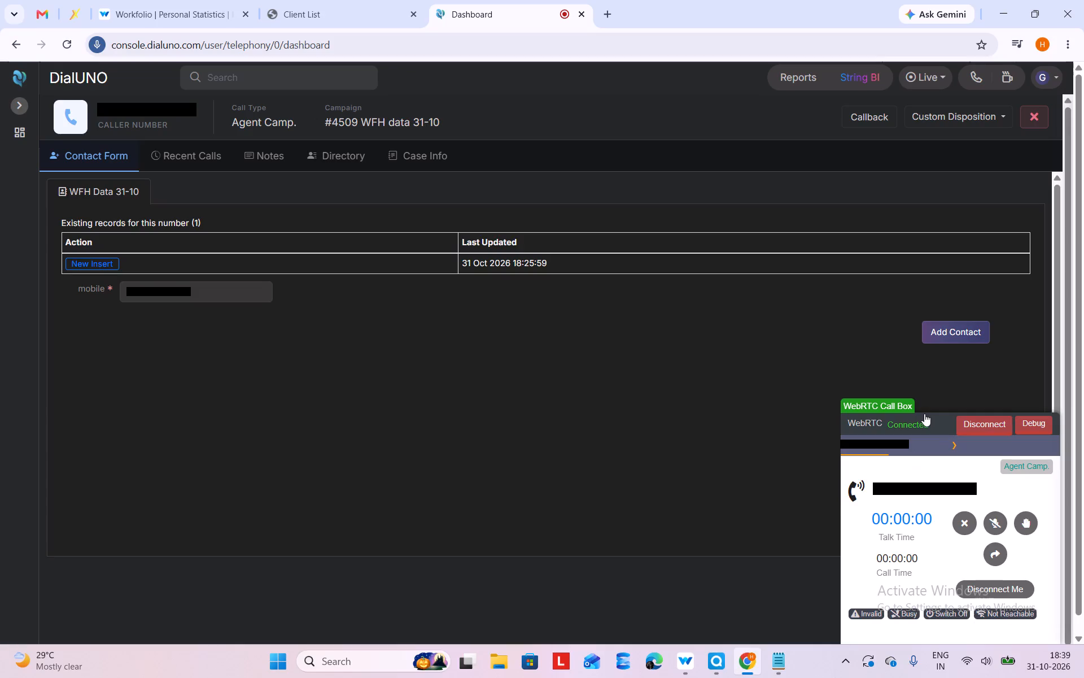
{"action": "left_click", "coordinate": [905, 613]}
{"action": "left_click", "coordinate": [908, 613]}
{"action": "left_click", "coordinate": [963, 522]}
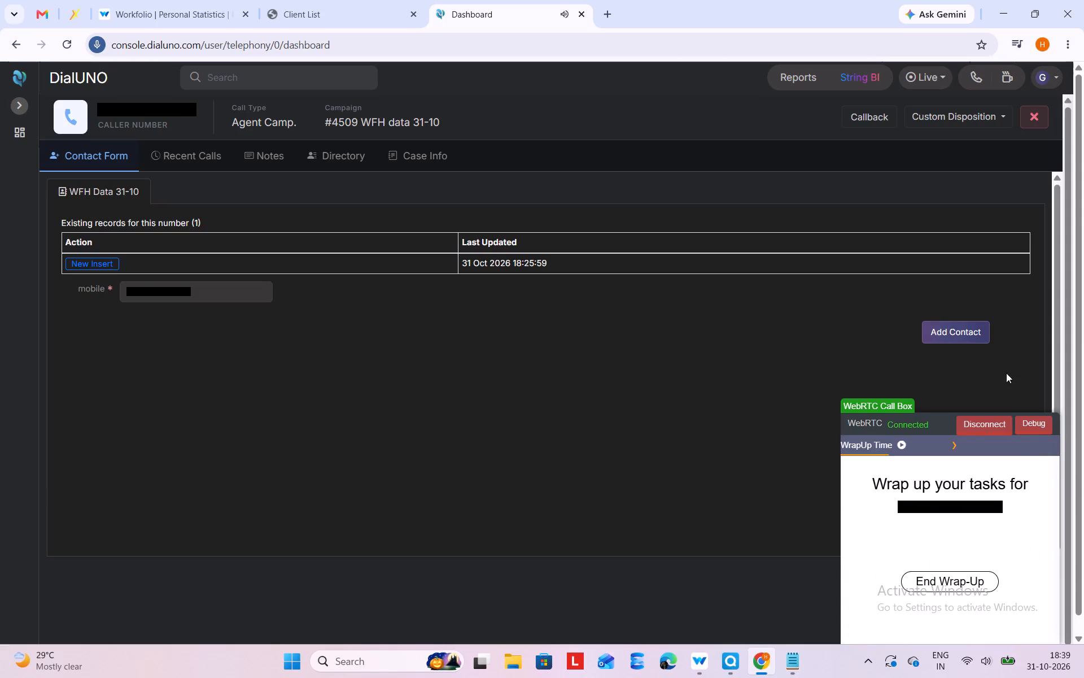
{"action": "left_click", "coordinate": [952, 586]}
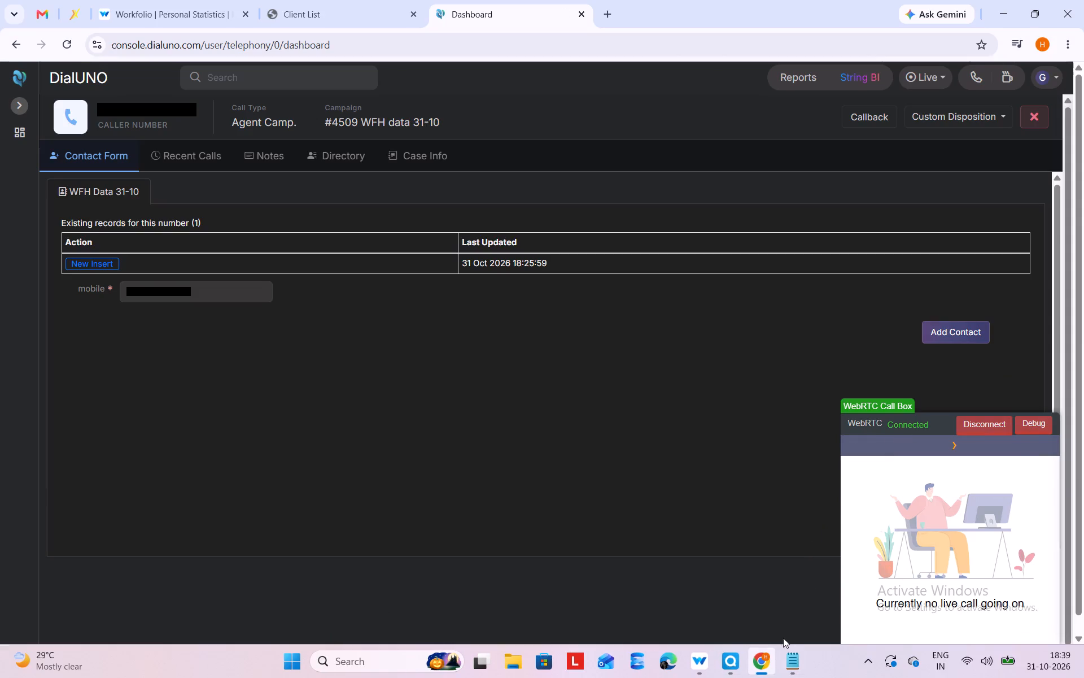
Switch to Nextcloud Talk and check the open chat and the team conversation for recent messages.
{"action": "left_click", "coordinate": [739, 665]}
{"action": "scroll", "coordinate": [401, 523], "scroll_direction": "down", "scroll_amount": 4}
{"action": "scroll", "coordinate": [223, 474], "scroll_direction": "down", "scroll_amount": 4}
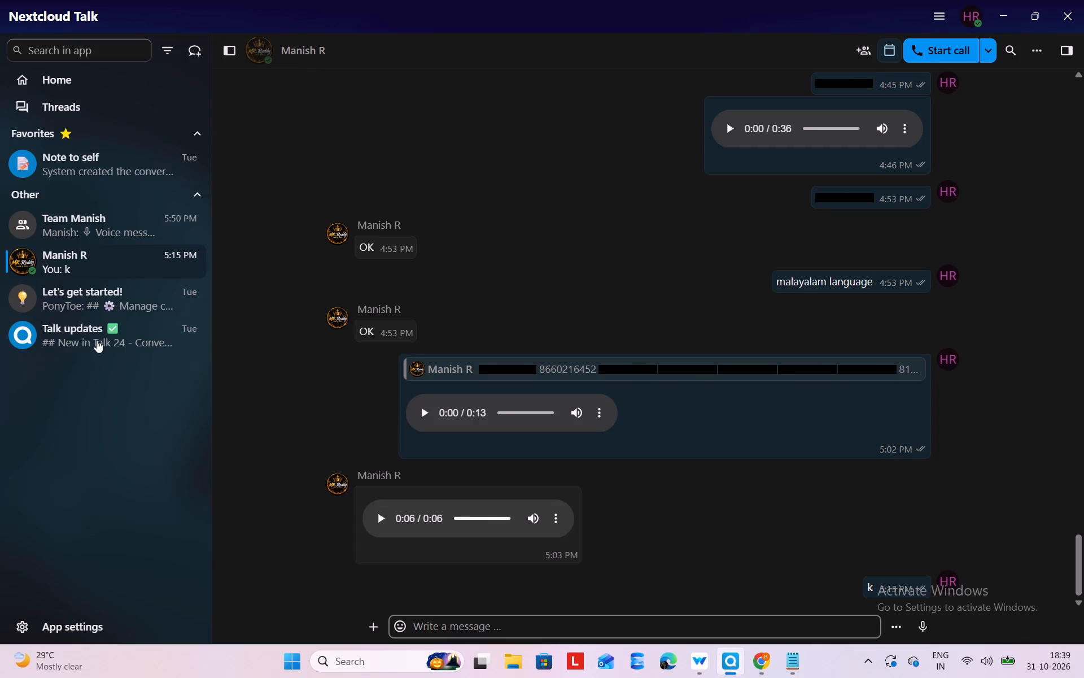
{"action": "left_click", "coordinate": [28, 239]}
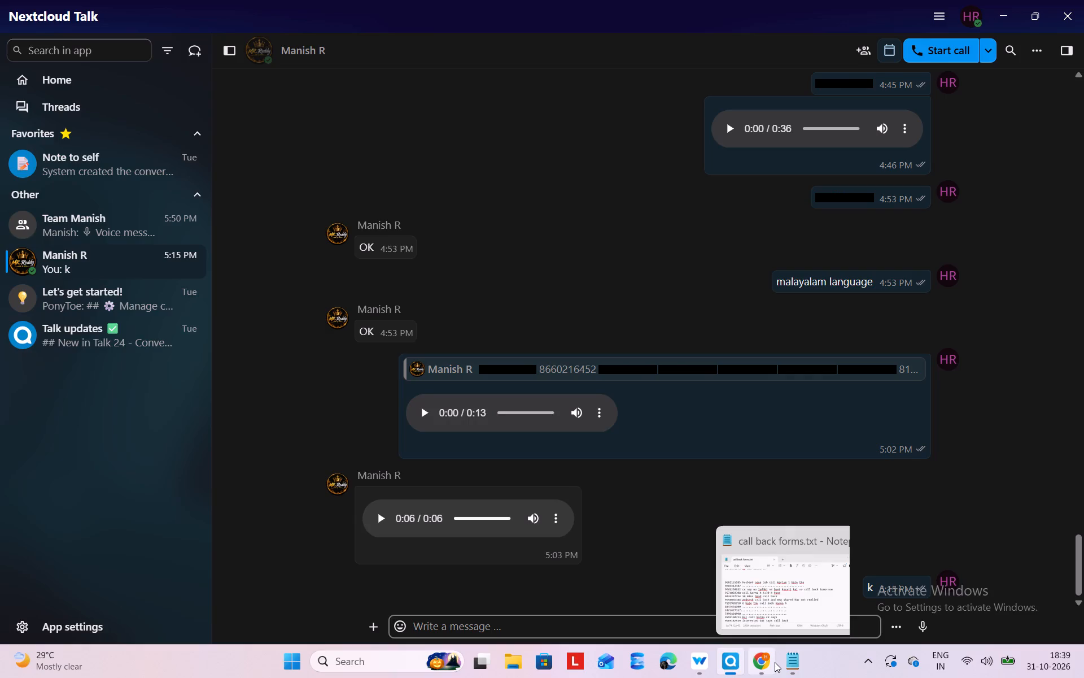
Switch back to DialUNO, accept the incoming WFH data 31-10 call, mark it as Busy and end its wrap-up.
{"action": "left_click", "coordinate": [759, 663]}
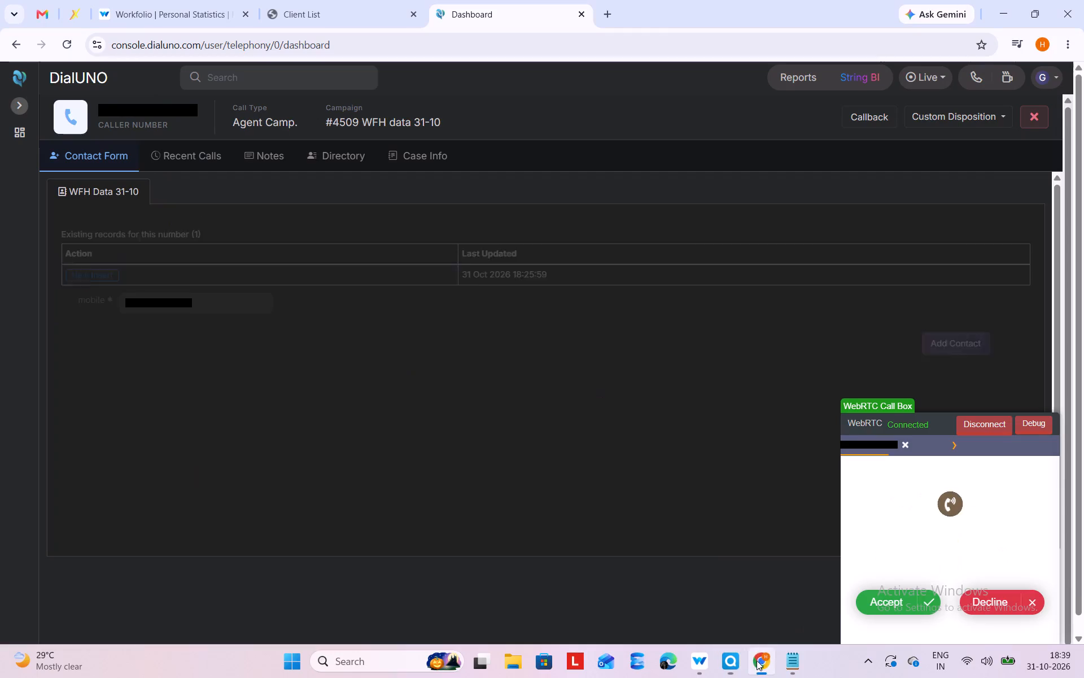
{"action": "left_click", "coordinate": [885, 586]}
{"action": "left_click", "coordinate": [881, 606]}
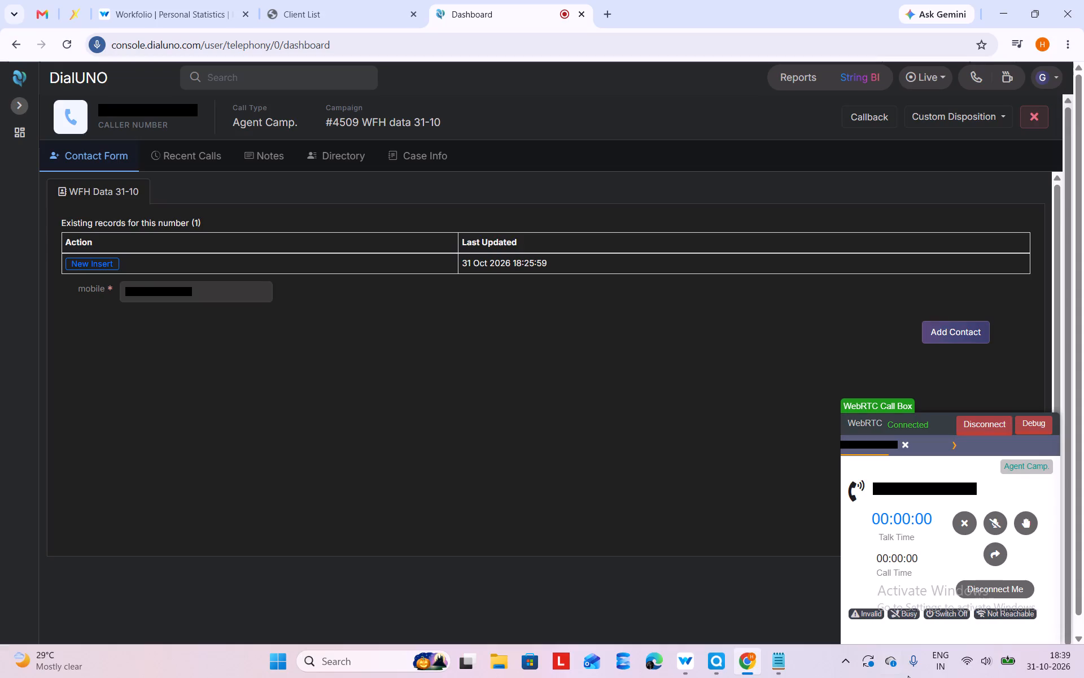
{"action": "left_click", "coordinate": [910, 612]}
{"action": "left_click", "coordinate": [937, 594]}
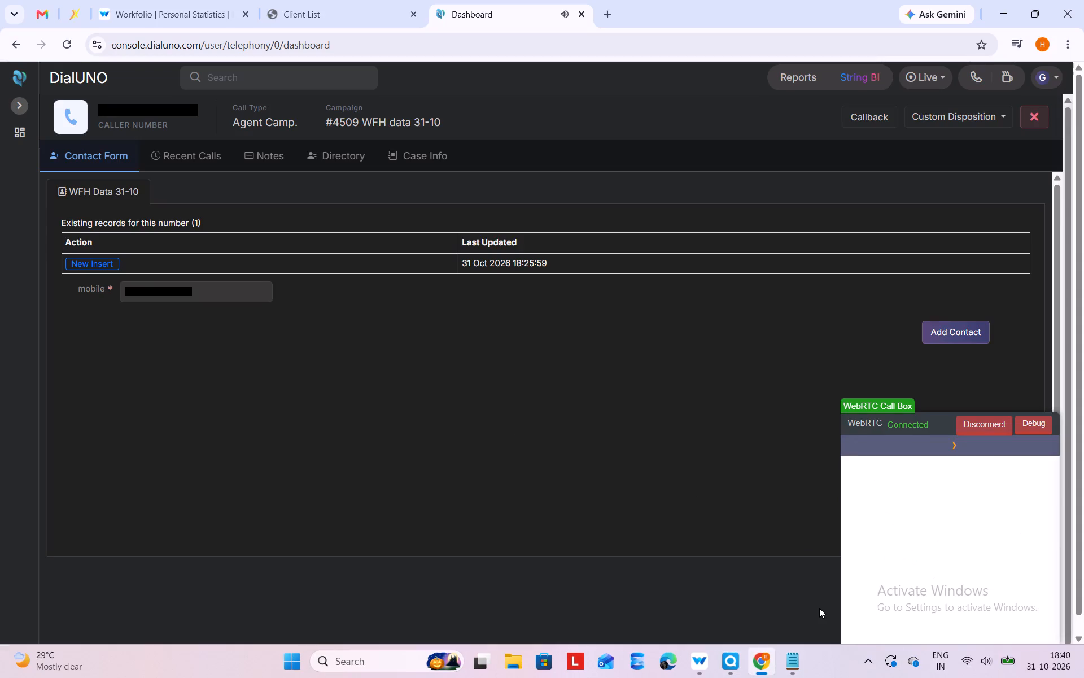
Bring up the callback notes in Notepad briefly and go back to the DialUNO dashboard.
{"action": "left_click", "coordinate": [801, 672]}
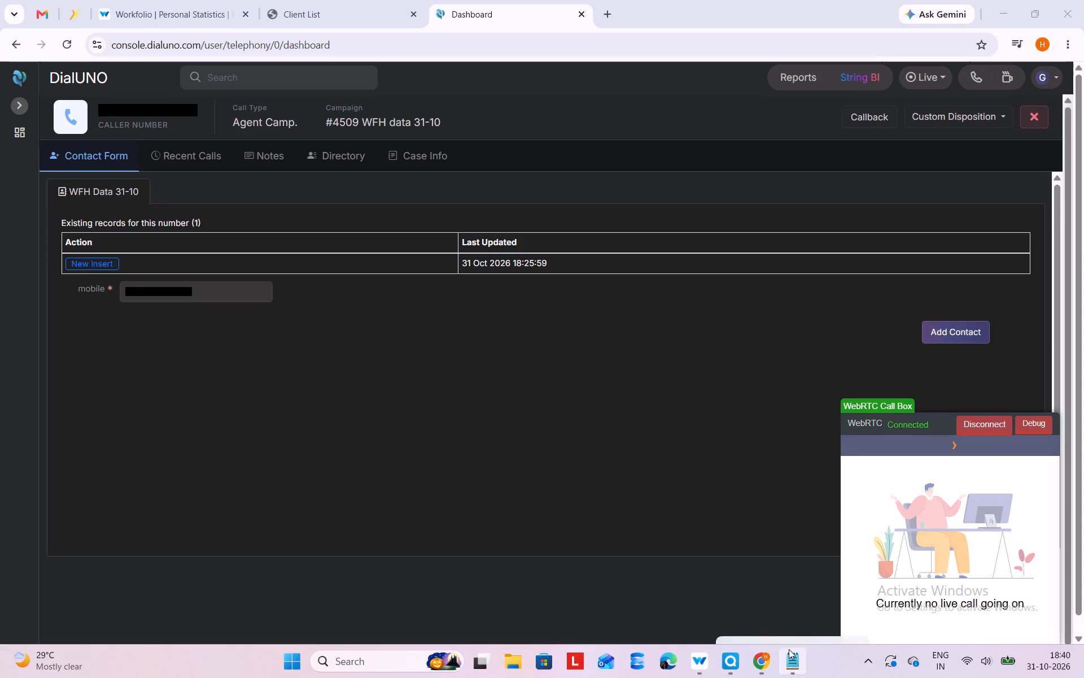
{"action": "left_click", "coordinate": [789, 650]}
{"action": "left_click", "coordinate": [291, 492]}
{"action": "left_click", "coordinate": [2, 142]}
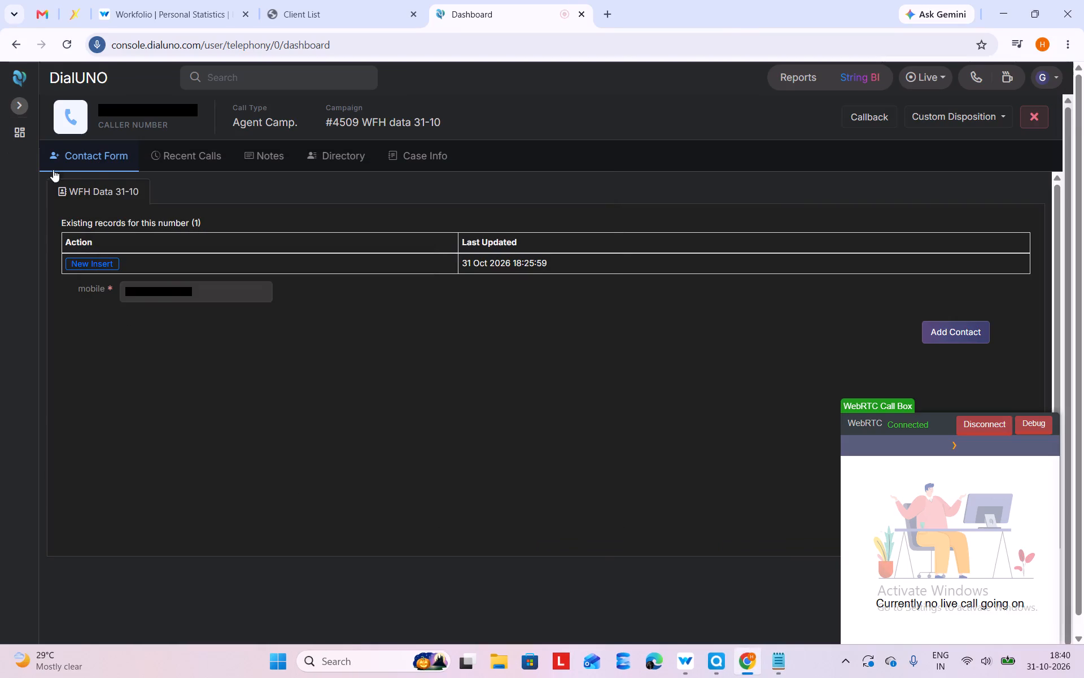
{"action": "left_click", "coordinate": [16, 129]}
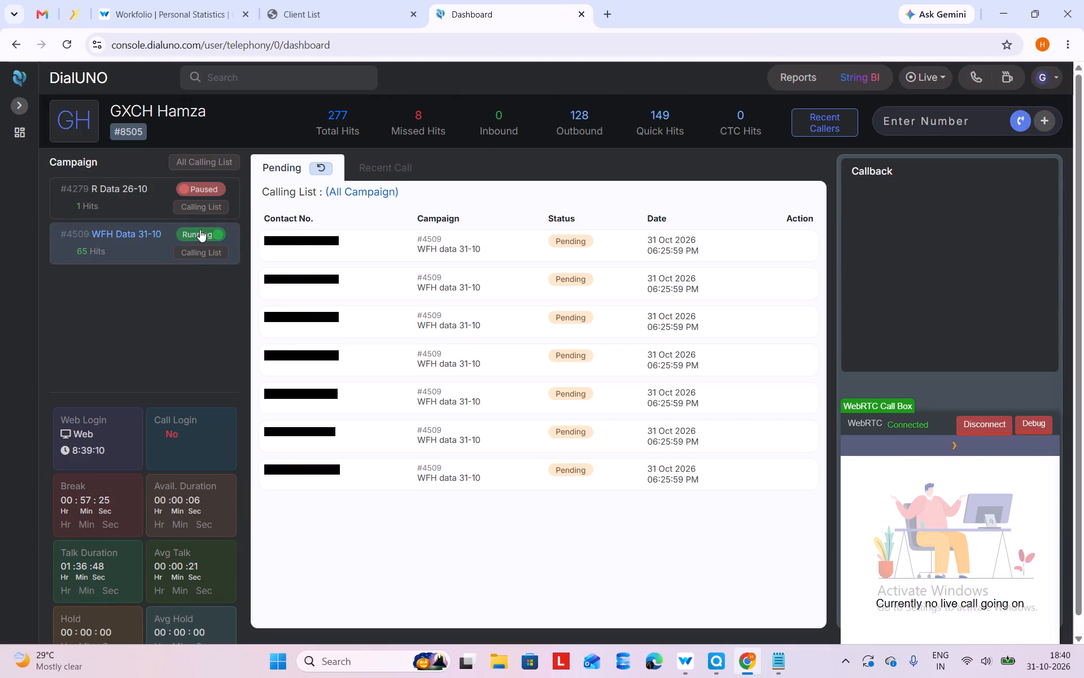
Accept the next WFH data 31-10 call and check the caller's recent calls.
{"action": "left_click", "coordinate": [871, 594]}
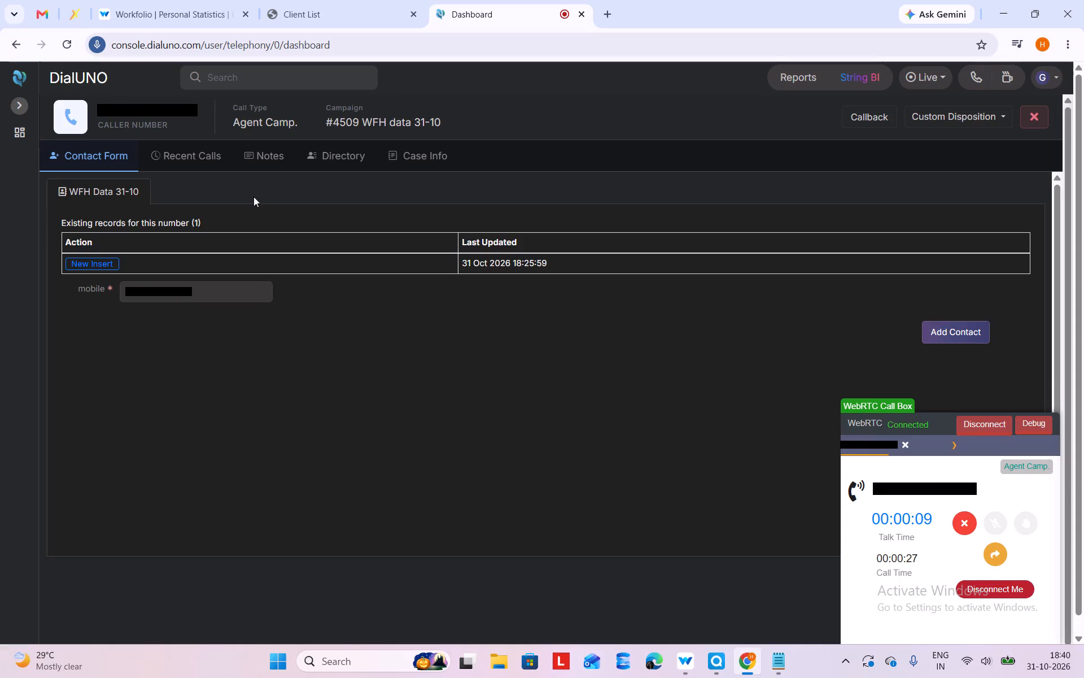
{"action": "left_click", "coordinate": [165, 159]}
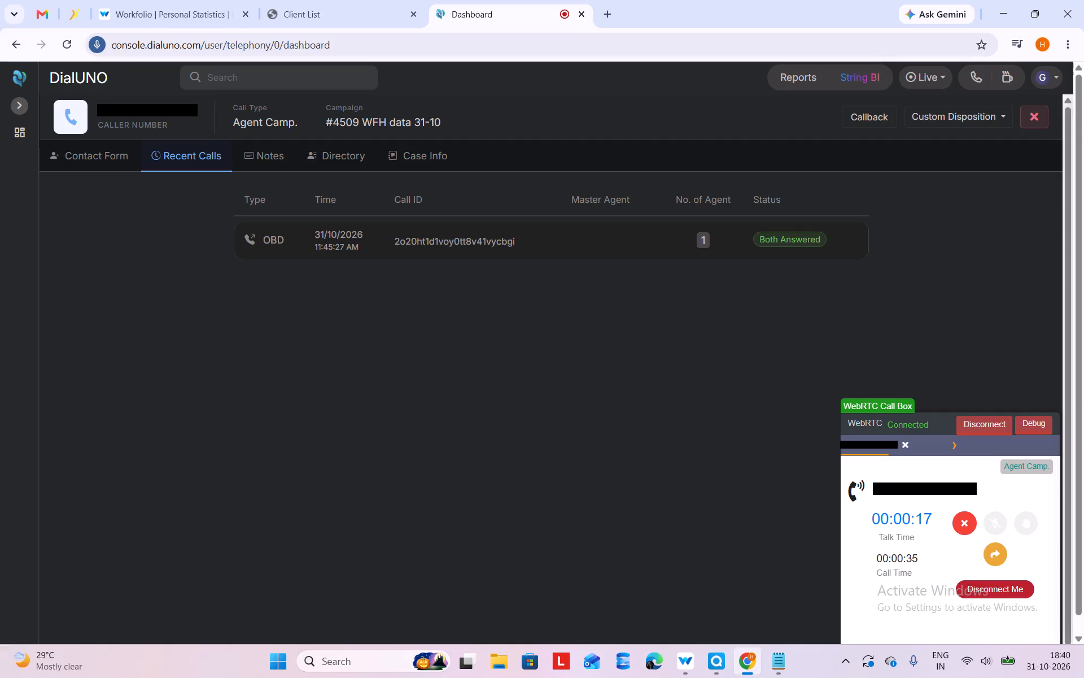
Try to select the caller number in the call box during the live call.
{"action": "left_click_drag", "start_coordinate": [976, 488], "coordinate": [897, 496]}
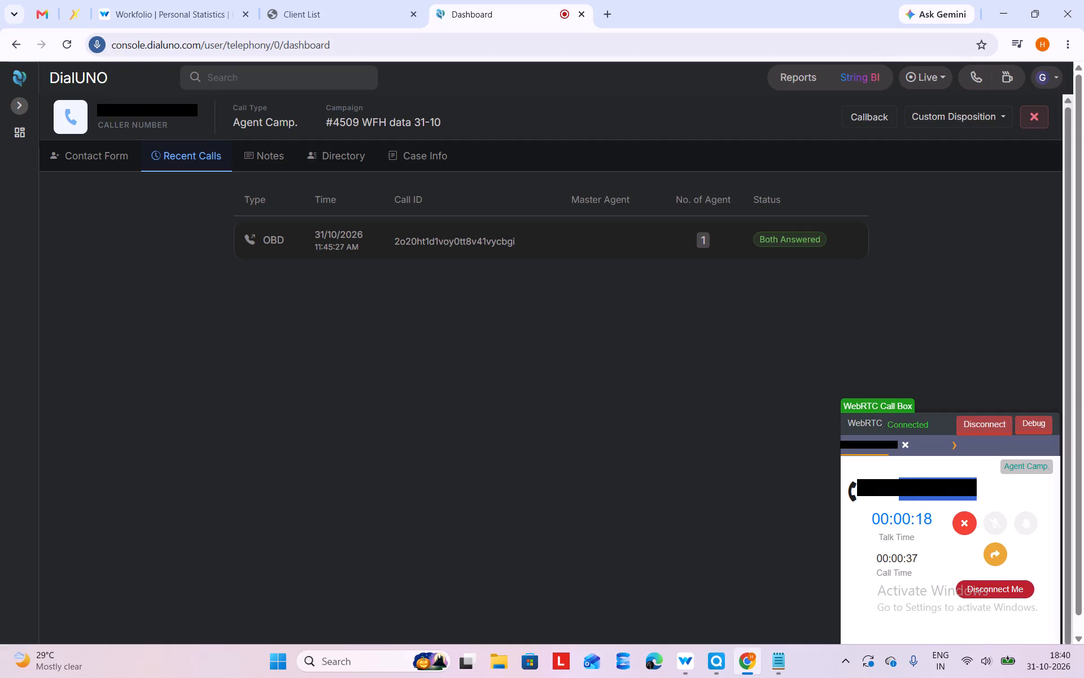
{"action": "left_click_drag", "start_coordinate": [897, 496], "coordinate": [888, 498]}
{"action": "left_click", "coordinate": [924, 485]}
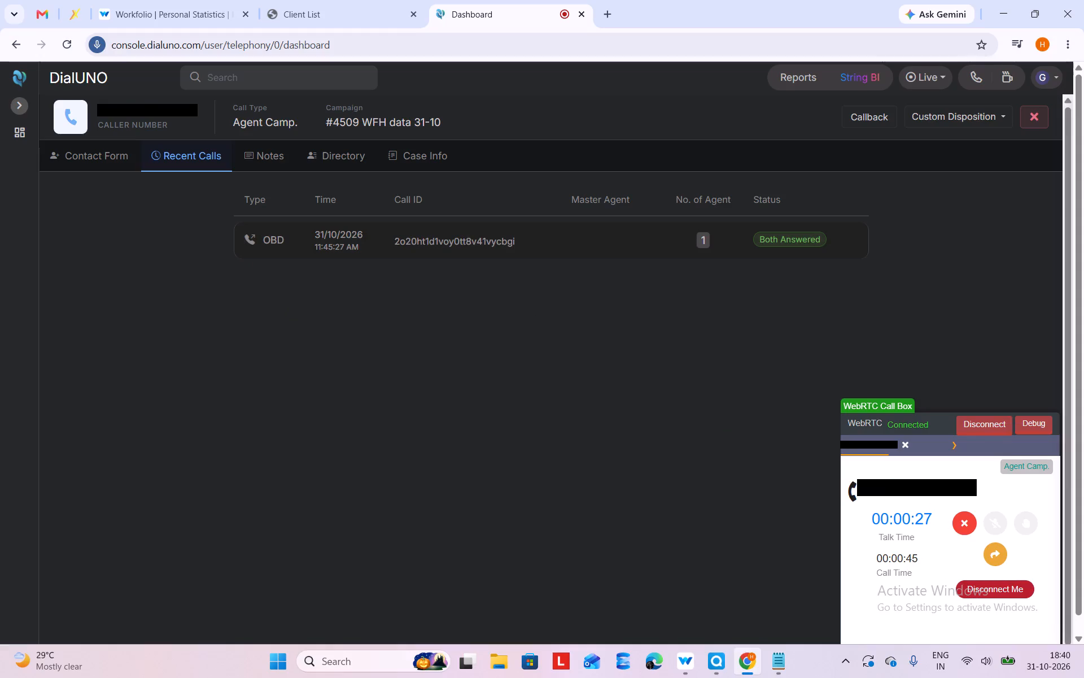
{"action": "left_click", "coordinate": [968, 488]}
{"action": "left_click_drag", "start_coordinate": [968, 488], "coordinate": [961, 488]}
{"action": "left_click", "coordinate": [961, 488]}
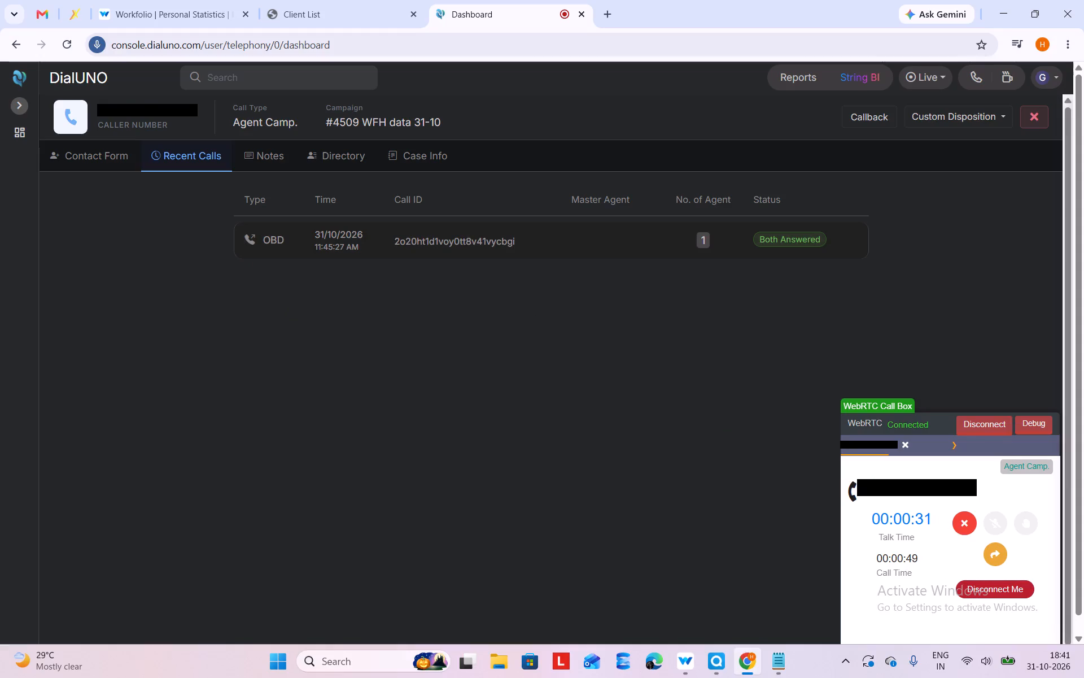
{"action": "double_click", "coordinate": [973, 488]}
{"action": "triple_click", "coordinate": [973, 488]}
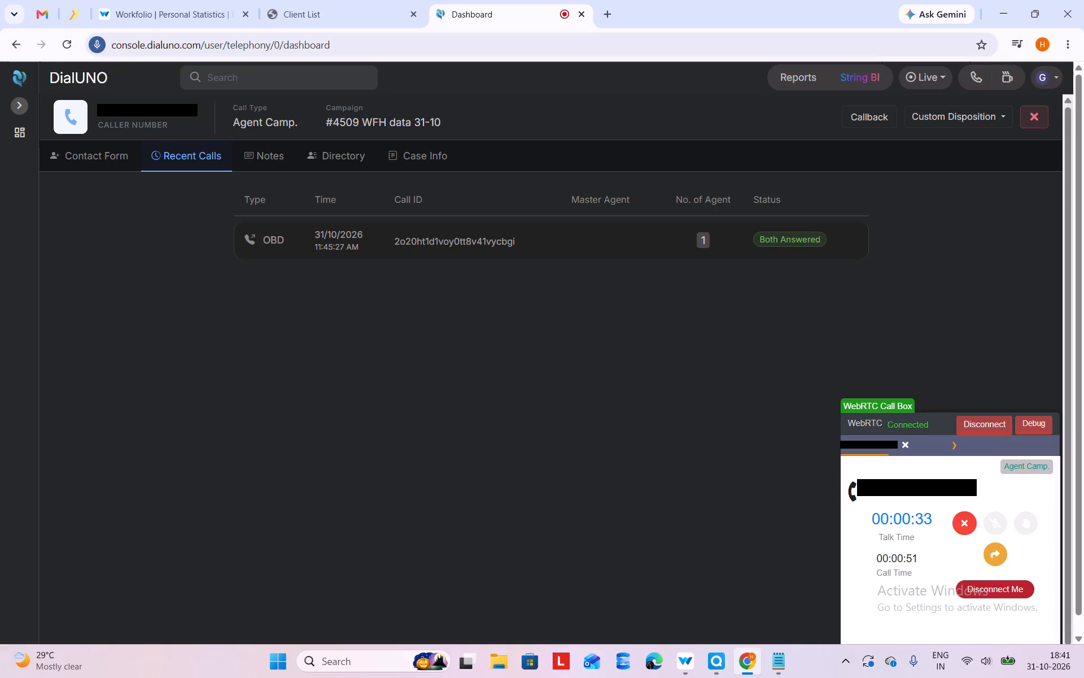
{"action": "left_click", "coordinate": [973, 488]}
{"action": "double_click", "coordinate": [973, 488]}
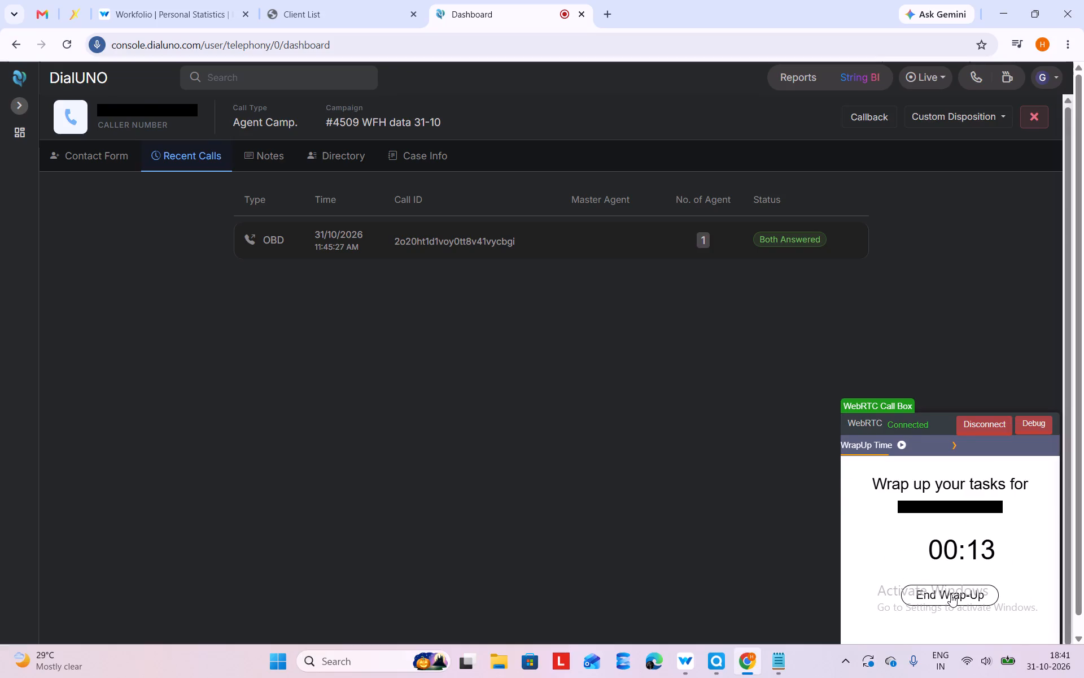
Copy the caller number from the wrap-up box and paste it on a new line at the end of call back forms.txt.
{"action": "left_click", "coordinate": [998, 507]}
{"action": "left_click_drag", "start_coordinate": [998, 507], "coordinate": [989, 507]}
{"action": "left_click_drag", "start_coordinate": [989, 507], "coordinate": [981, 508]}
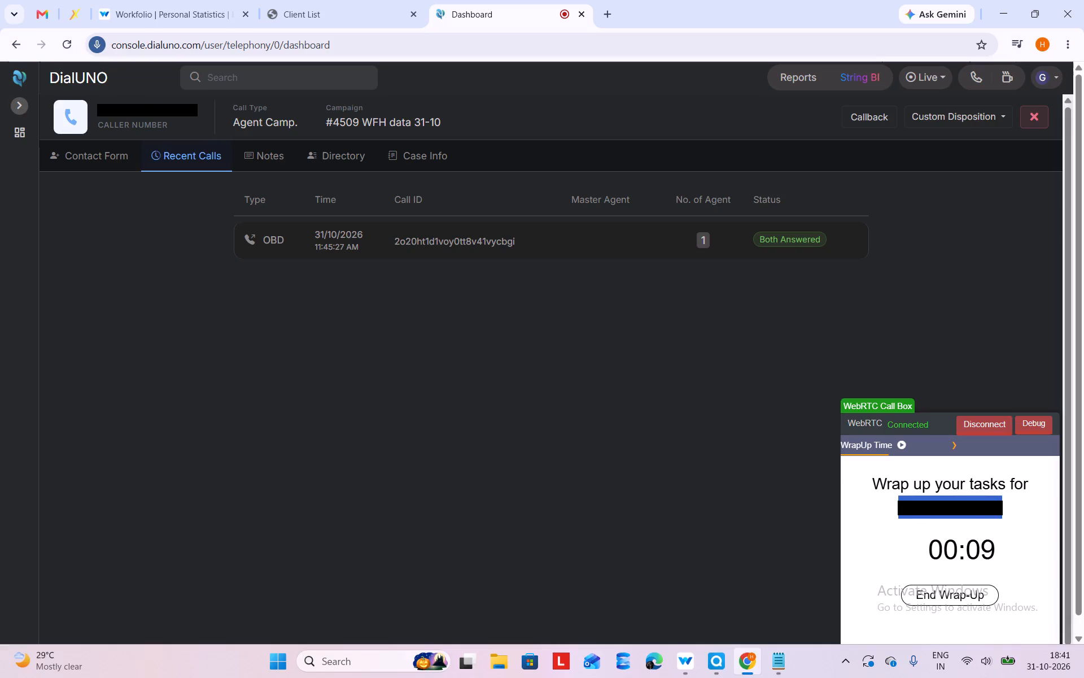
{"action": "key", "text": "ctrl+c"}
{"action": "left_click", "coordinate": [771, 662]}
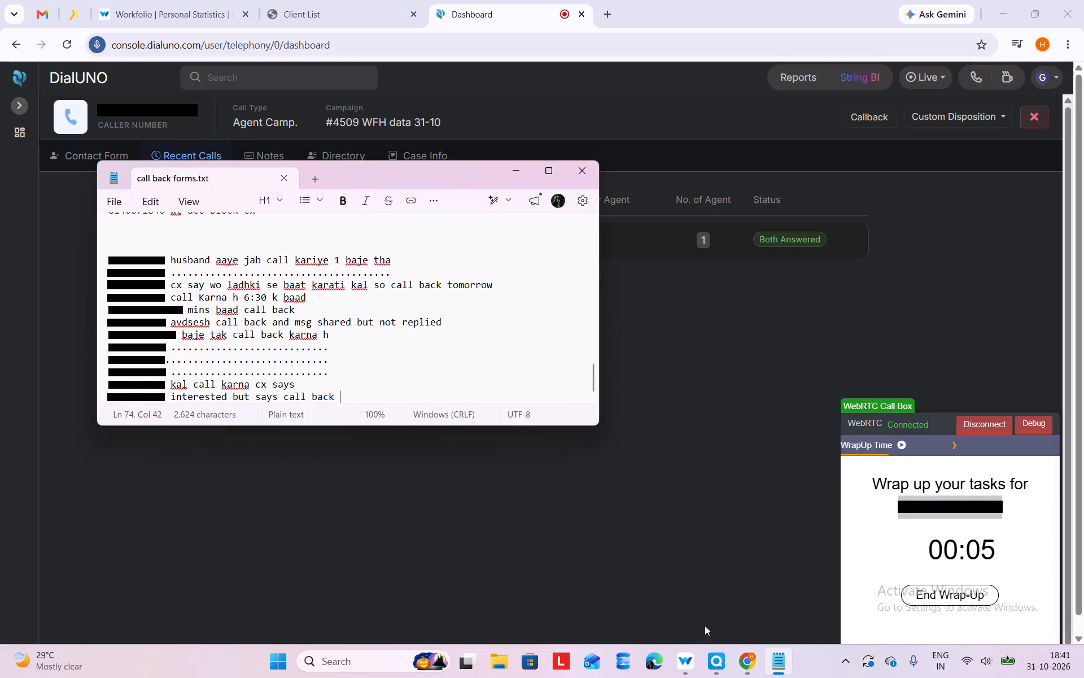
{"action": "left_click", "coordinate": [392, 394]}
{"action": "key", "text": "Return"}
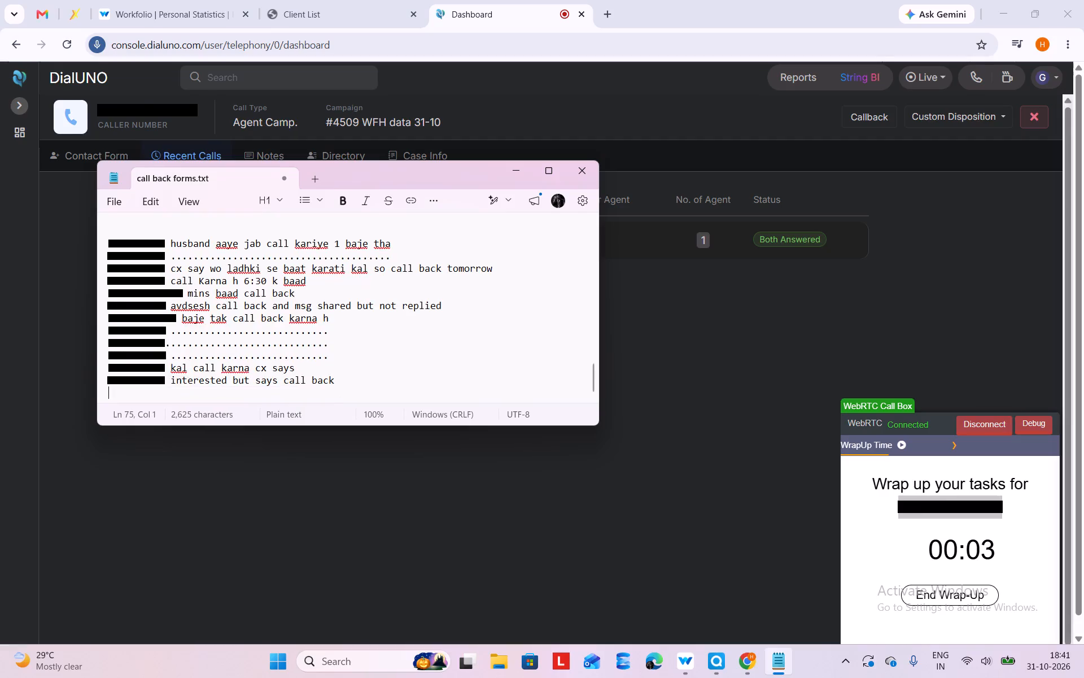
{"action": "key", "text": "ctrl+v"}
{"action": "key", "text": "space"}
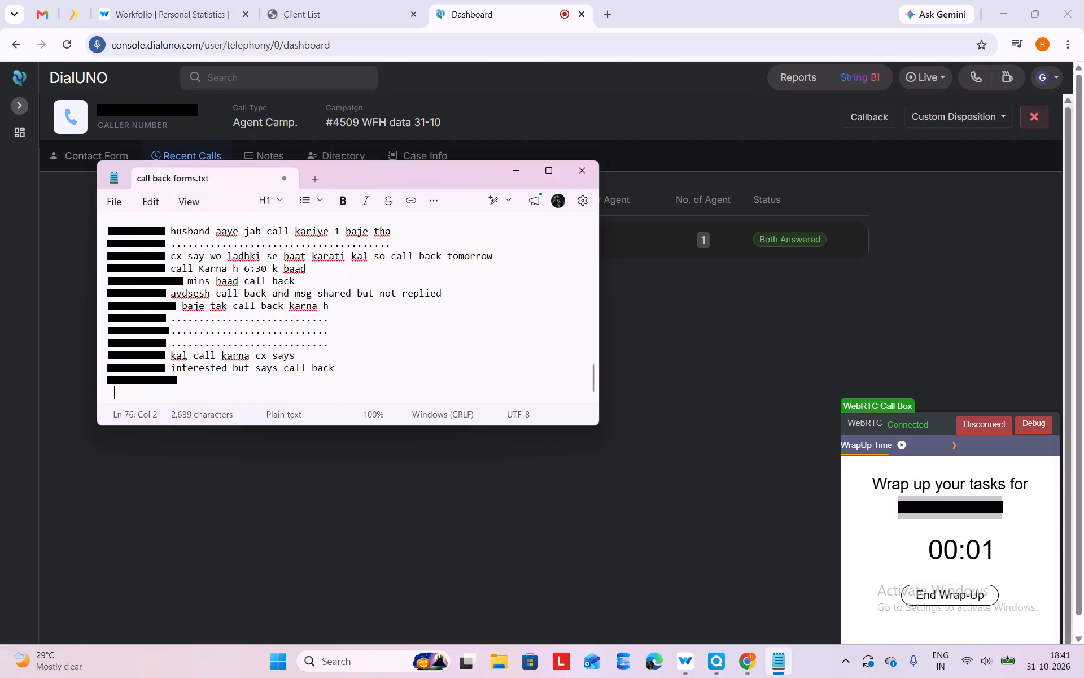
{"action": "key", "text": "BackSpace"}
{"action": "key", "text": "BackSpace"}
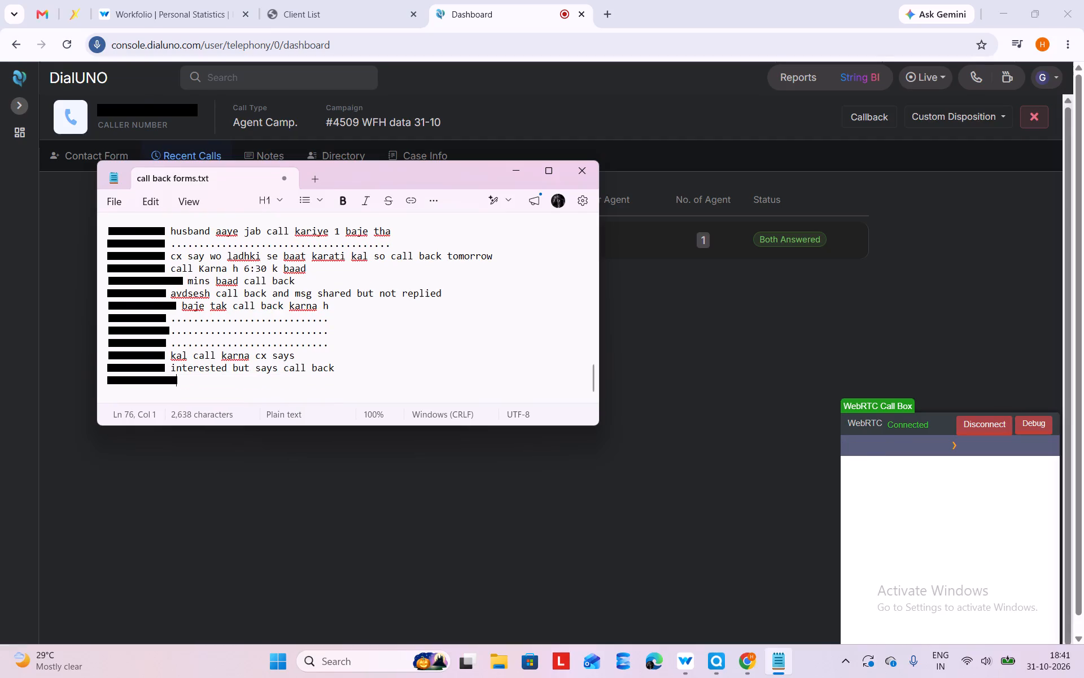
Add the note "call back karna h kal" after the newly pasted number in call back forms.txt and save the file.
{"action": "key", "text": "space"}
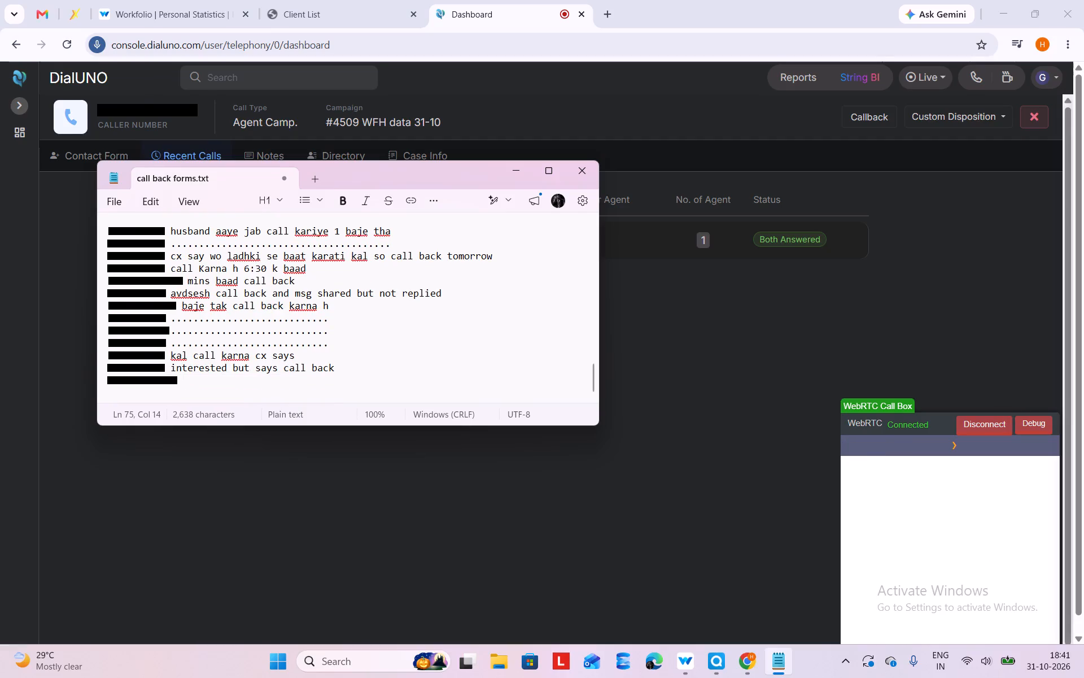
{"action": "type", "text": "call v"}
{"action": "key", "text": "BackSpace"}
{"action": "key", "text": "backslash"}
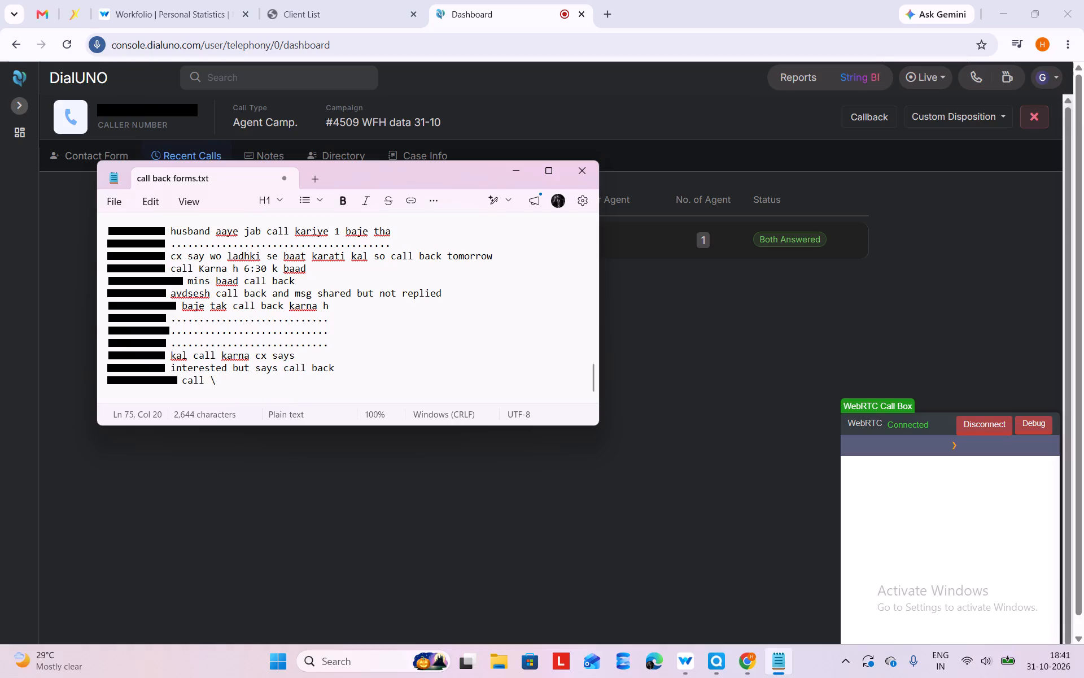
{"action": "key", "text": "BackSpace"}
{"action": "type", "text": "back"}
{"action": "key", "text": "space"}
{"action": "type", "text": "karna h kal"}
{"action": "key", "text": "space"}
{"action": "key", "text": "ctrl+s"}
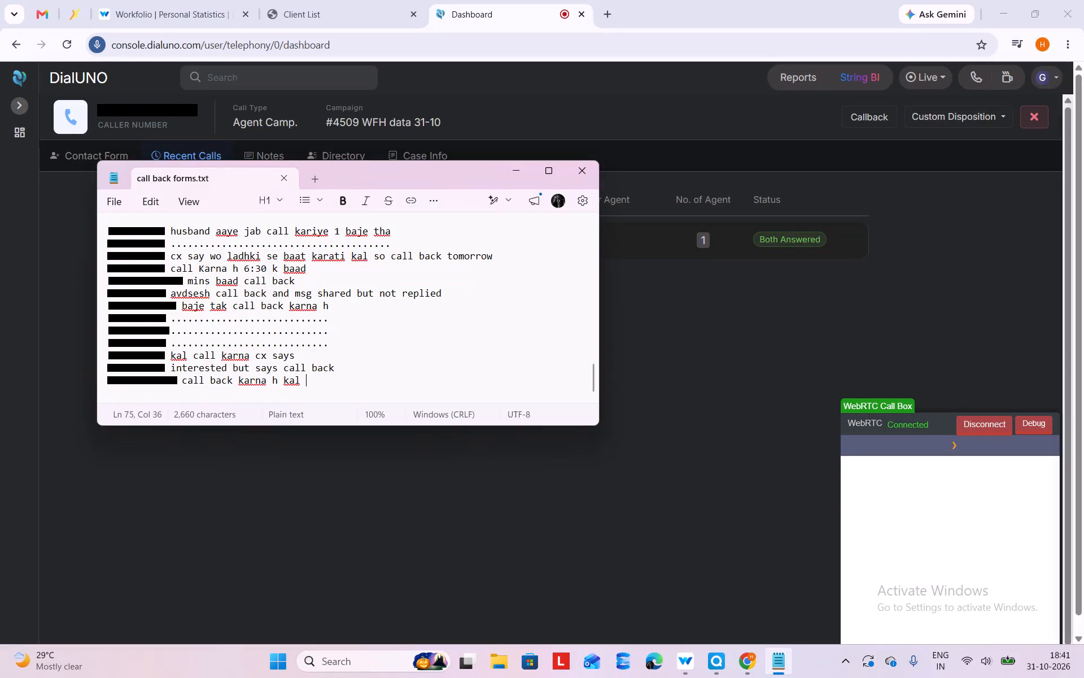
{"action": "key", "text": "ctrl+s"}
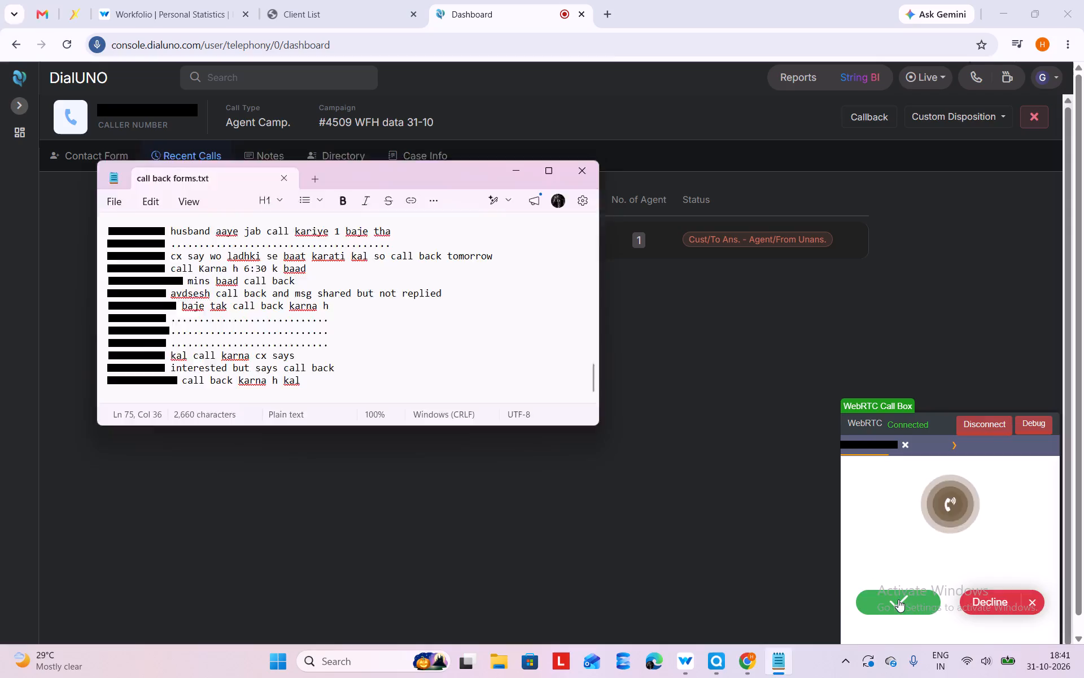
Accept the incoming WFH data 31-10 call in DialUNO, end its wrap-up and go back to the dashboard.
{"action": "left_click", "coordinate": [898, 599]}
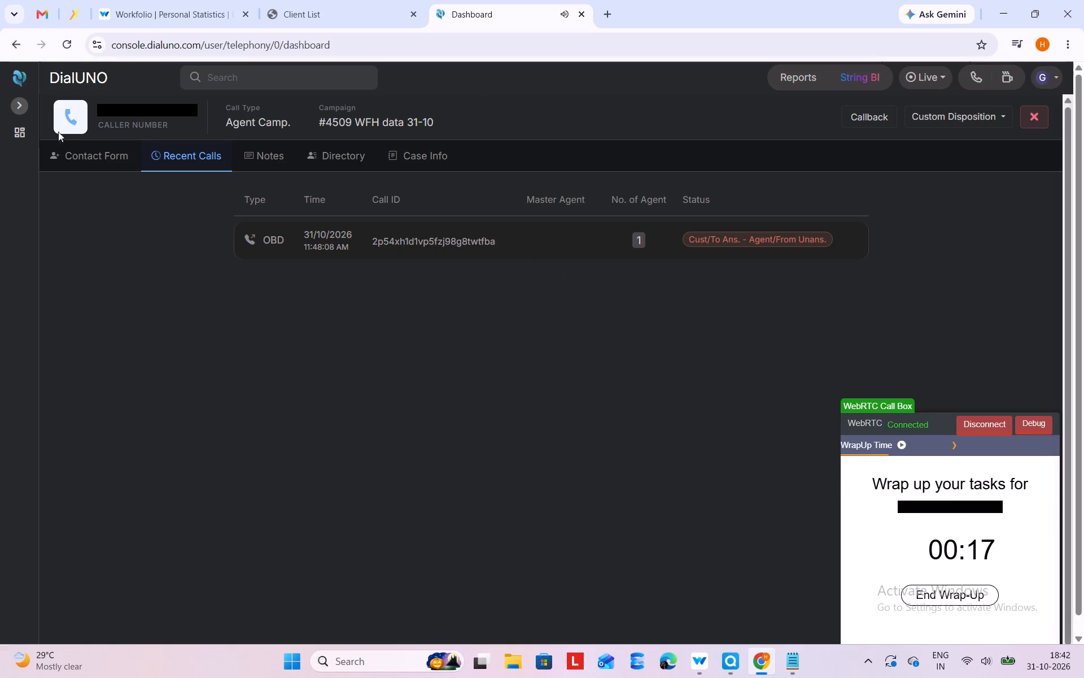
{"action": "left_click", "coordinate": [951, 597]}
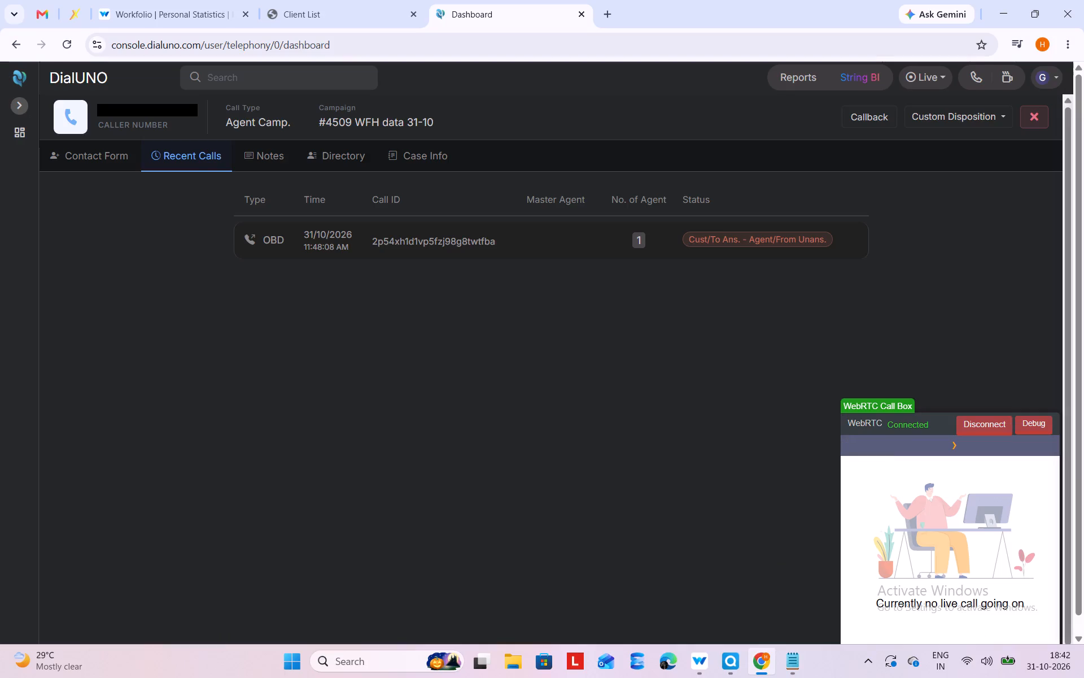
{"action": "left_click", "coordinate": [34, 129]}
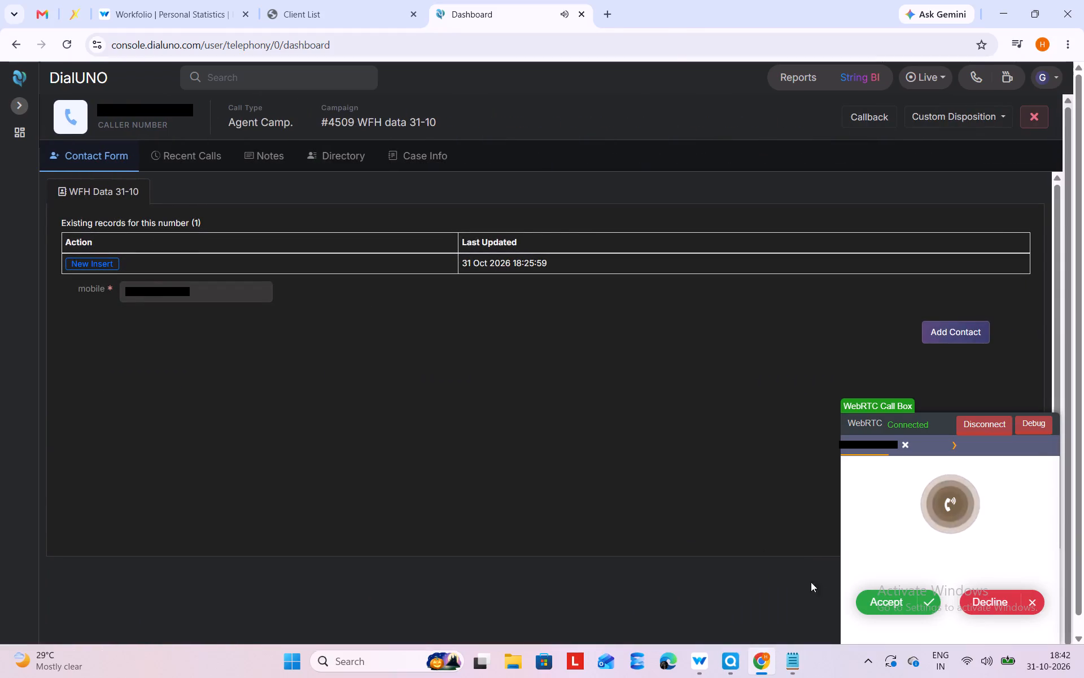
Take the next WFH data 31-10 call, end its wrap-up and return to the dashboard's pending calling list.
{"action": "left_click", "coordinate": [869, 601]}
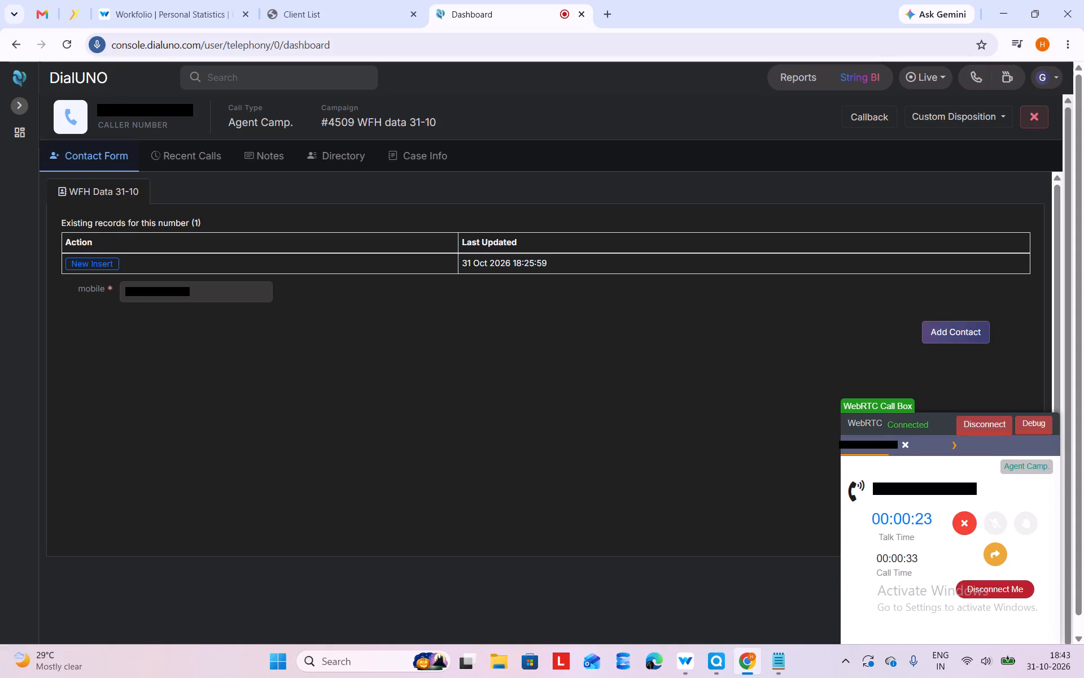
{"action": "left_click", "coordinate": [939, 593]}
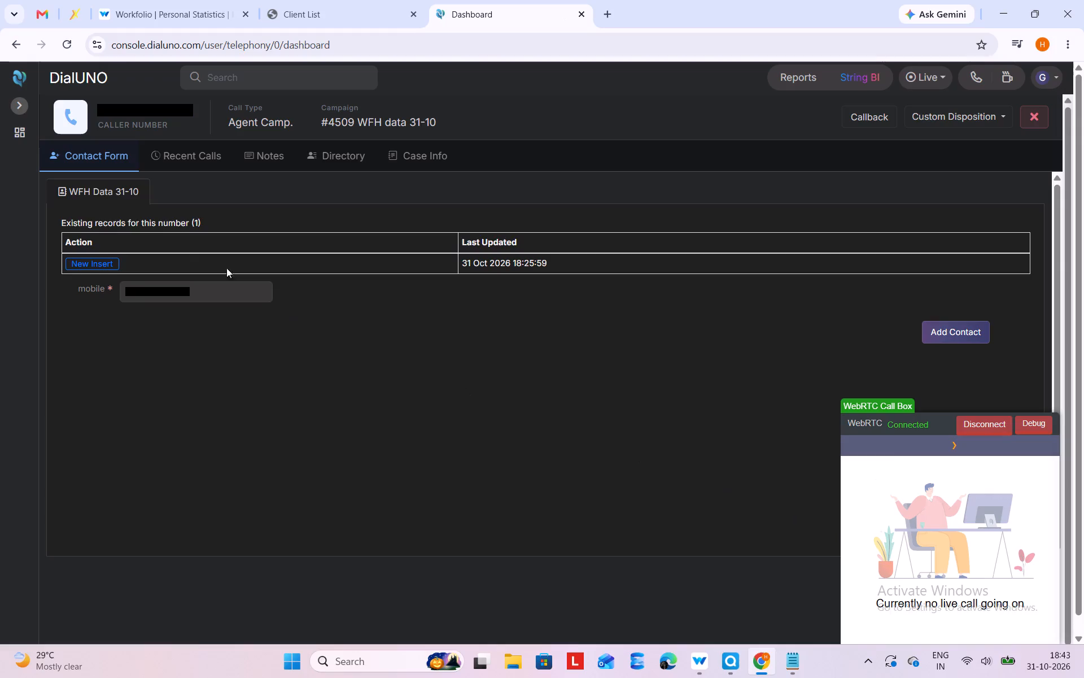
{"action": "left_click", "coordinate": [34, 145]}
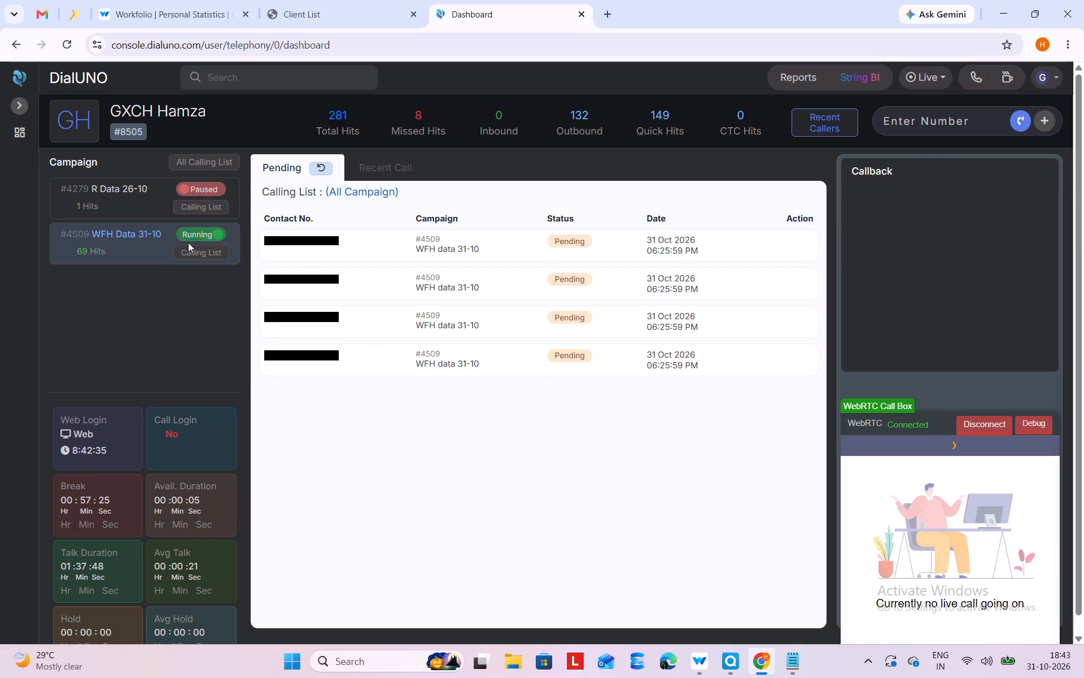
{"action": "left_click", "coordinate": [499, 364]}
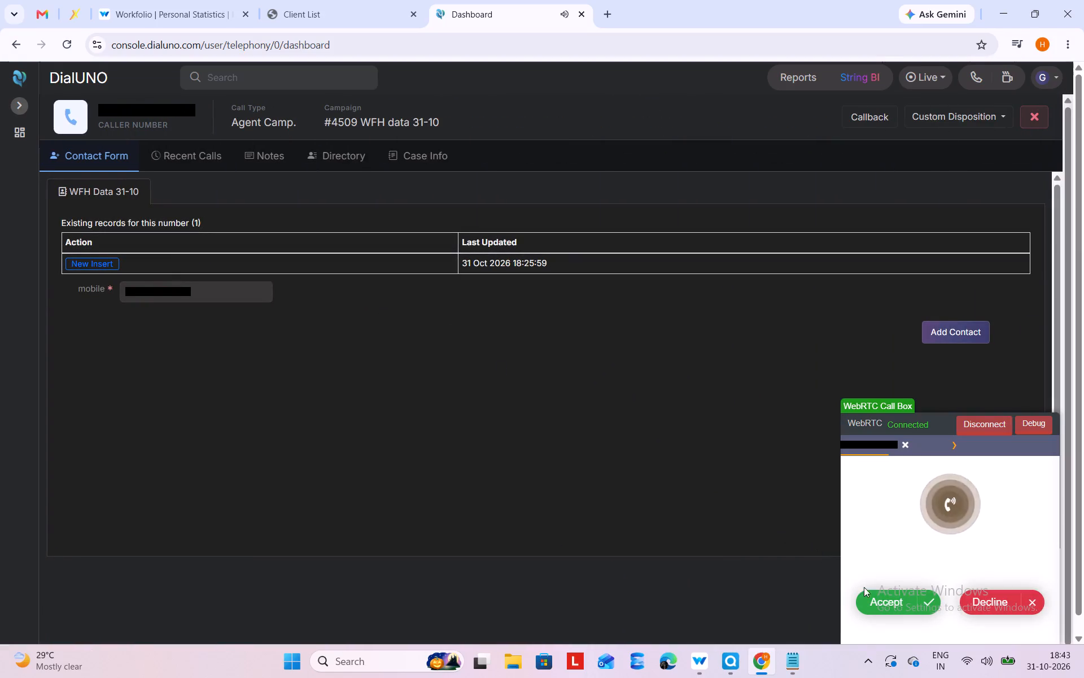
Accept the next WFH data 31-10 call, mark it as Busy and end the wrap-up.
{"action": "left_click", "coordinate": [879, 599]}
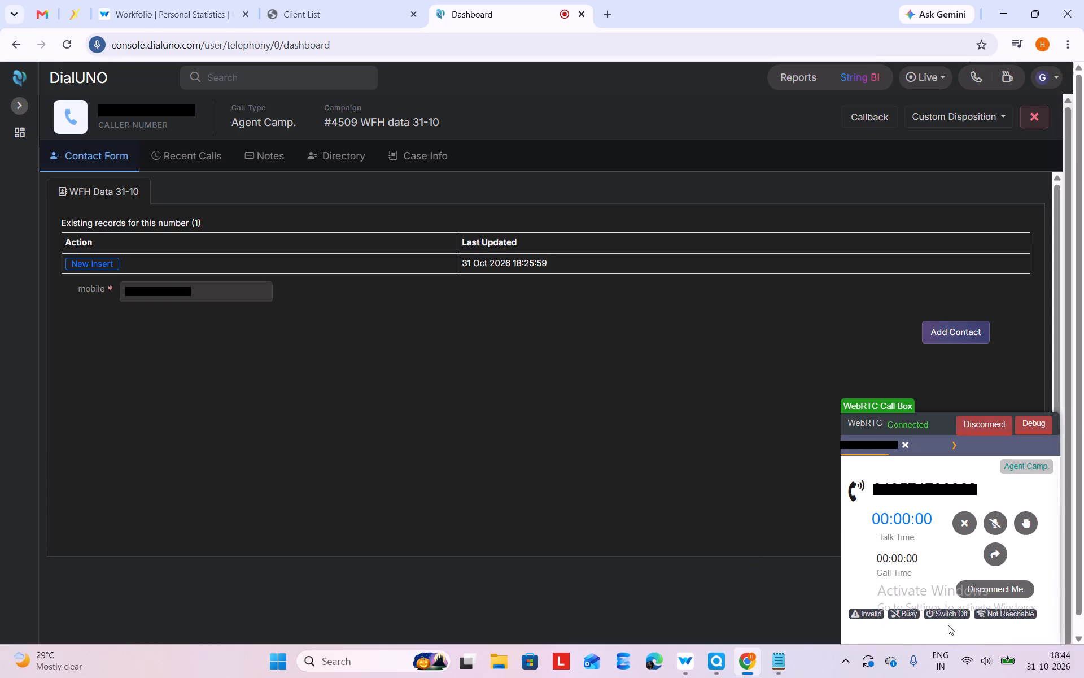
{"action": "left_click", "coordinate": [903, 612]}
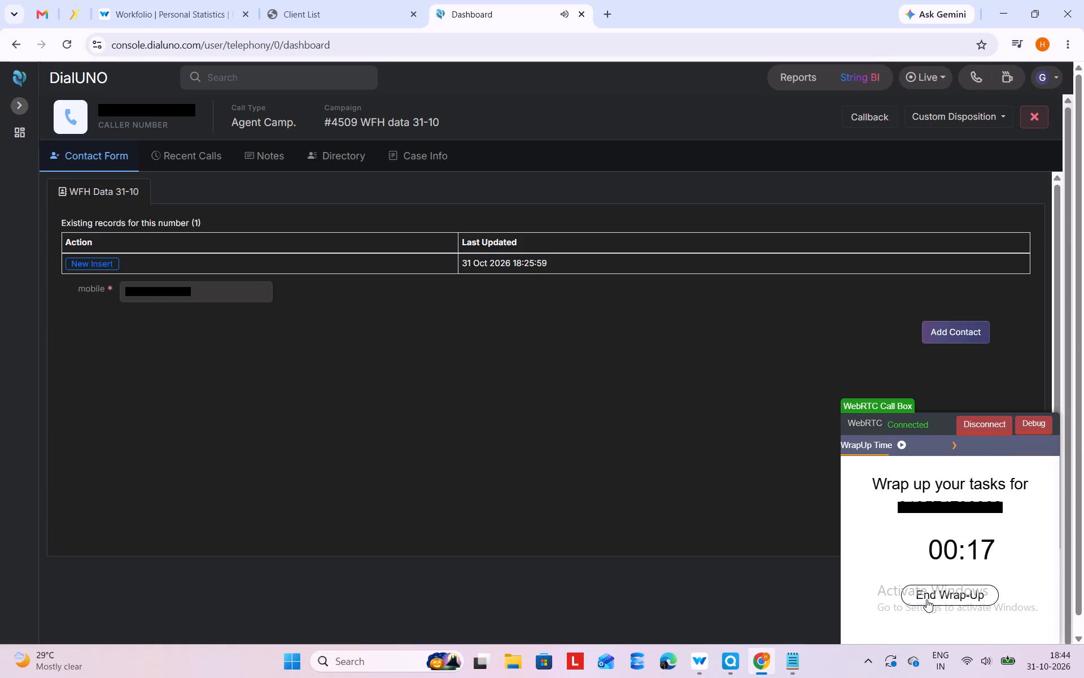
{"action": "left_click", "coordinate": [926, 599]}
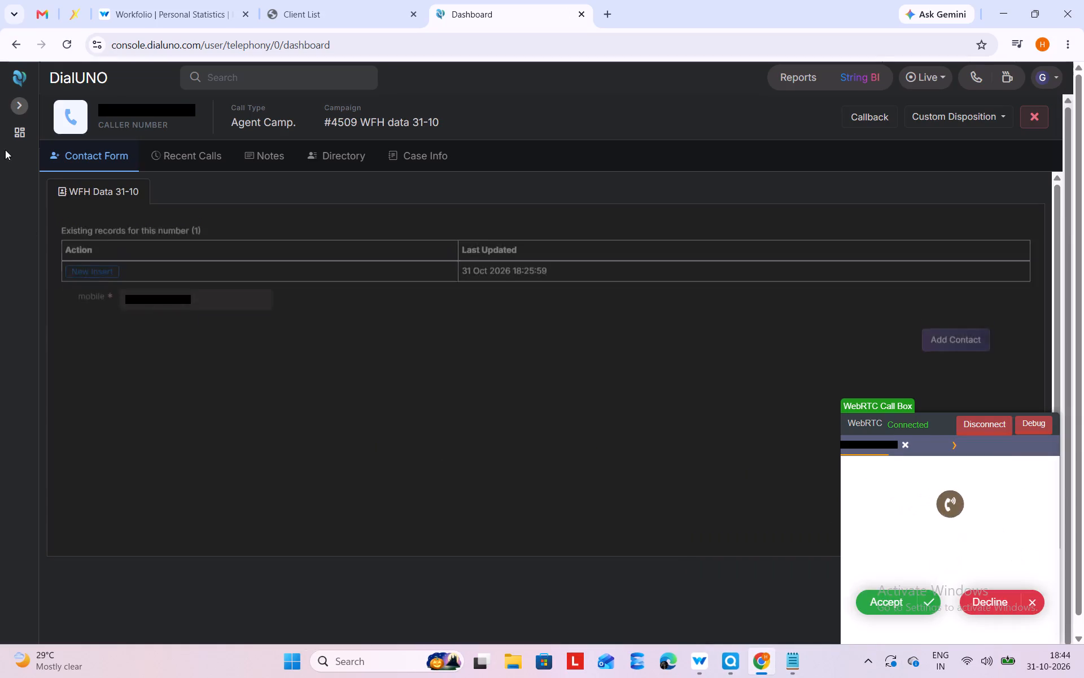
Accept the next WFH data 31-10 call and end its wrap-up once the call is over.
{"action": "left_click", "coordinate": [877, 604]}
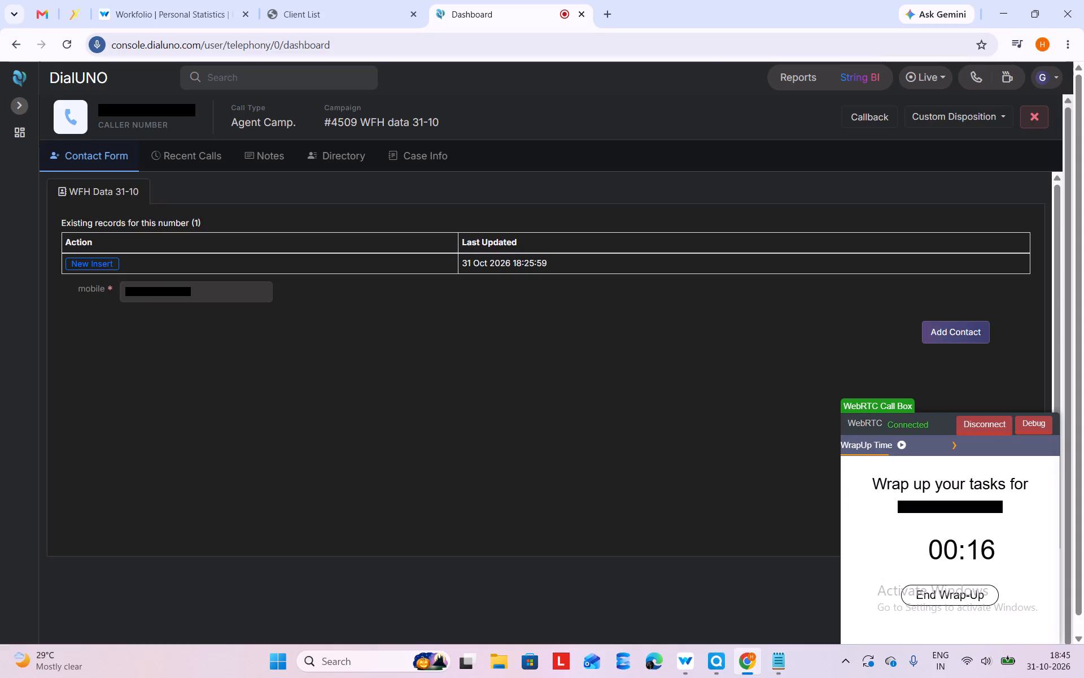
{"action": "left_click", "coordinate": [938, 590]}
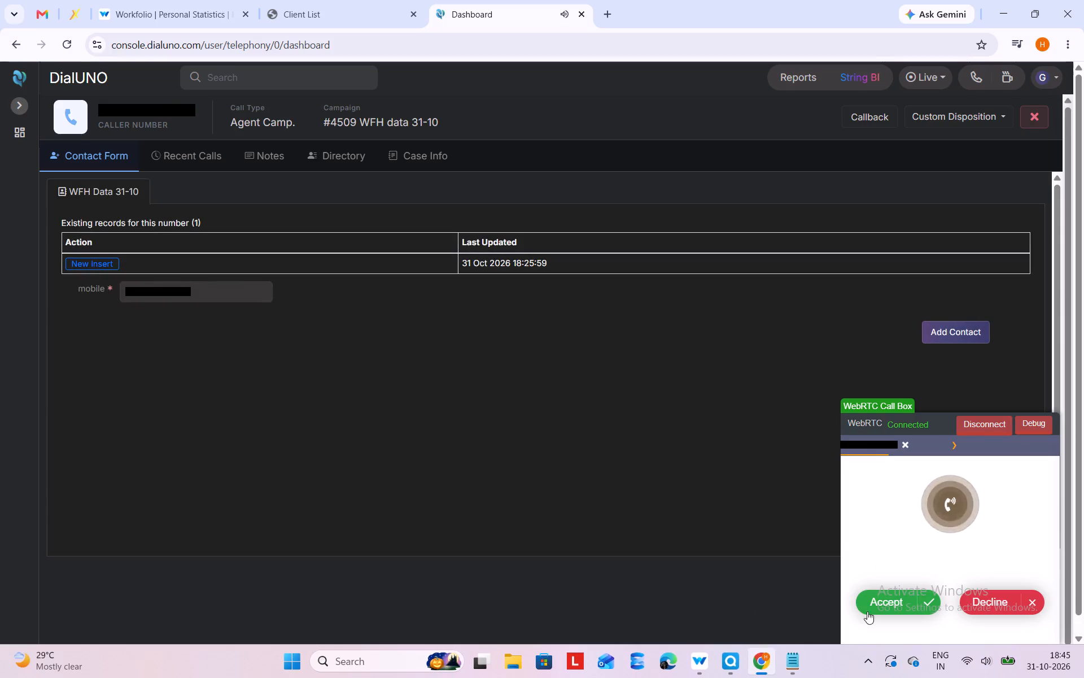
Accept the next campaign call, briefly check the open chat in Nextcloud Talk and return to DialUNO.
{"action": "left_click", "coordinate": [871, 603]}
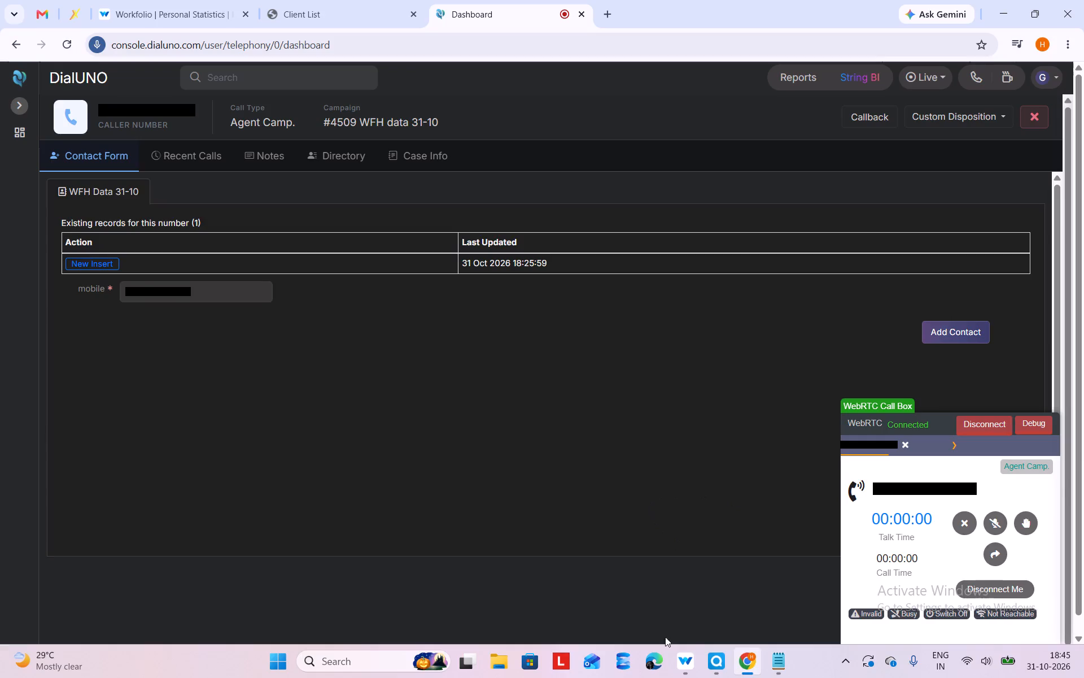
{"action": "left_click", "coordinate": [718, 675]}
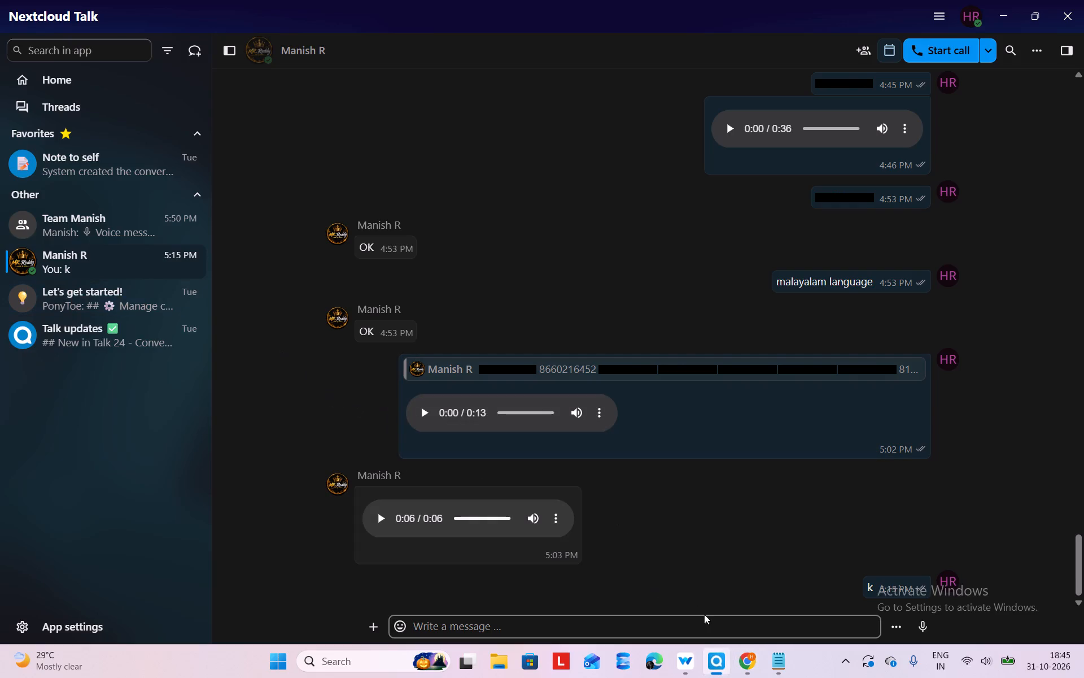
{"action": "left_click", "coordinate": [751, 674]}
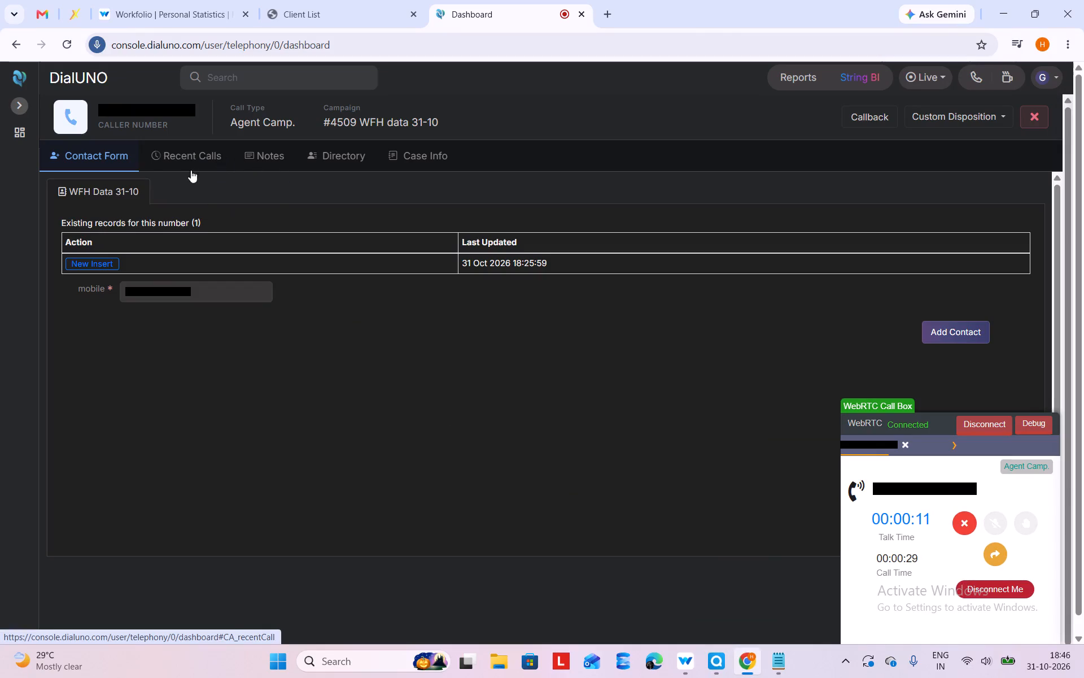
Check the caller's recent calls and select the caller number in the call box during the live call.
{"action": "left_click", "coordinate": [170, 160]}
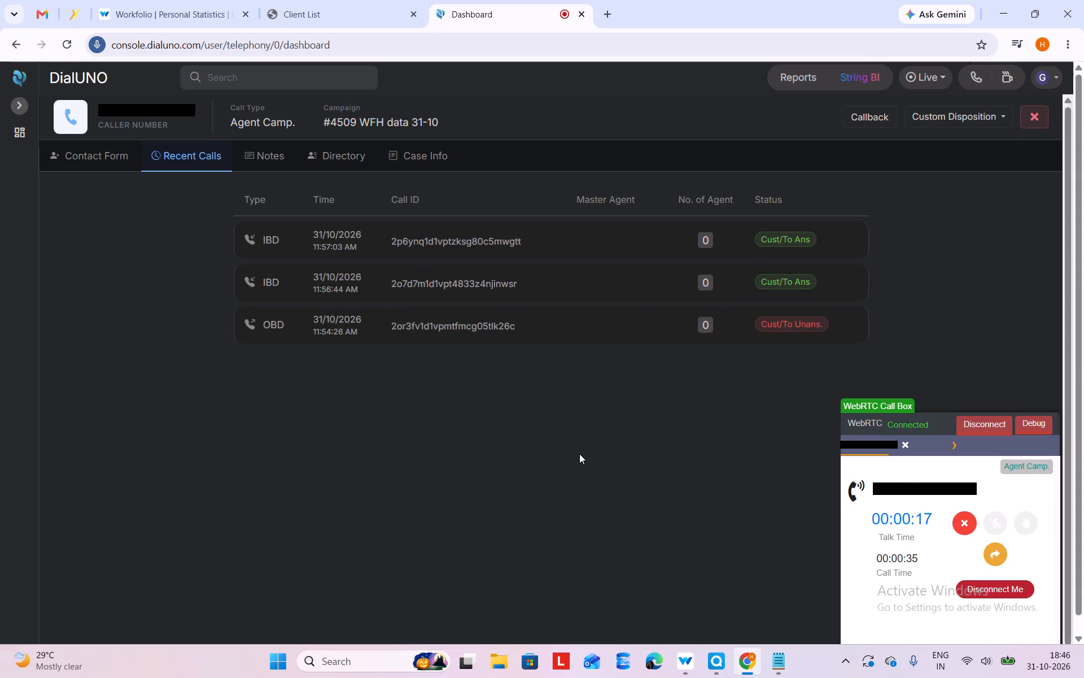
{"action": "double_click", "coordinate": [974, 492]}
{"action": "double_click", "coordinate": [967, 489]}
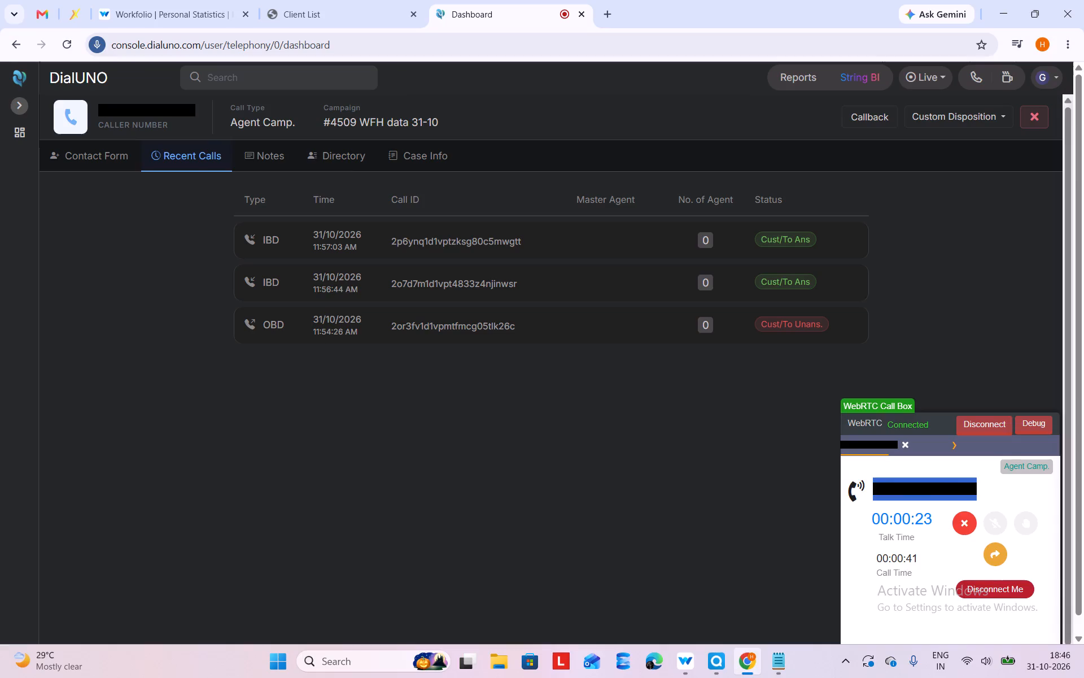
{"action": "left_click", "coordinate": [972, 489]}
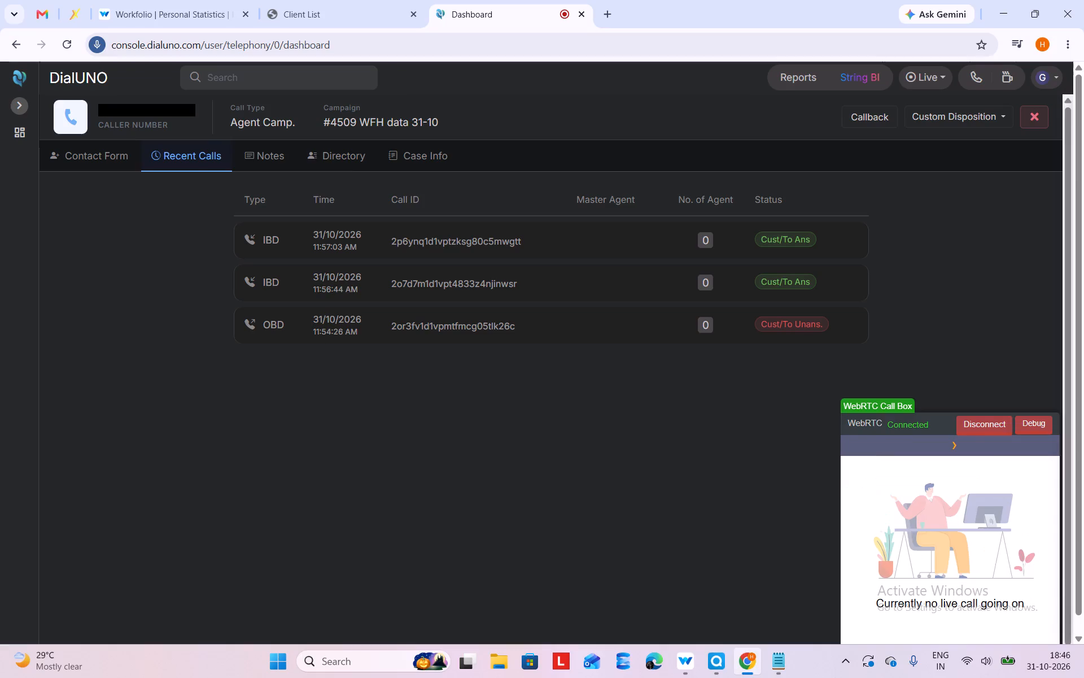
End the wrap-up for this call and go back to the dashboard.
{"action": "left_click", "coordinate": [951, 581]}
{"action": "left_click", "coordinate": [951, 600]}
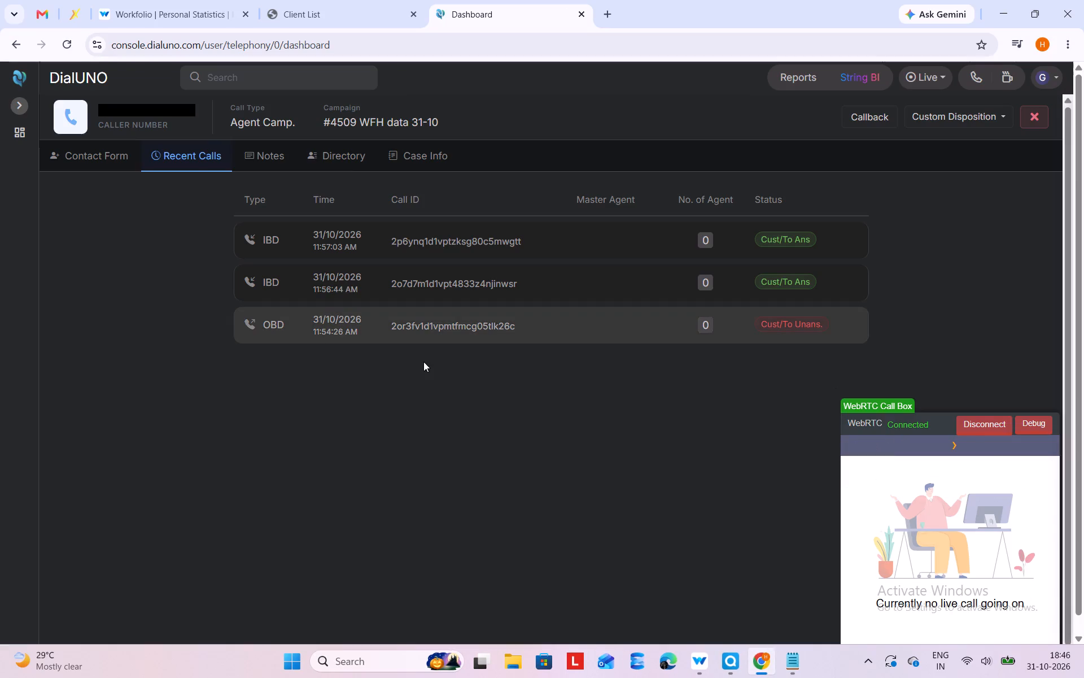
{"action": "left_click", "coordinate": [16, 145]}
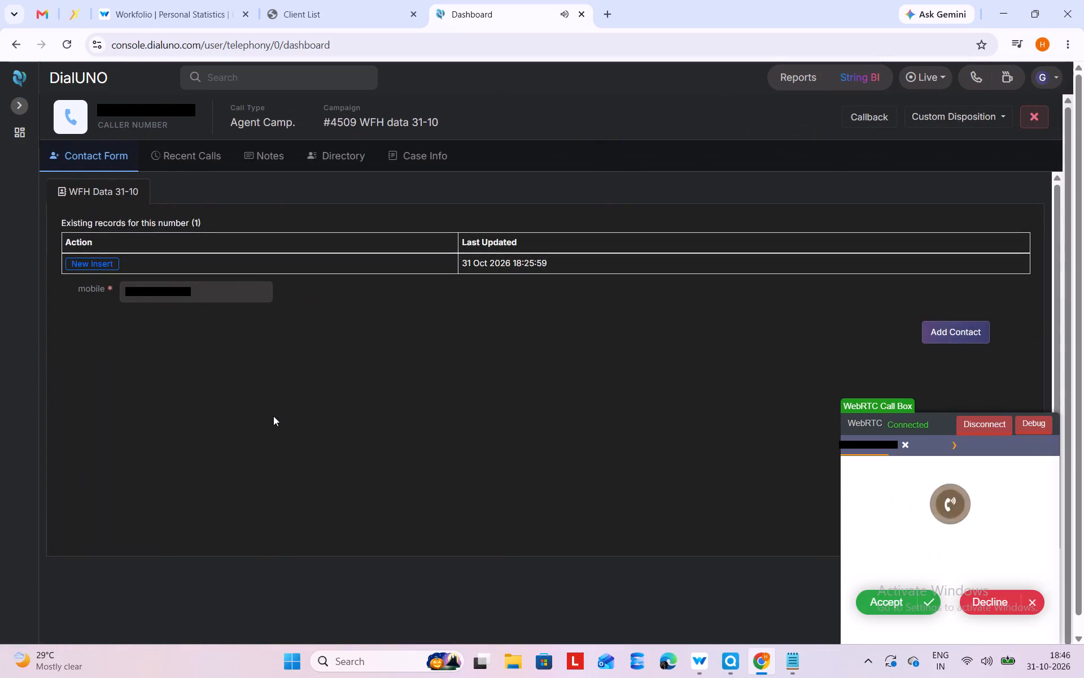
Accept the next WFH data 31-10 call, mark it as Busy, hang up and end the wrap-up.
{"action": "left_click", "coordinate": [878, 597]}
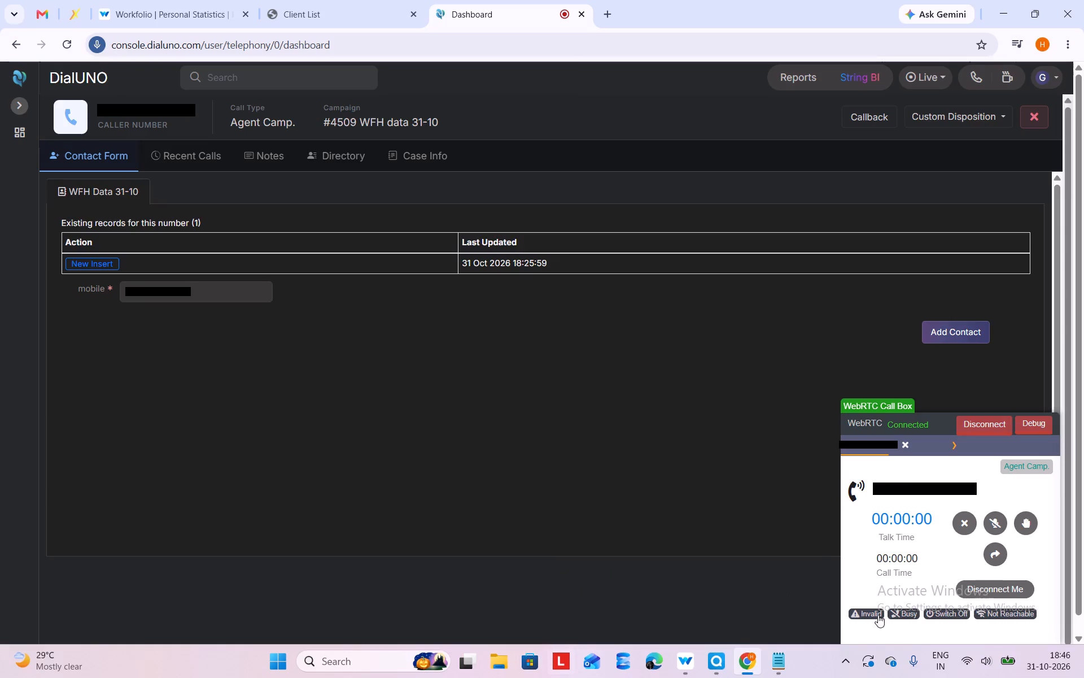
{"action": "left_click", "coordinate": [897, 615]}
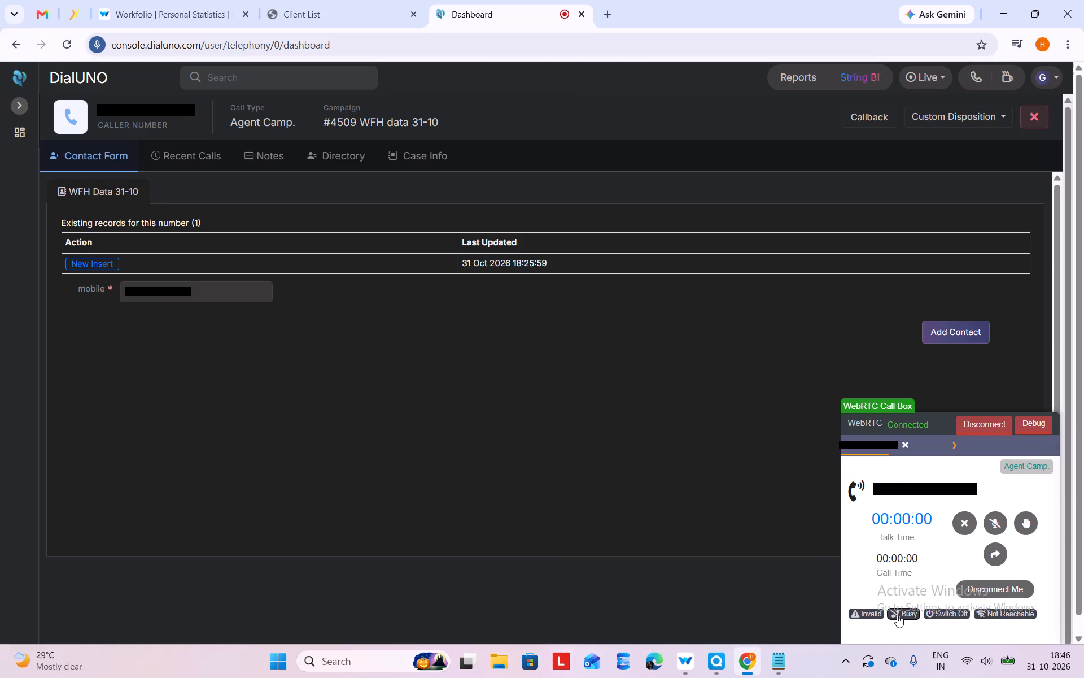
{"action": "triple_click", "coordinate": [897, 611]}
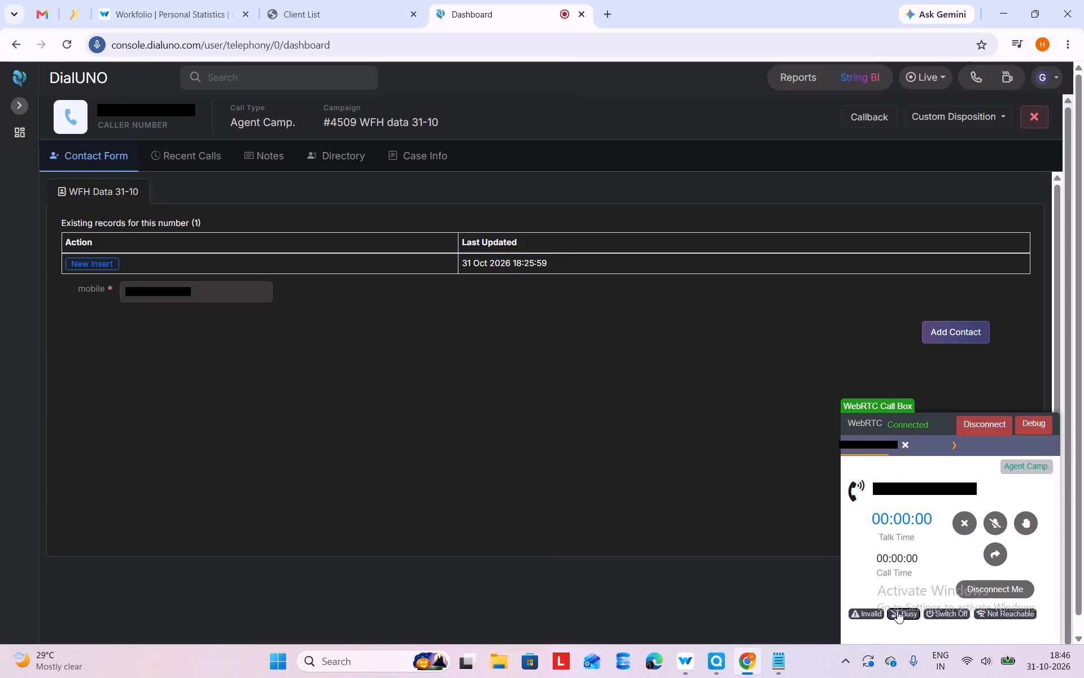
{"action": "left_click", "coordinate": [897, 611]}
{"action": "left_click", "coordinate": [962, 525]}
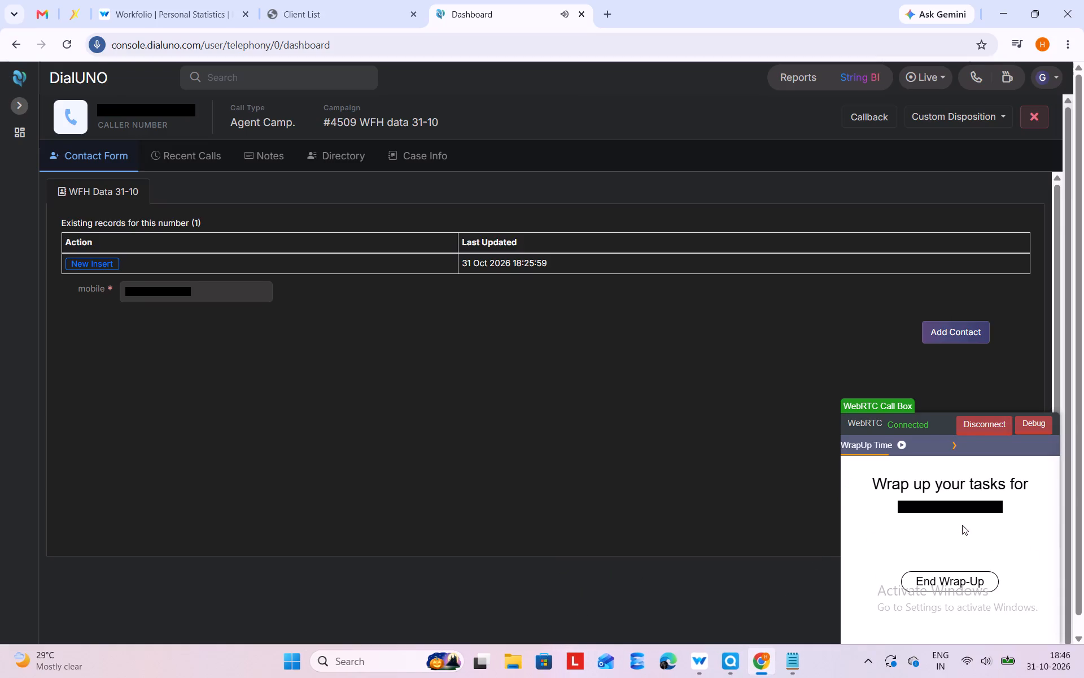
{"action": "left_click", "coordinate": [939, 589]}
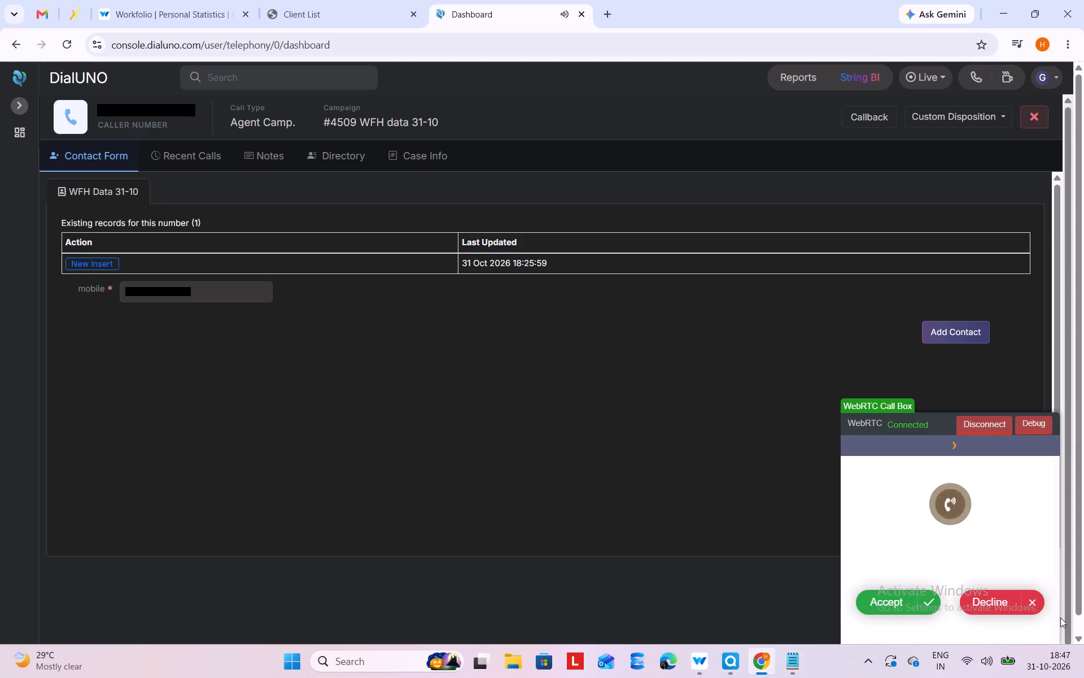
Accept the next incoming WFH data 31-10 call.
{"action": "left_click_drag", "start_coordinate": [907, 589], "coordinate": [899, 605]}
{"action": "left_click", "coordinate": [899, 605]}
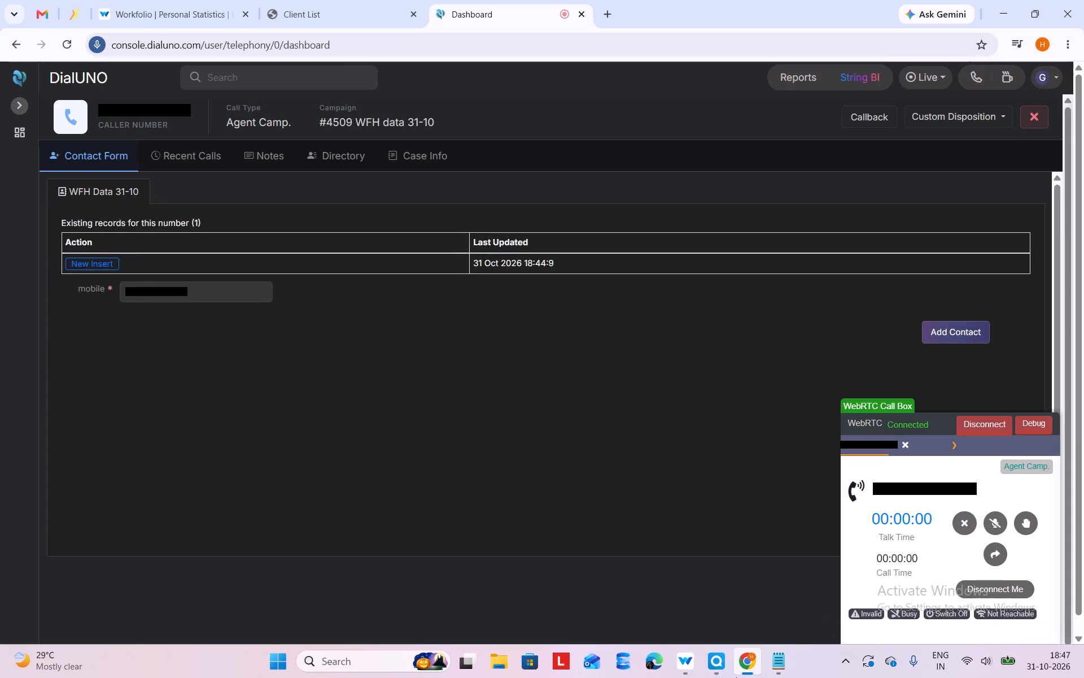
Check the team group chat and the direct chat in Nextcloud Talk, and return to the live call in DialUNO.
{"action": "left_click", "coordinate": [716, 675]}
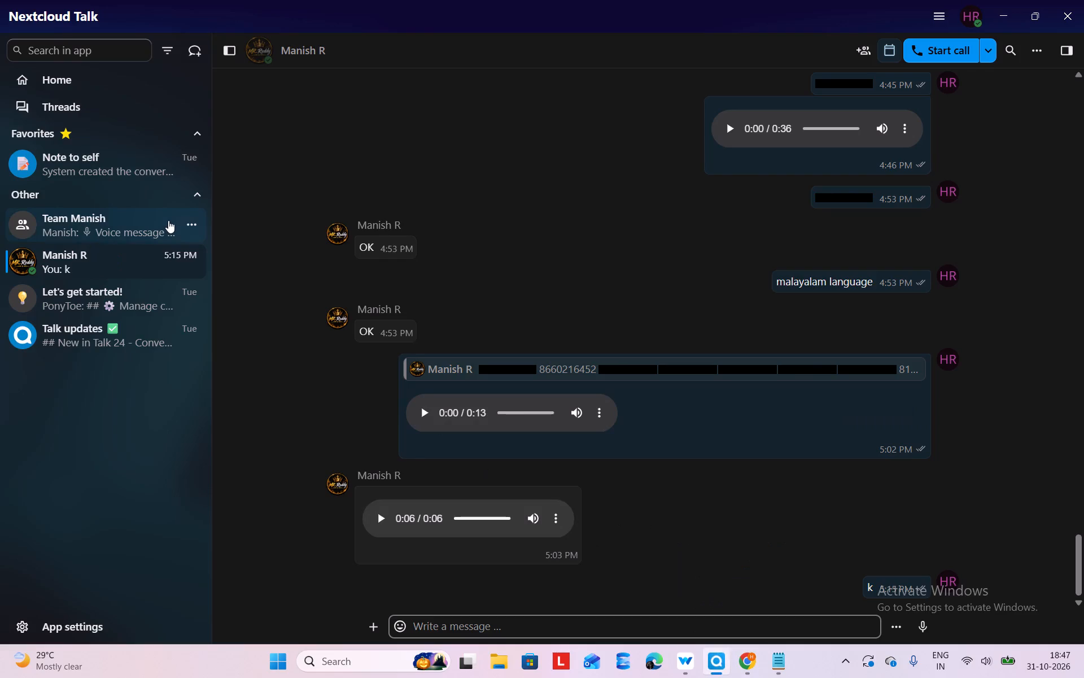
{"action": "left_click", "coordinate": [128, 233]}
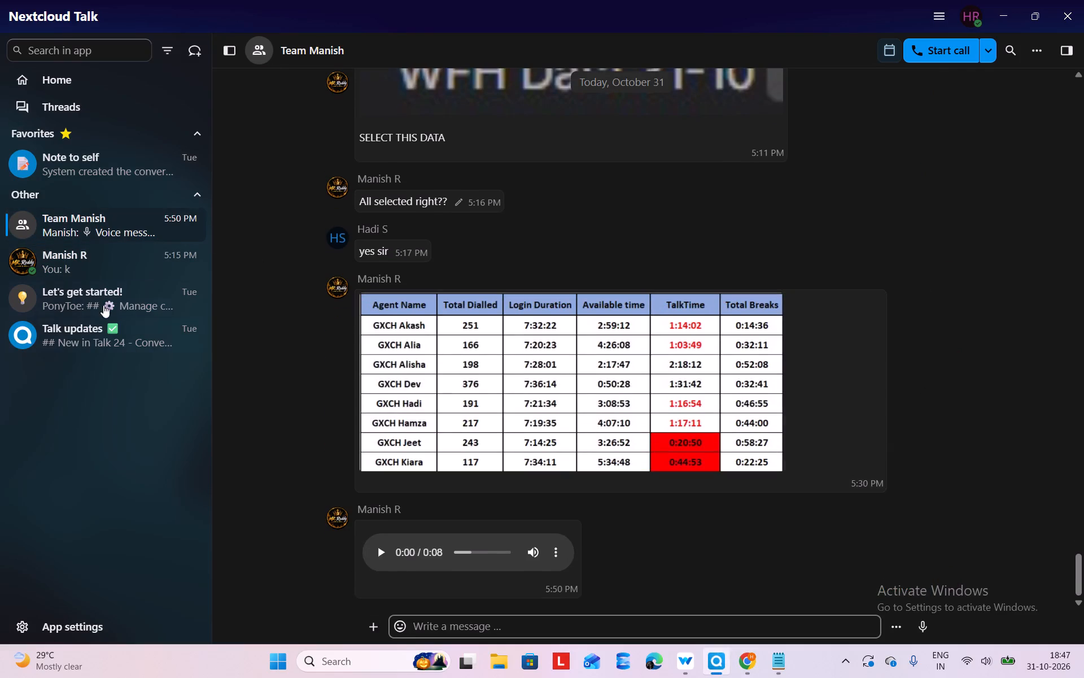
{"action": "left_click", "coordinate": [55, 270]}
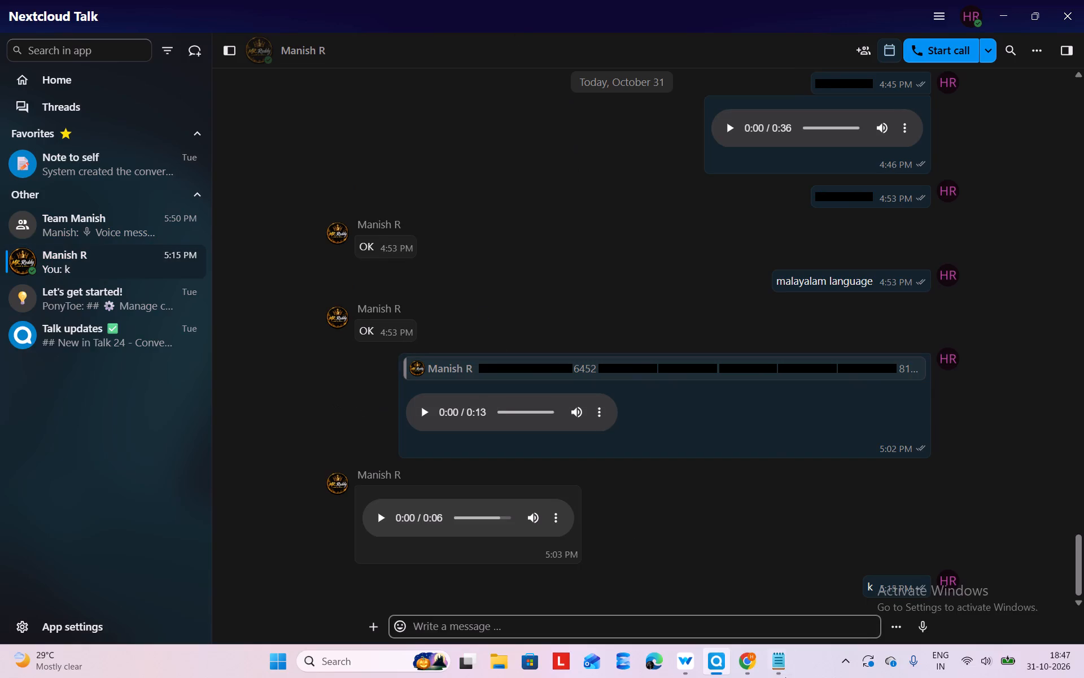
{"action": "left_click", "coordinate": [748, 663]}
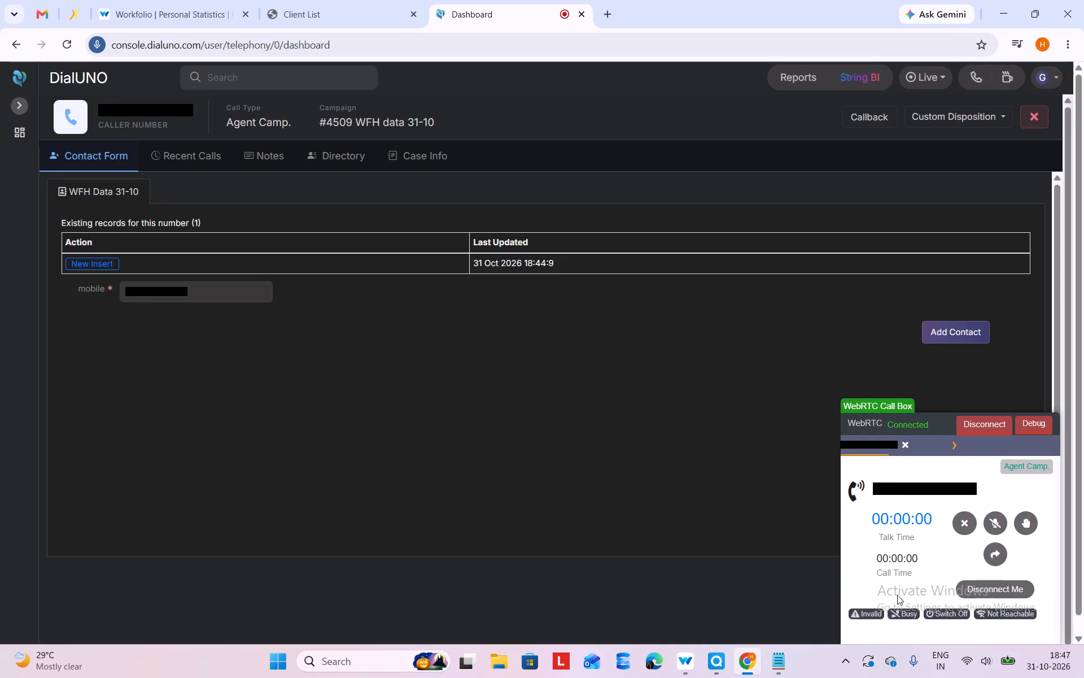
Mark the current WFH data 31-10 call as Busy, hang up and end its wrap-up.
{"action": "left_click", "coordinate": [906, 611]}
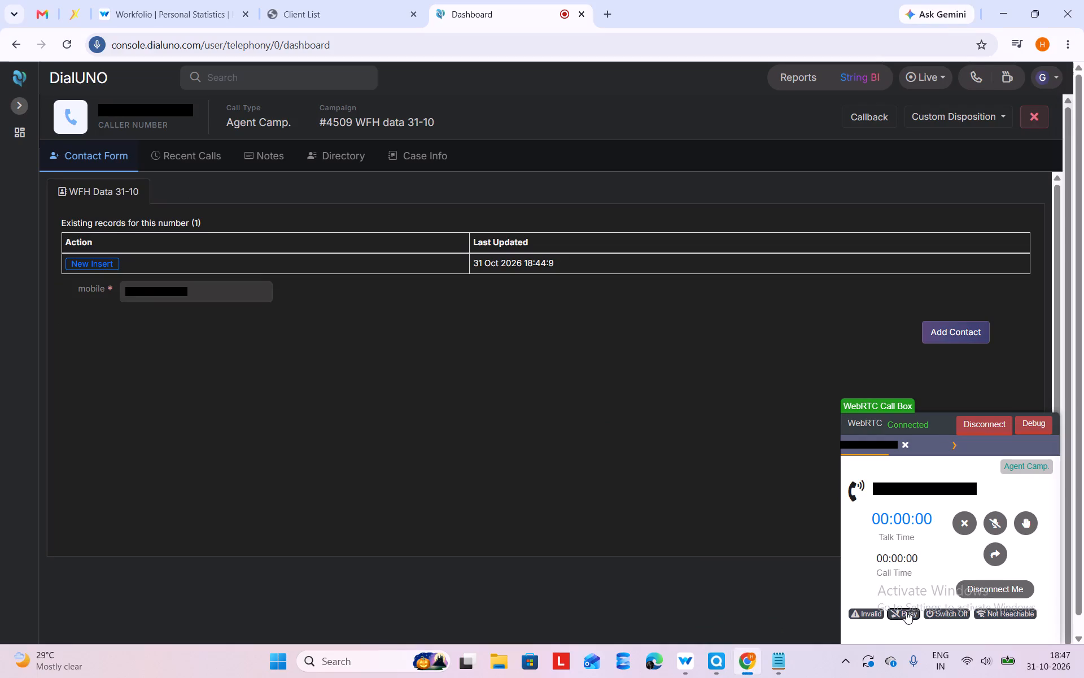
{"action": "left_click", "coordinate": [904, 612]}
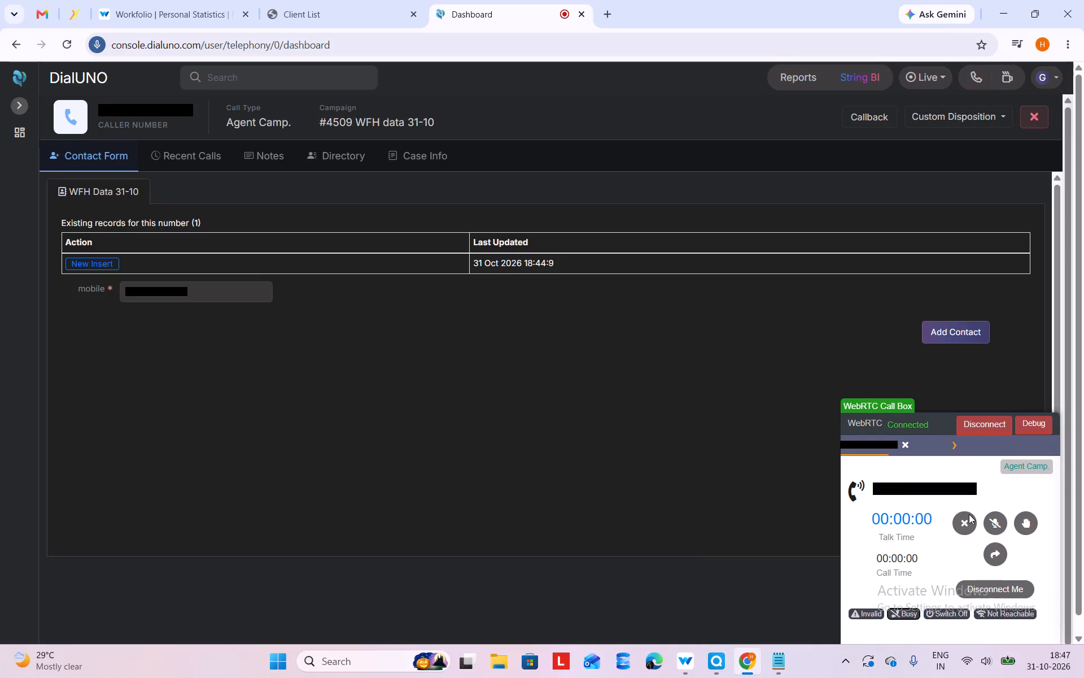
{"action": "left_click", "coordinate": [963, 519]}
{"action": "left_click", "coordinate": [933, 576]}
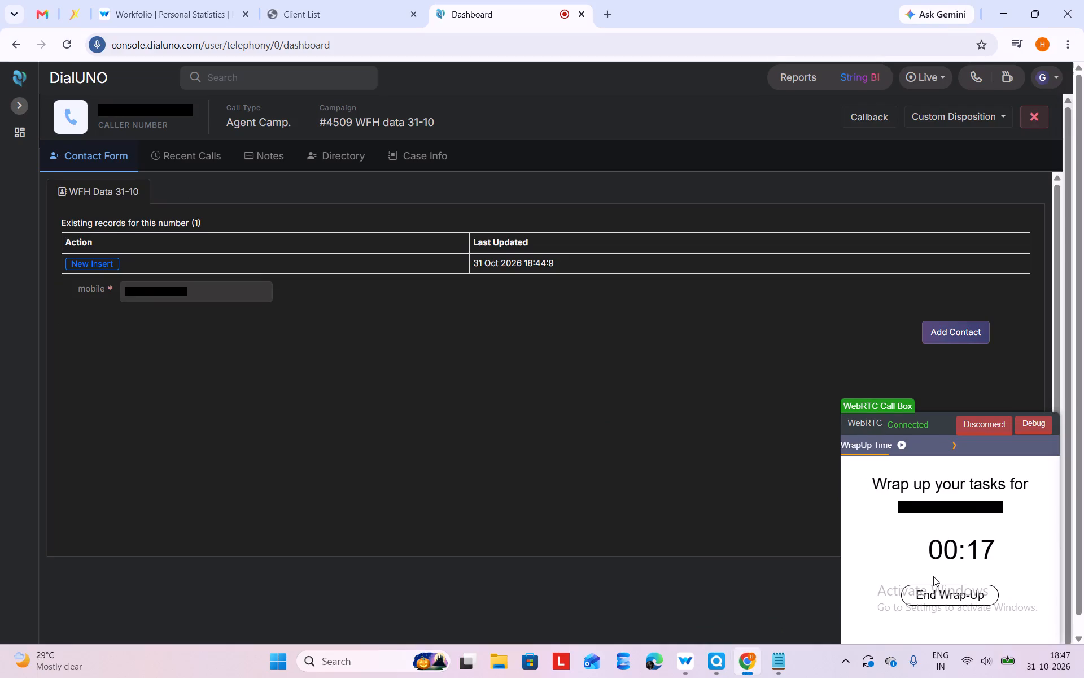
{"action": "left_click", "coordinate": [939, 596]}
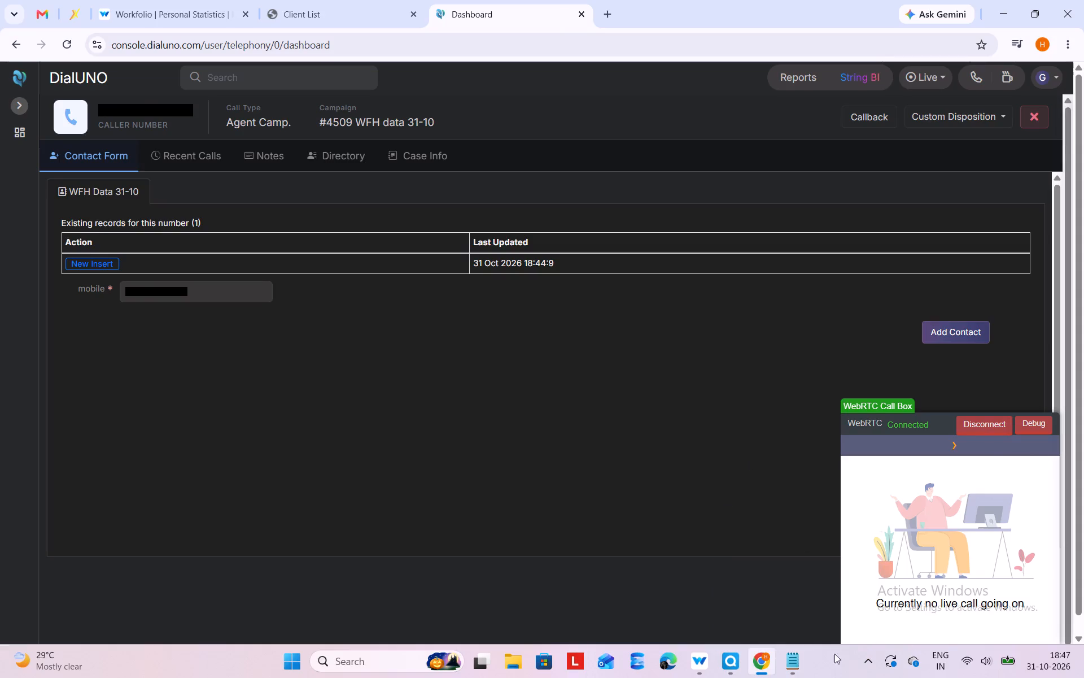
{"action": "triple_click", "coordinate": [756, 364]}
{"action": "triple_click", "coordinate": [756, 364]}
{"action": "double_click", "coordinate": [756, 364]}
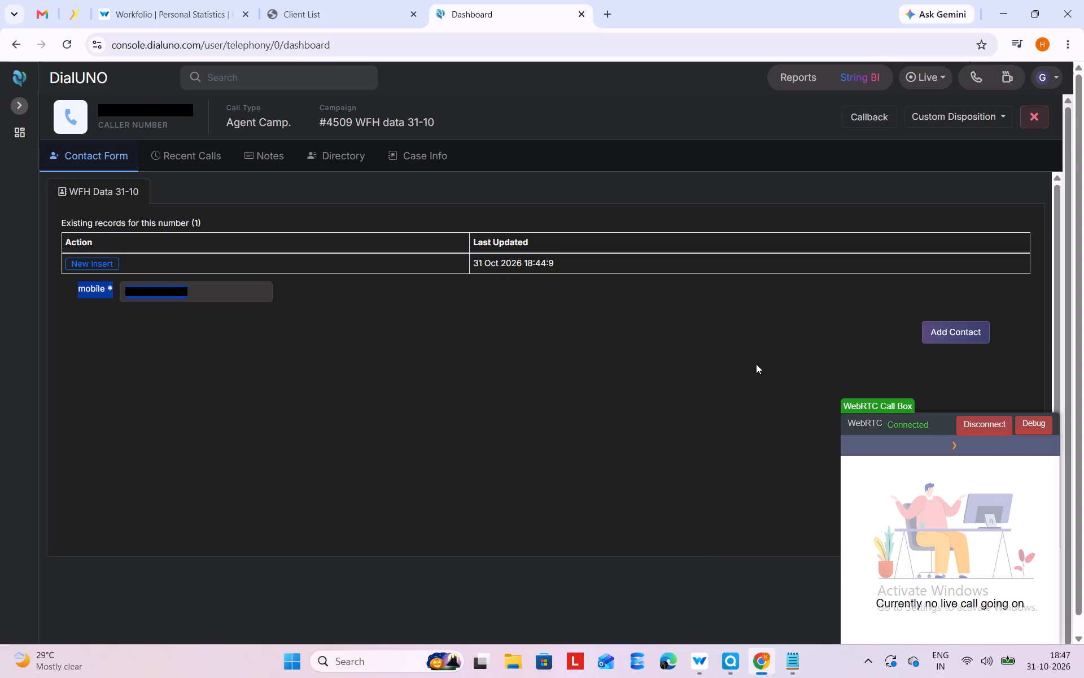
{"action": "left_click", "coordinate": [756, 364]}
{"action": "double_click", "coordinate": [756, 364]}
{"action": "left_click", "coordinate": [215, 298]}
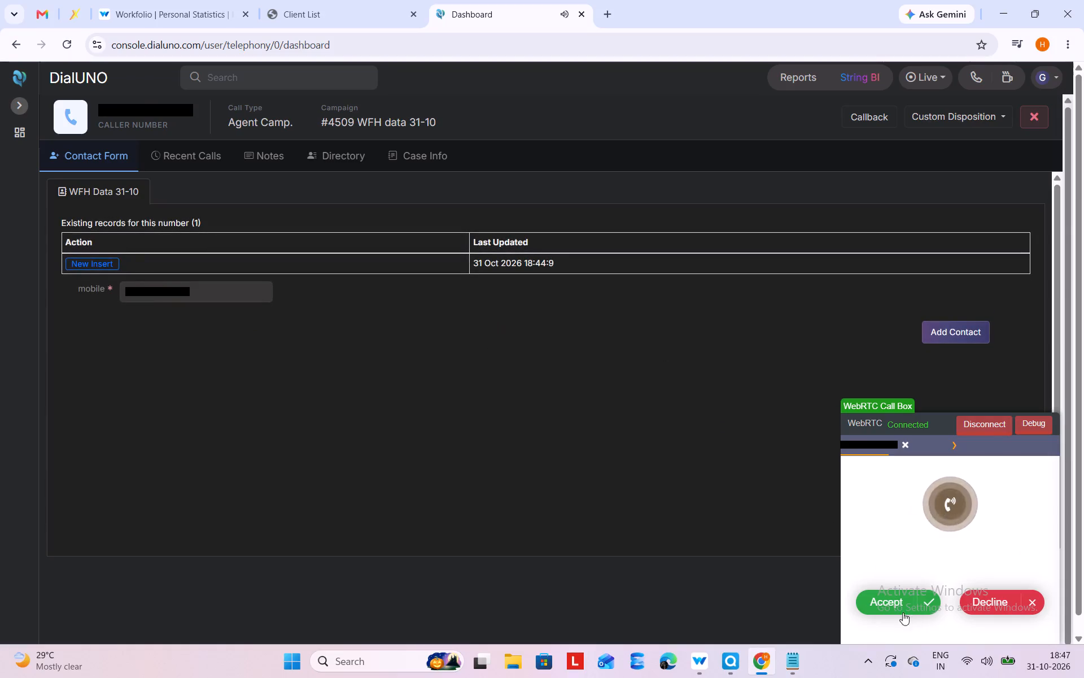
Accept the next incoming WFH data 31-10 call.
{"action": "left_click", "coordinate": [897, 599]}
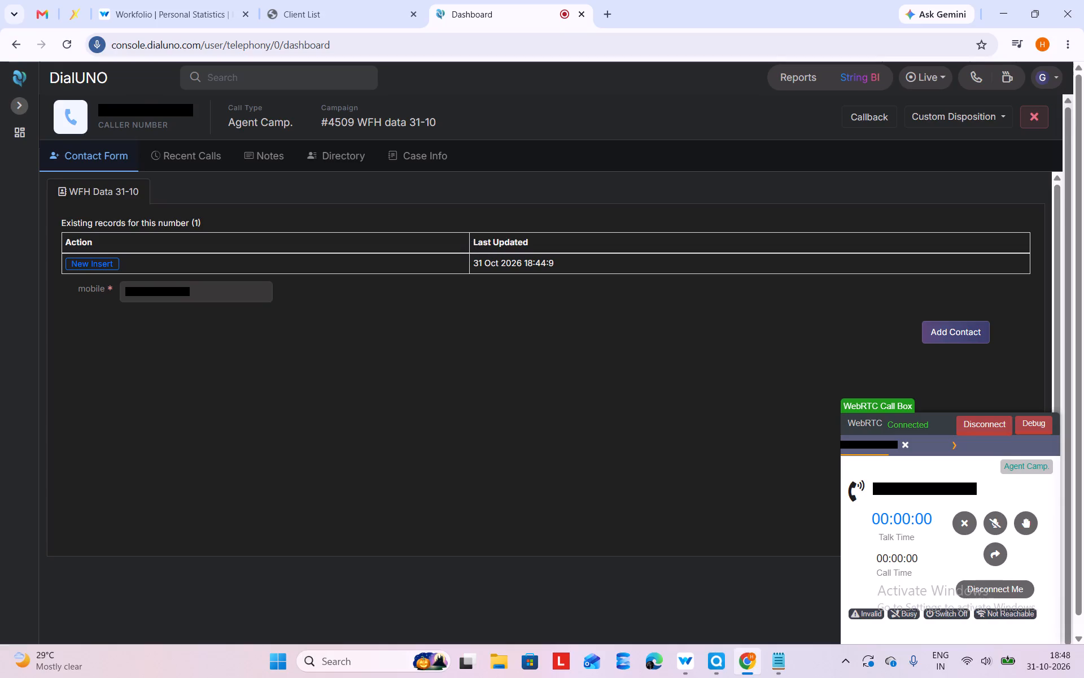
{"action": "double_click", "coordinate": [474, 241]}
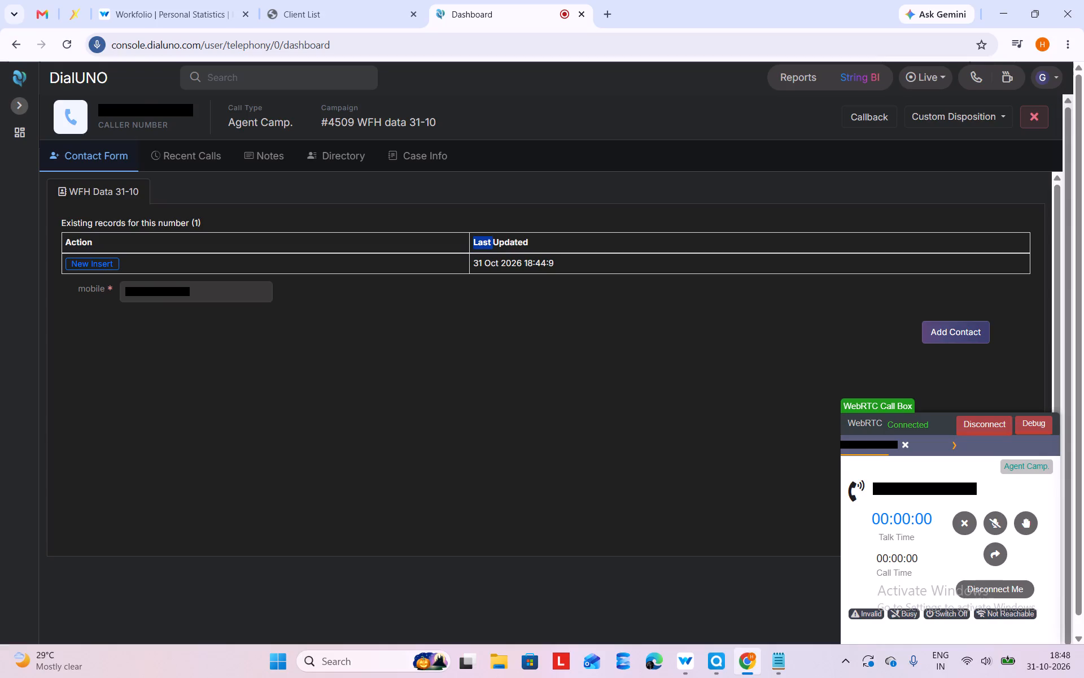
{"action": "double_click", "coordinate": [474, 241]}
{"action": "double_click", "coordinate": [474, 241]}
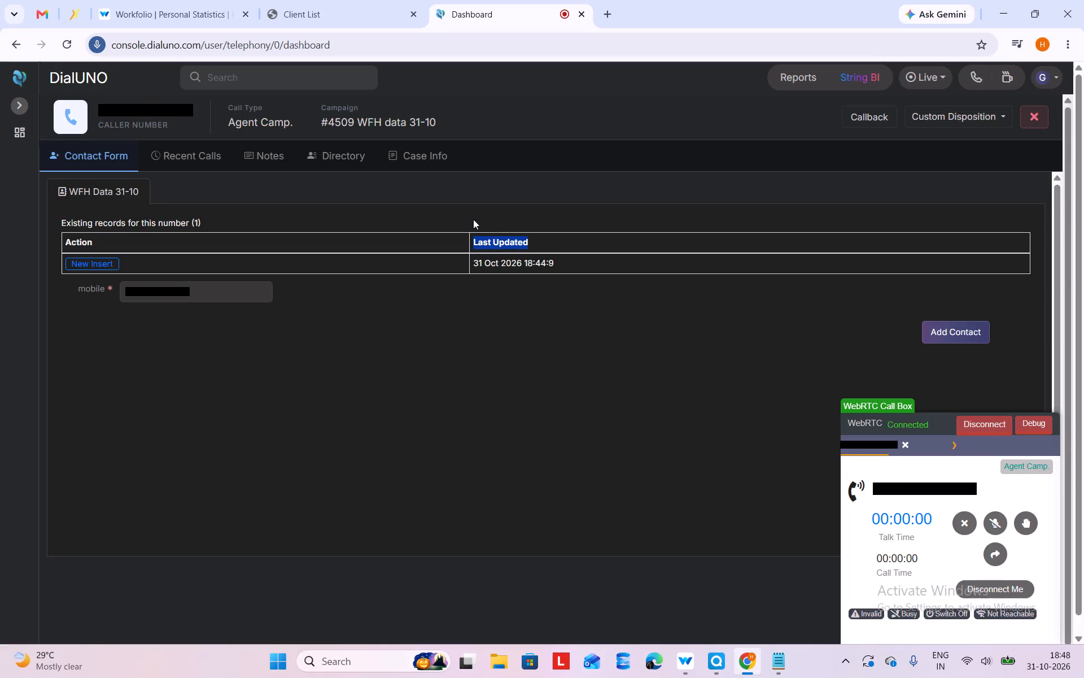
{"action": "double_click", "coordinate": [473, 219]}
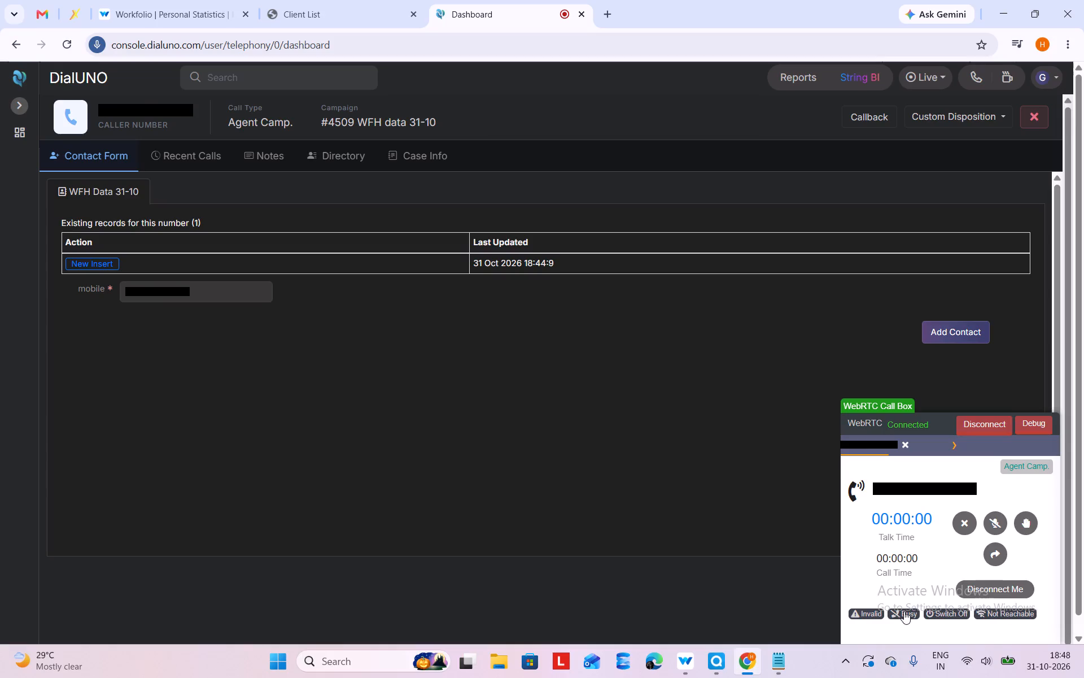
Mark this WFH data 31-10 call as Busy, hang up and end its wrap-up.
{"action": "left_click", "coordinate": [904, 611]}
{"action": "left_click", "coordinate": [901, 614]}
{"action": "left_click", "coordinate": [963, 519]}
{"action": "left_click", "coordinate": [954, 572]}
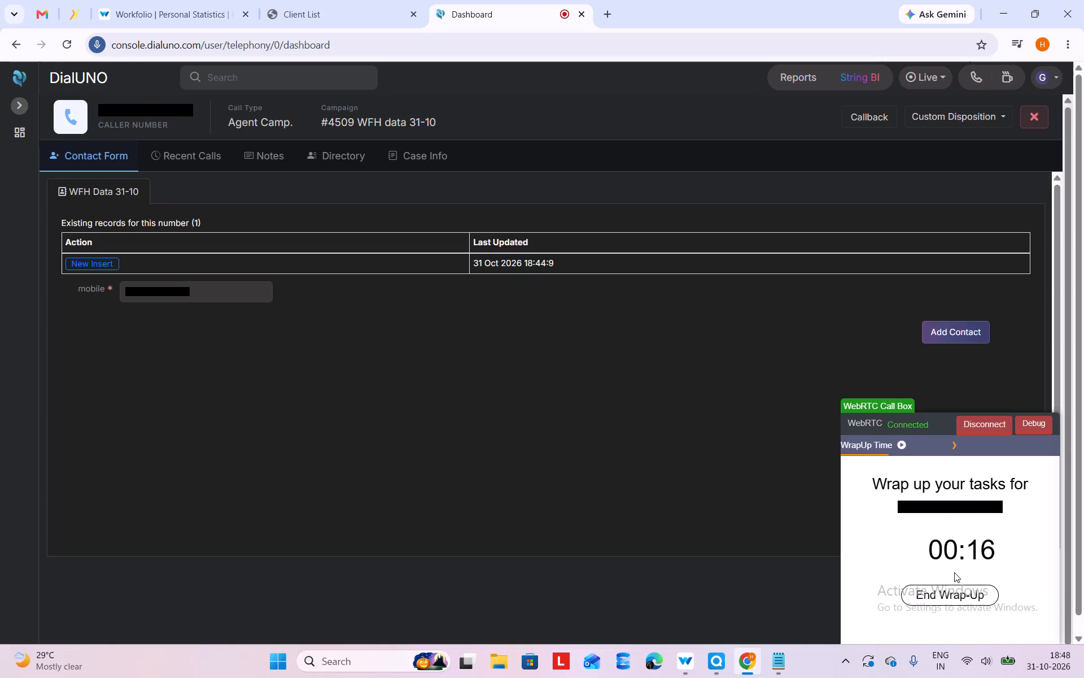
{"action": "left_click", "coordinate": [945, 592]}
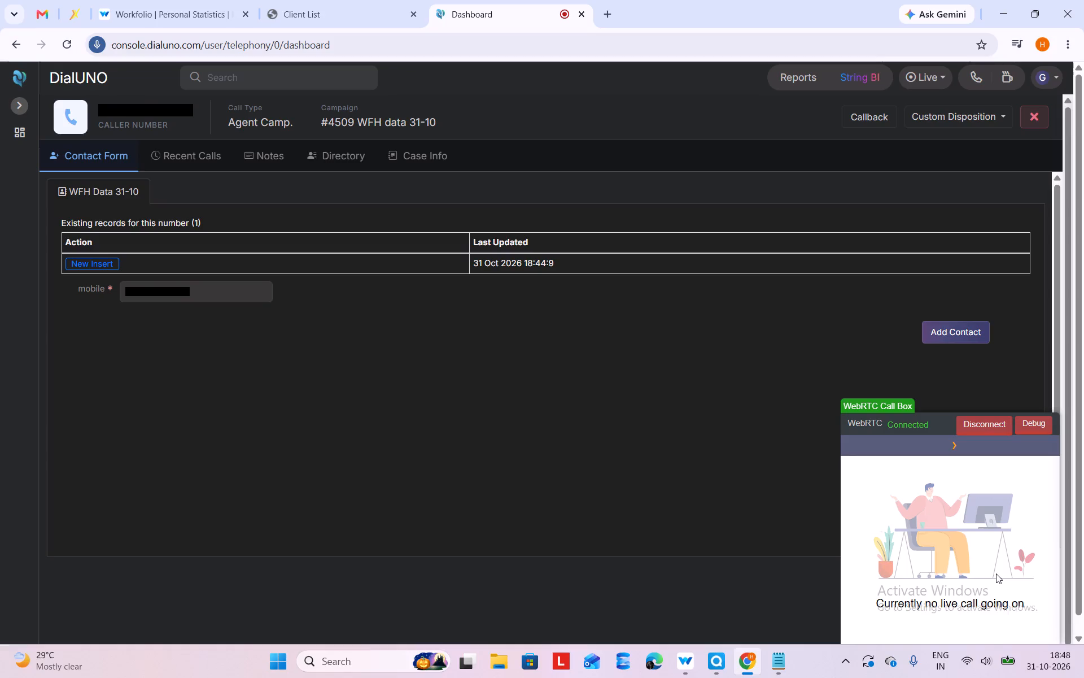
Hang up the campaign call being dialled and go back to the dashboard.
{"action": "left_click", "coordinate": [20, 131]}
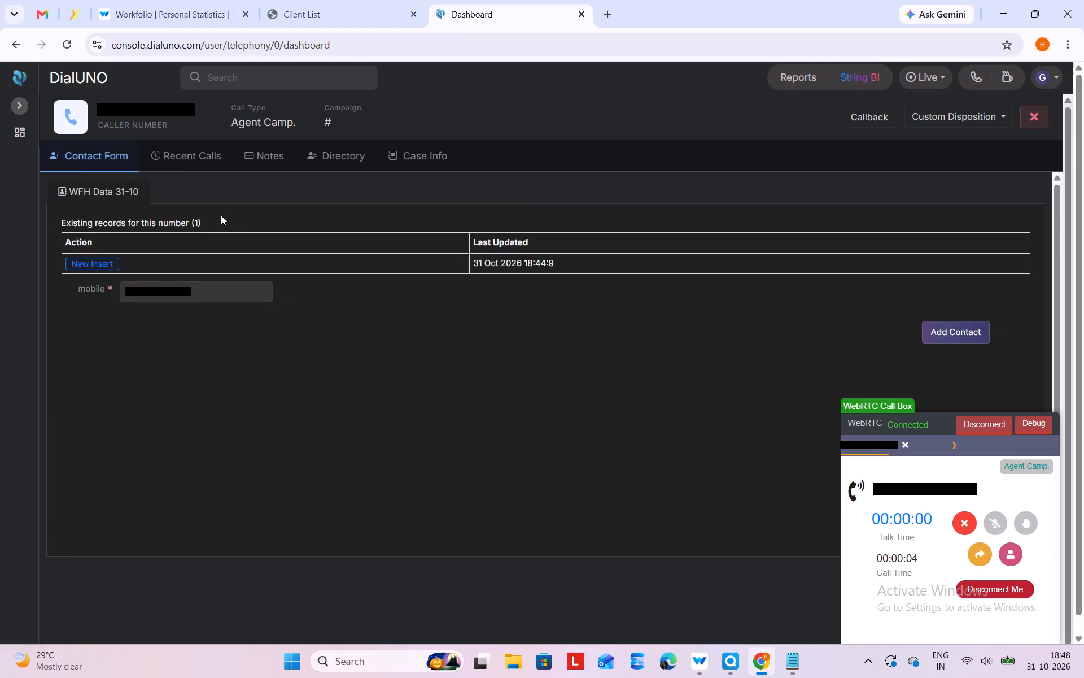
{"action": "left_click", "coordinate": [960, 520]}
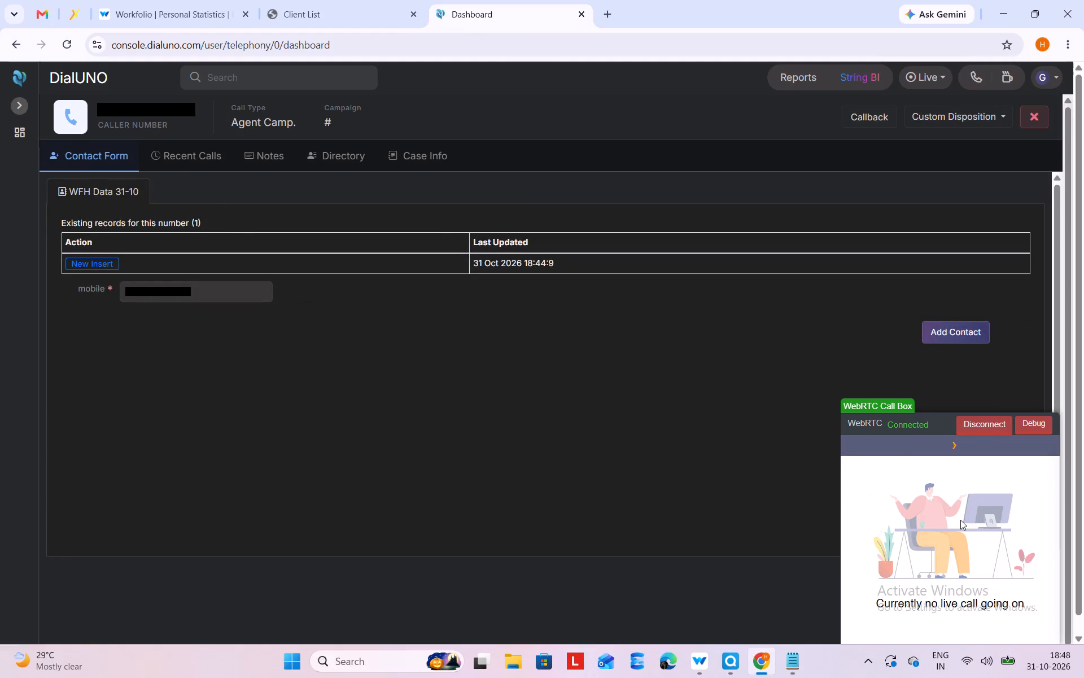
{"action": "left_click", "coordinate": [786, 489]}
{"action": "left_click_drag", "start_coordinate": [28, 149], "coordinate": [23, 143]}
{"action": "left_click", "coordinate": [23, 143]}
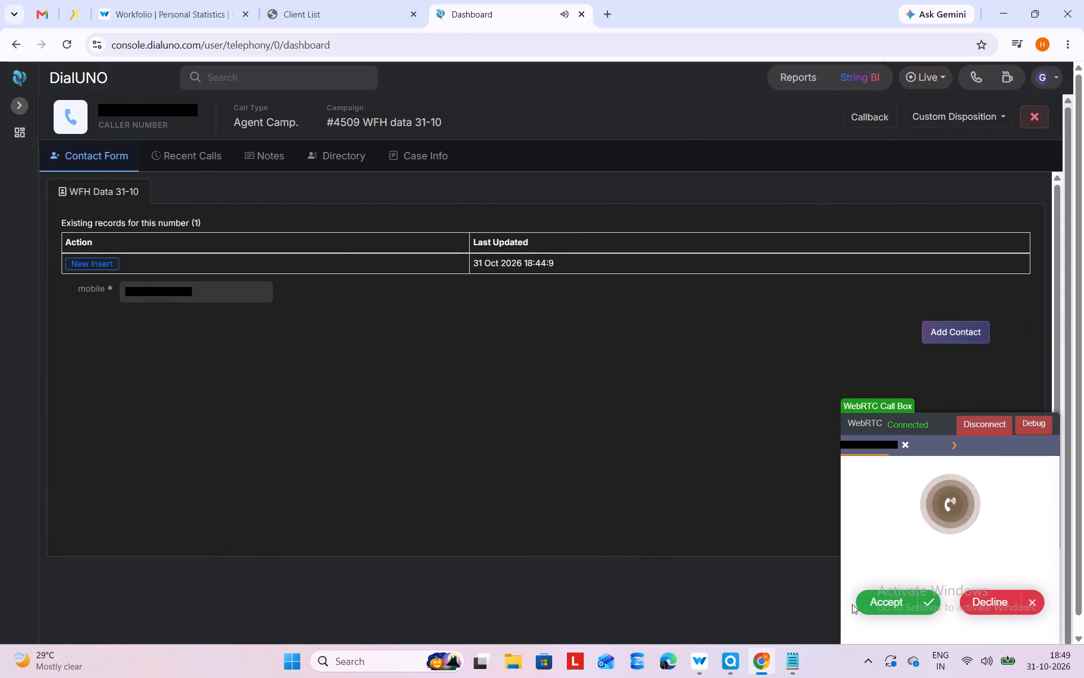
Accept the next incoming WFH data 31-10 call and end its wrap-up.
{"action": "left_click", "coordinate": [869, 609]}
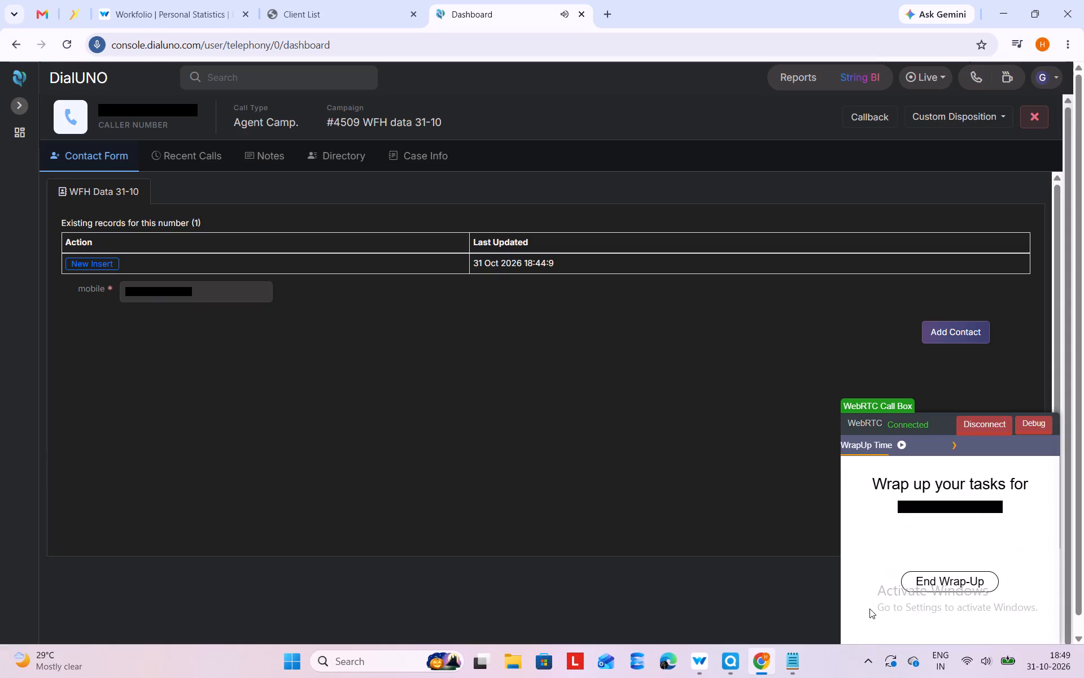
{"action": "left_click", "coordinate": [936, 601]}
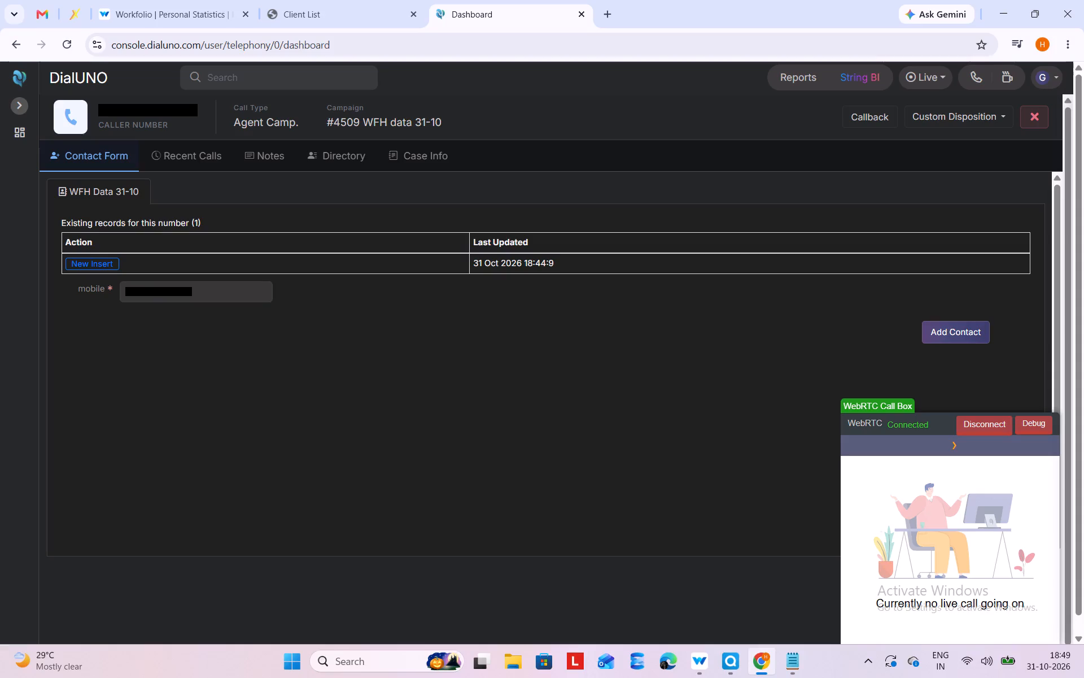
Accept the next WFH data 31-10 call, mark it as Busy and end its wrap-up.
{"action": "left_click", "coordinate": [936, 601]}
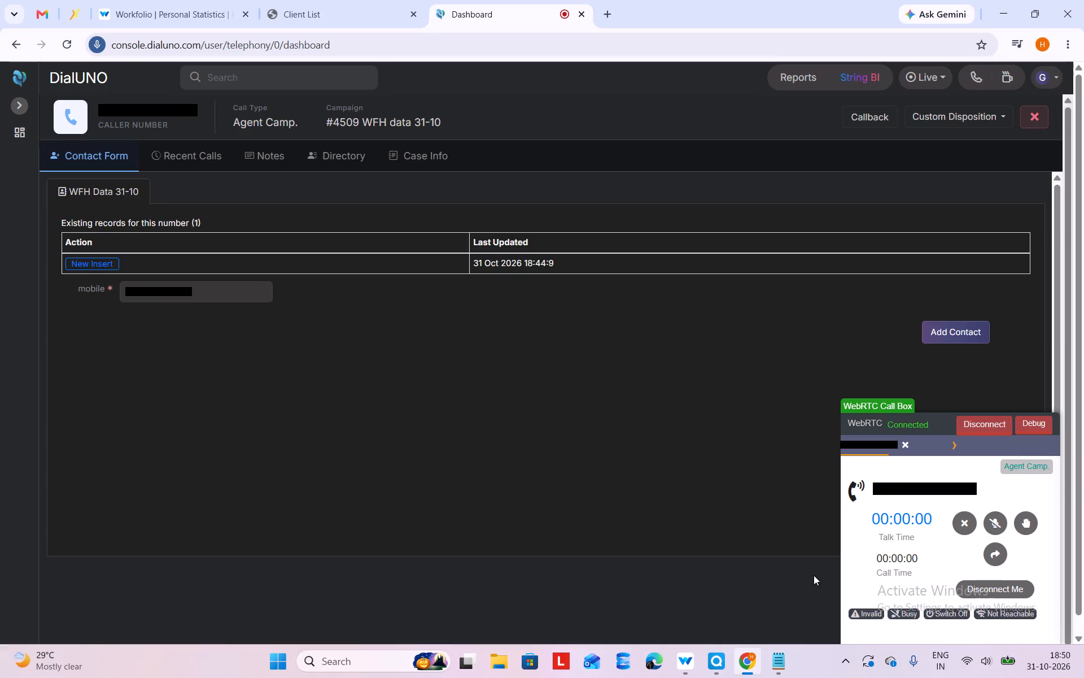
{"action": "left_click", "coordinate": [901, 611]}
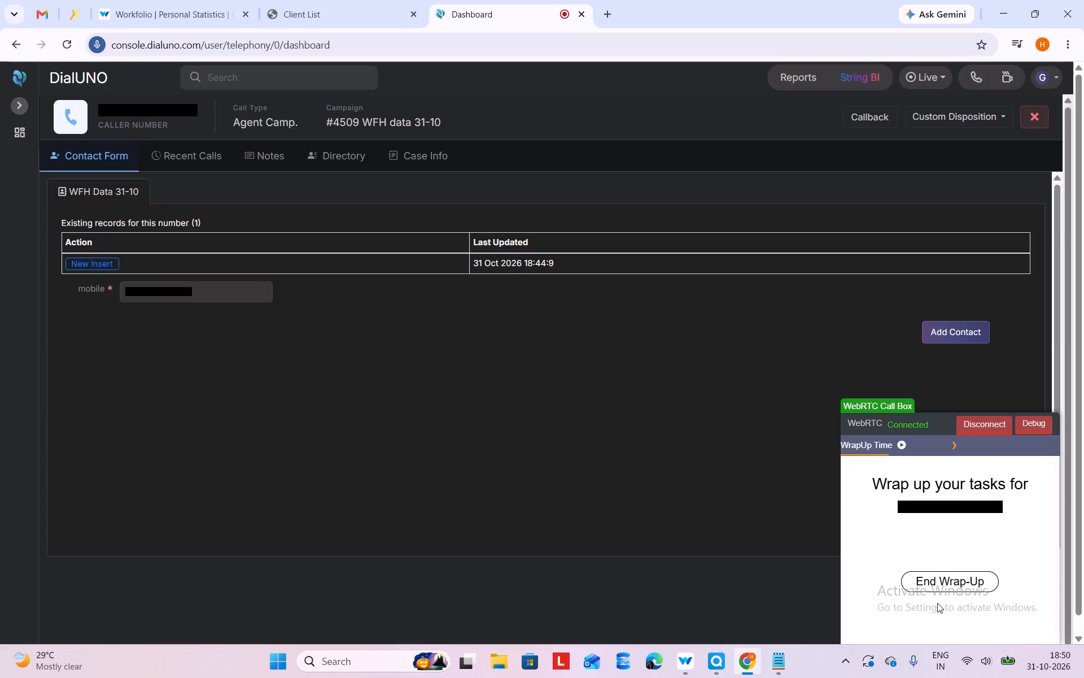
{"action": "double_click", "coordinate": [938, 603]}
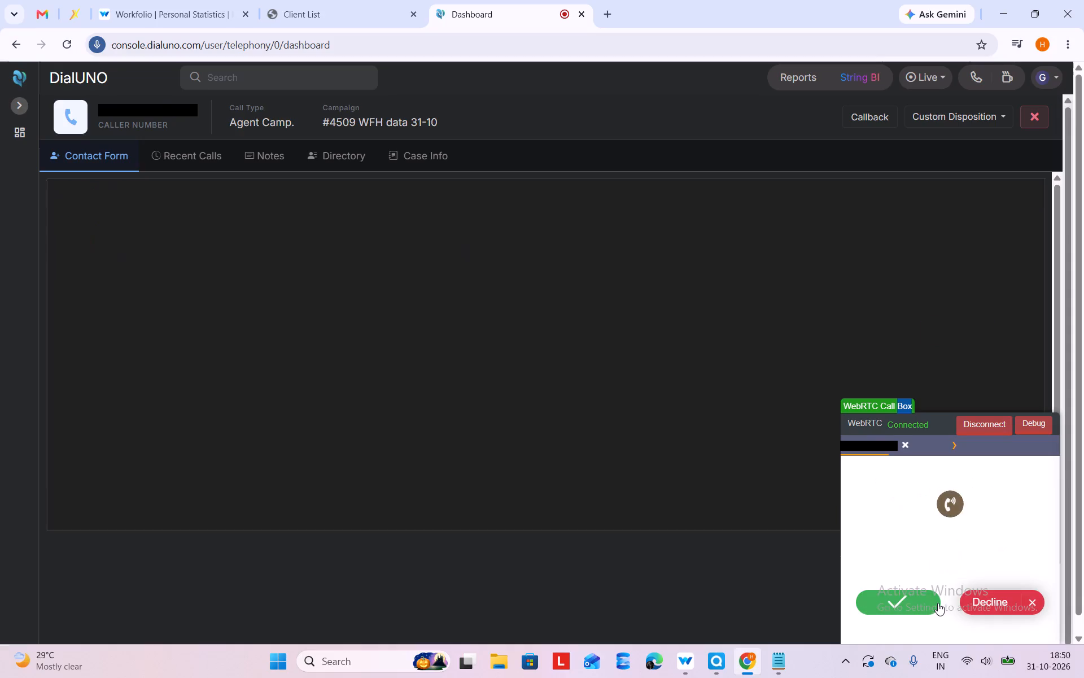
Accept the next incoming WFH data 31-10 call.
{"action": "left_click", "coordinate": [917, 597]}
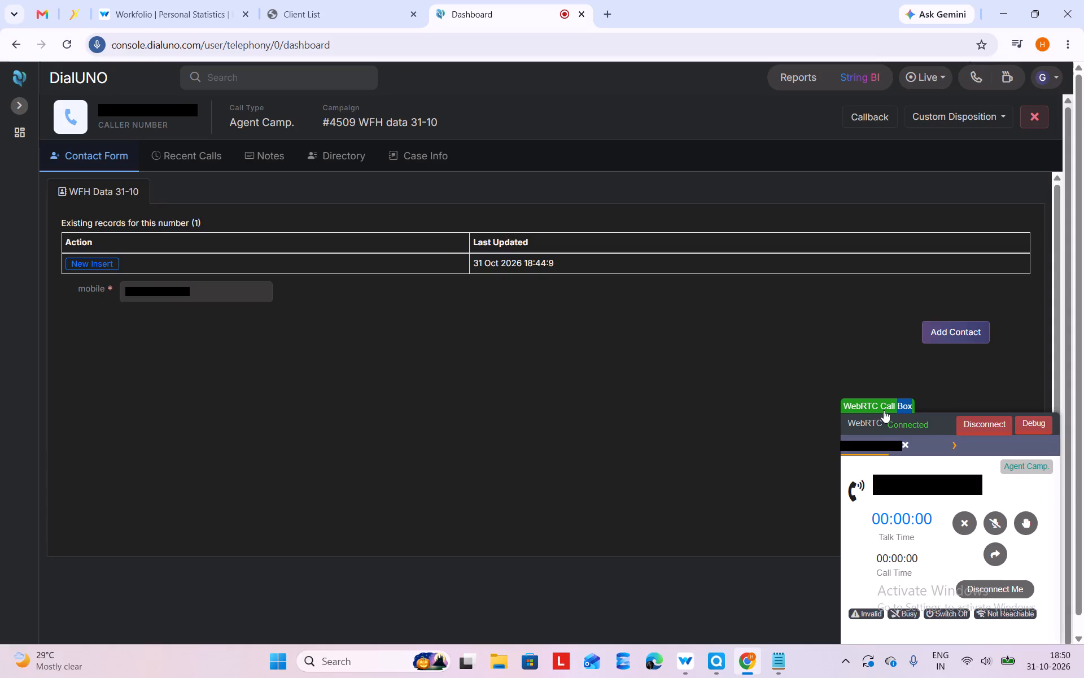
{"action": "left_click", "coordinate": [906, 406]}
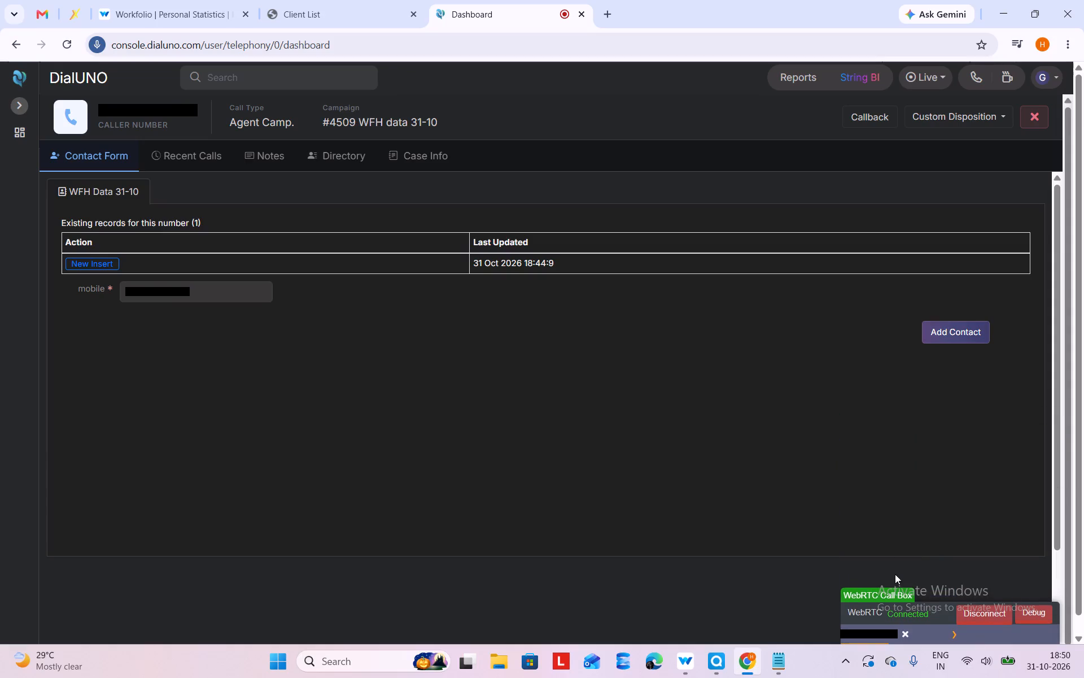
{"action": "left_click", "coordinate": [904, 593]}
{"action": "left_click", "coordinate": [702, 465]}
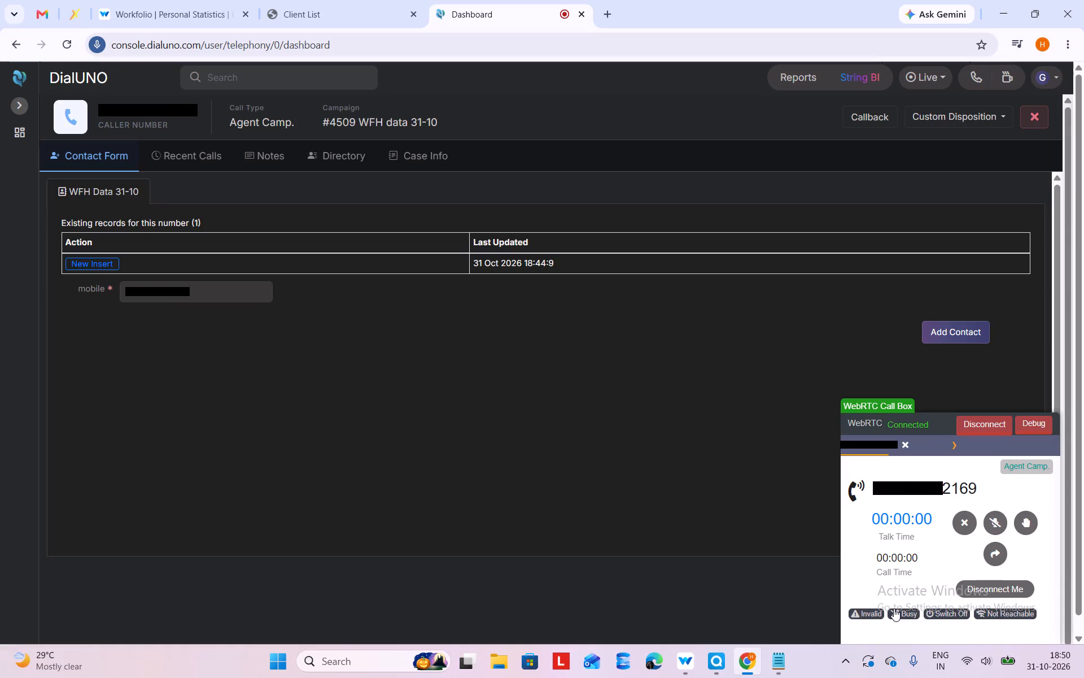
Mark the connected WFH data 31-10 call as Busy and end its wrap-up.
{"action": "left_click", "coordinate": [894, 609]}
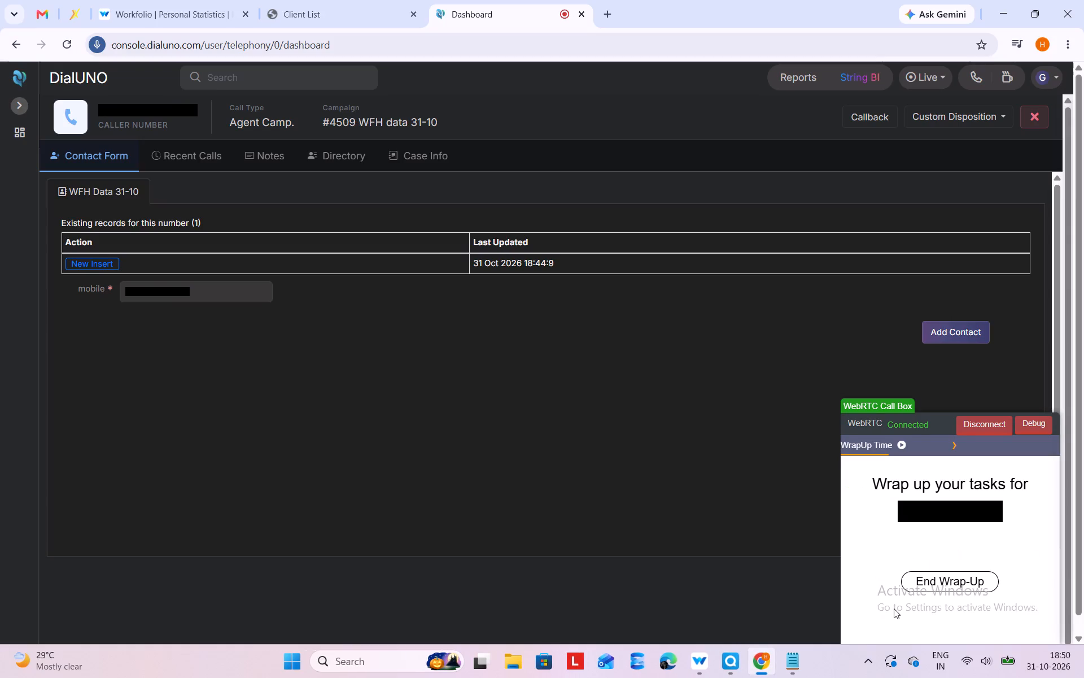
{"action": "left_click", "coordinate": [946, 587]}
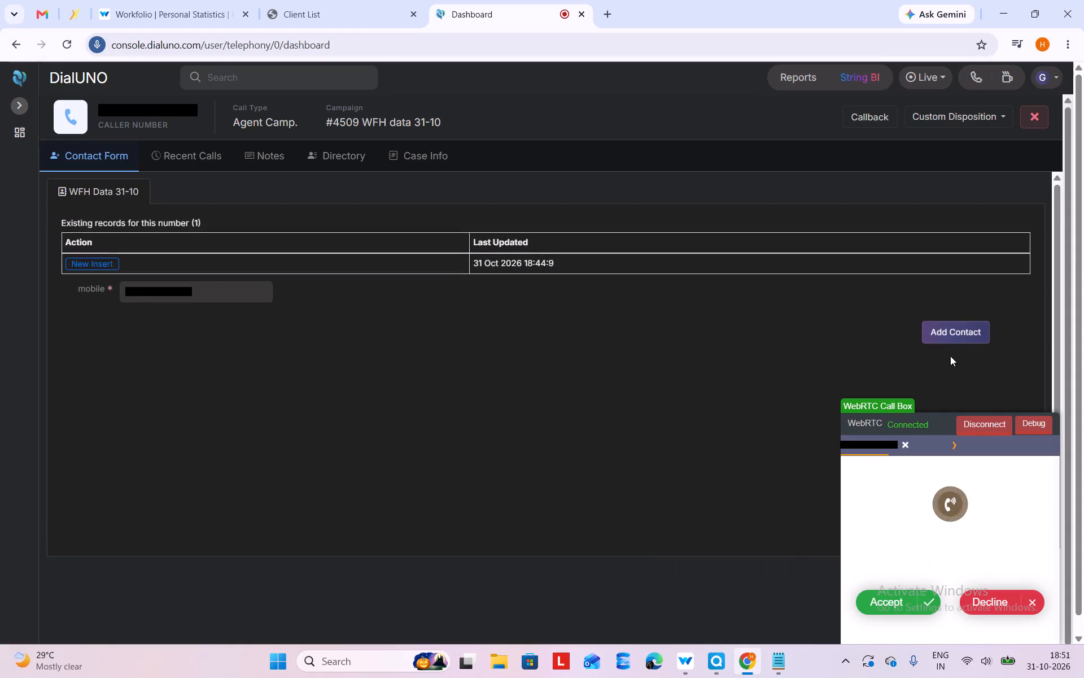
Accept the next WFH data 31-10 call, mark it as Busy and end its wrap-up.
{"action": "left_click", "coordinate": [898, 593]}
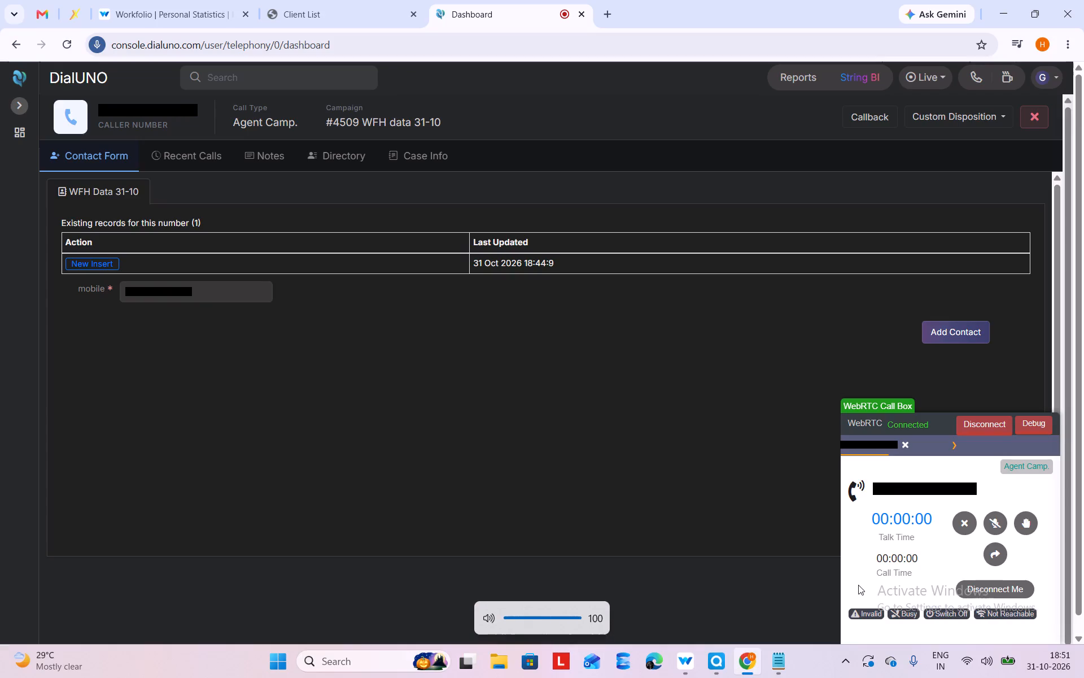
{"action": "left_click", "coordinate": [899, 608]}
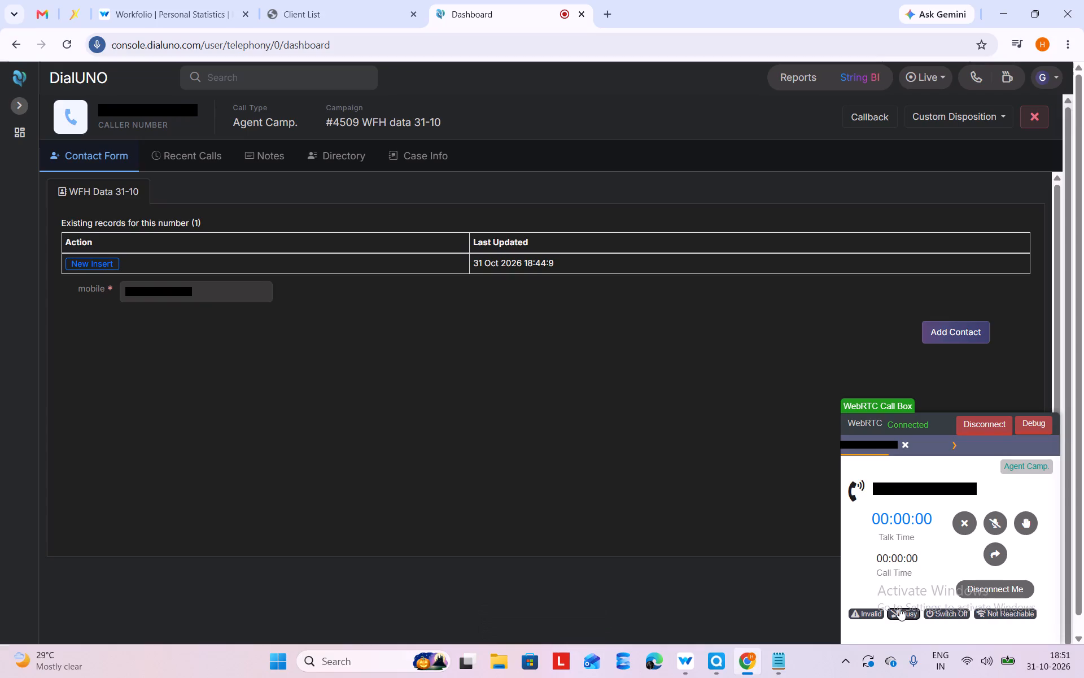
{"action": "left_click", "coordinate": [920, 571]}
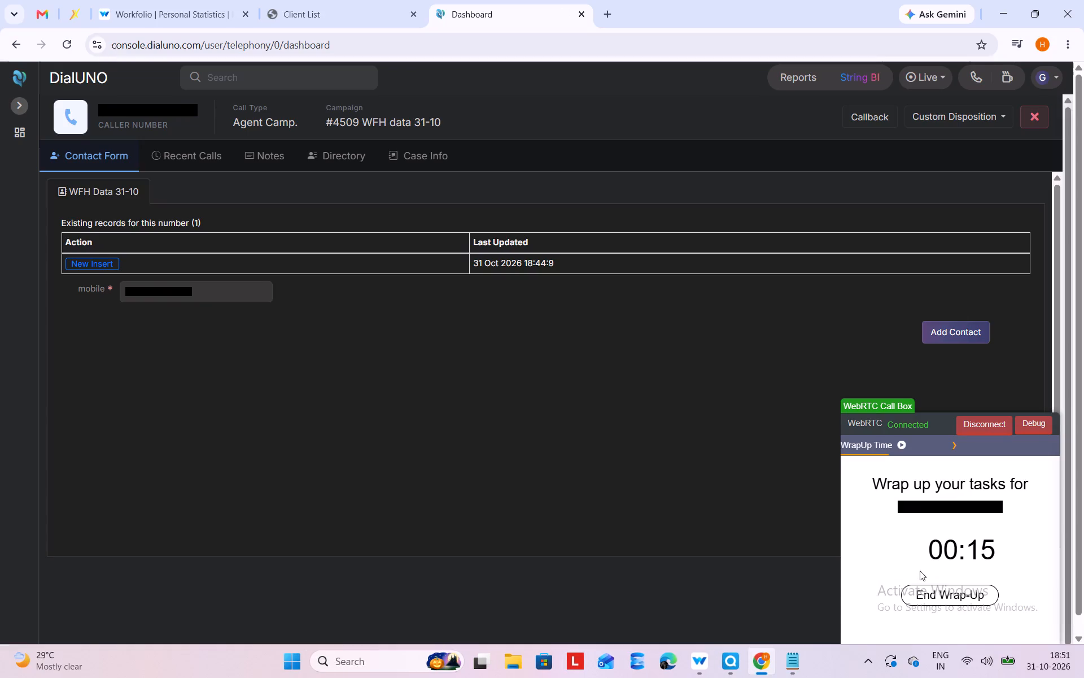
{"action": "left_click", "coordinate": [923, 601]}
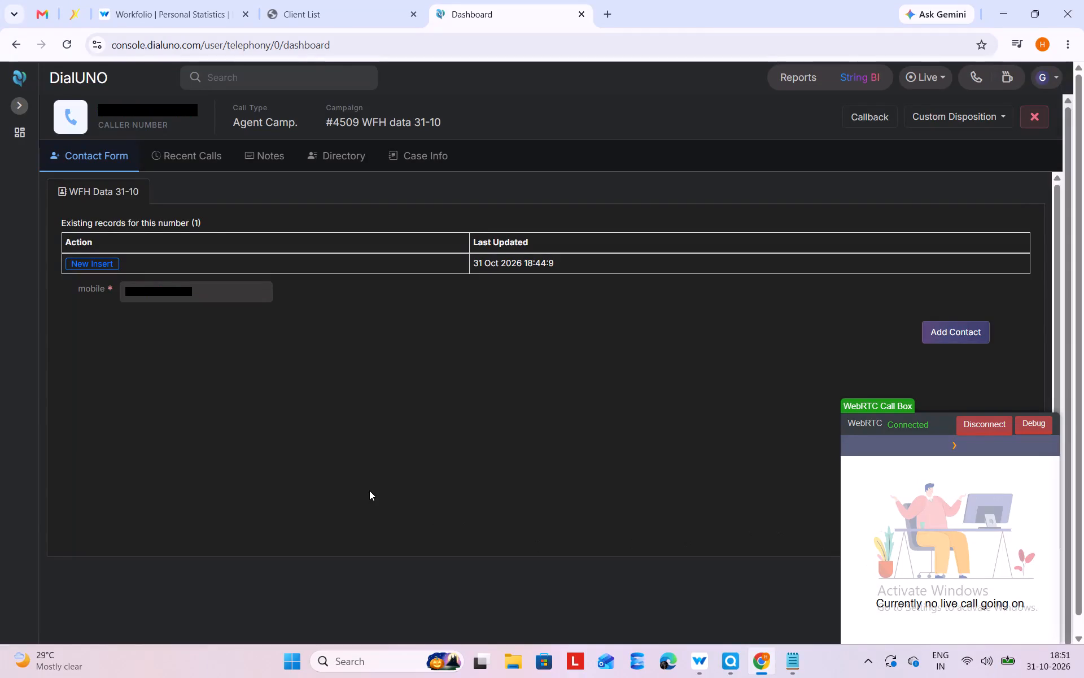
Go back to the dashboard and accept the next incoming WFH data 31-10 call.
{"action": "left_click", "coordinate": [21, 139]}
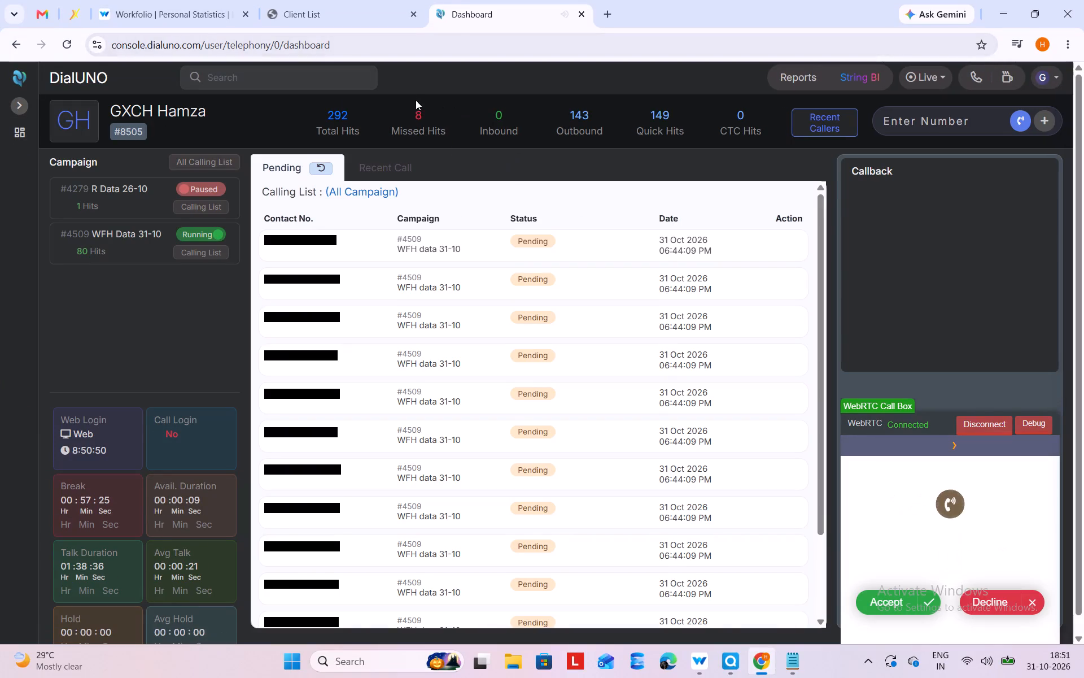
{"action": "left_click", "coordinate": [913, 605]}
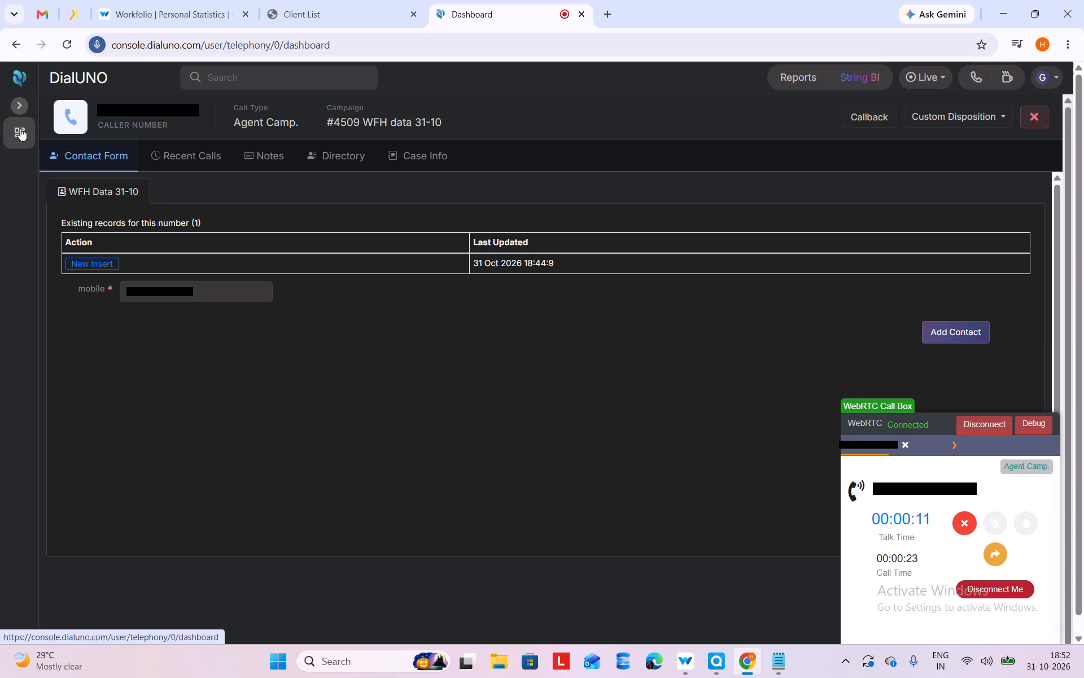
View the recent calls for the connected WFH data 31-10 caller.
{"action": "left_click", "coordinate": [178, 157]}
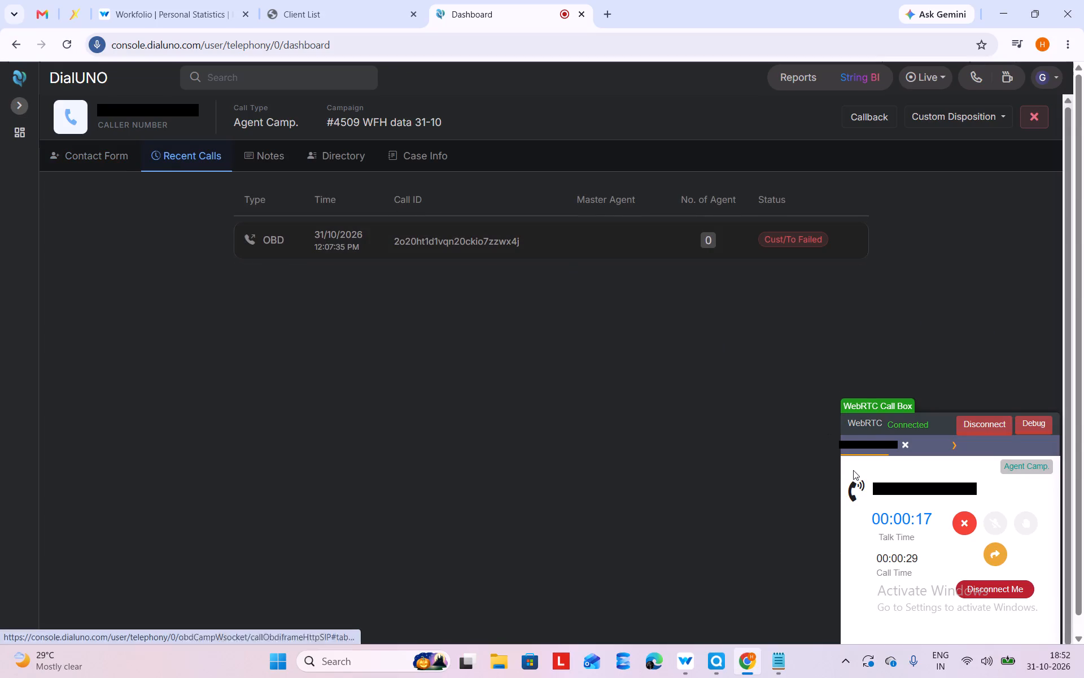
Highlight the caller's number in the call box to read it during the call.
{"action": "double_click", "coordinate": [907, 489]}
{"action": "left_click", "coordinate": [907, 489]}
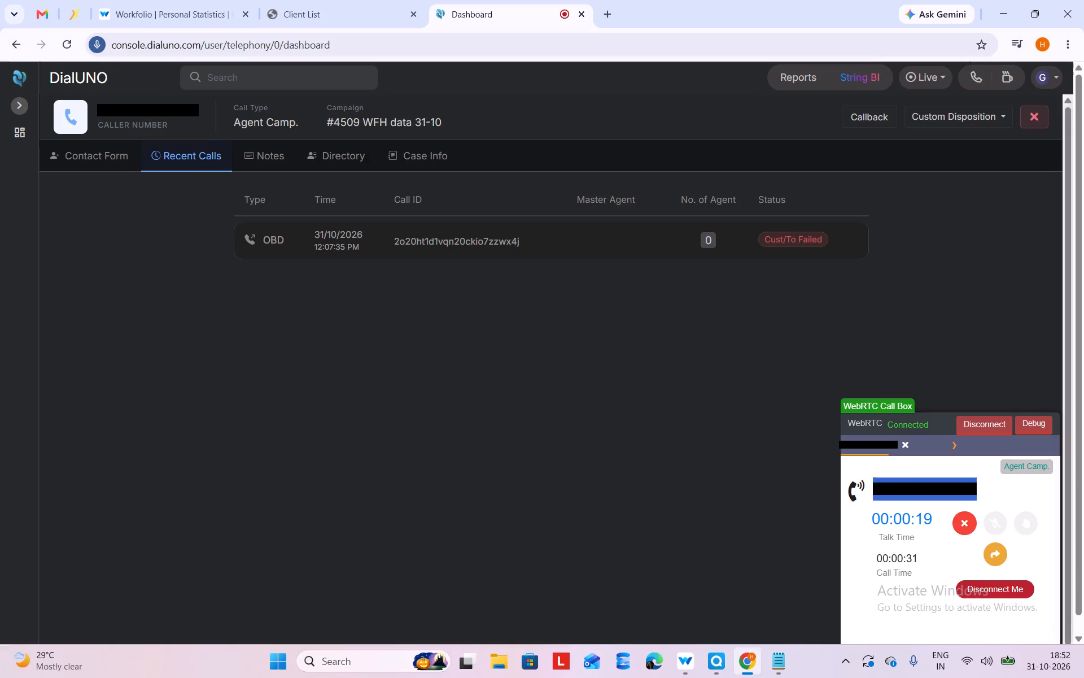
{"action": "double_click", "coordinate": [907, 489]}
{"action": "left_click", "coordinate": [907, 489]}
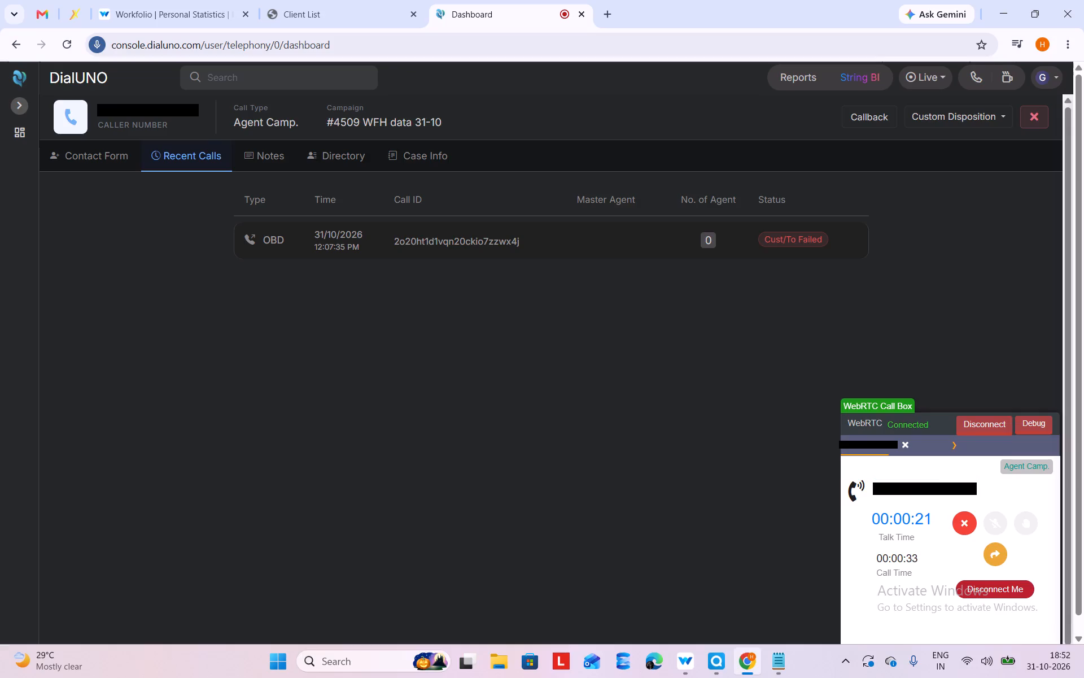
{"action": "double_click", "coordinate": [907, 489]}
{"action": "left_click", "coordinate": [907, 489]}
{"action": "left_click_drag", "start_coordinate": [891, 492], "coordinate": [974, 484]}
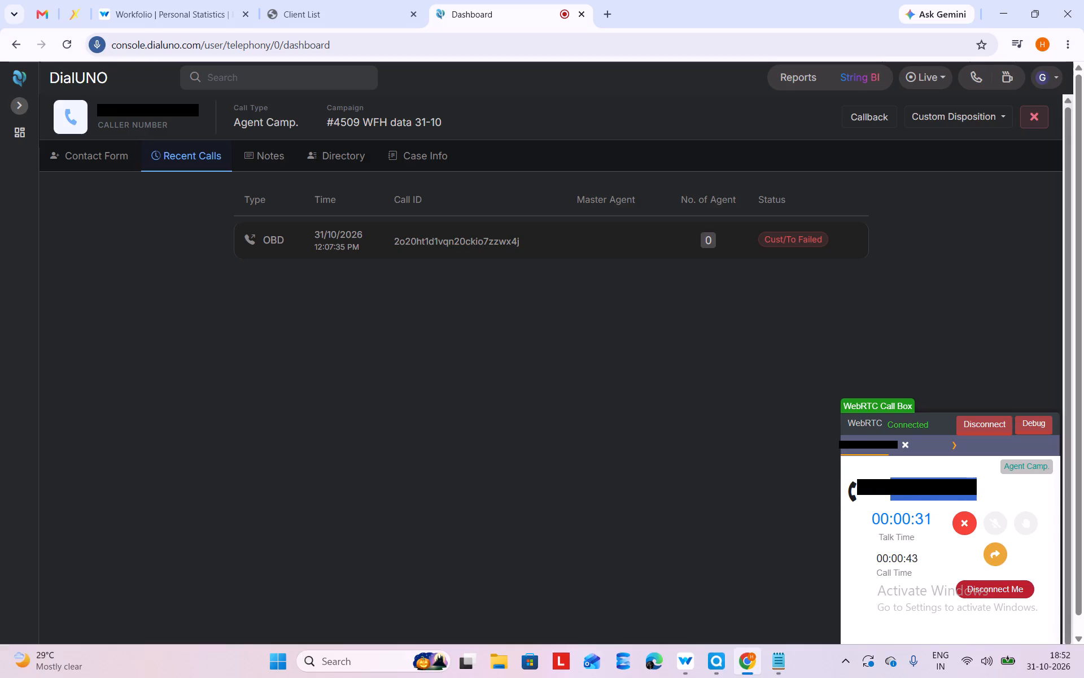
{"action": "left_click_drag", "start_coordinate": [974, 484], "coordinate": [974, 484]}
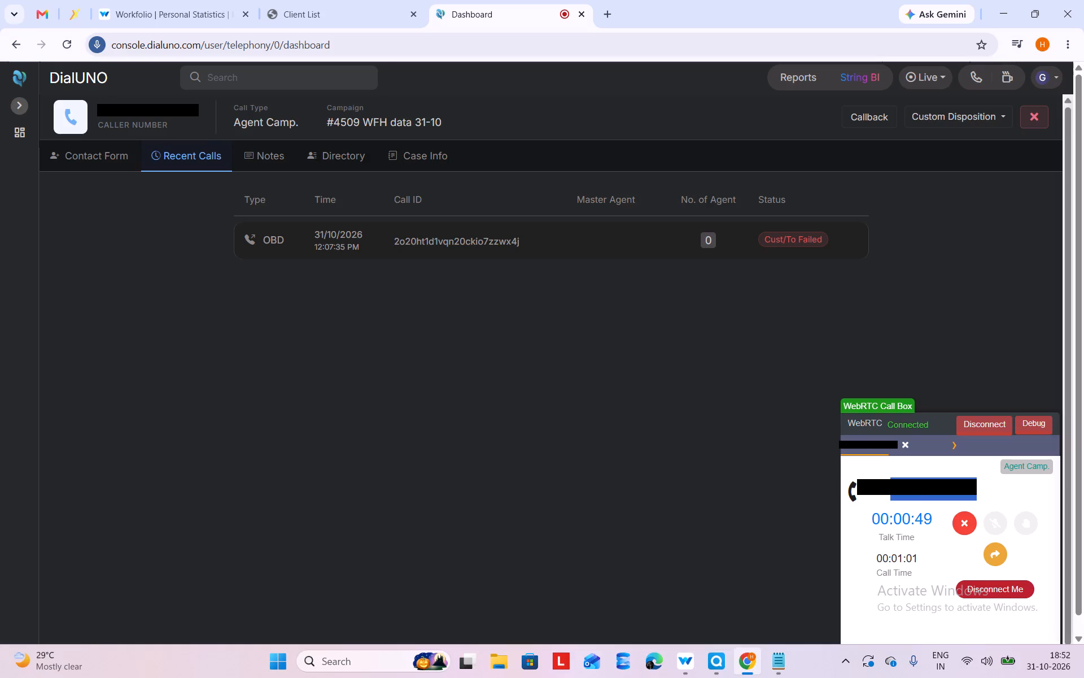
{"action": "left_click", "coordinate": [899, 491]}
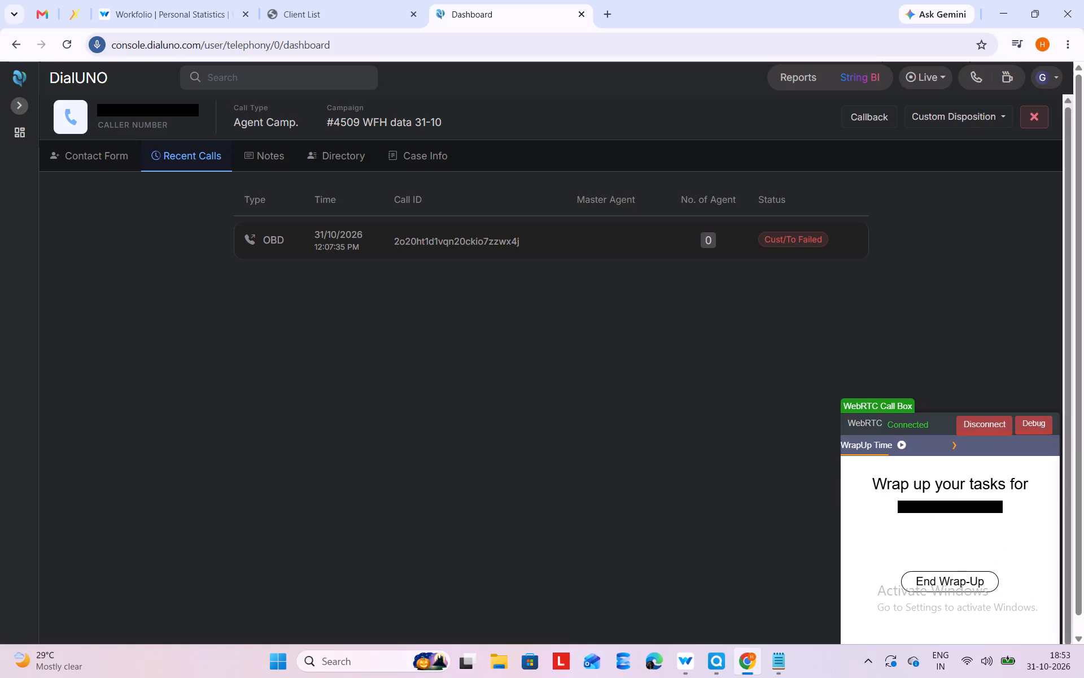
{"action": "double_click", "coordinate": [974, 486]}
End the wrap-up of the finished WFH data 31-10 call without setting a disposition.
{"action": "left_click", "coordinate": [928, 591]}
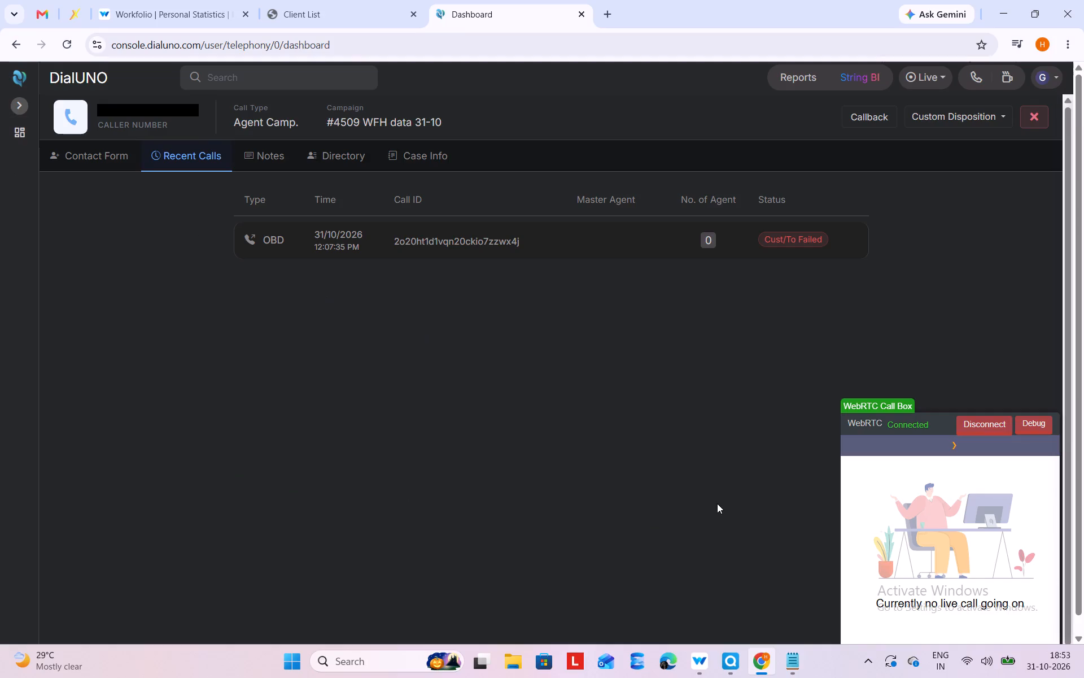
Go back to the dashboard and accept the next incoming WFH data 31-10 call.
{"action": "left_click", "coordinate": [31, 137]}
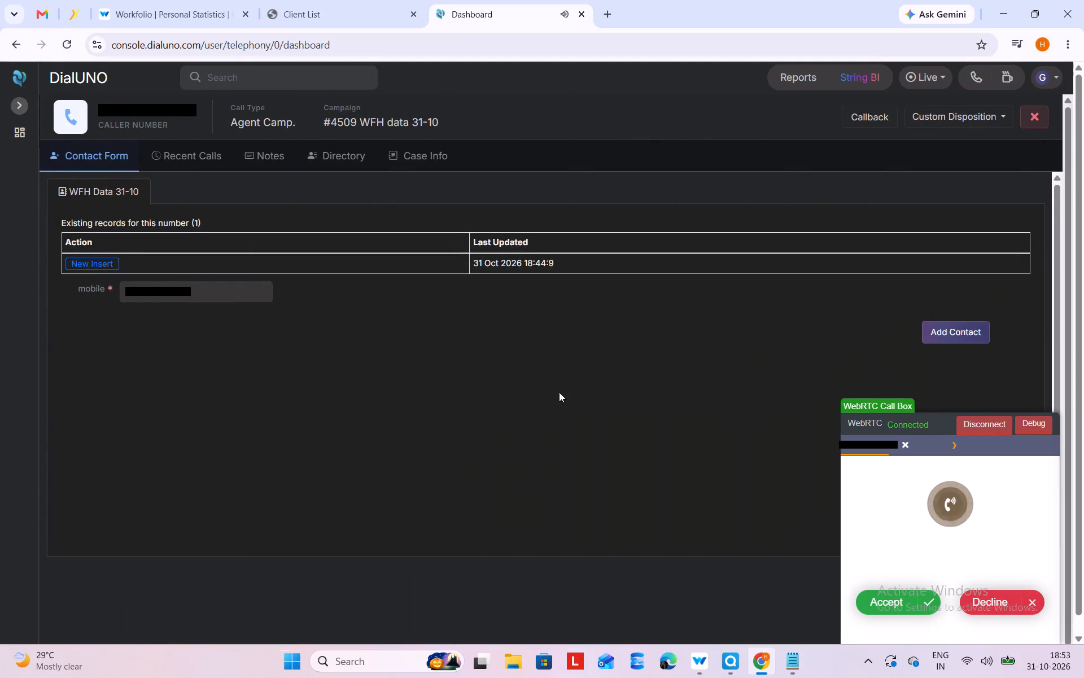
{"action": "left_click", "coordinate": [904, 608]}
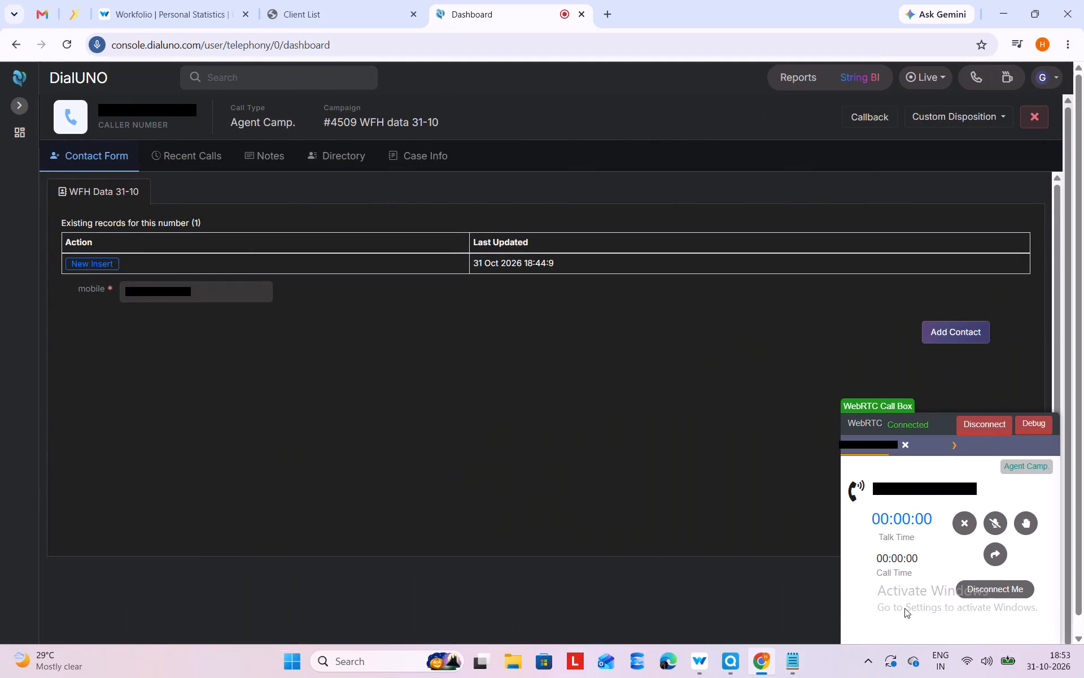
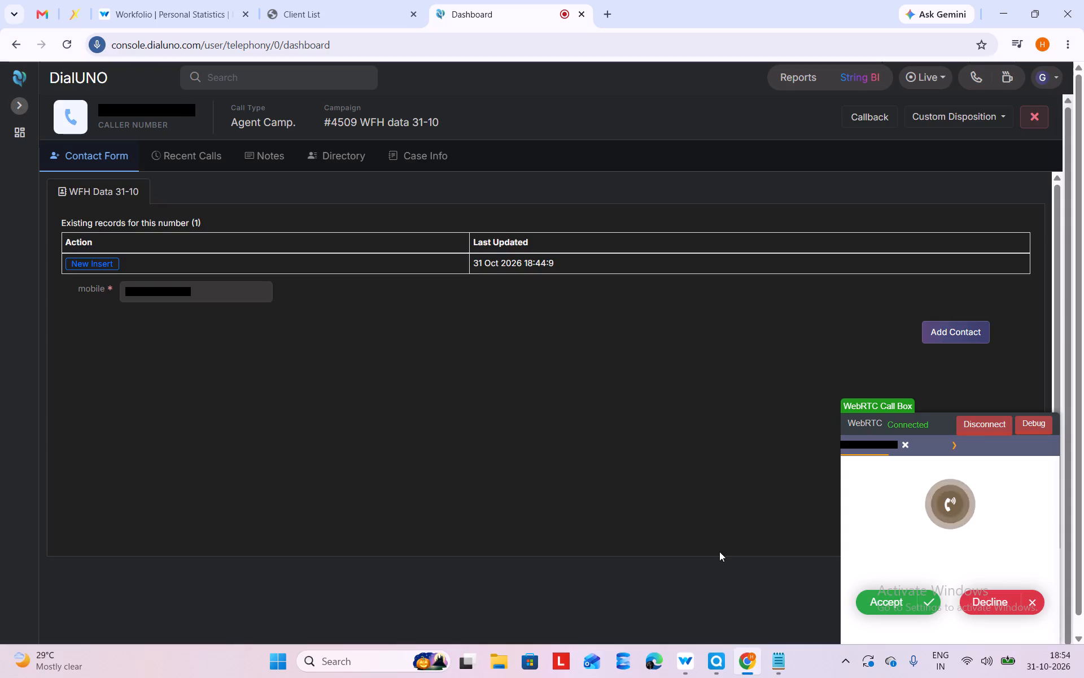
Accept the incoming WFH data 31-10 campaign call.
{"action": "left_click", "coordinate": [892, 595]}
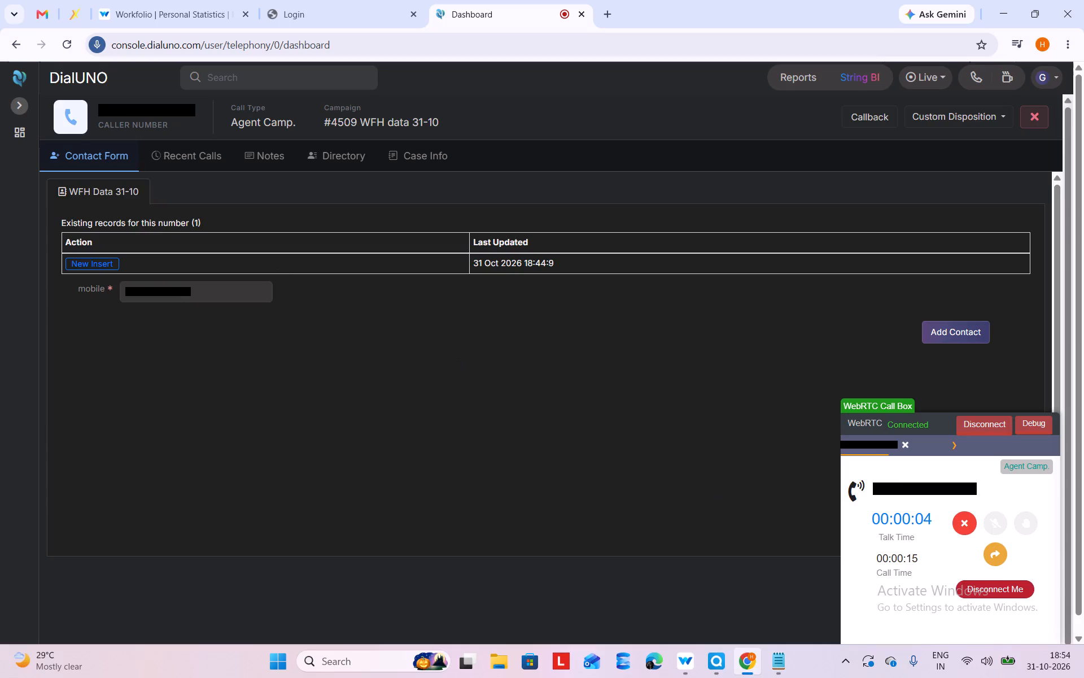
View the recent calls for the connected WFH data 31-10 caller.
{"action": "left_click", "coordinate": [159, 158]}
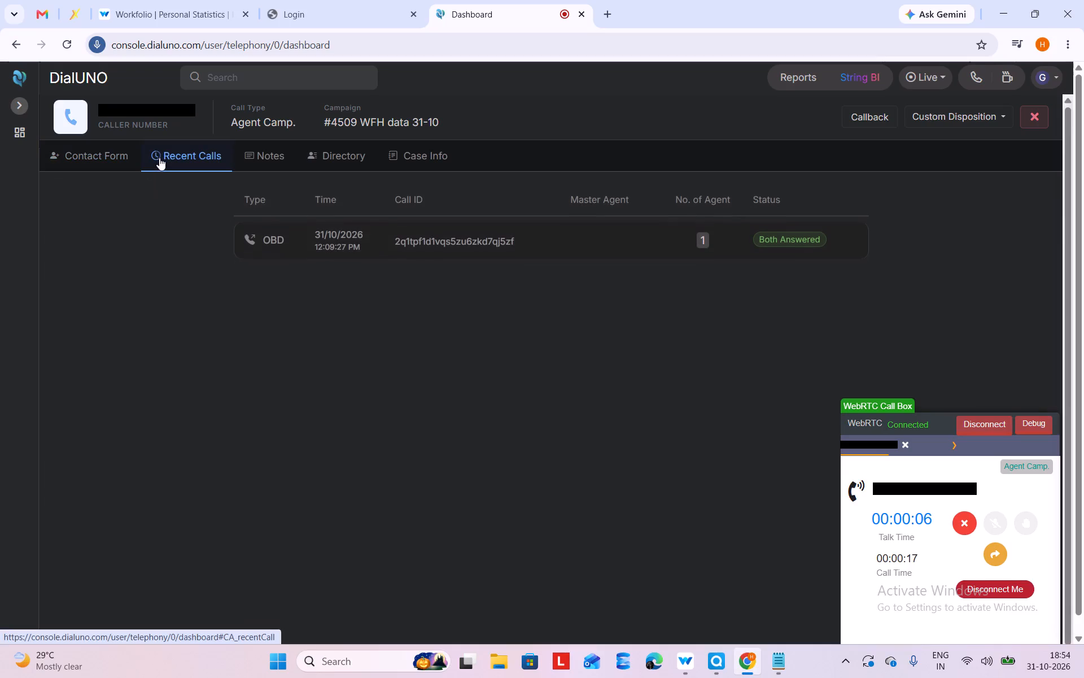
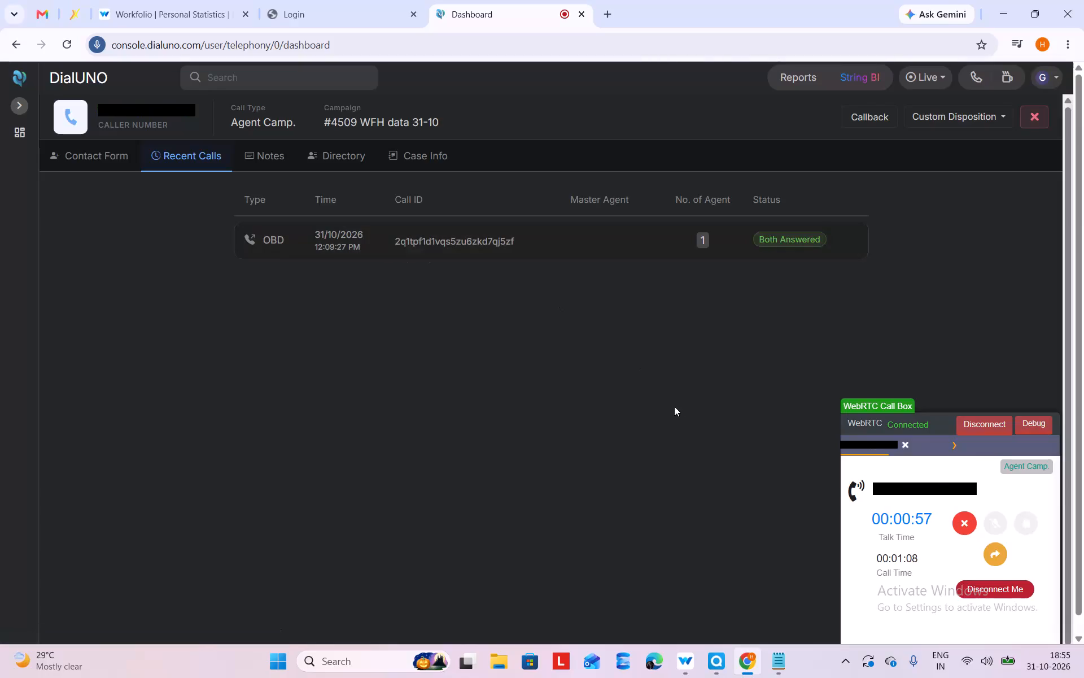
End the wrap-up for the finished WFH data 31-10 call and return to the telephony dashboard.
{"action": "left_click", "coordinate": [992, 528]}
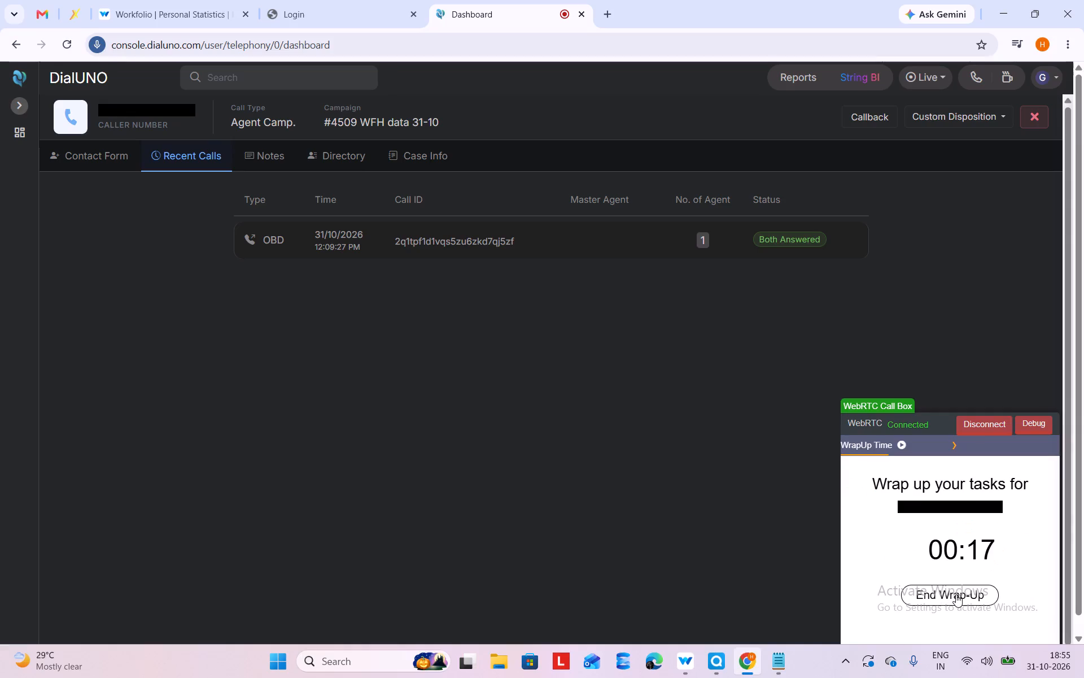
{"action": "left_click", "coordinate": [956, 594]}
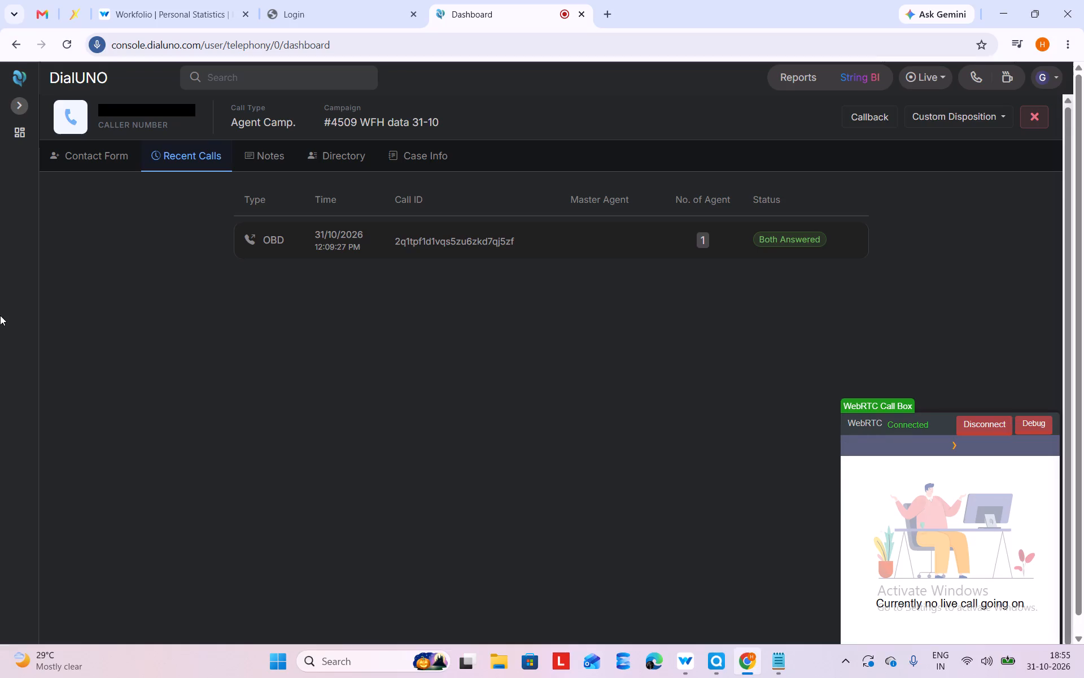
{"action": "left_click", "coordinate": [20, 128]}
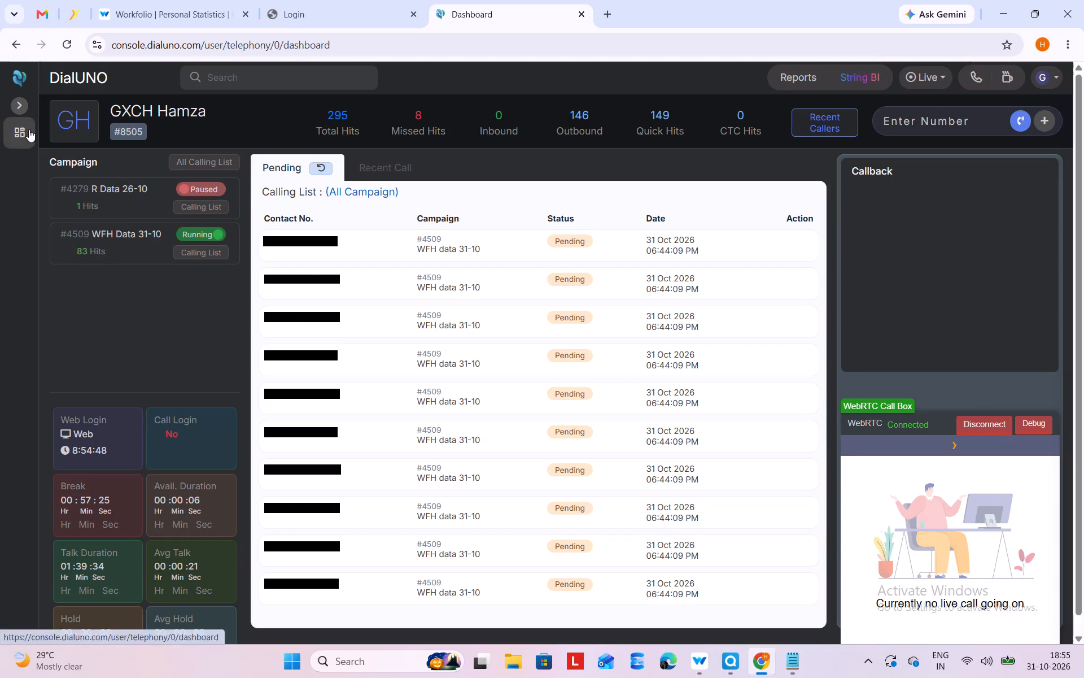
{"action": "left_click", "coordinate": [29, 129]}
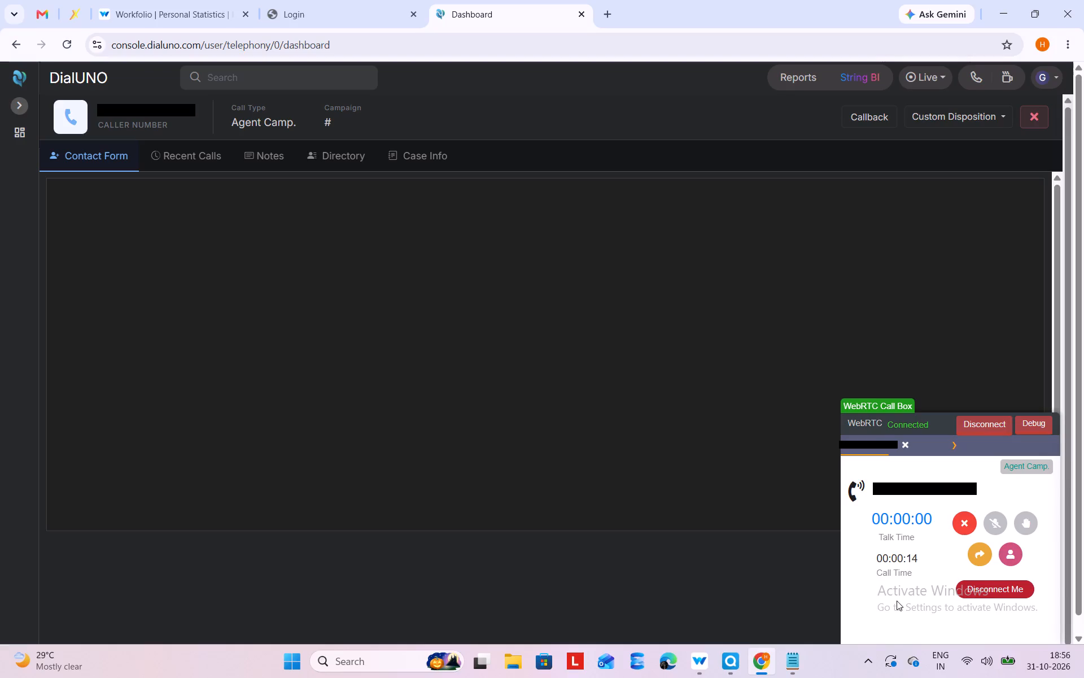
Hang up the outgoing agent campaign call and go back to the dashboard.
{"action": "left_click", "coordinate": [973, 523]}
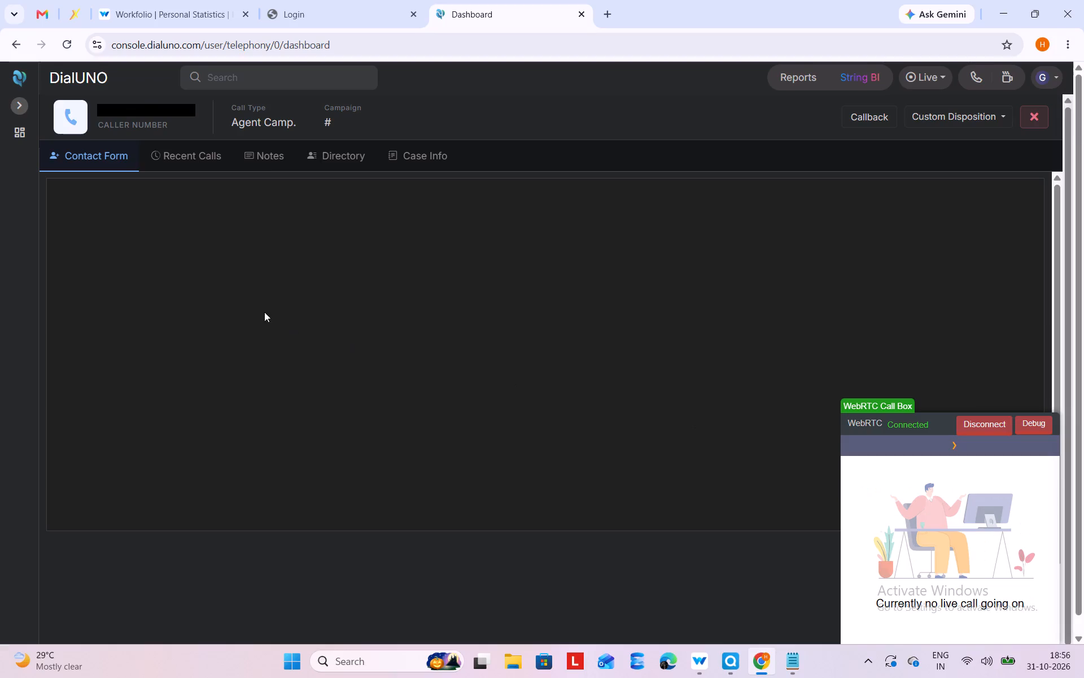
{"action": "left_click", "coordinate": [14, 141]}
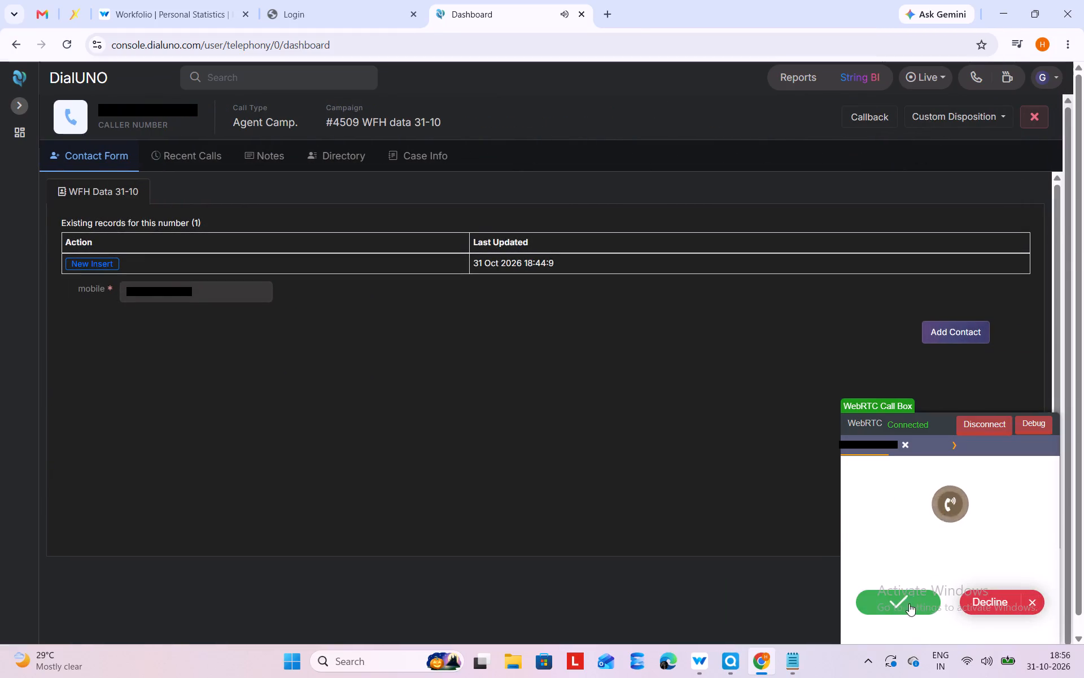
Accept the incoming WFH data 31-10 campaign call.
{"action": "left_click", "coordinate": [910, 603]}
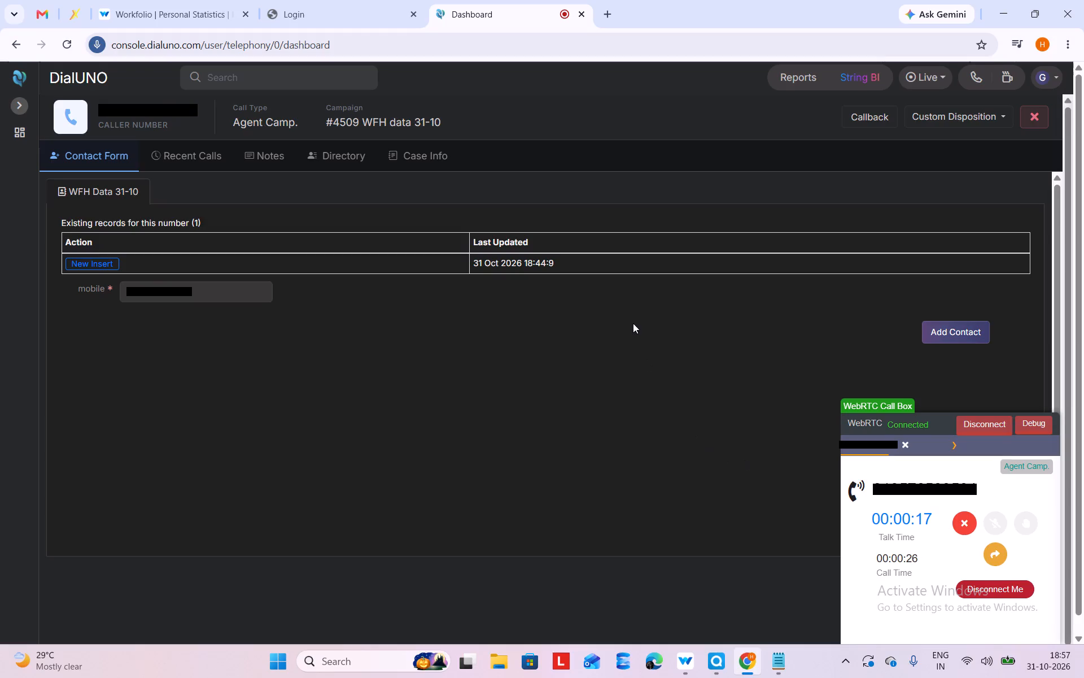
View the recent calls for the connected WFH data 31-10 caller.
{"action": "left_click", "coordinate": [160, 158]}
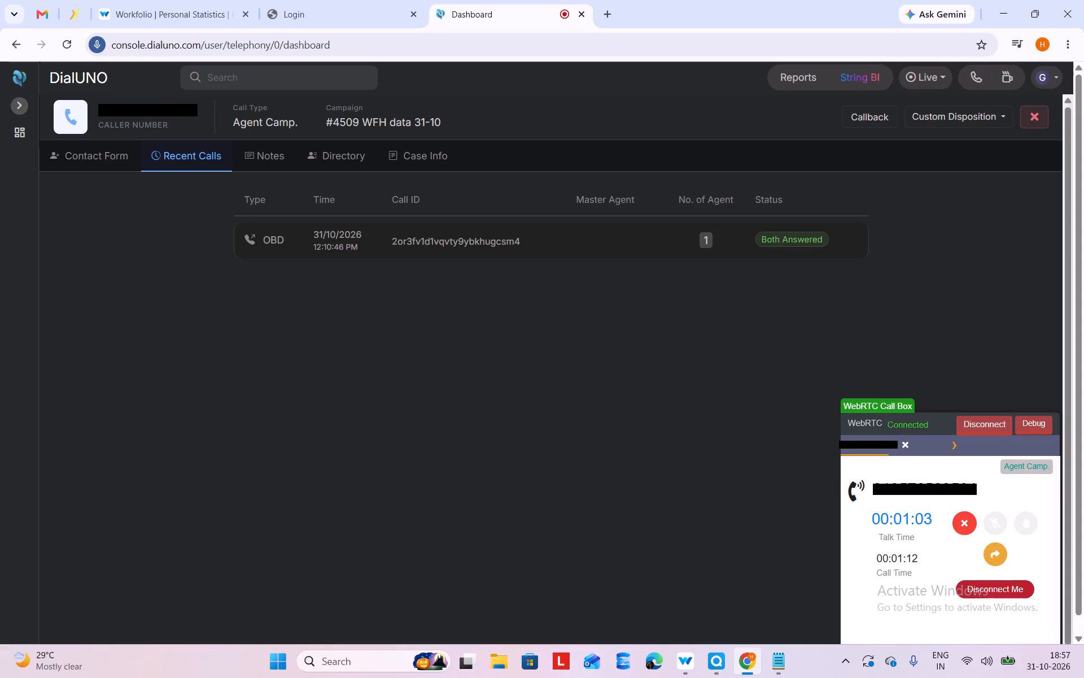
Look through GameXch's deposit page, account options and casino page during the call, and return to the DialUNO dashboard.
{"action": "left_click", "coordinate": [65, 11]}
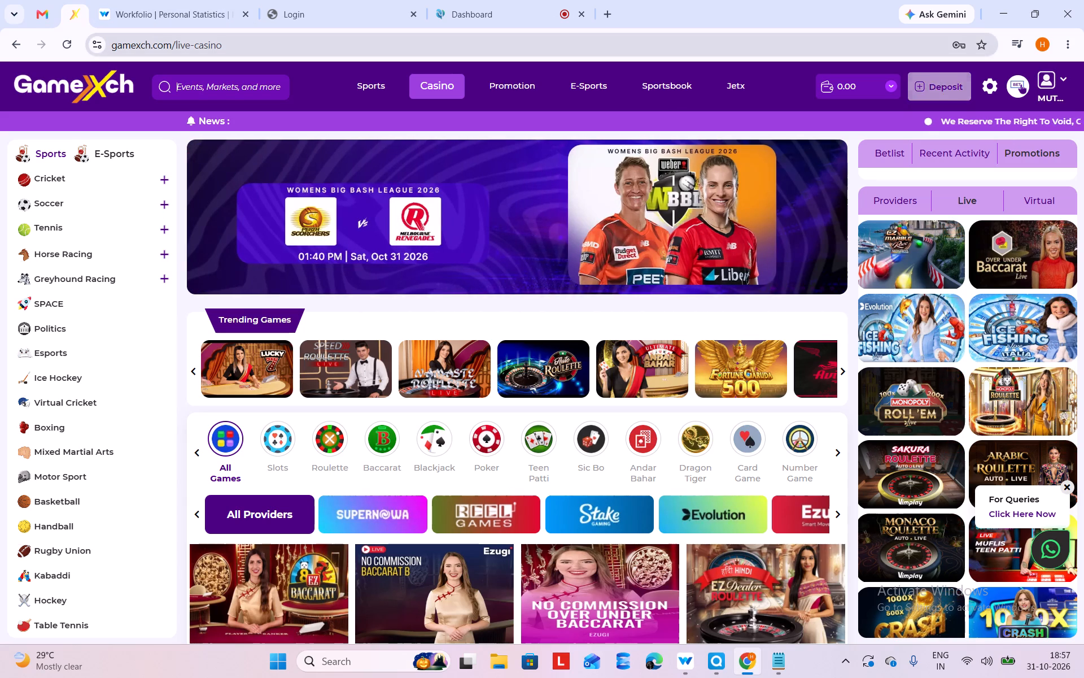
{"action": "left_click", "coordinate": [915, 85]}
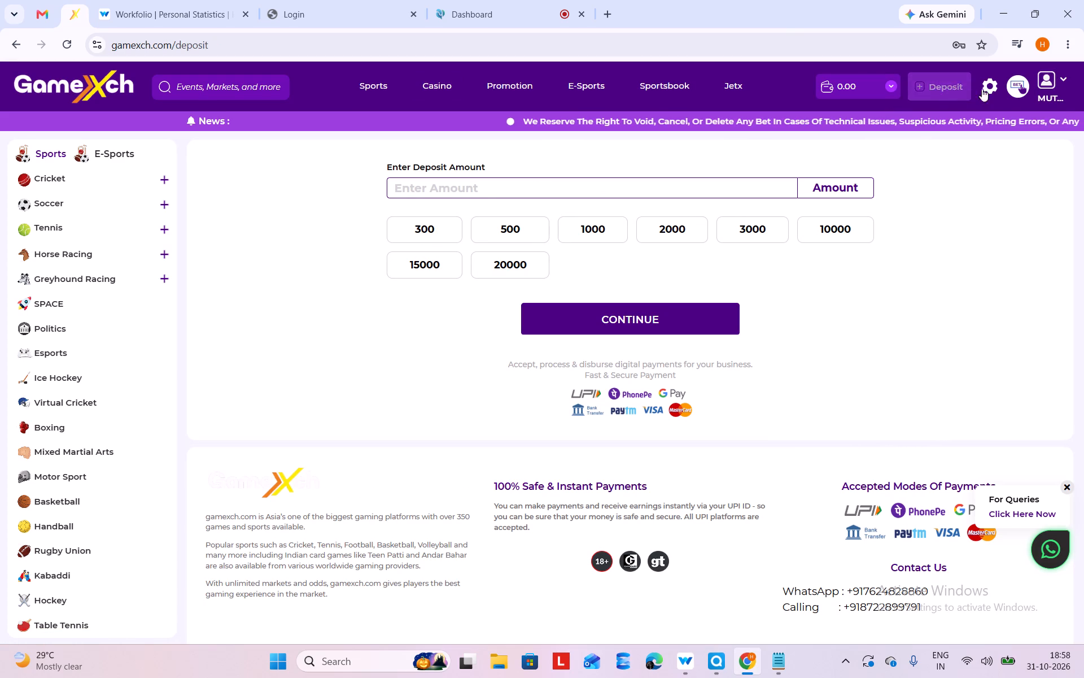
{"action": "left_click", "coordinate": [1043, 80]}
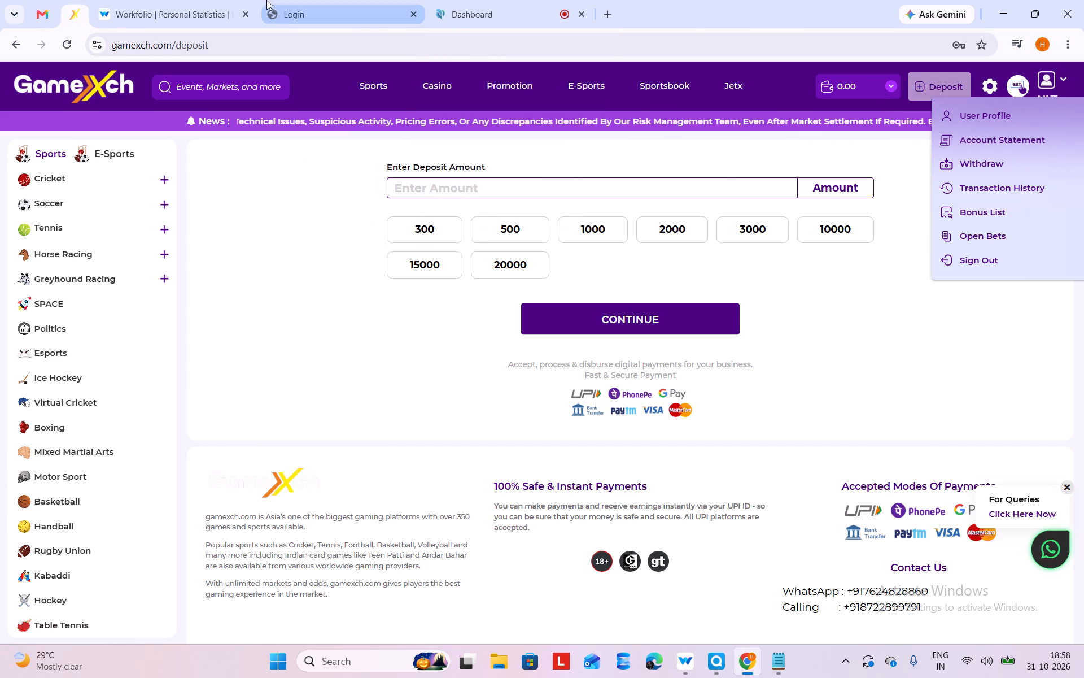
{"action": "left_click", "coordinate": [296, 190]}
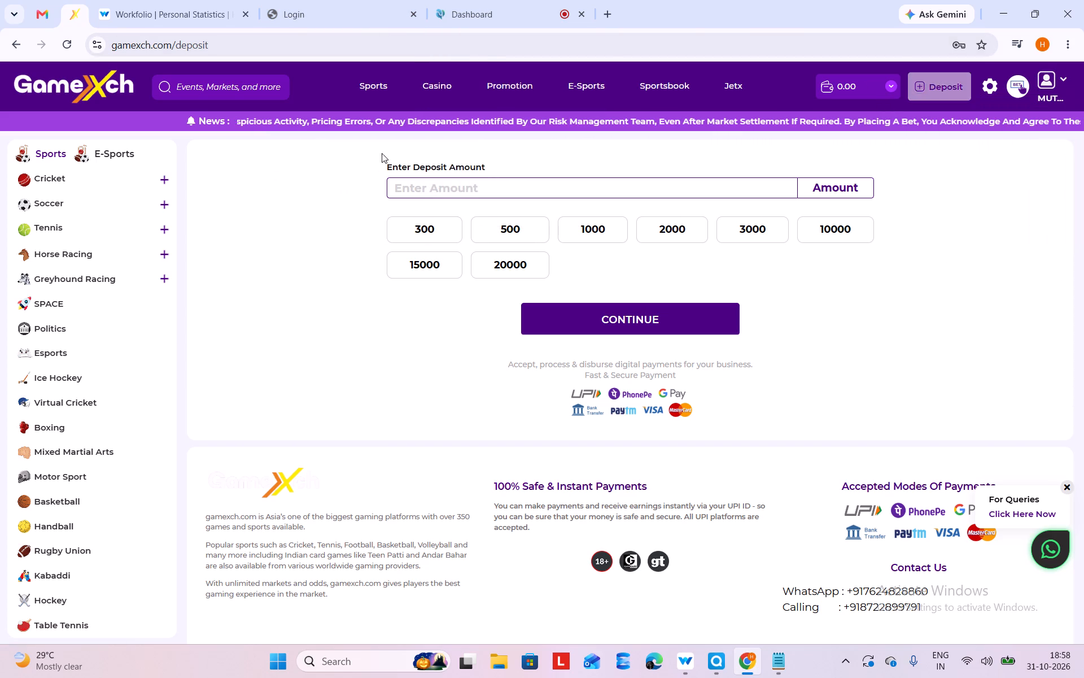
{"action": "left_click", "coordinate": [444, 80]}
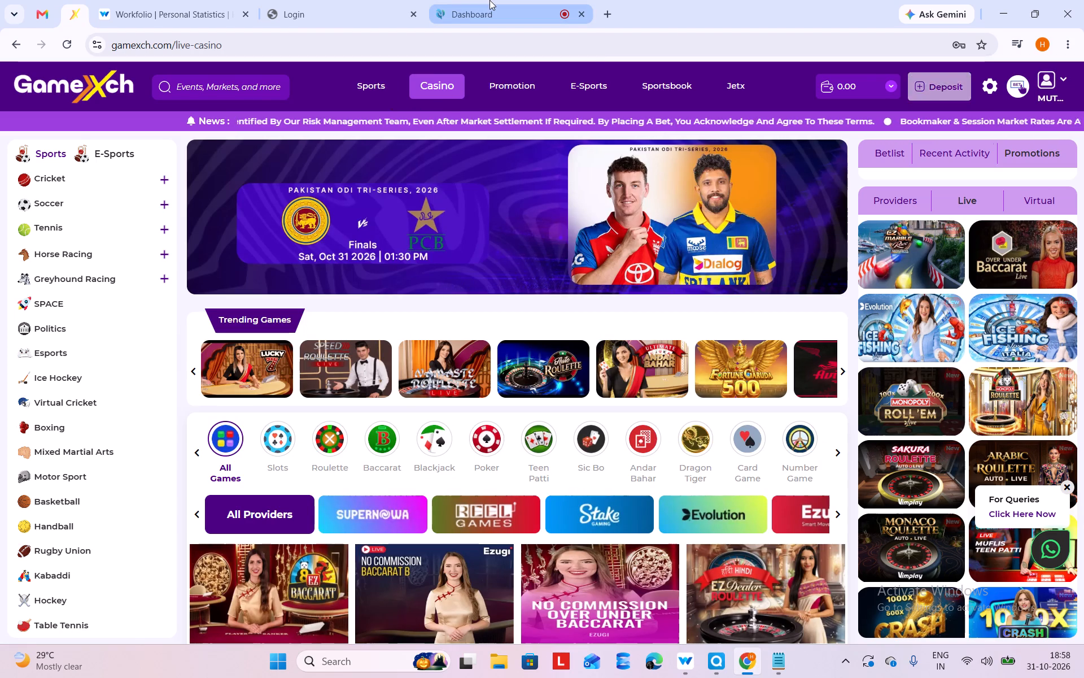
{"action": "left_click", "coordinate": [473, 17]}
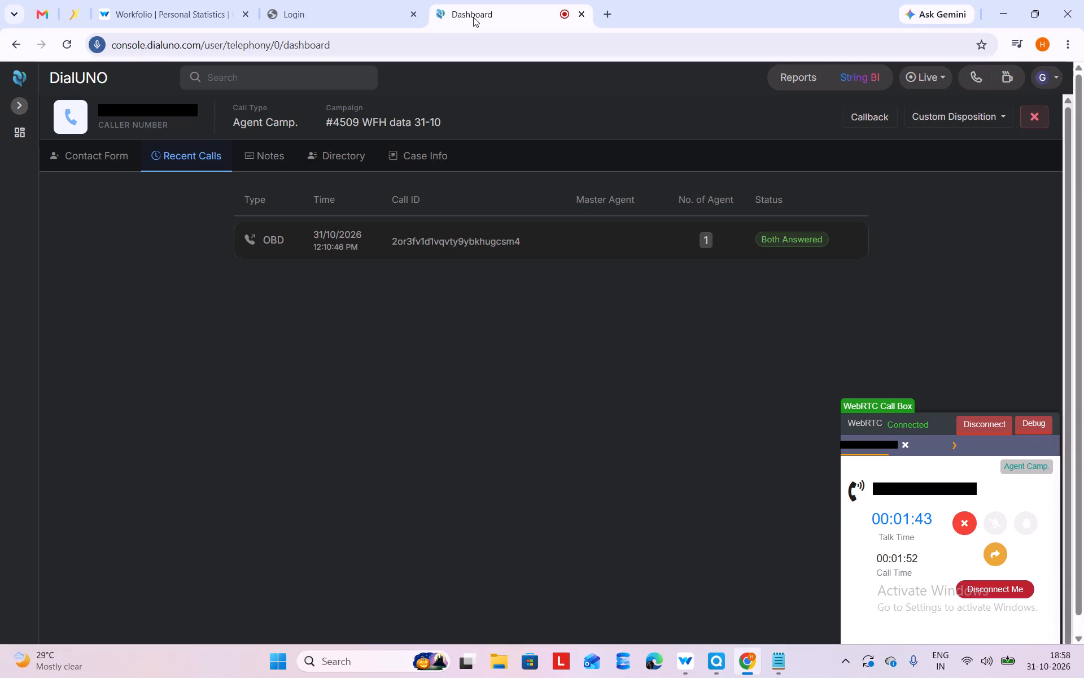
Refresh the Workfolio My Work statistics to check today's work hours, and return to the DialUNO dashboard.
{"action": "left_click", "coordinate": [150, 3]}
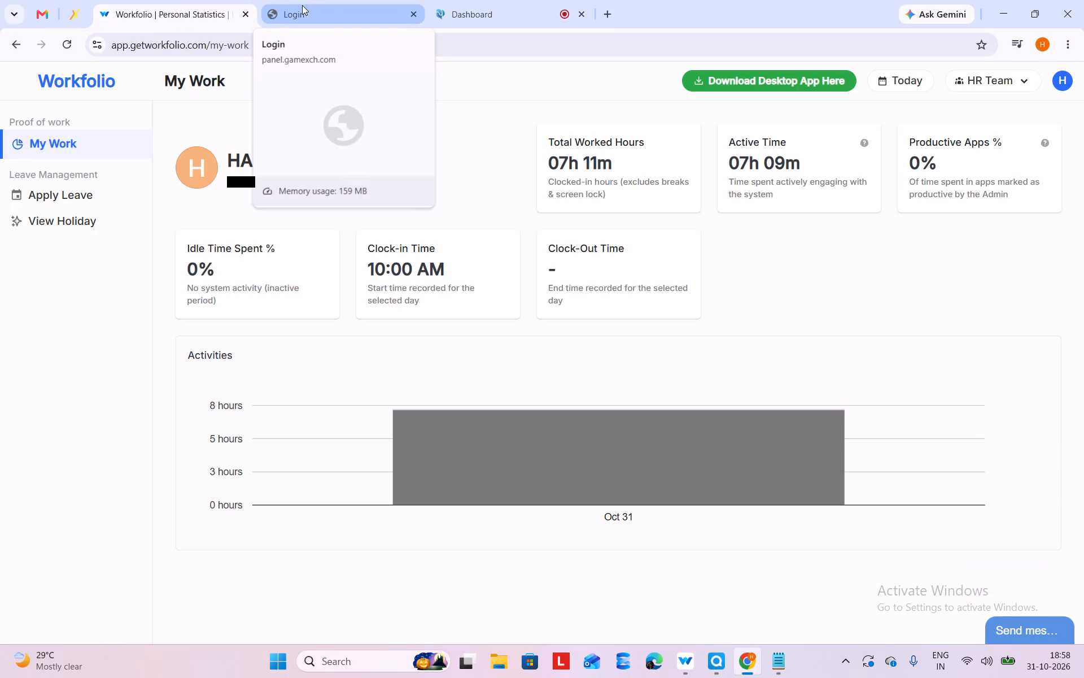
{"action": "left_click", "coordinate": [483, 5]}
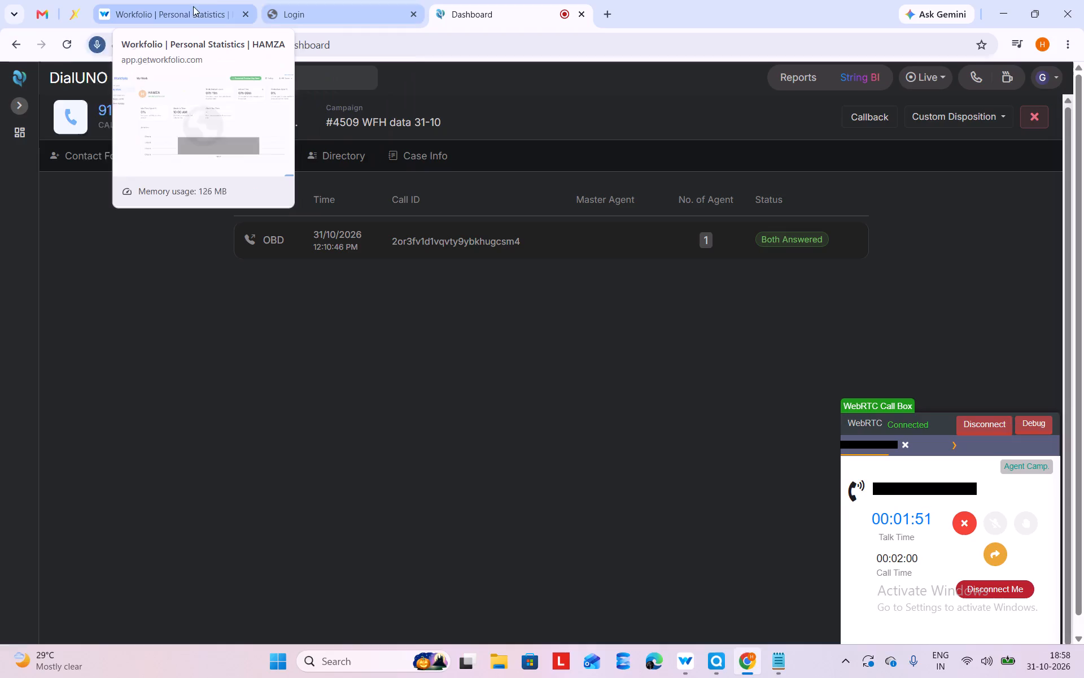
{"action": "left_click", "coordinate": [176, 6]}
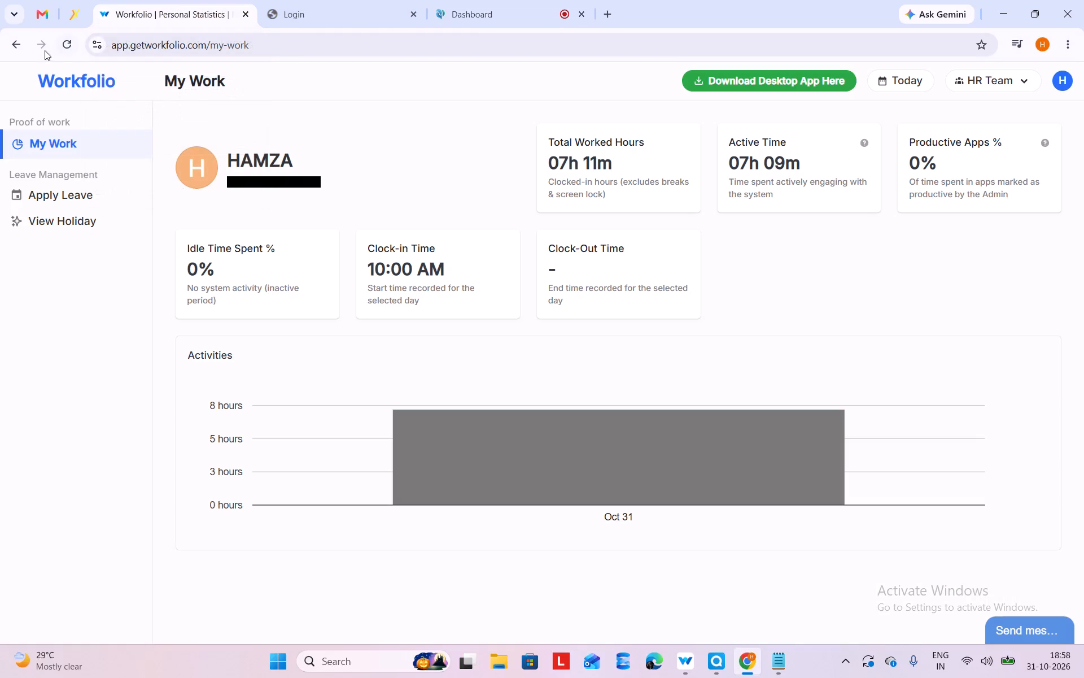
{"action": "left_click", "coordinate": [61, 45]}
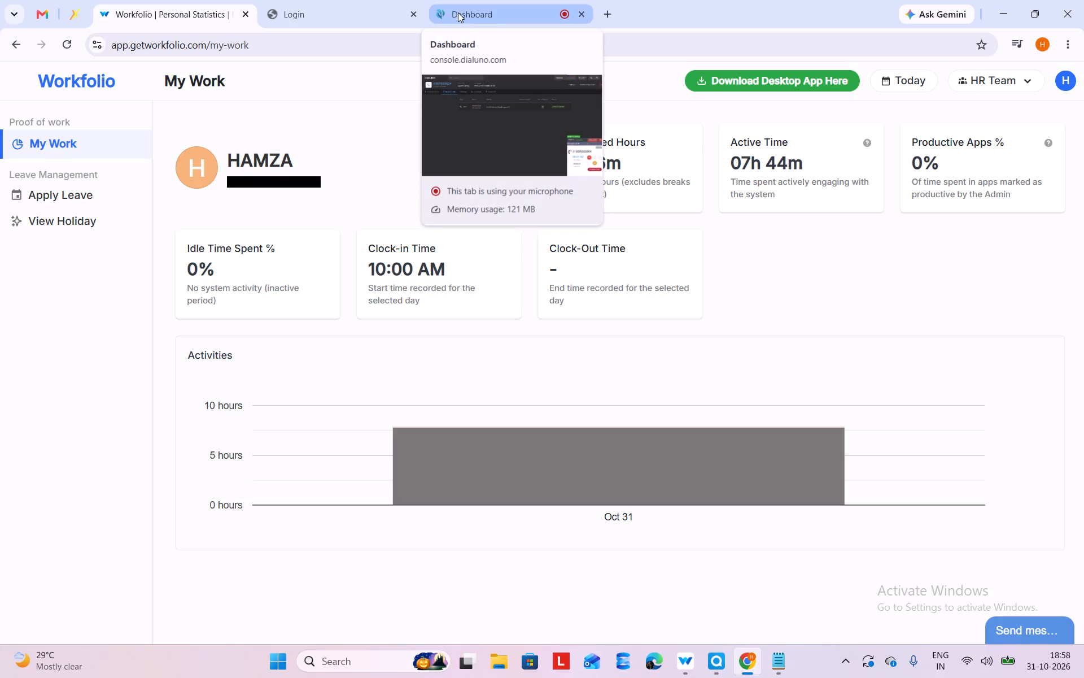
{"action": "left_click", "coordinate": [475, 16]}
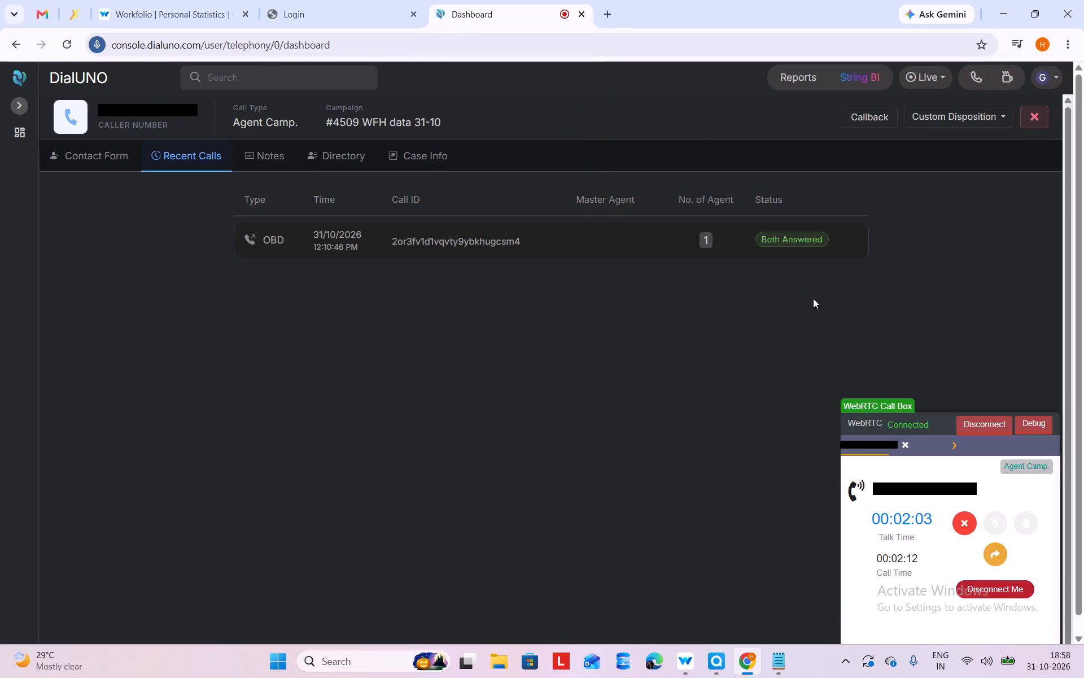
Copy the connected caller's number and send it in the private chat with Manish in Nextcloud Talk.
{"action": "left_click_drag", "start_coordinate": [892, 491], "coordinate": [980, 492]}
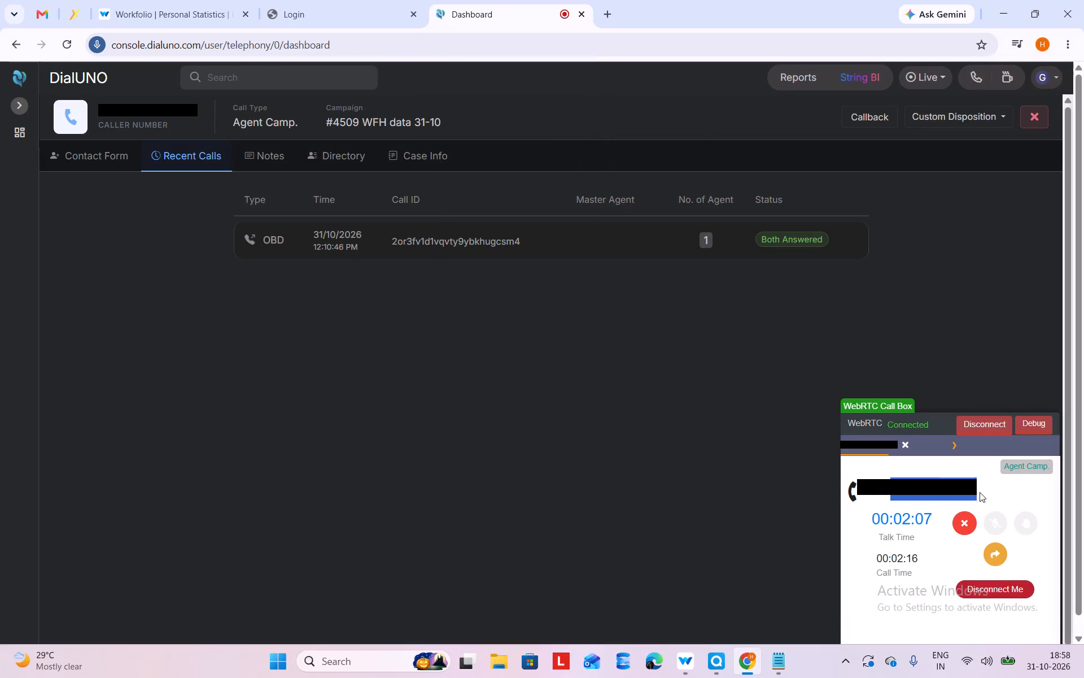
{"action": "key", "text": "ctrl+c"}
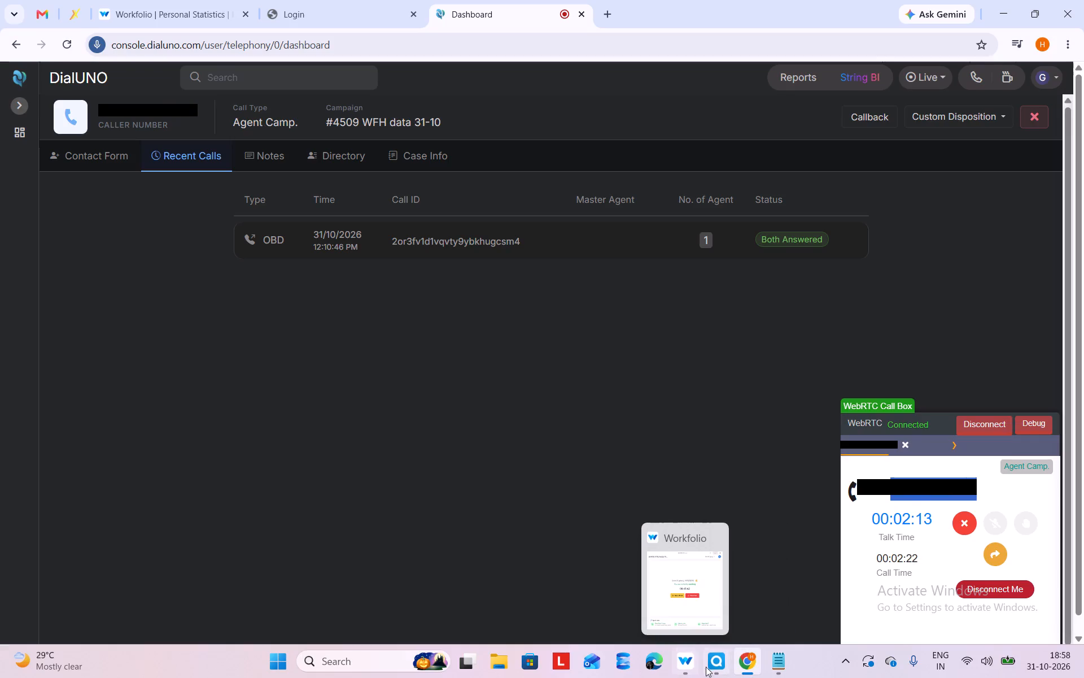
{"action": "left_click", "coordinate": [713, 661]}
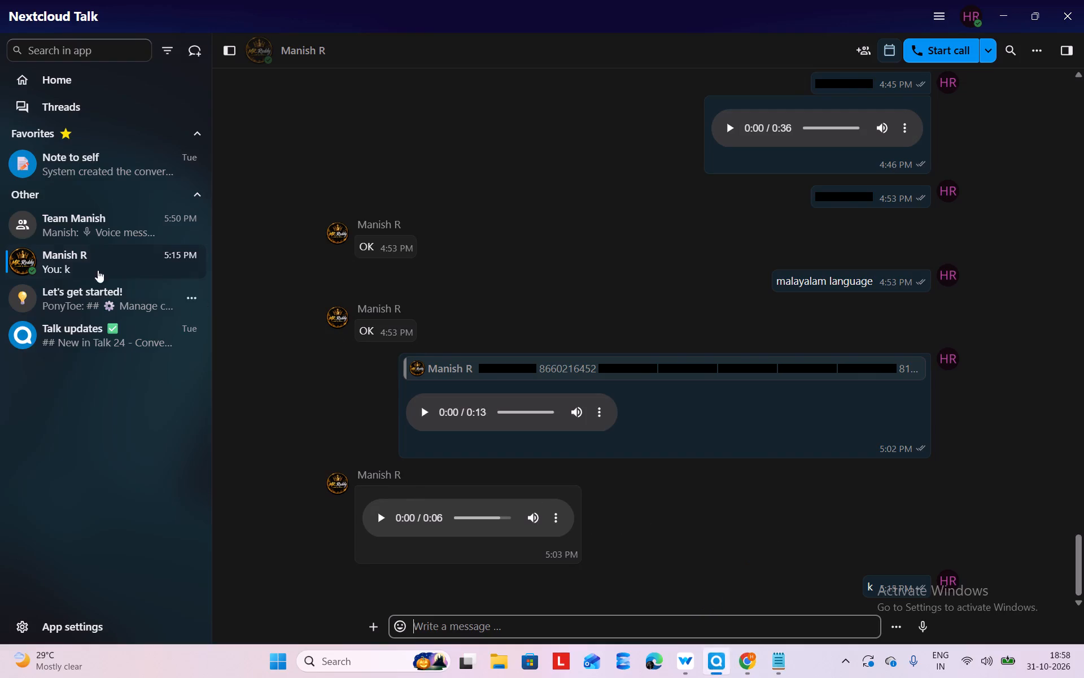
{"action": "left_click", "coordinate": [55, 257]}
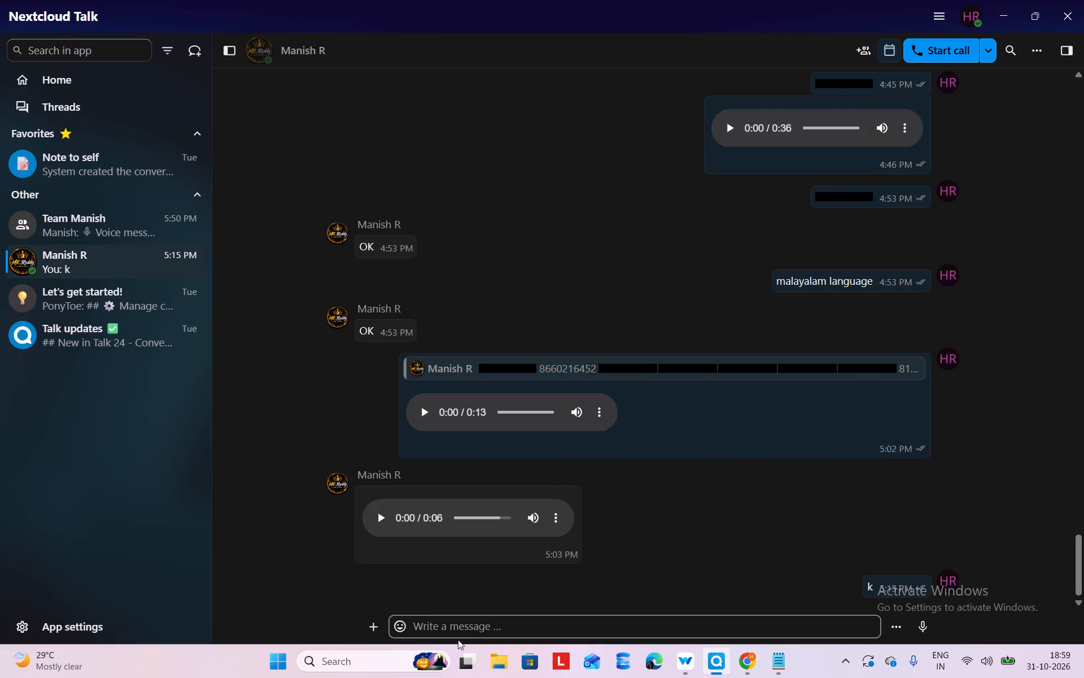
{"action": "left_click", "coordinate": [456, 629]}
{"action": "key", "text": "ctrl+v"}
{"action": "key", "text": "Return"}
Send the follow-up message "ye number pe msg kariye sir" in the same chat and return to DialUNO.
{"action": "type", "text": "ye number pe msg kar"}
{"action": "type", "text": "iyebsir"}
{"action": "key", "text": "BackSpace"}
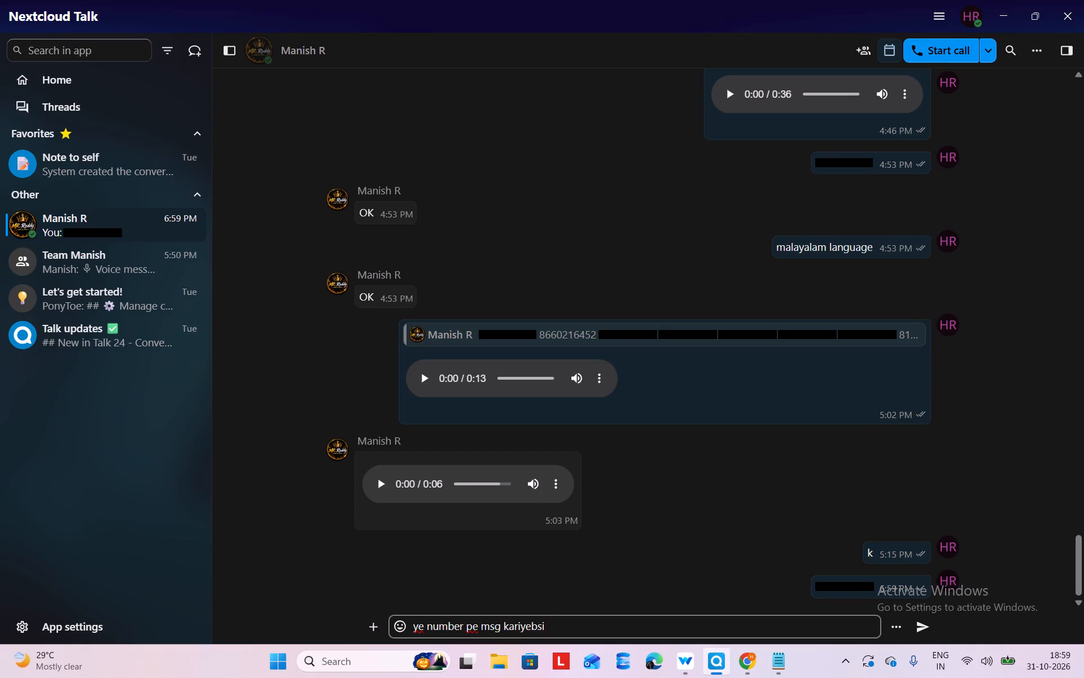
{"action": "key", "text": "BackSpace"}
{"action": "key", "text": "BackSpace"}
{"action": "key", "text": "BackSpace"}
{"action": "key", "text": "space"}
{"action": "type", "text": "sirb"}
{"action": "key", "text": "space"}
{"action": "key", "text": "BackSpace"}
{"action": "key", "text": "BackSpace"}
{"action": "key", "text": "Return"}
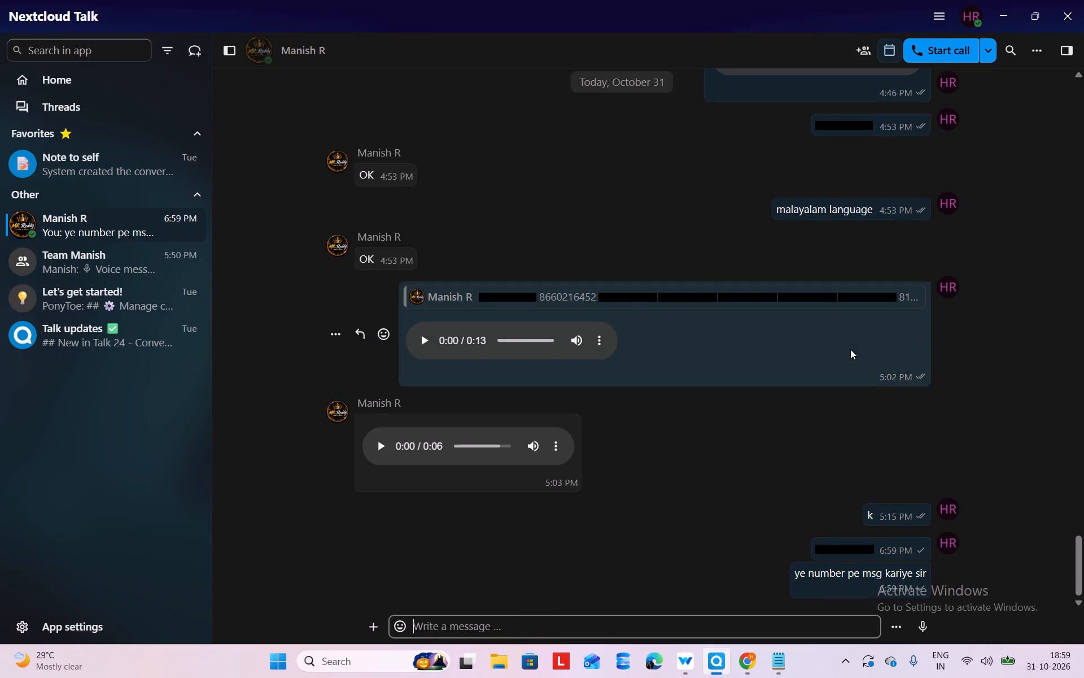
{"action": "left_click", "coordinate": [1006, 10]}
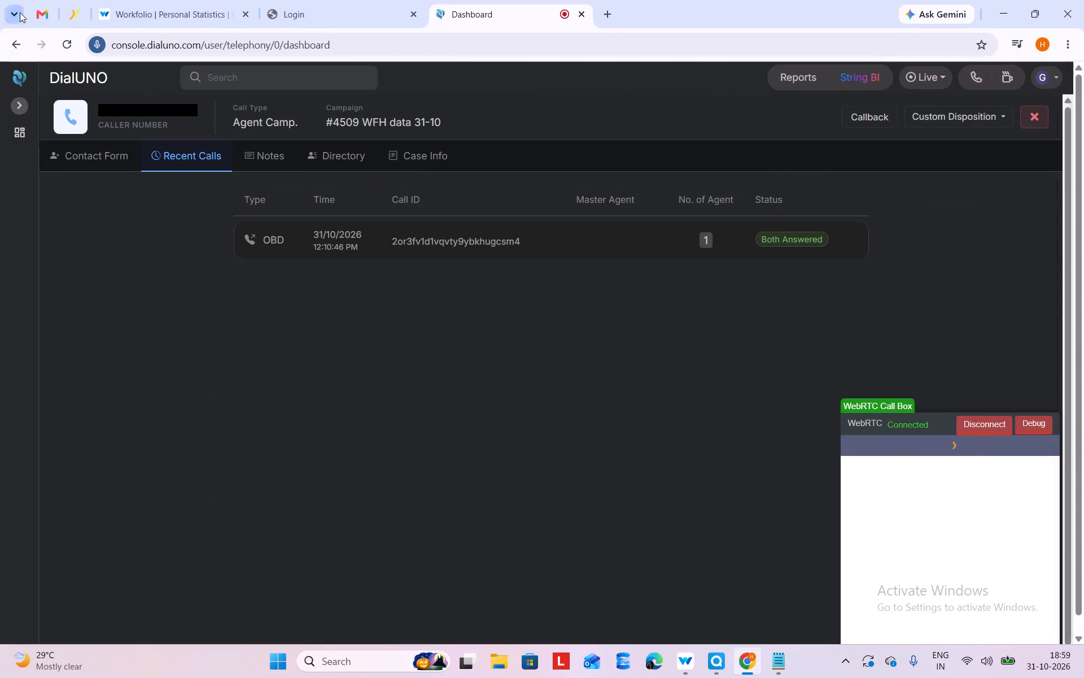
Go back to the dashboard and accept the incoming WFH data 31-10 campaign call.
{"action": "left_click", "coordinate": [18, 119]}
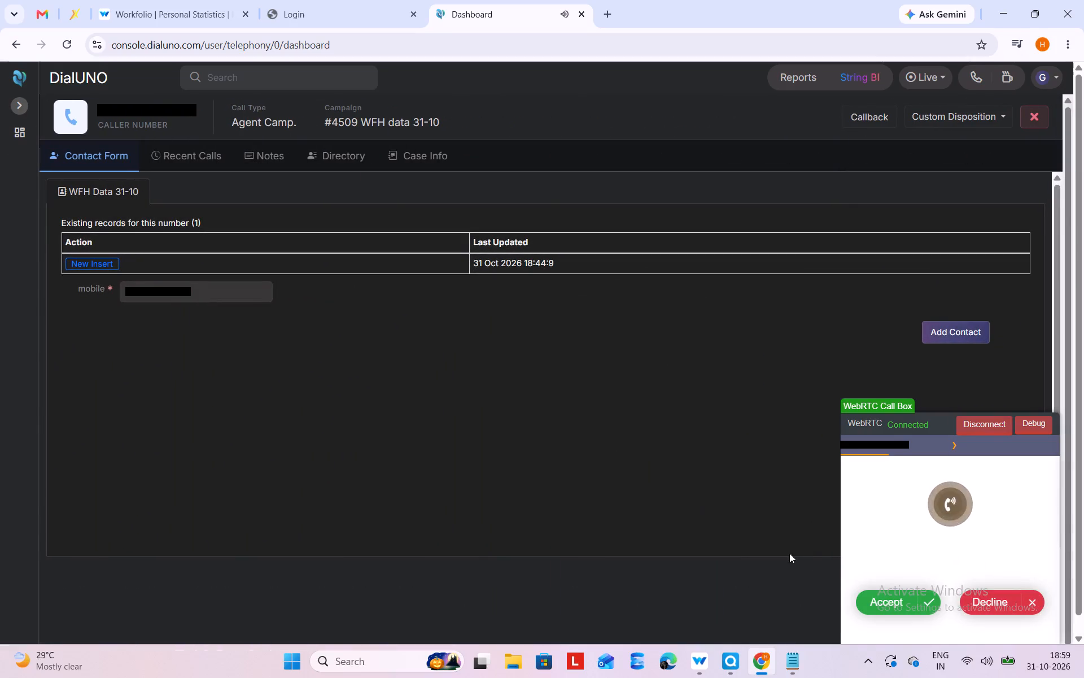
{"action": "left_click", "coordinate": [882, 596]}
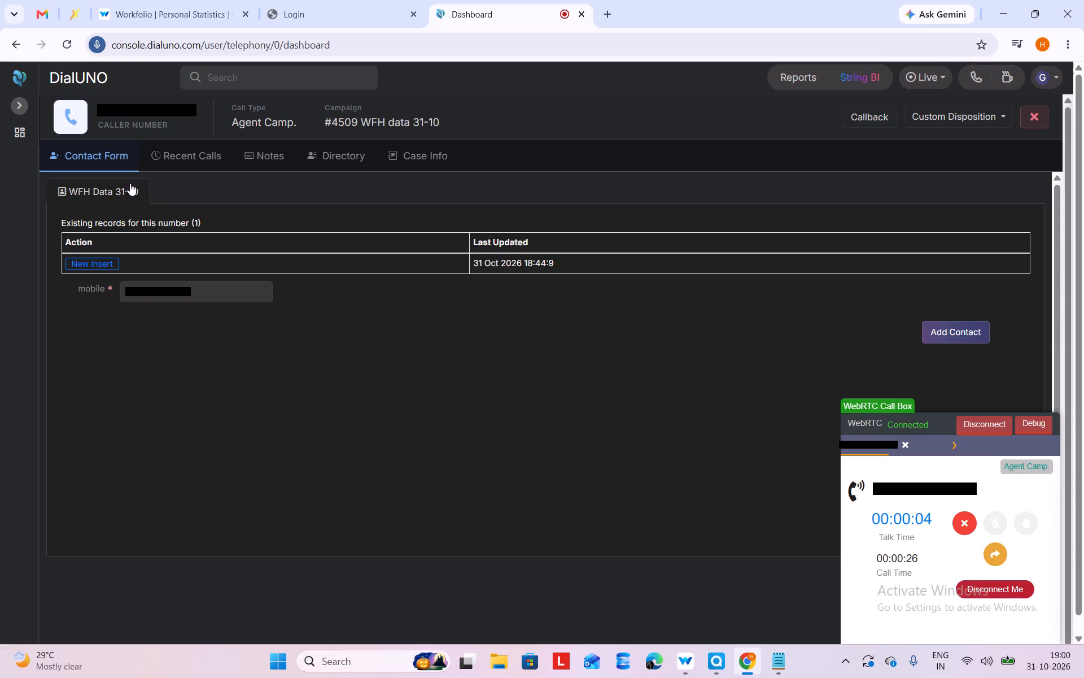
View the recent calls for the newly connected WFH data 31-10 caller.
{"action": "left_click", "coordinate": [187, 159]}
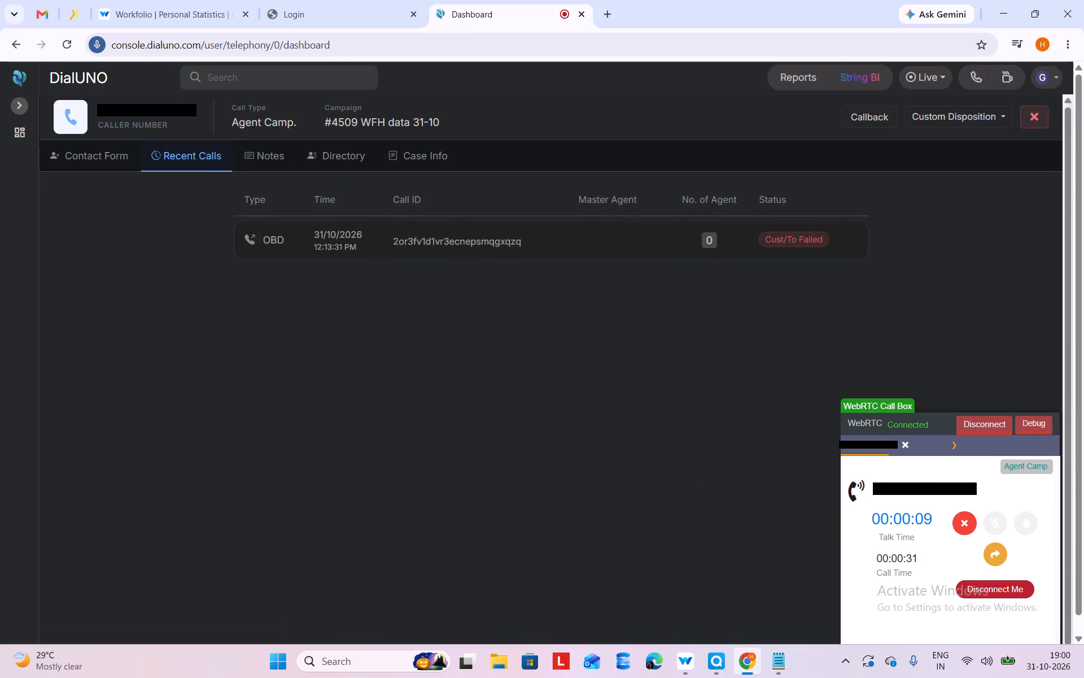
Copy the connected caller's number and send it, without its two-character prefix, in the private chat with Manish in Nextcloud Talk.
{"action": "double_click", "coordinate": [974, 488]}
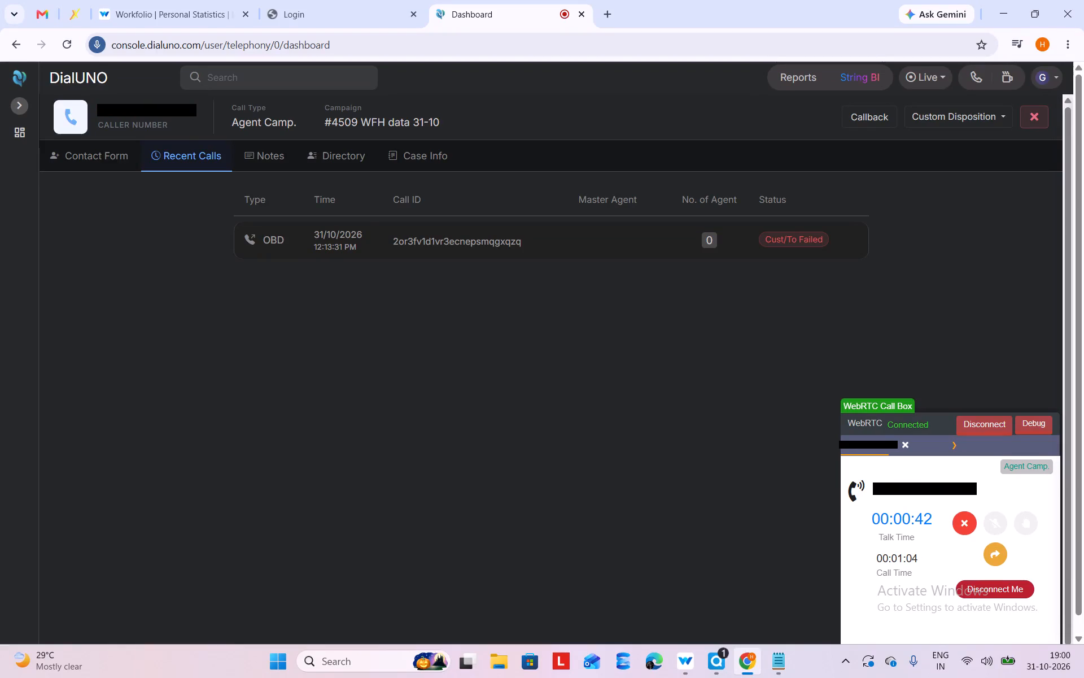
{"action": "double_click", "coordinate": [902, 492]}
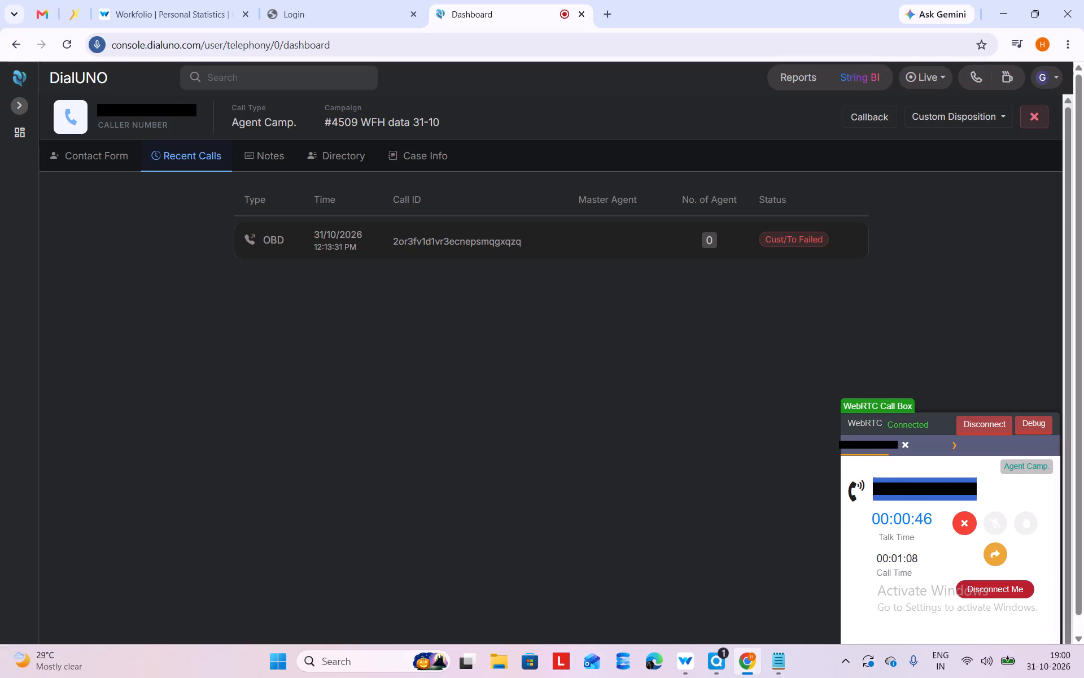
{"action": "key", "text": "ctrl+c"}
{"action": "key", "text": "ctrl+c"}
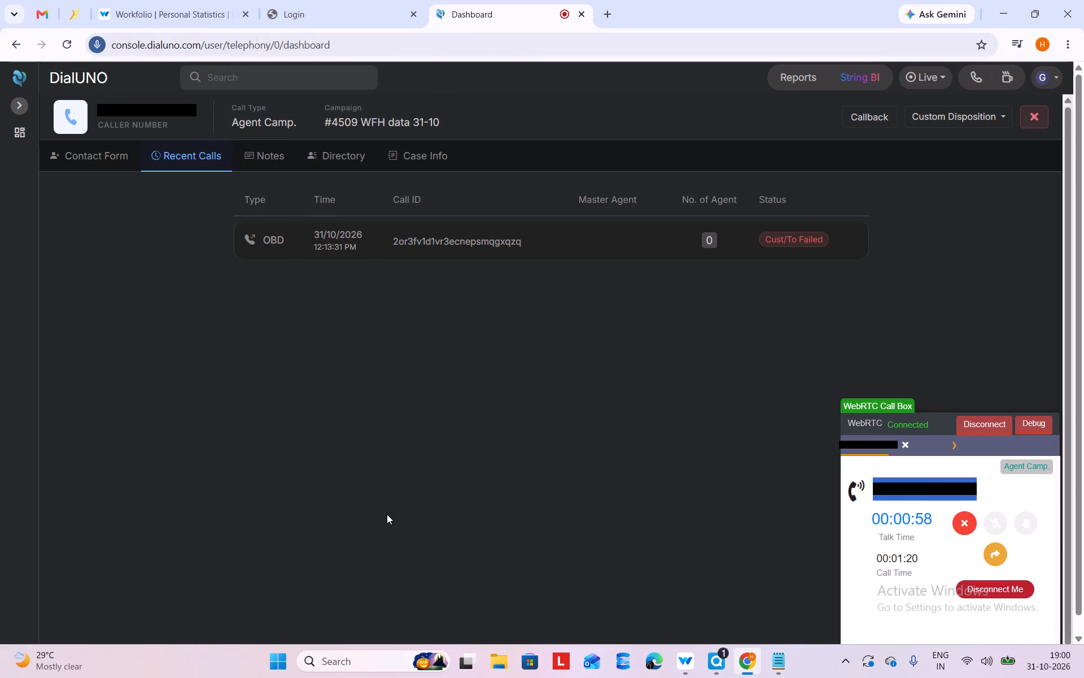
{"action": "left_click", "coordinate": [713, 668]}
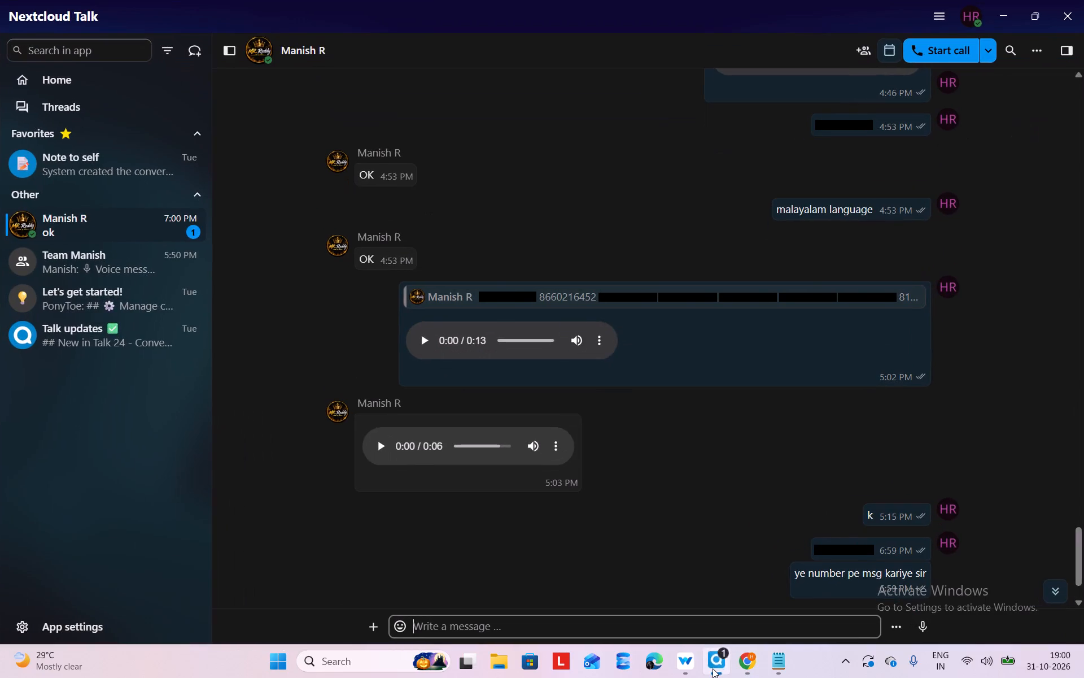
{"action": "left_click", "coordinate": [630, 627]}
{"action": "key", "text": "ctrl+v"}
{"action": "key", "text": "Left"}
{"action": "key", "text": "Left"}
{"action": "key", "text": "Left"}
{"action": "key", "text": "Left"}
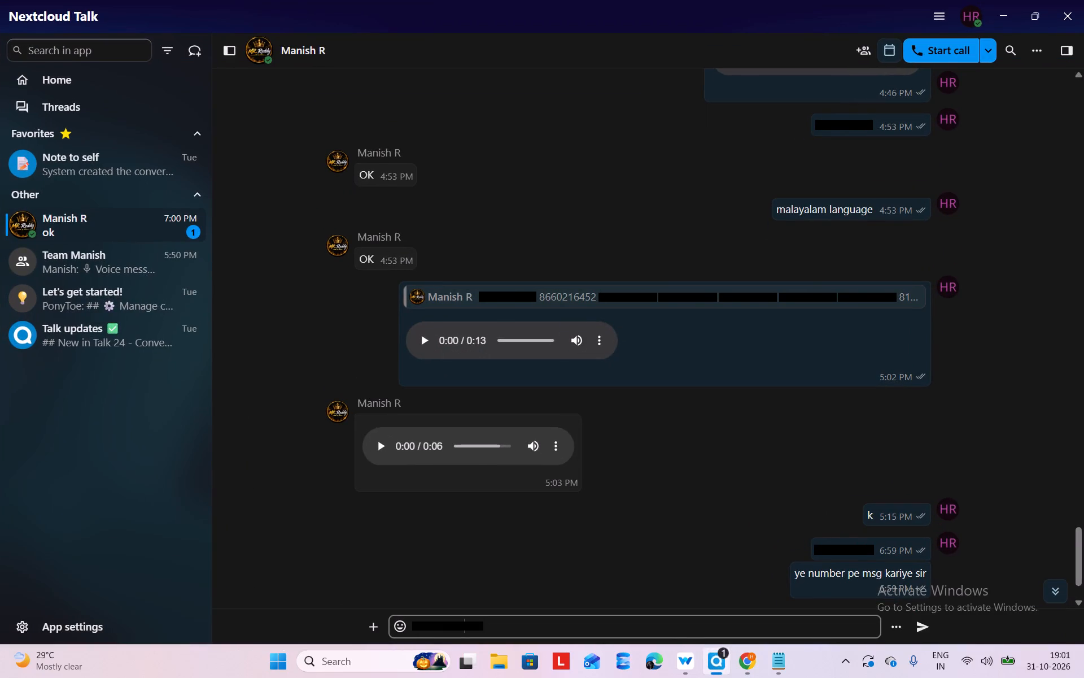
{"action": "key", "text": "Left"}
{"action": "key", "text": "Left"}
{"action": "key", "text": "Left"}
{"action": "key", "text": "Left"}
{"action": "key", "text": "Left"}
{"action": "key", "text": "Left"}
{"action": "key", "text": "BackSpace"}
{"action": "key", "text": "BackSpace"}
{"action": "key", "text": "Return"}
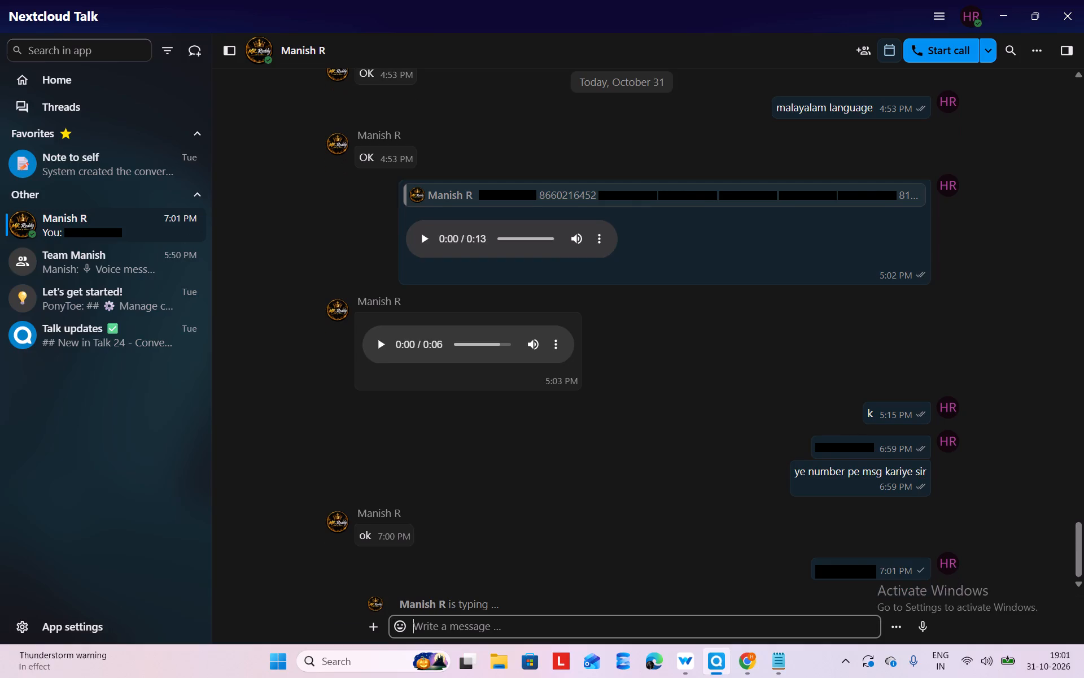
Reply to the sent number message with "ye number pe msg kariye" and return to DialUNO.
{"action": "key", "text": "s"}
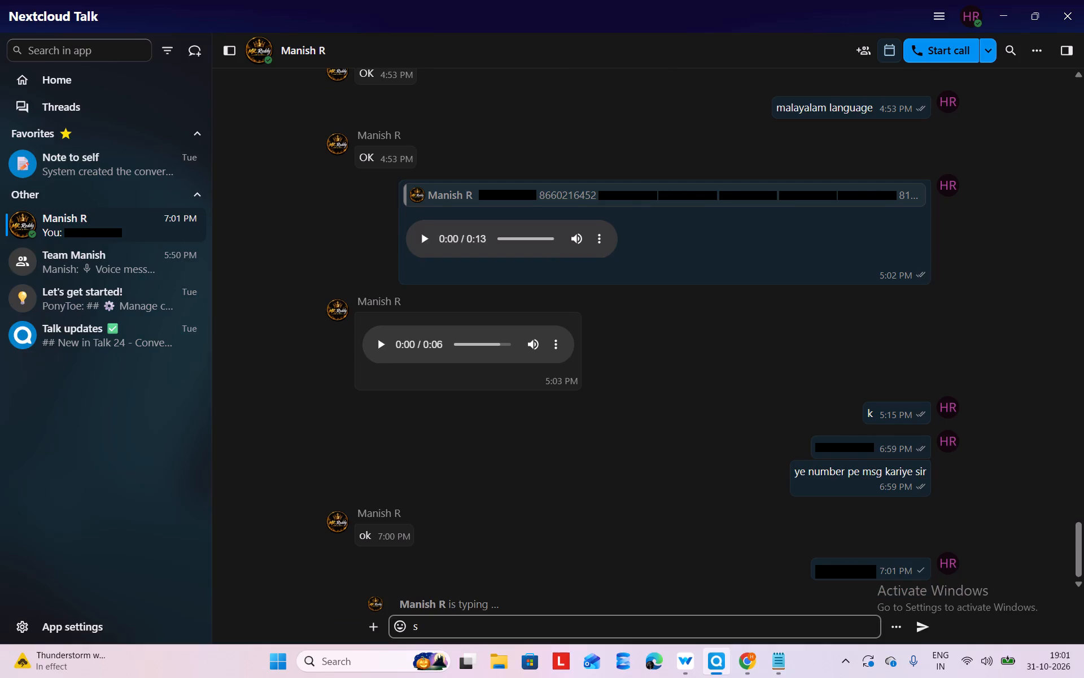
{"action": "key", "text": "BackSpace"}
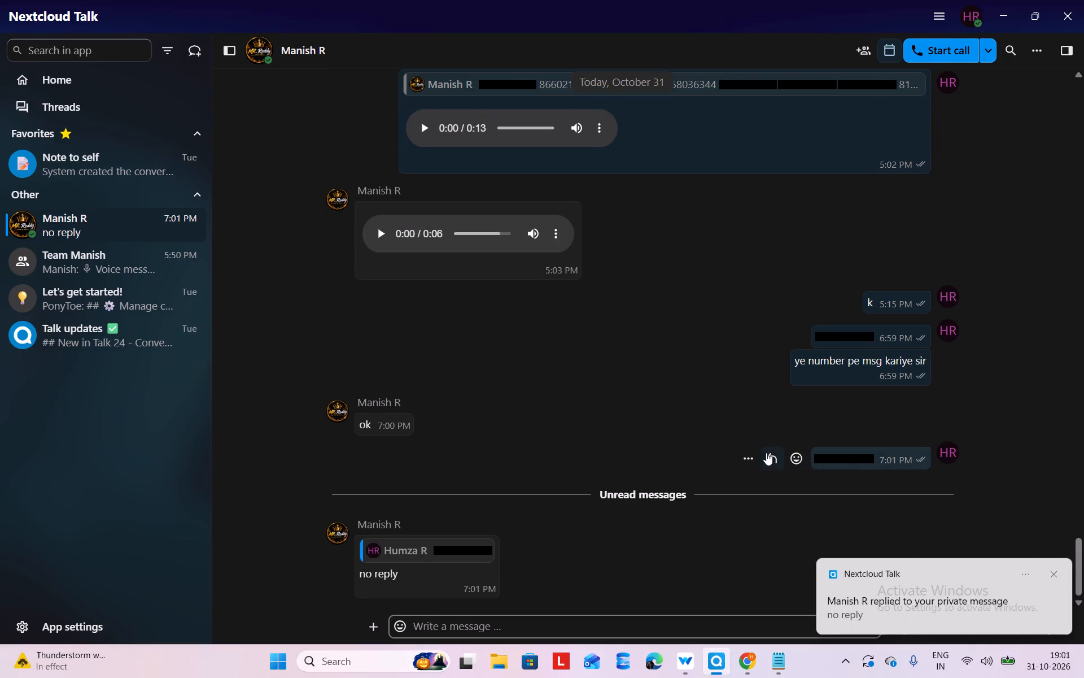
{"action": "left_click", "coordinate": [767, 453]}
{"action": "key", "text": "y"}
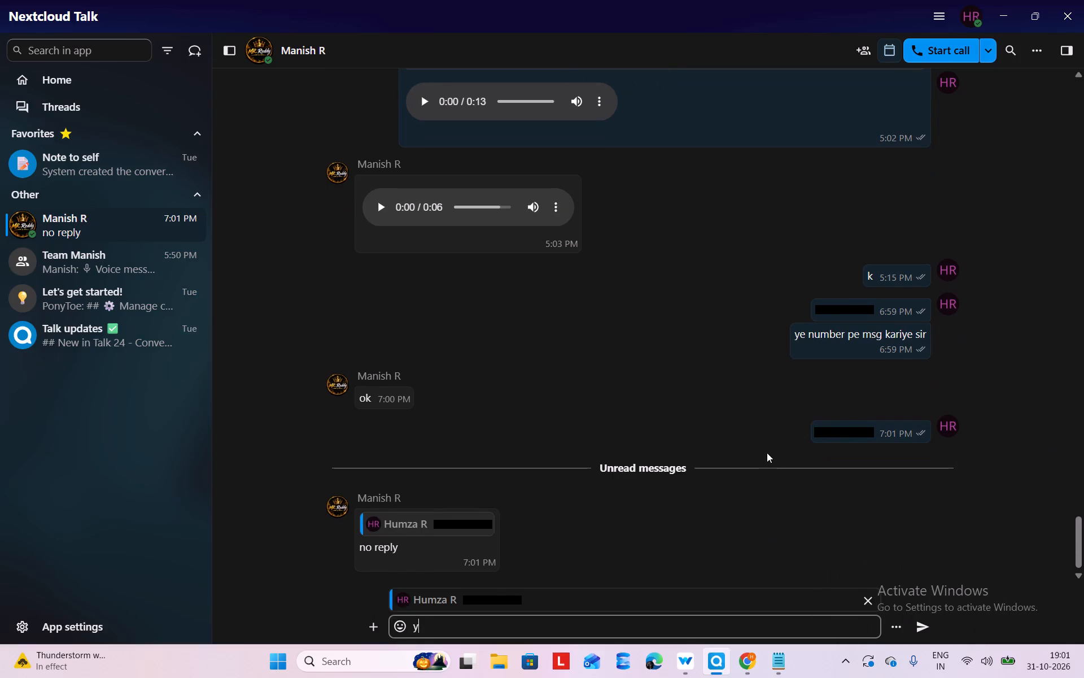
{"action": "type", "text": "e number pe"}
{"action": "key", "text": "space"}
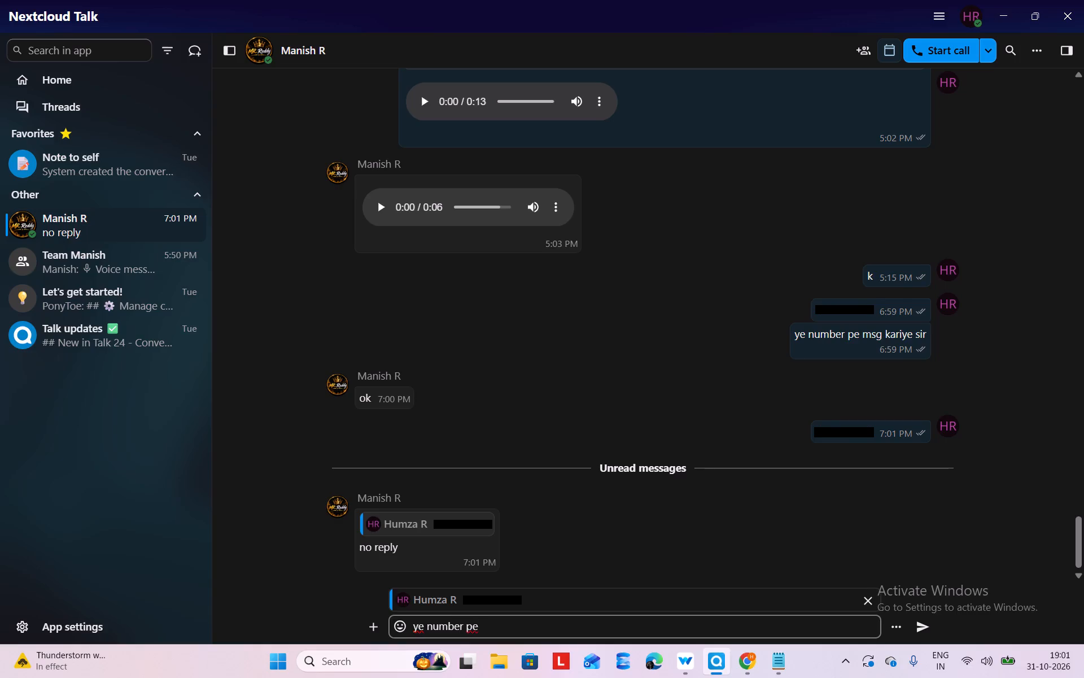
{"action": "type", "text": "msg kariye"}
{"action": "key", "text": "space"}
{"action": "key", "text": "Return"}
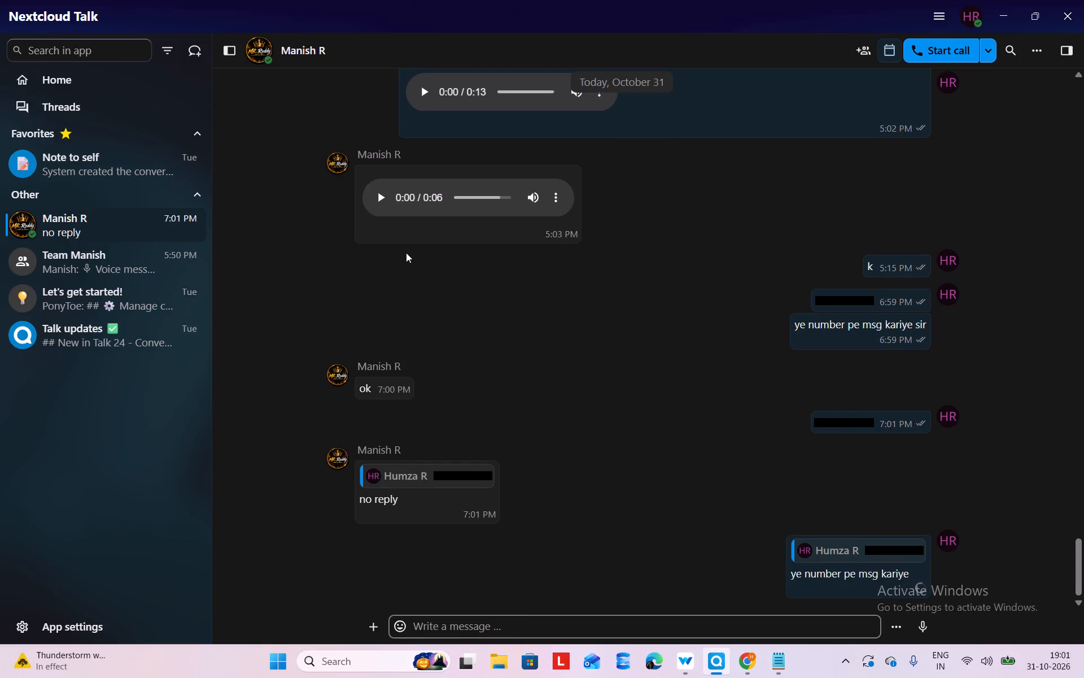
{"action": "left_click", "coordinate": [753, 665]}
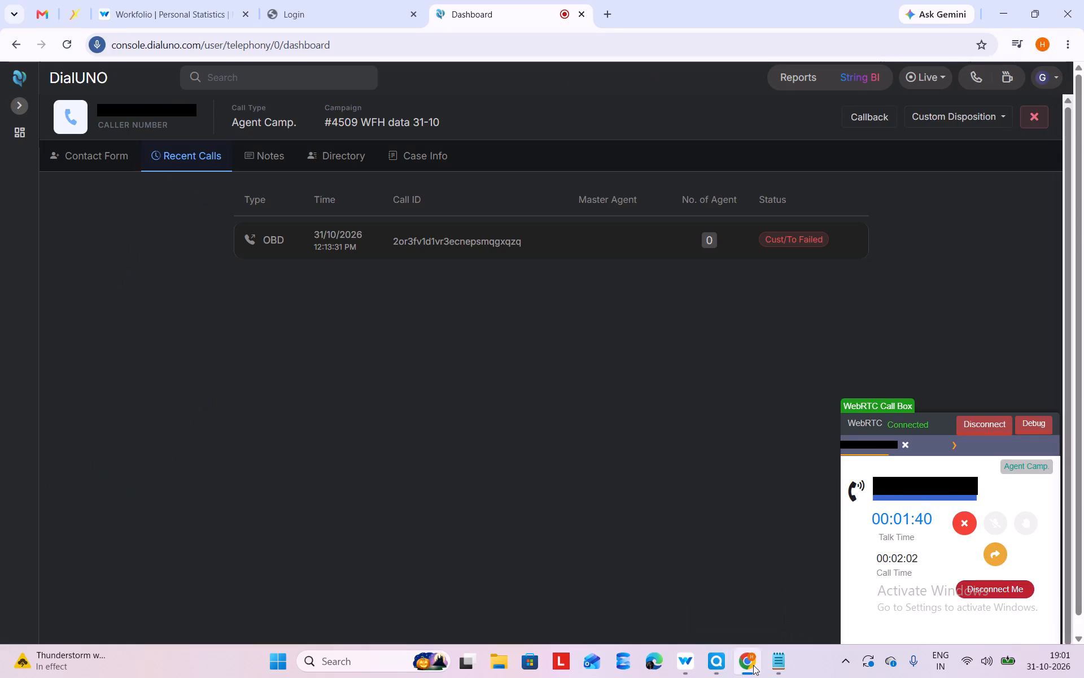
Dismiss the Nextcloud Talk notification, check the newest message in the chat with Manish, and return to DialUNO.
{"action": "left_click", "coordinate": [882, 485]}
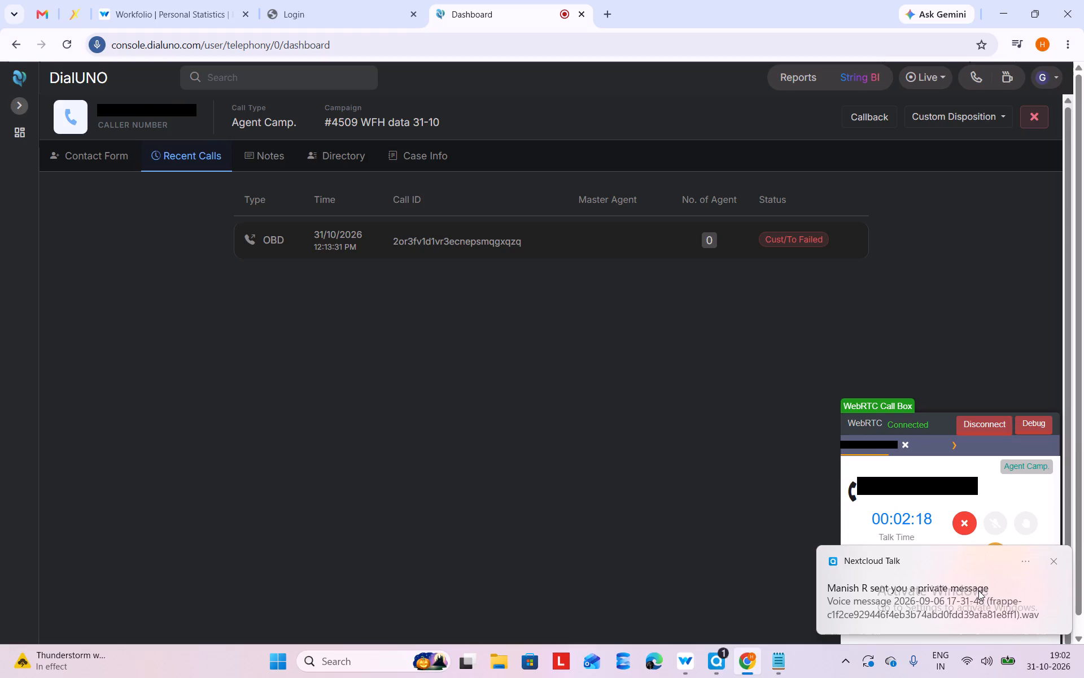
{"action": "scroll", "coordinate": [124, 677], "scroll_direction": "up", "scroll_amount": 1}
{"action": "left_click", "coordinate": [1059, 540]}
{"action": "left_click", "coordinate": [1053, 560]}
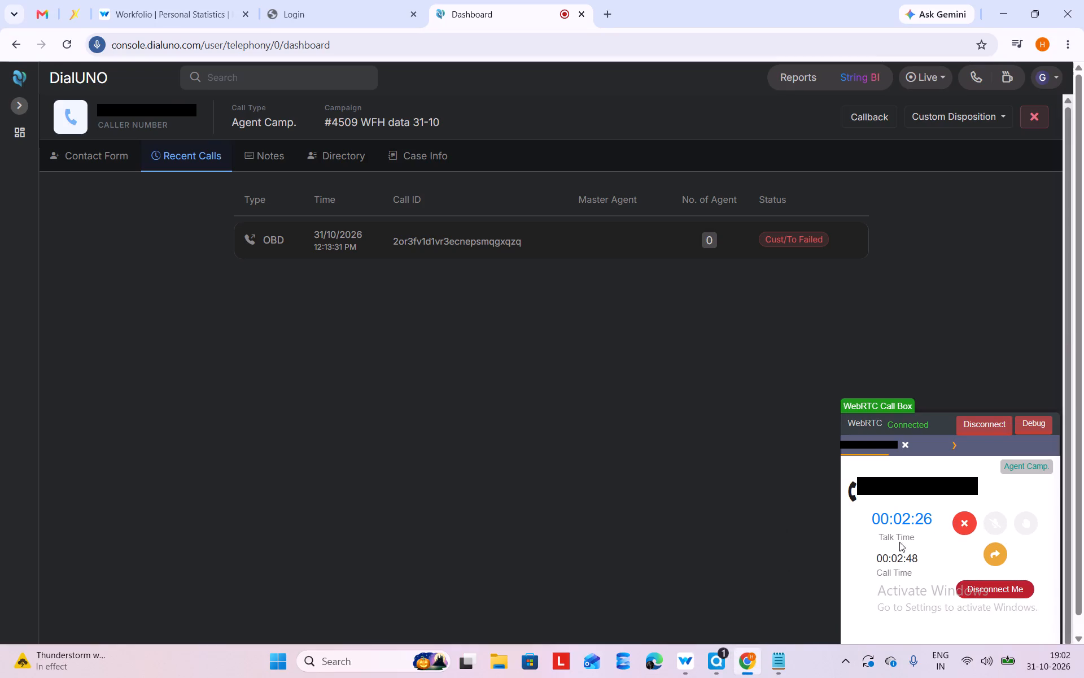
{"action": "left_click", "coordinate": [722, 667]}
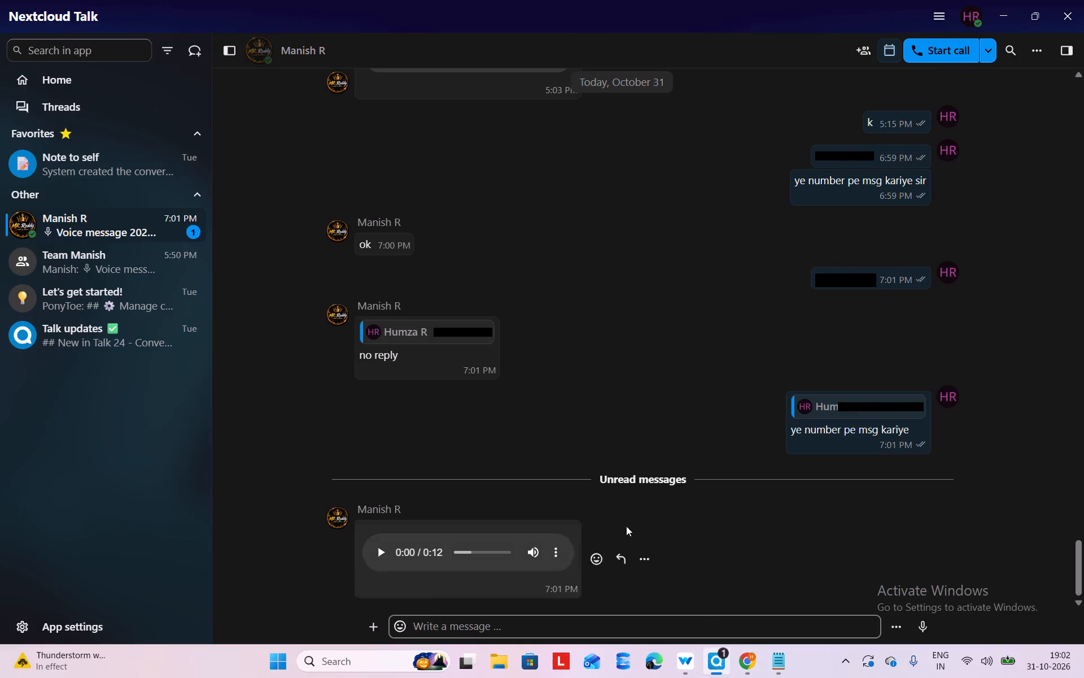
{"action": "left_click", "coordinate": [1002, 25]}
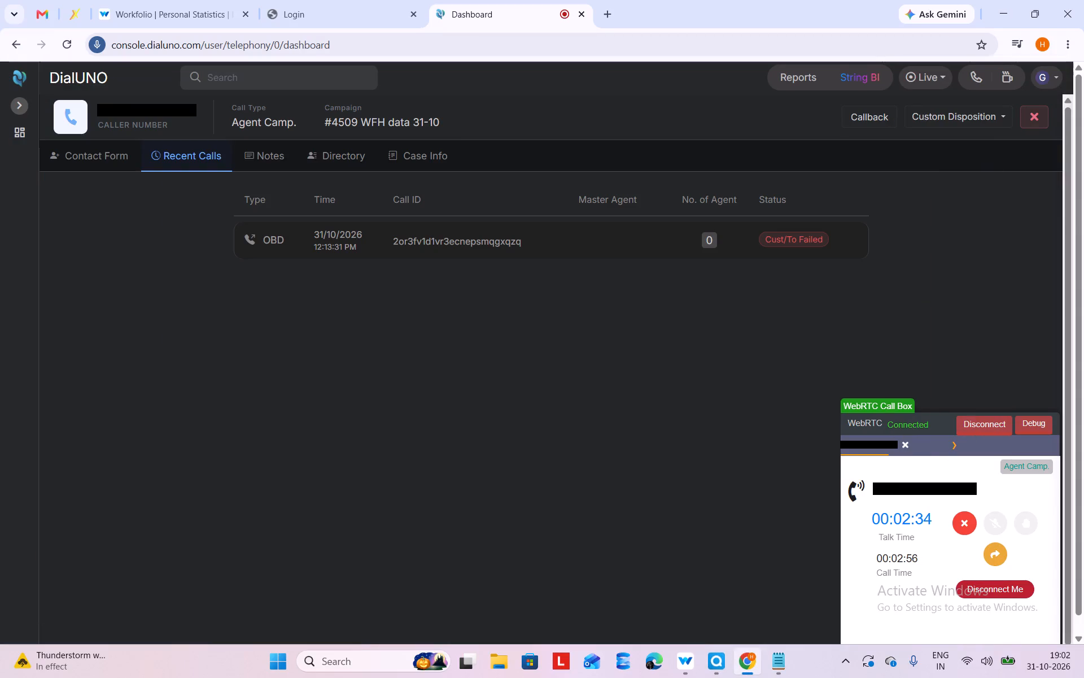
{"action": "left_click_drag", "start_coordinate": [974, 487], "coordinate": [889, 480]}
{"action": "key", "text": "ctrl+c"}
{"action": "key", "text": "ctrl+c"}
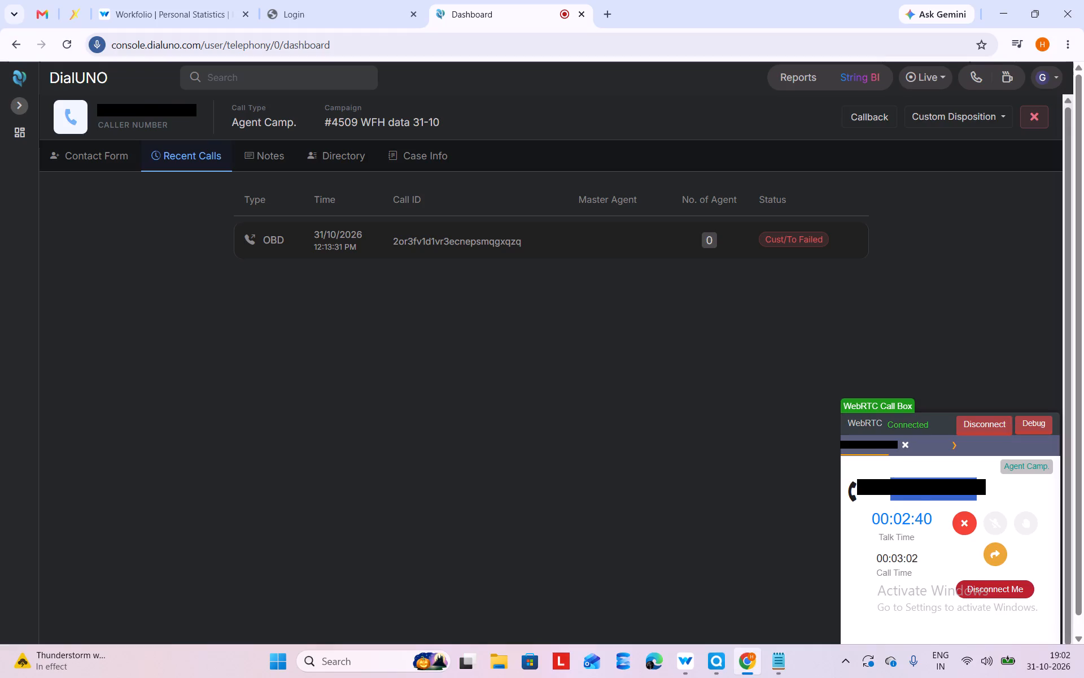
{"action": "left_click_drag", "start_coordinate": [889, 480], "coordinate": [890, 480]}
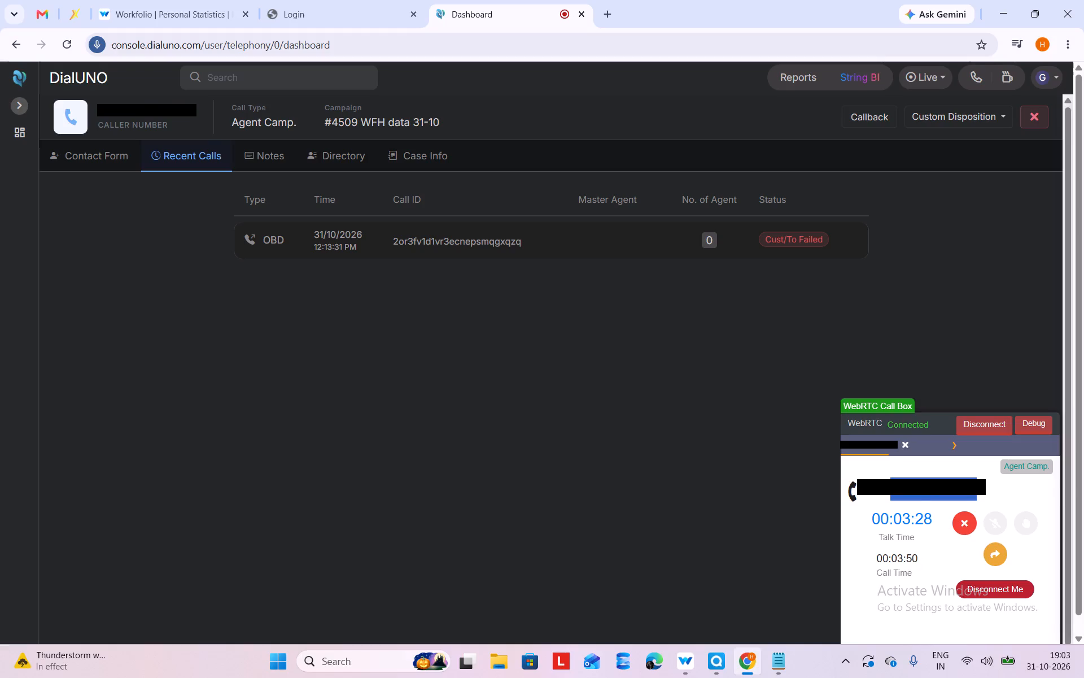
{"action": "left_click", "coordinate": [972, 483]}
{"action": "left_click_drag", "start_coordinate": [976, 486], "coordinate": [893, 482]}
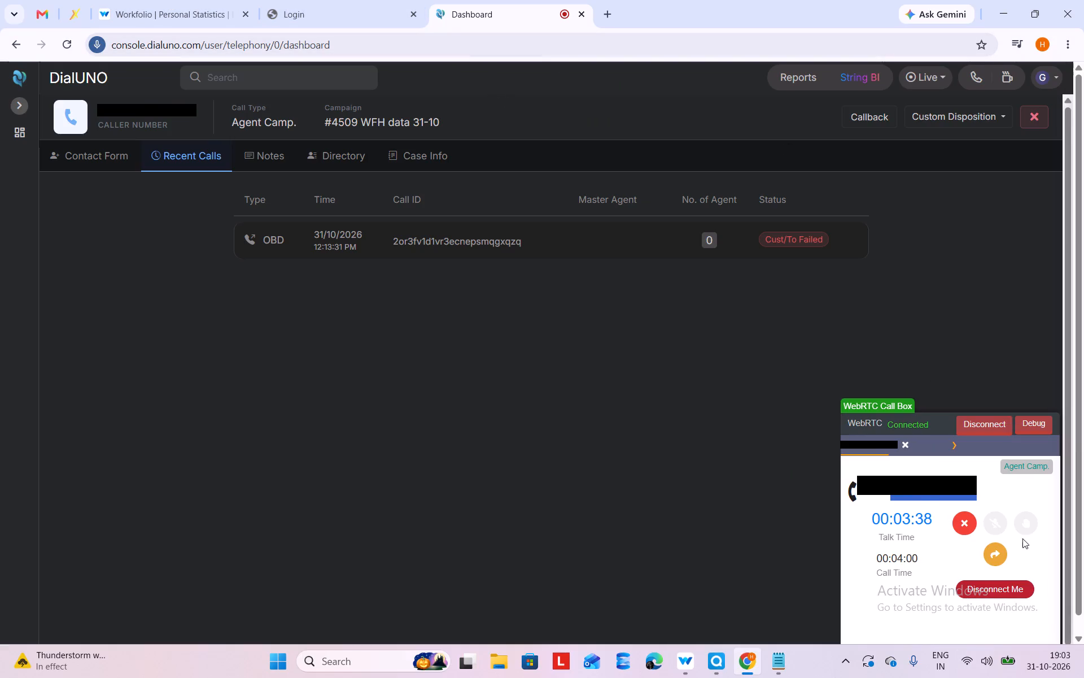
Mute the ongoing WFH data 31-10 campaign call.
{"action": "left_click", "coordinate": [996, 518]}
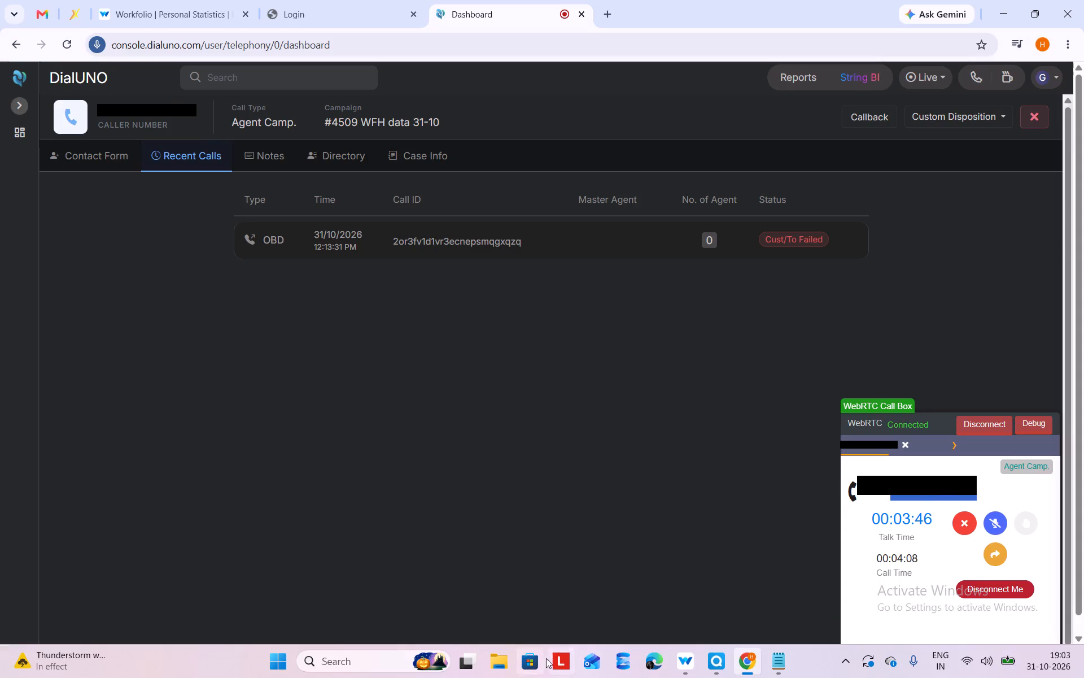
Play Manish's latest voice message in the Nextcloud Talk chat and return to DialUNO.
{"action": "left_click", "coordinate": [707, 670]}
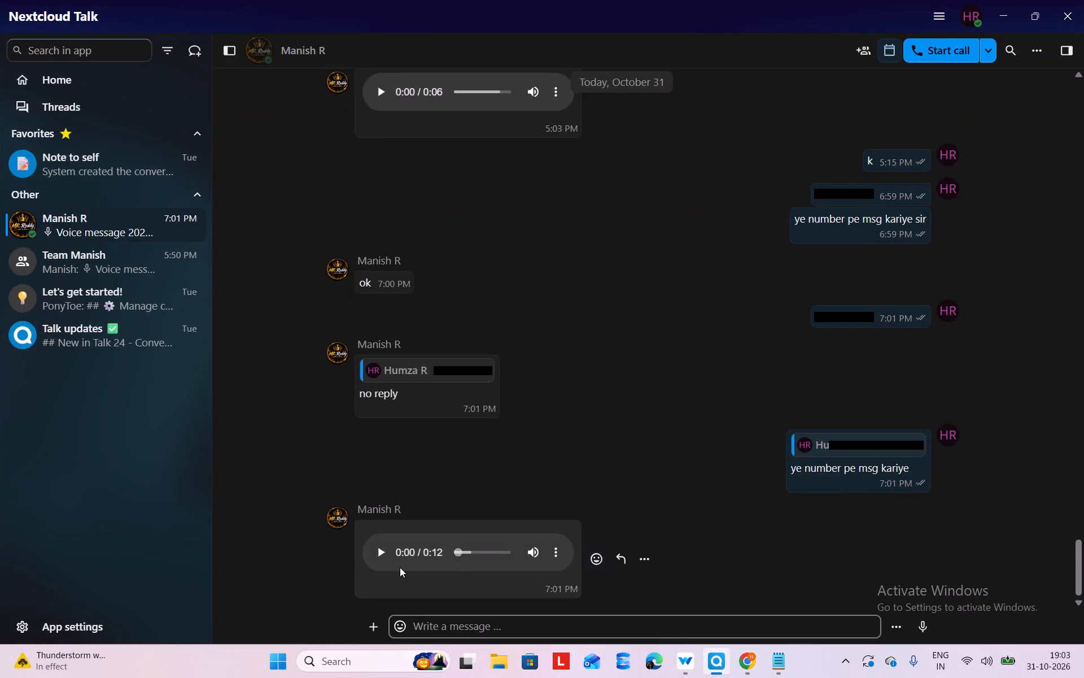
{"action": "left_click", "coordinate": [381, 558]}
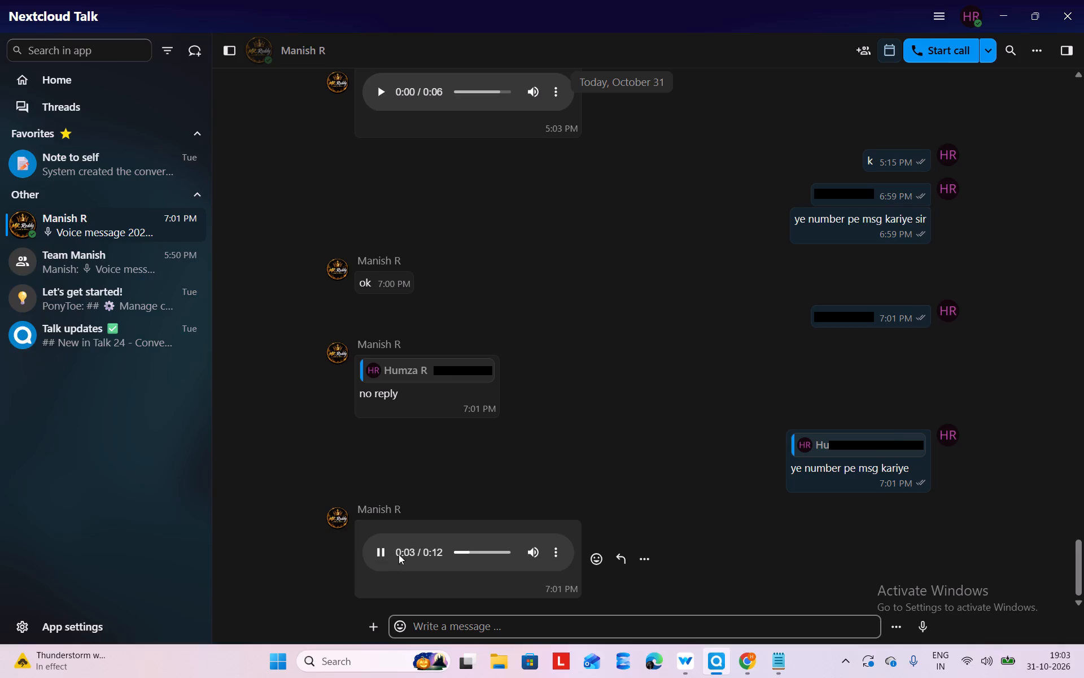
{"action": "left_click", "coordinate": [567, 629]}
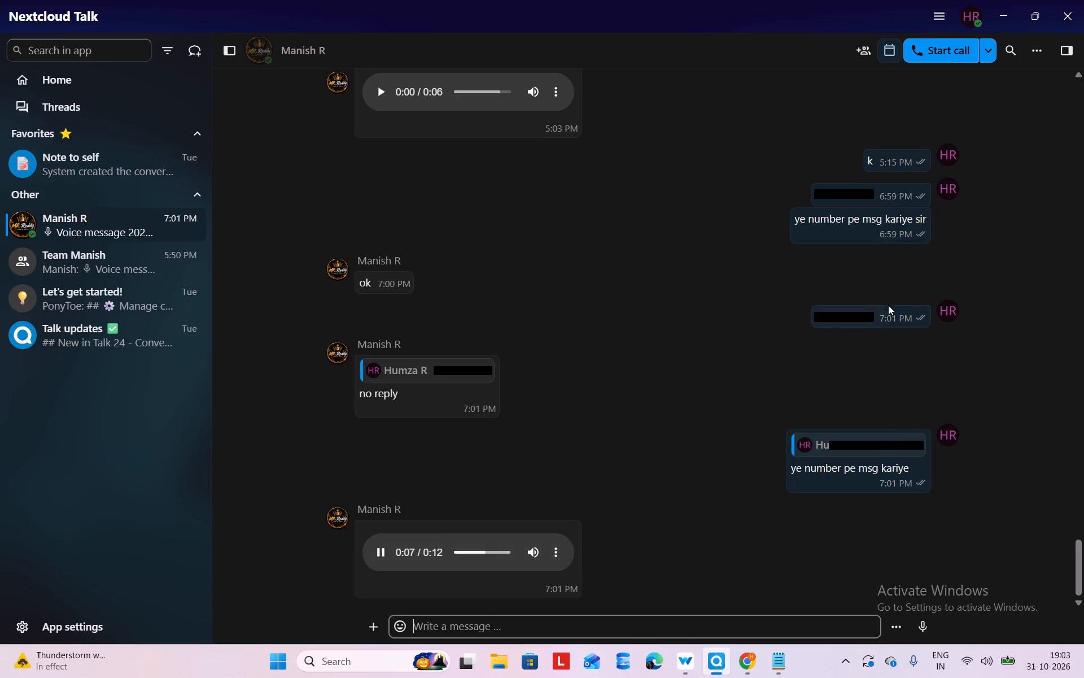
{"action": "left_click_drag", "start_coordinate": [875, 315], "coordinate": [841, 319]}
{"action": "left_click_drag", "start_coordinate": [874, 316], "coordinate": [855, 318]}
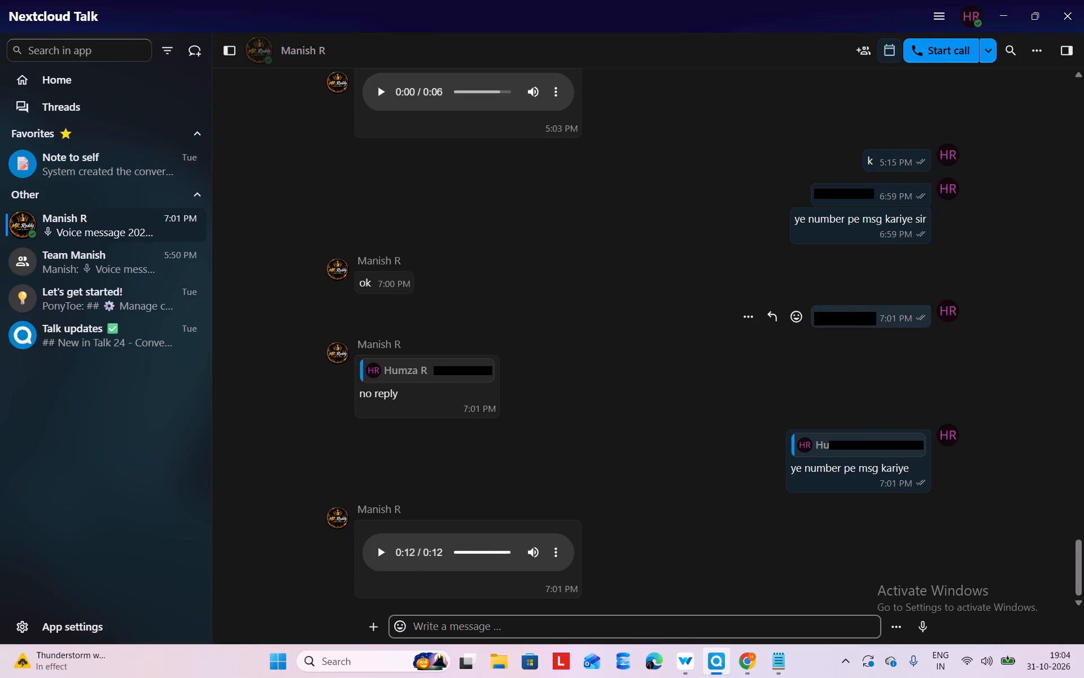
{"action": "left_click", "coordinate": [925, 627]}
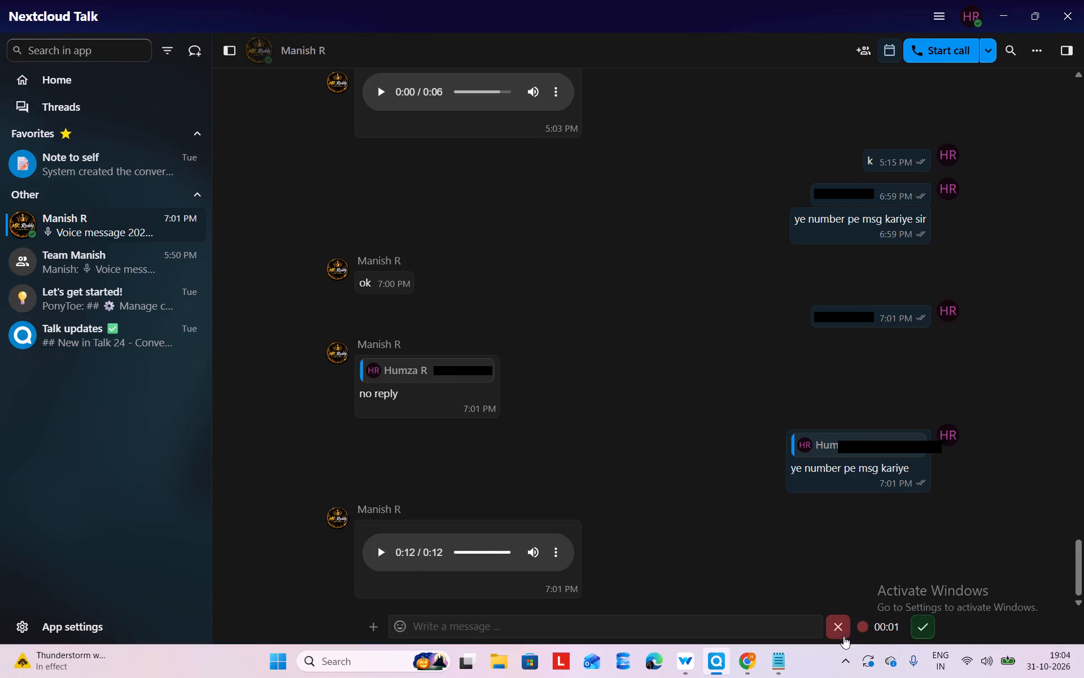
{"action": "left_click", "coordinate": [843, 636]}
{"action": "left_click", "coordinate": [1006, 21]}
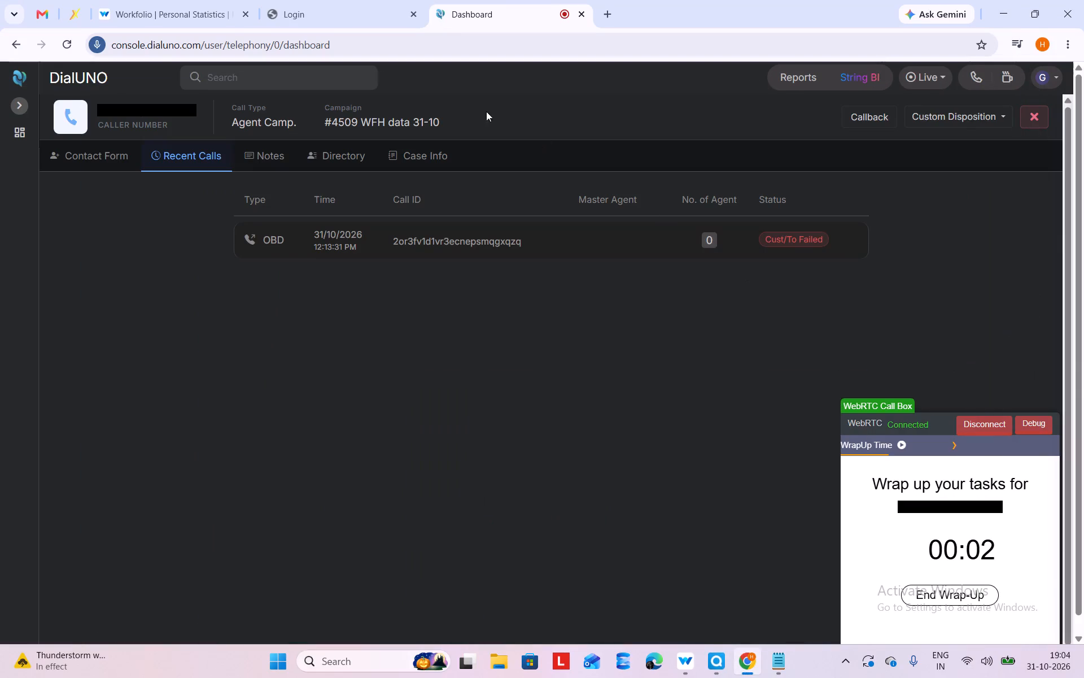
Go back to the DialUNO dashboard and pause the WFH Data 31-10 campaign.
{"action": "left_click", "coordinate": [22, 125]}
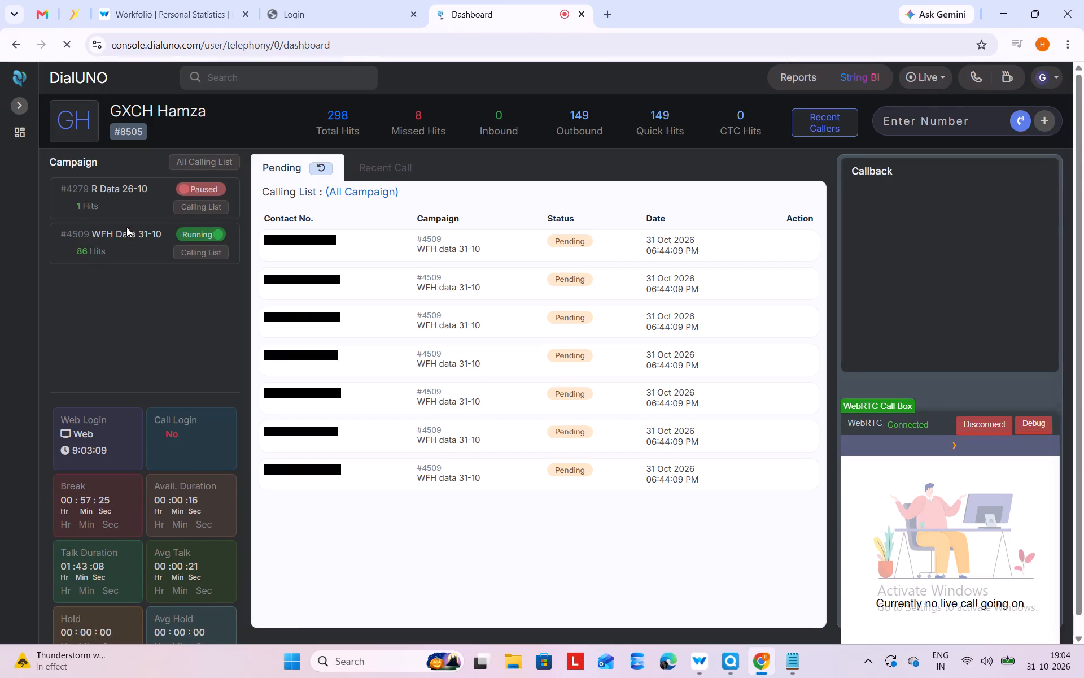
{"action": "left_click", "coordinate": [191, 230]}
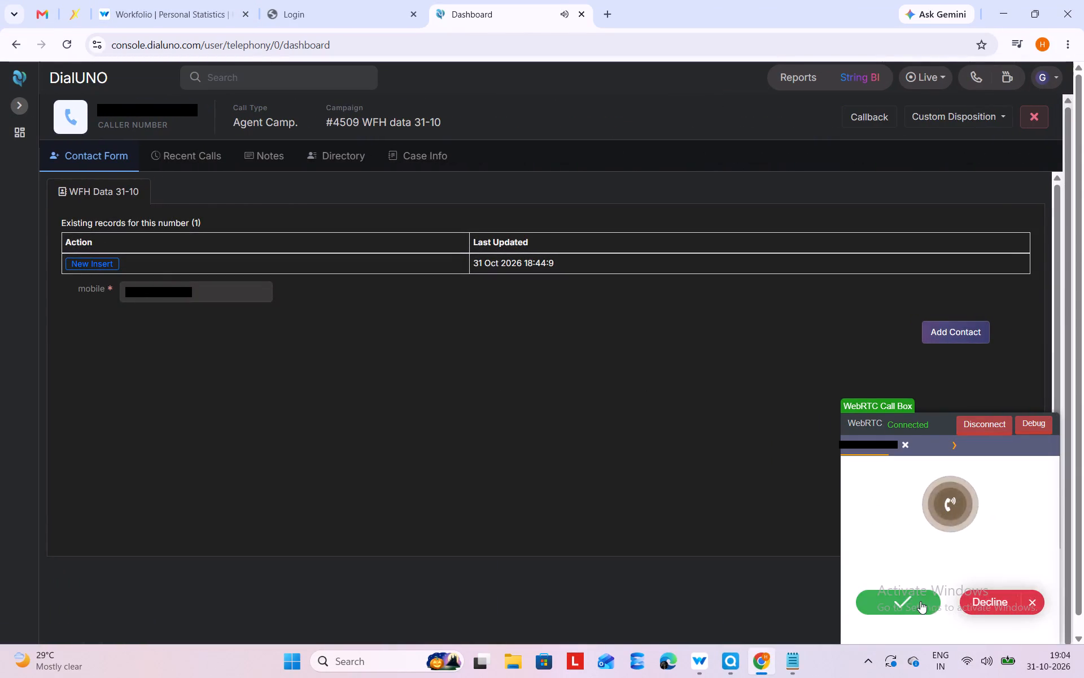
Accept the incoming WFH data 31-10 campaign call and close its caller details to return to the dashboard.
{"action": "left_click", "coordinate": [920, 601]}
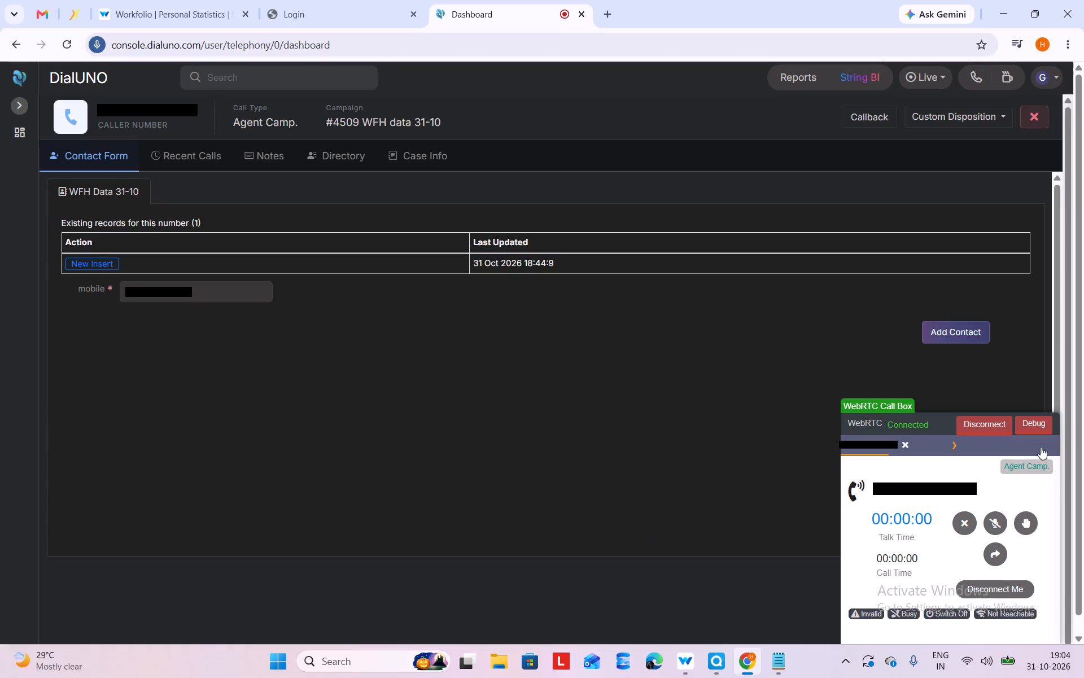
{"action": "left_click", "coordinate": [1029, 119]}
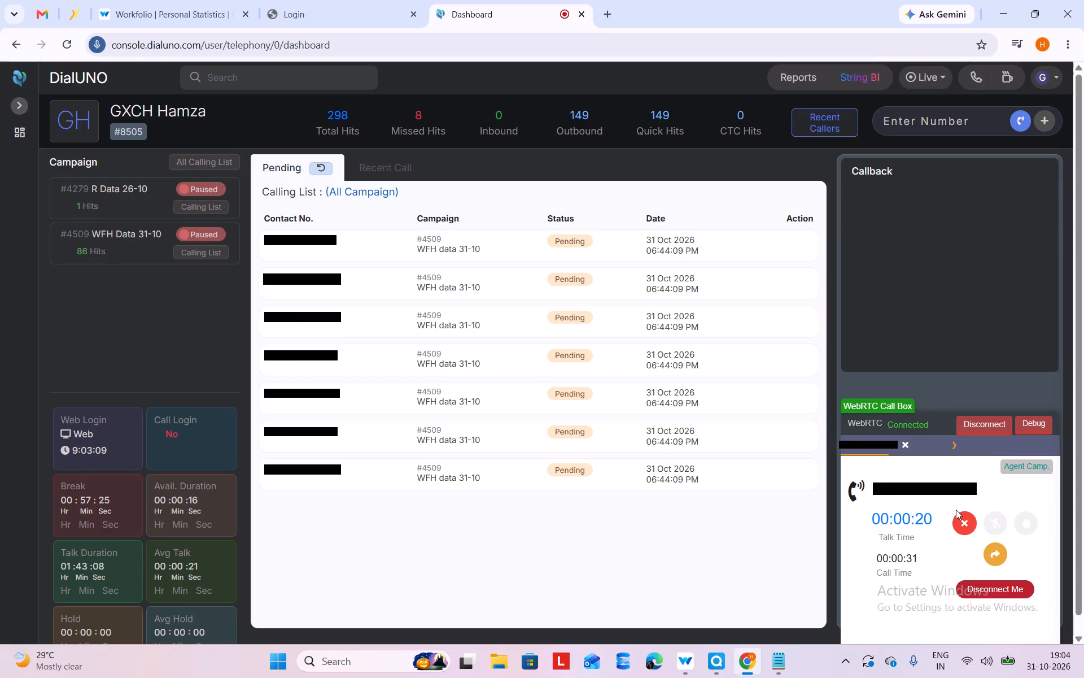
{"action": "left_click", "coordinate": [775, 675]}
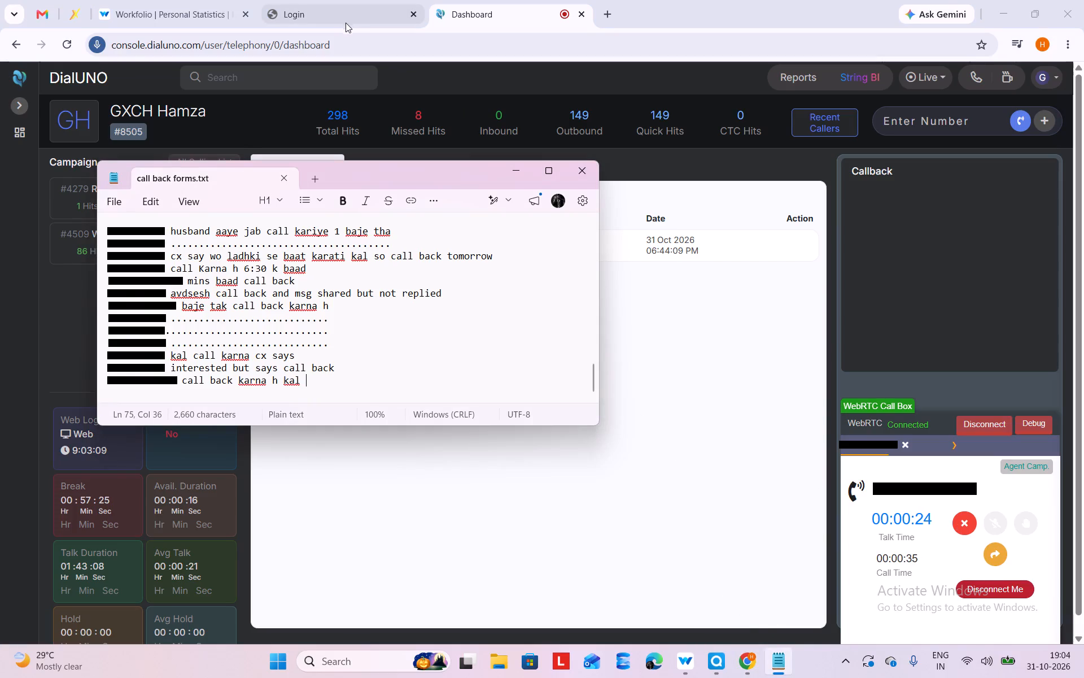
{"action": "left_click", "coordinate": [714, 668]}
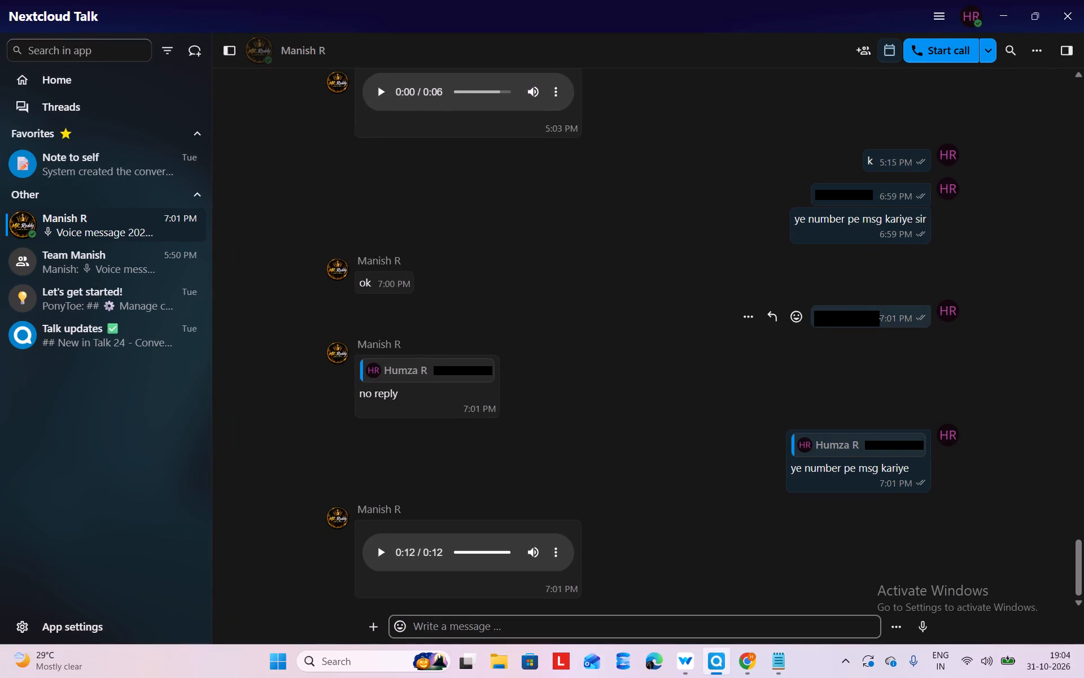
{"action": "left_click_drag", "start_coordinate": [875, 312], "coordinate": [840, 318]}
{"action": "left_click_drag", "start_coordinate": [870, 315], "coordinate": [815, 321]}
{"action": "key", "text": "ctrl+c"}
{"action": "left_click", "coordinate": [815, 321]}
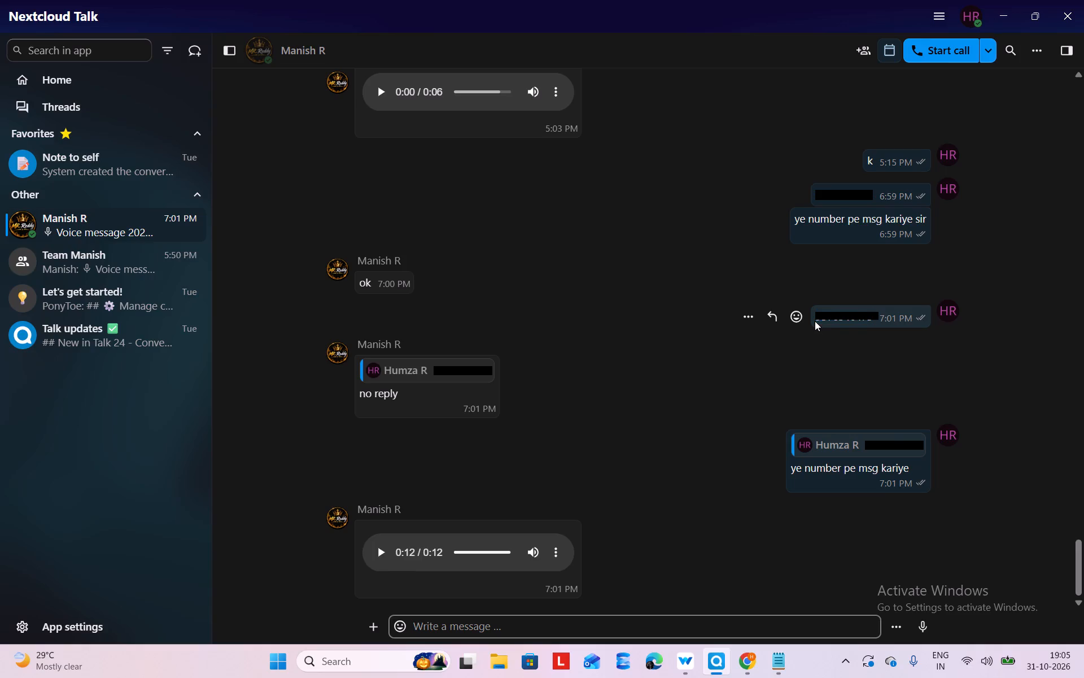
{"action": "left_click", "coordinate": [754, 659]}
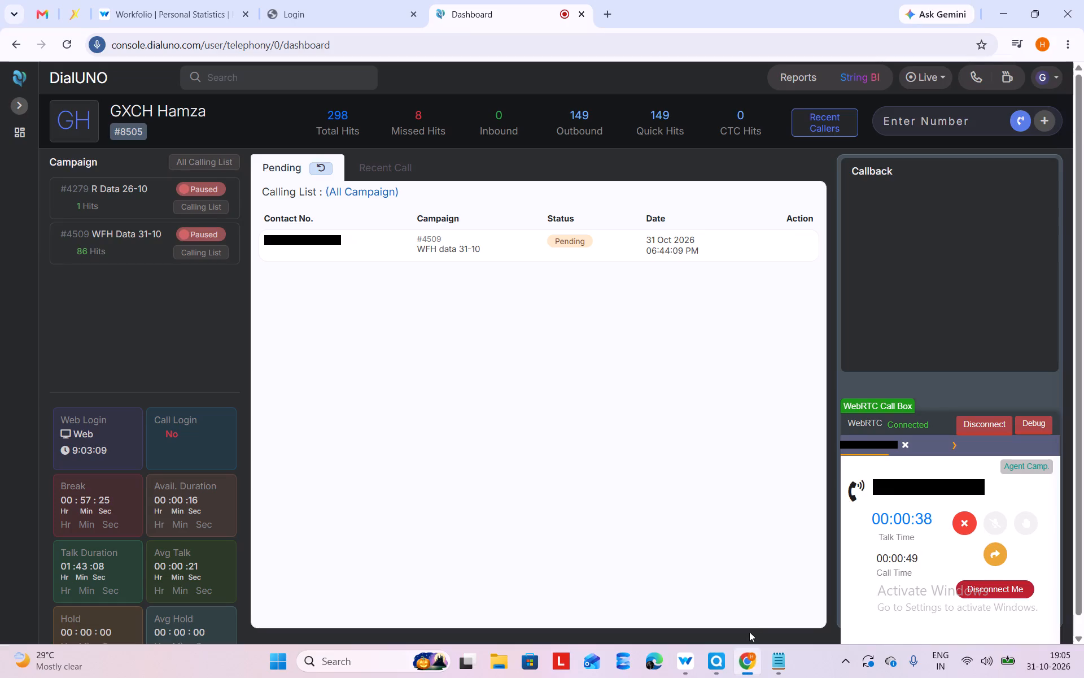
{"action": "left_click", "coordinate": [784, 663]}
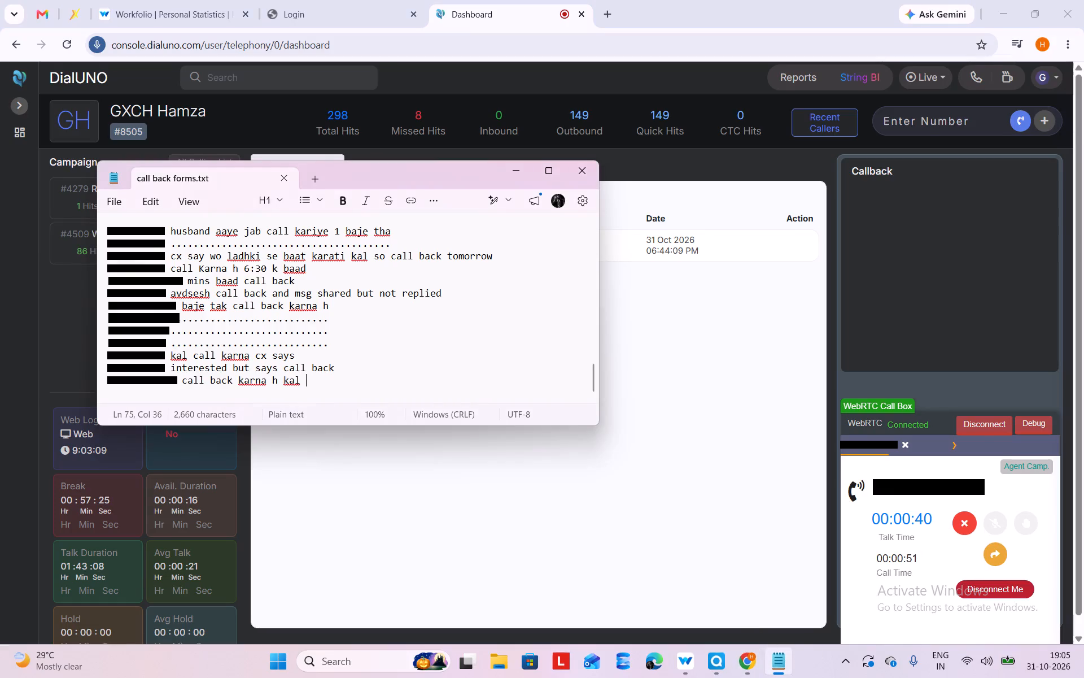
{"action": "key", "text": "Return"}
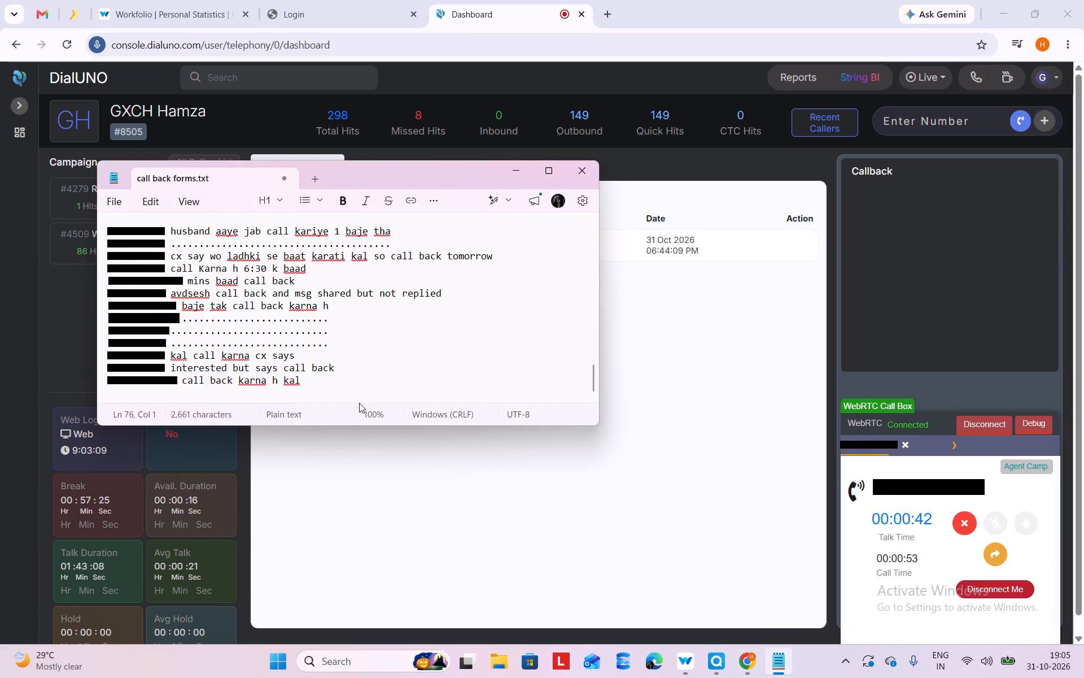
{"action": "key", "text": "ctrl+v"}
{"action": "key", "text": "space"}
{"action": "type", "text": "intrested"}
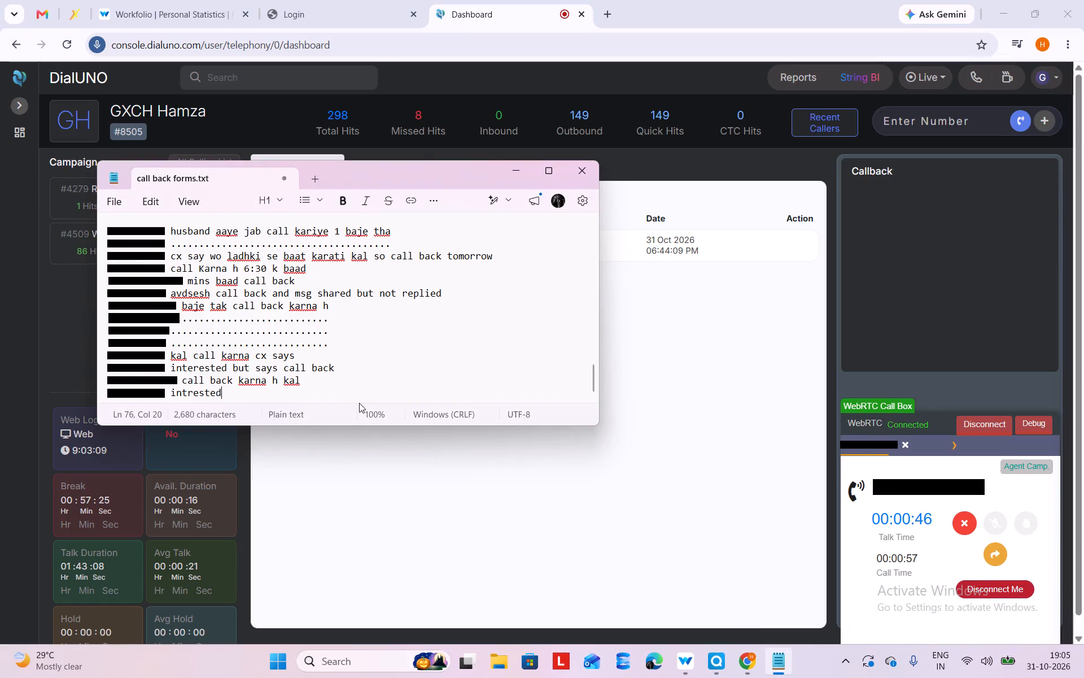
{"action": "key", "text": "space"}
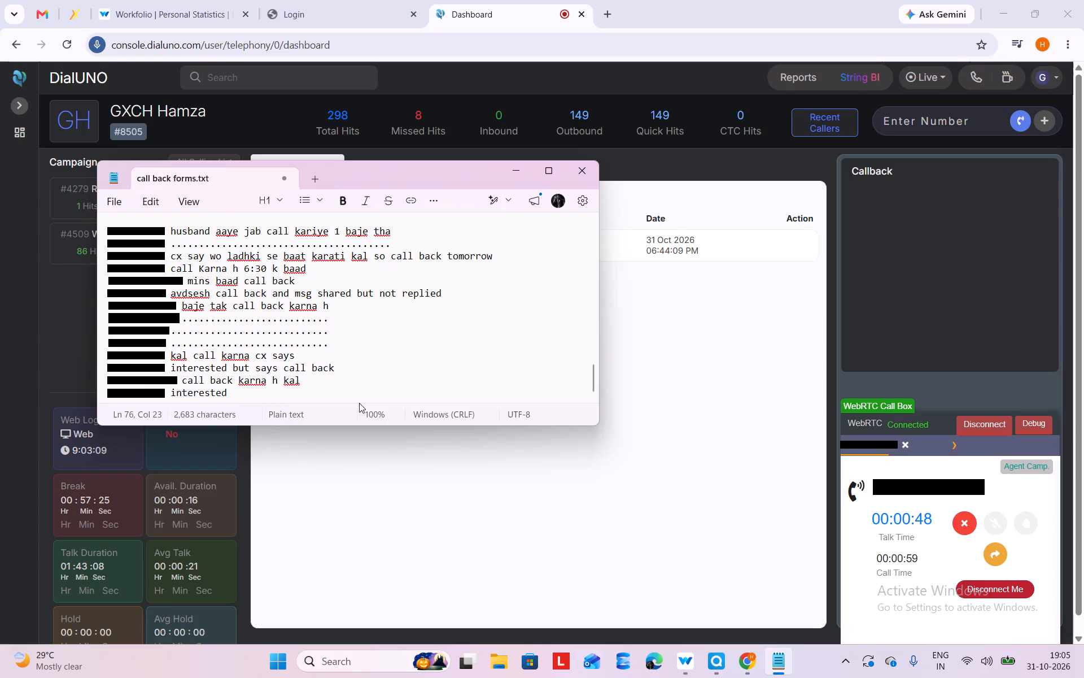
{"action": "key", "text": "ctrl+s"}
{"action": "key", "text": "ctrl+s"}
{"action": "left_click", "coordinate": [512, 181]}
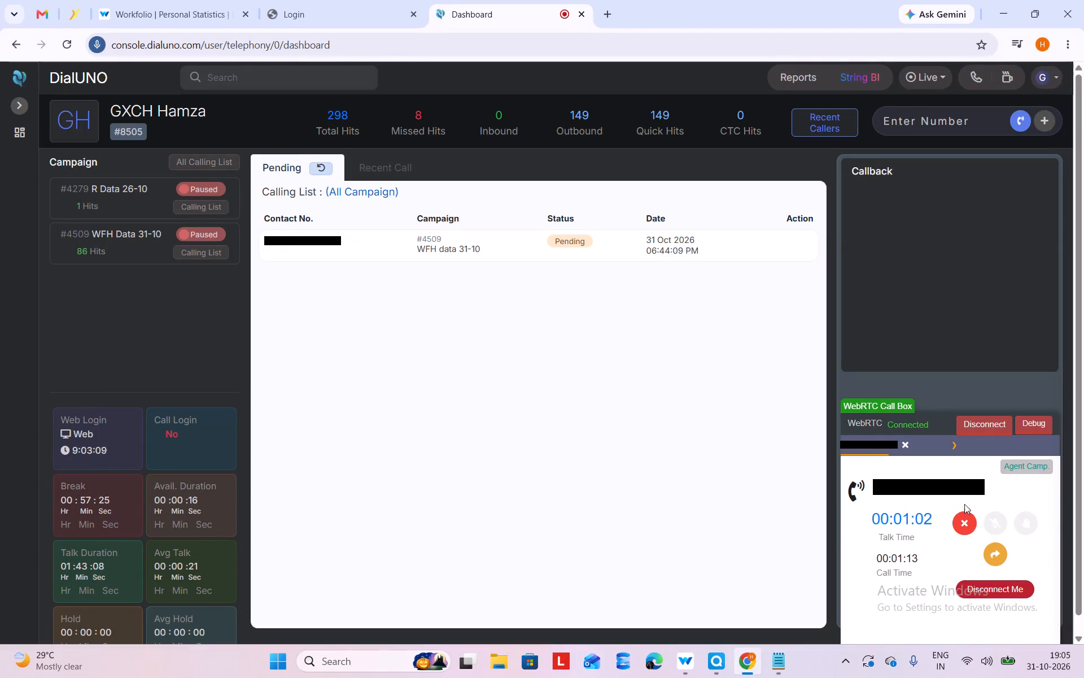
Copy the current caller's number from the DialUNO call box and select it again.
{"action": "left_click_drag", "start_coordinate": [974, 494], "coordinate": [904, 498]}
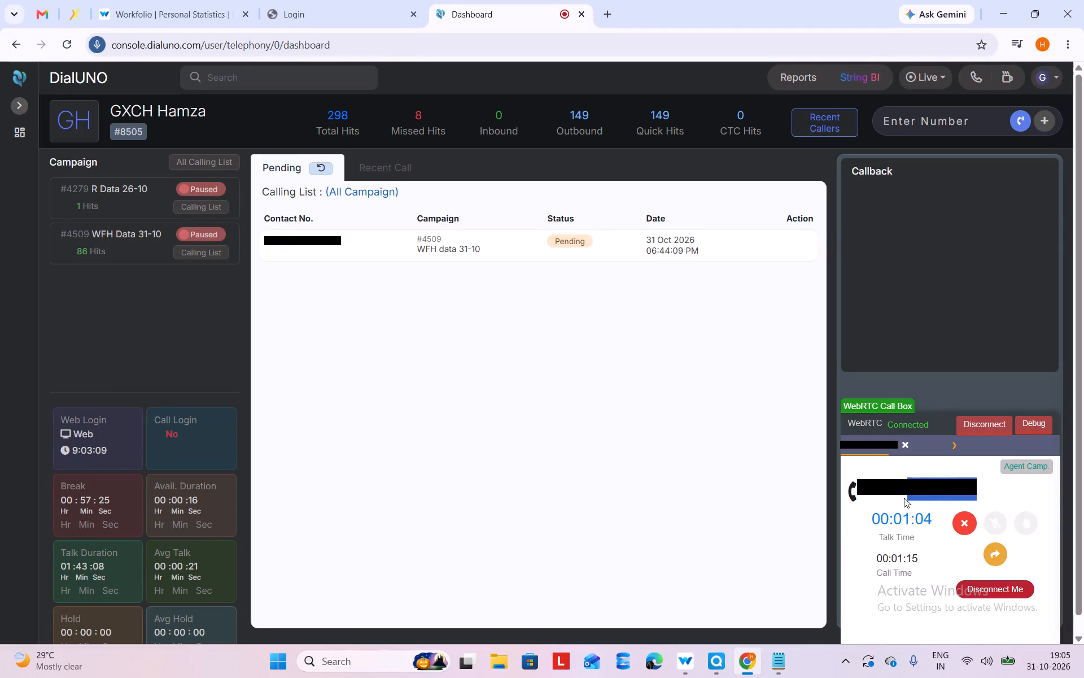
{"action": "left_click_drag", "start_coordinate": [904, 498], "coordinate": [891, 493]}
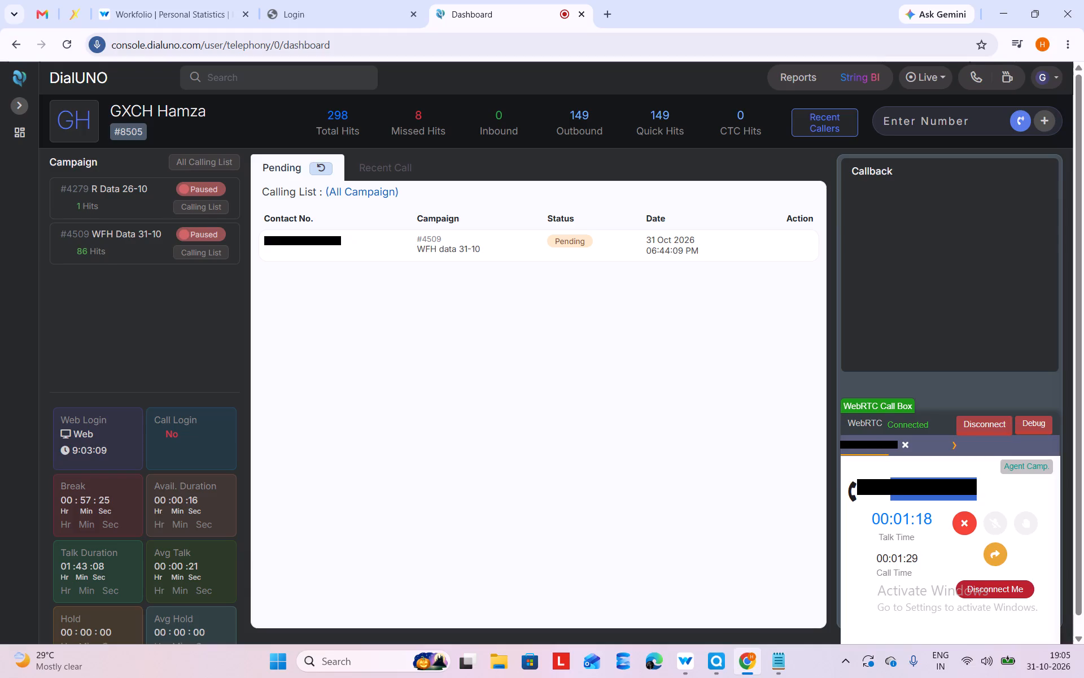
{"action": "key", "text": "ctrl+c"}
{"action": "key", "text": "ctrl+c"}
{"action": "key", "text": "ctrl+c"}
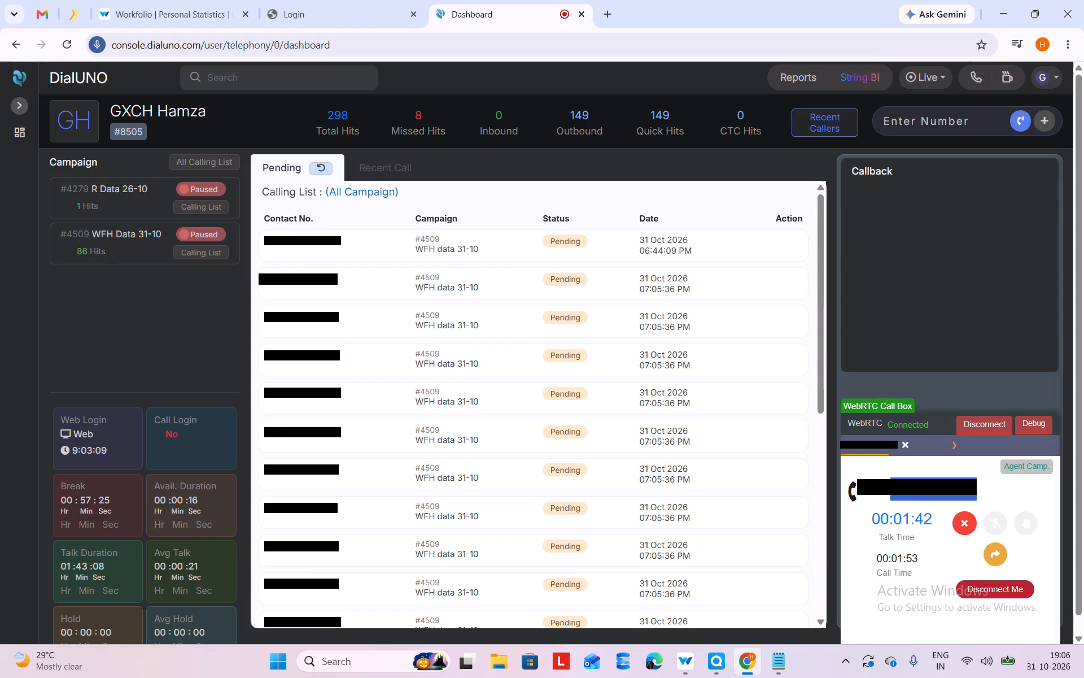
{"action": "left_click", "coordinate": [929, 484]}
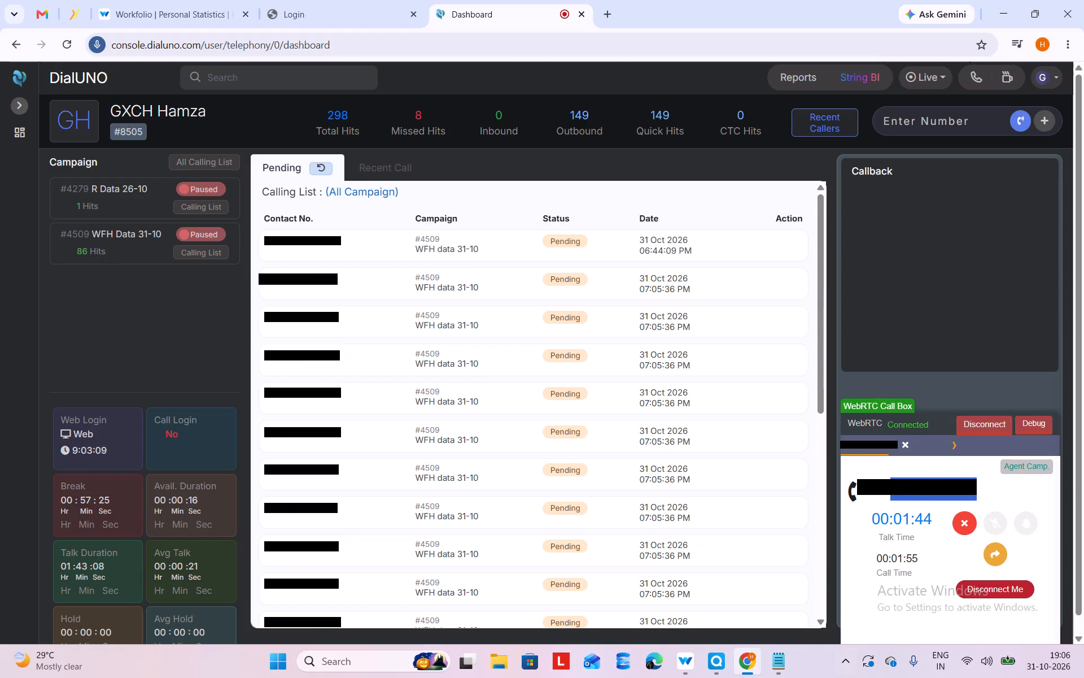
{"action": "left_click", "coordinate": [923, 496]}
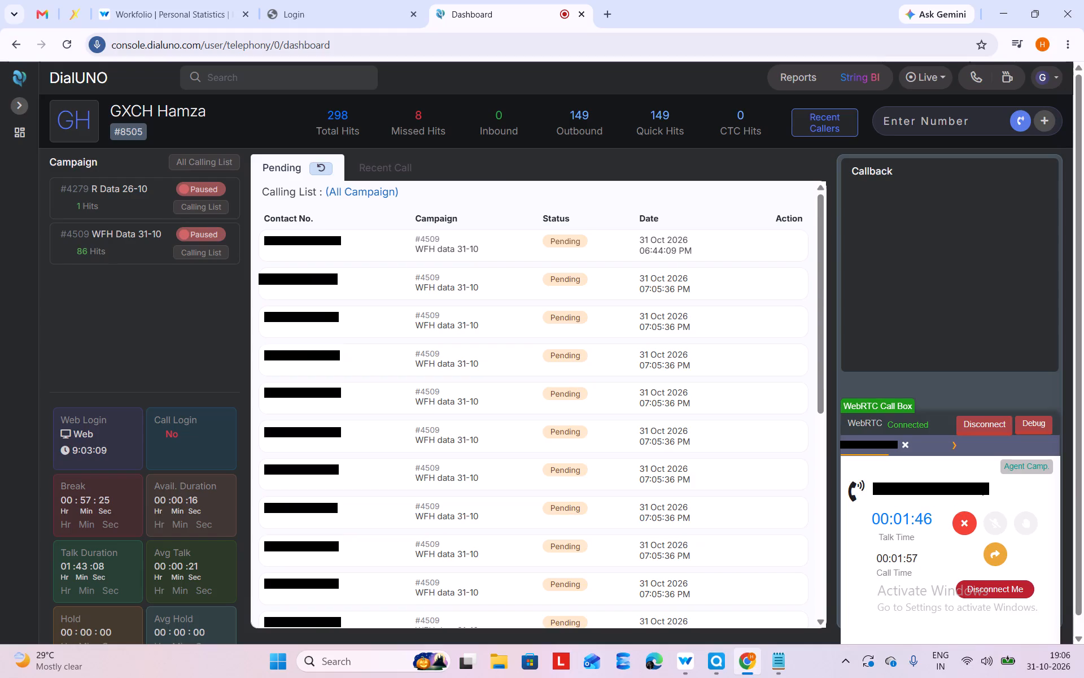
{"action": "left_click_drag", "start_coordinate": [974, 488], "coordinate": [897, 490]}
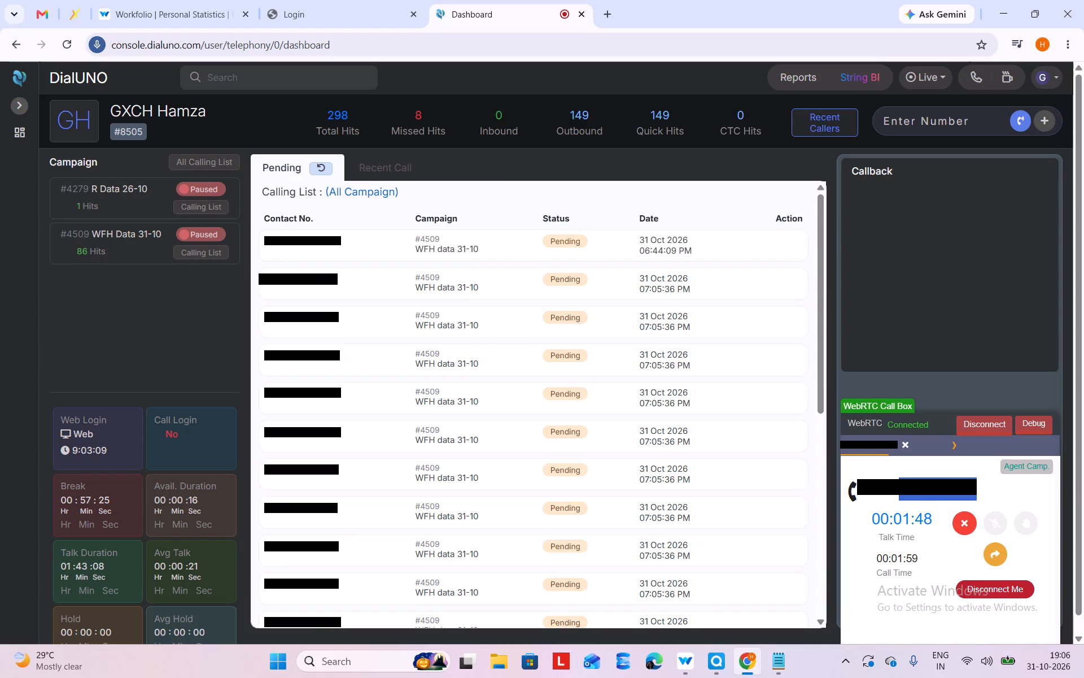
{"action": "left_click_drag", "start_coordinate": [897, 490], "coordinate": [893, 493]}
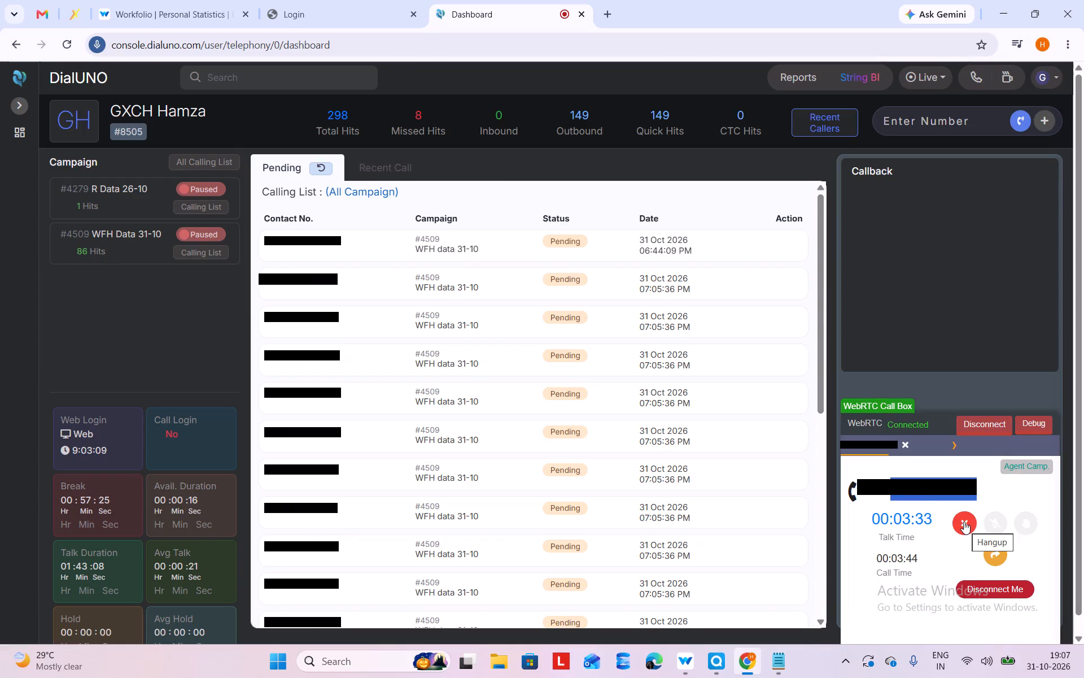
Hang up the WFH data 31-10 call and reload the DialUNO dashboard.
{"action": "left_click", "coordinate": [964, 521]}
{"action": "left_click", "coordinate": [33, 146]}
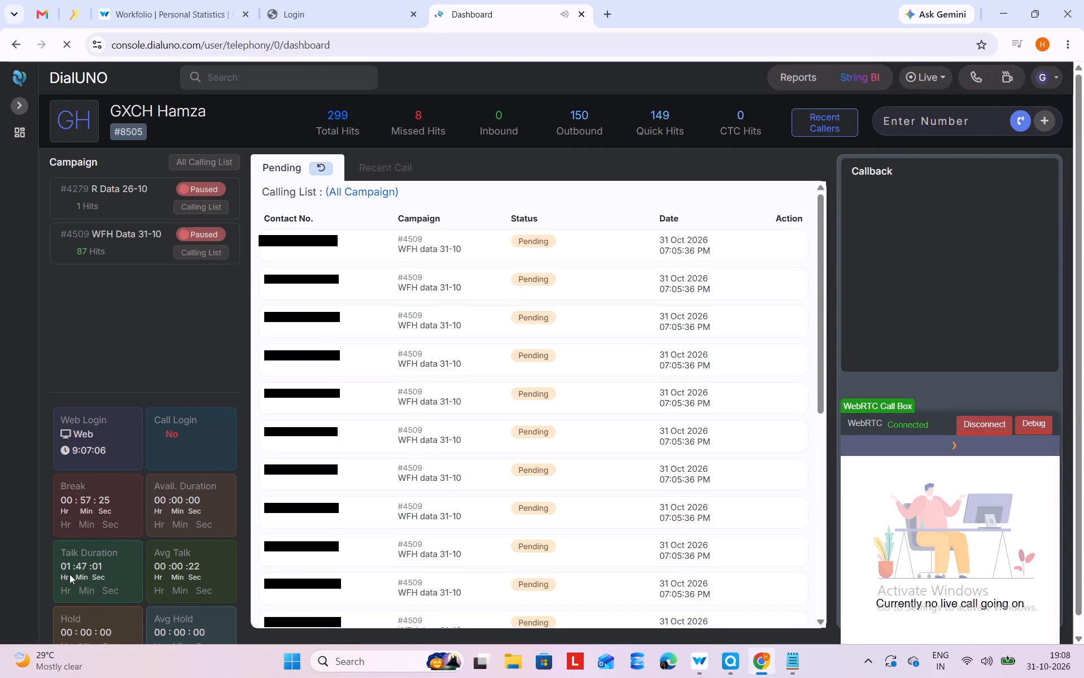
{"action": "scroll", "coordinate": [69, 572], "scroll_direction": "down", "scroll_amount": 5}
{"action": "left_click", "coordinate": [26, 158]}
{"action": "left_click", "coordinate": [19, 154]}
{"action": "left_click", "coordinate": [25, 140]}
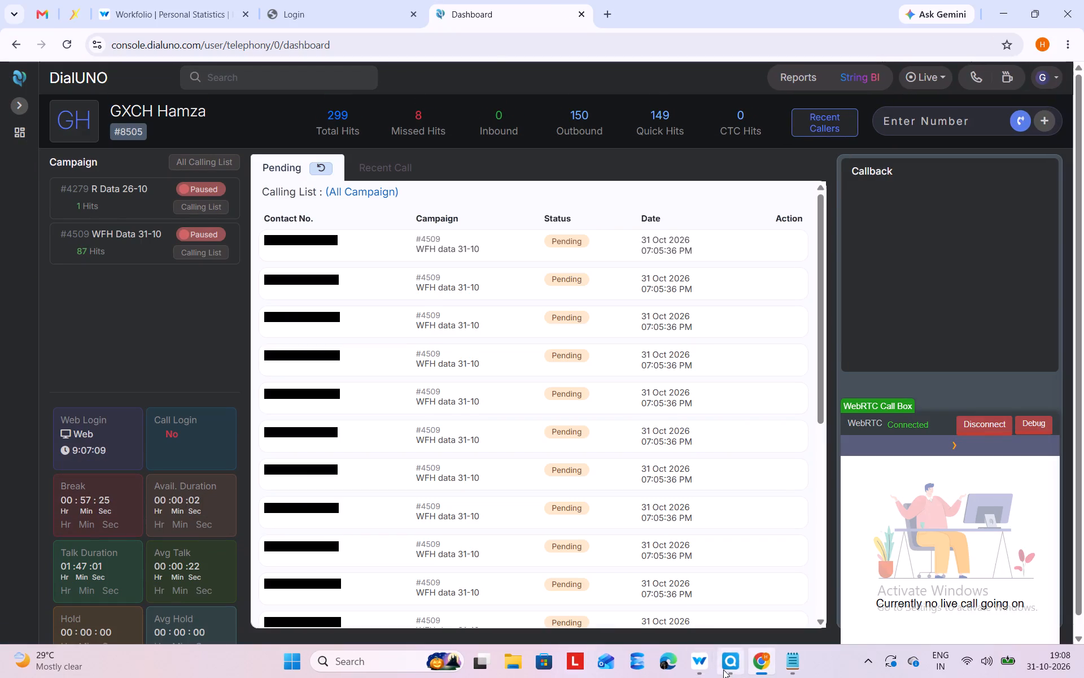
{"action": "left_click", "coordinate": [724, 670]}
{"action": "scroll", "coordinate": [735, 472], "scroll_direction": "down", "scroll_amount": 8}
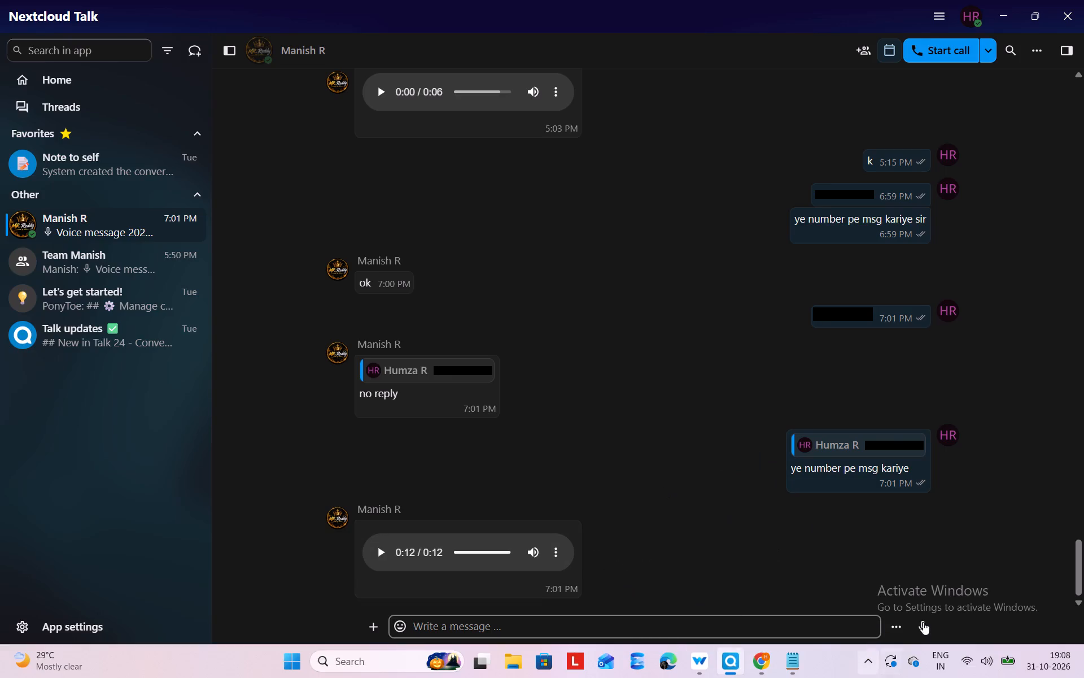
{"action": "left_click", "coordinate": [920, 632]}
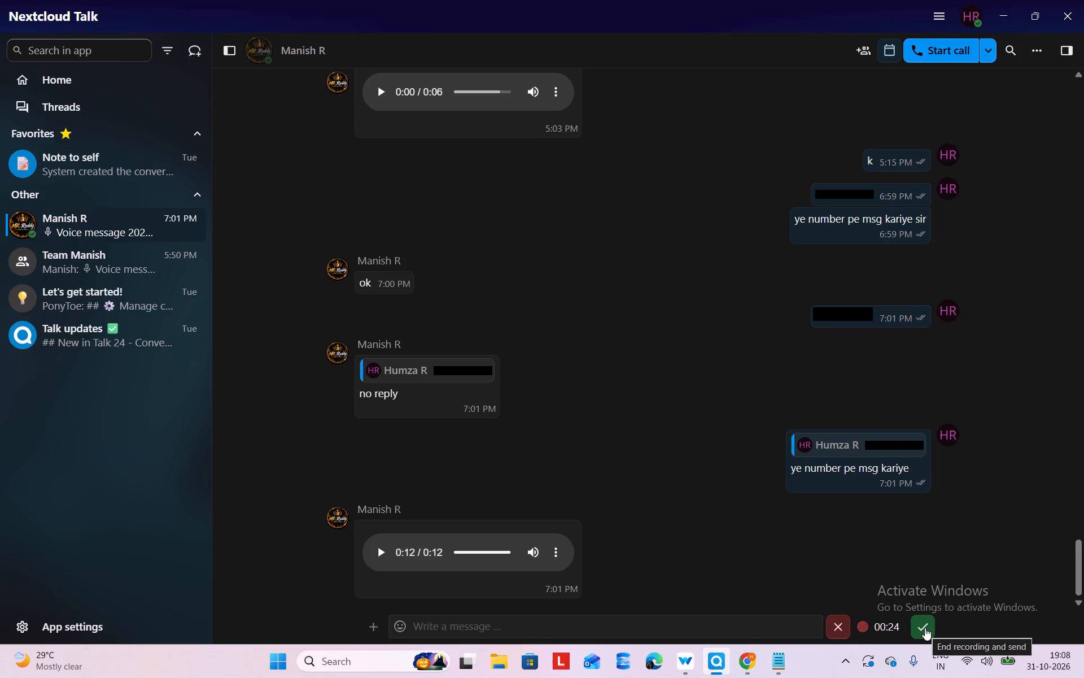
{"action": "left_click", "coordinate": [925, 628]}
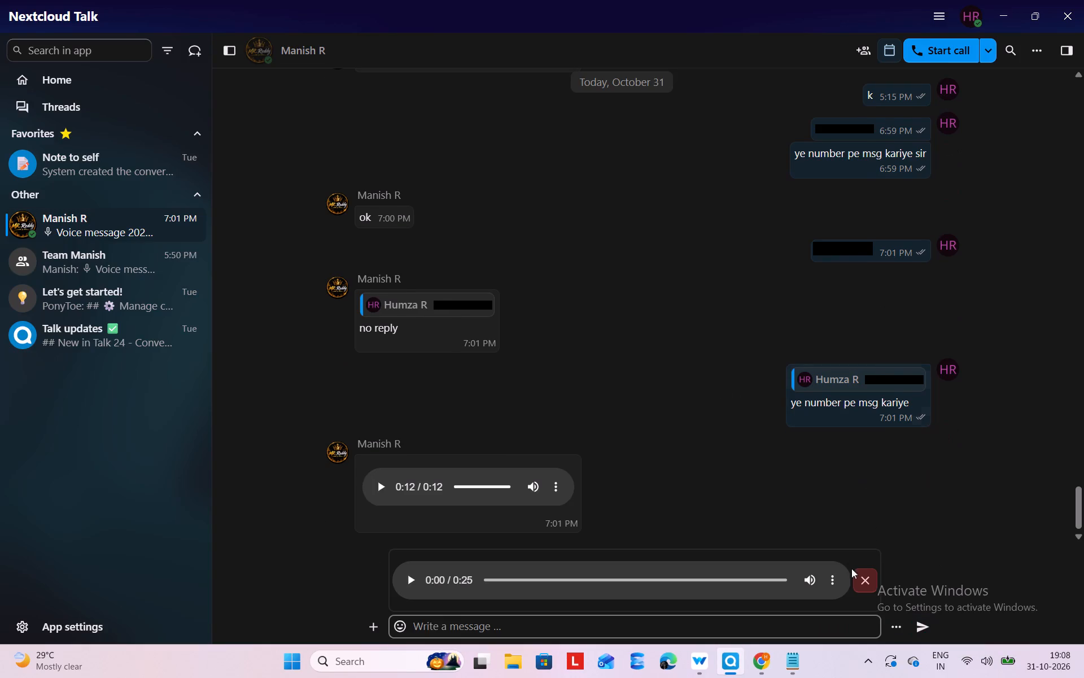
{"action": "left_click", "coordinate": [916, 620]}
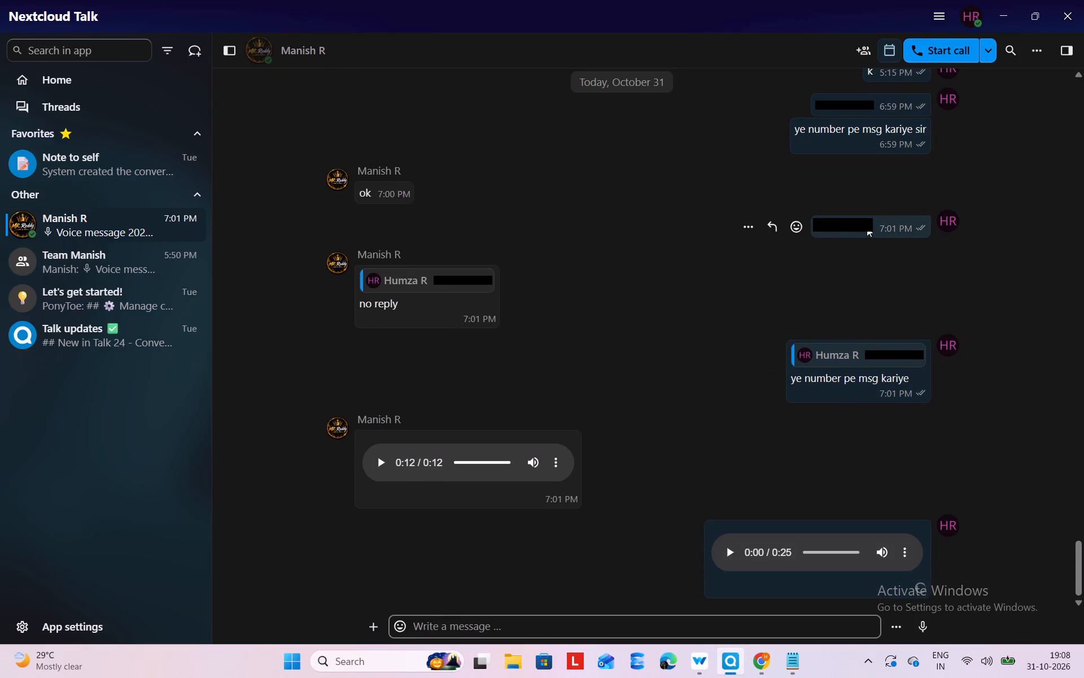
Reply to the number sent at 7:01 PM with a voice message of about 6 seconds, playing it back before sending.
{"action": "left_click_drag", "start_coordinate": [876, 223], "coordinate": [855, 225]}
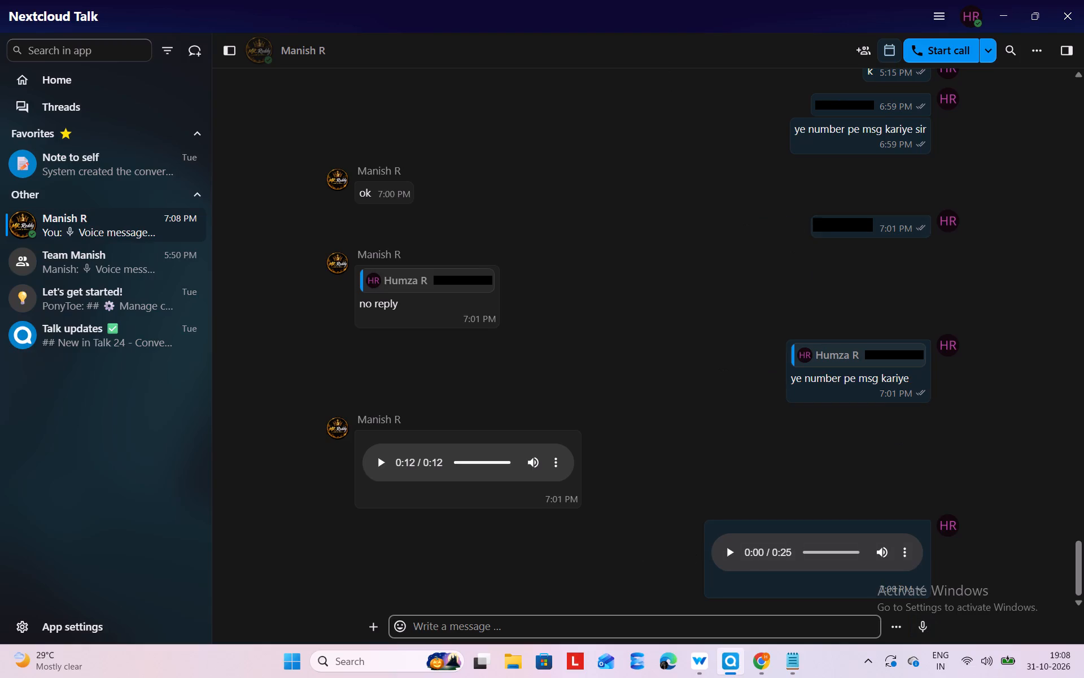
{"action": "left_click", "coordinate": [781, 224]}
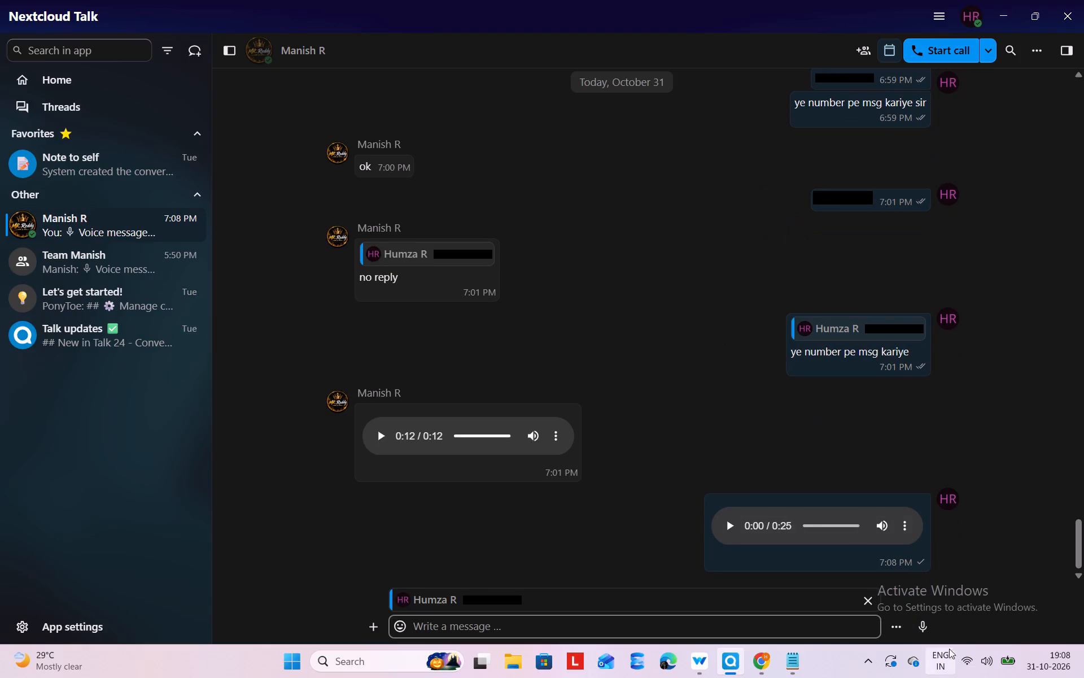
{"action": "left_click", "coordinate": [923, 628]}
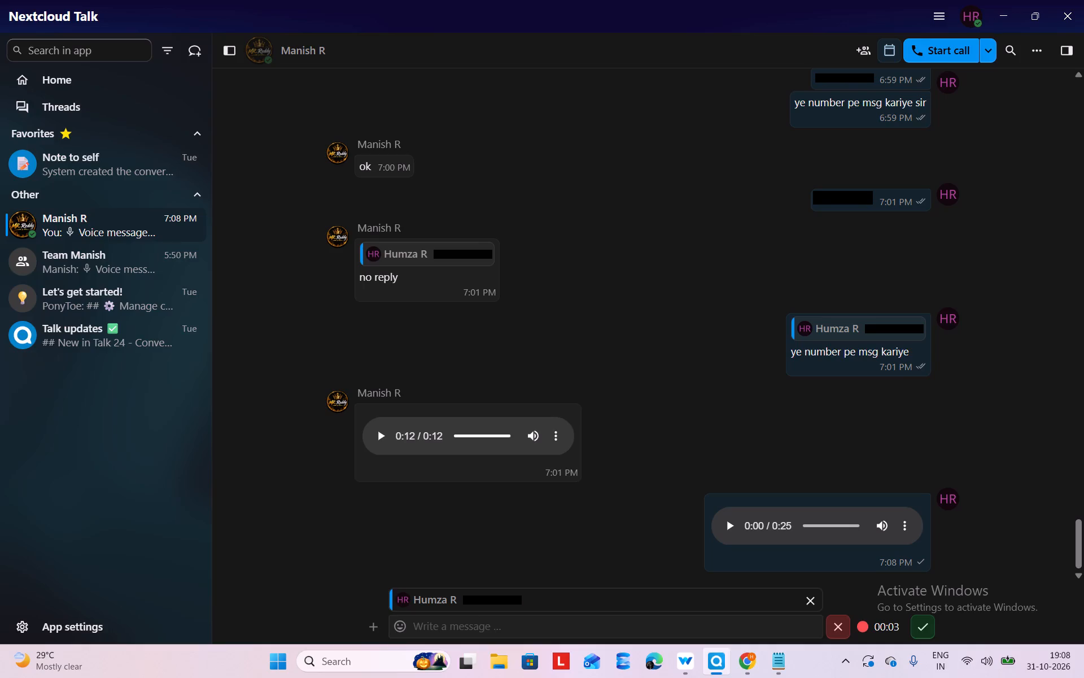
{"action": "left_click", "coordinate": [924, 624]}
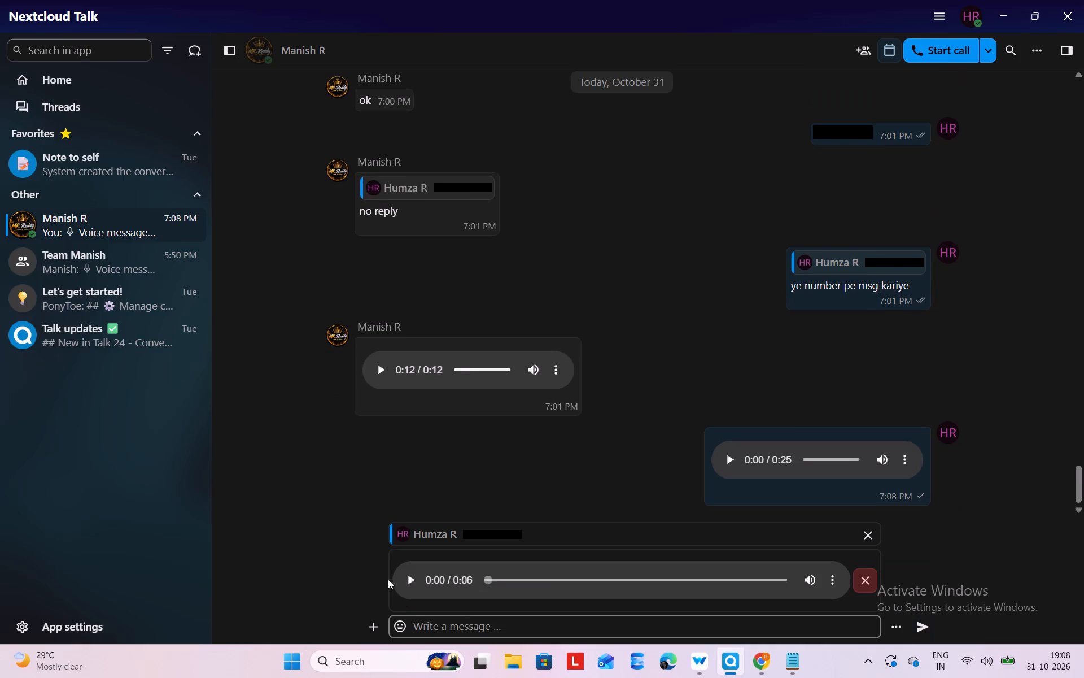
{"action": "left_click", "coordinate": [404, 581]}
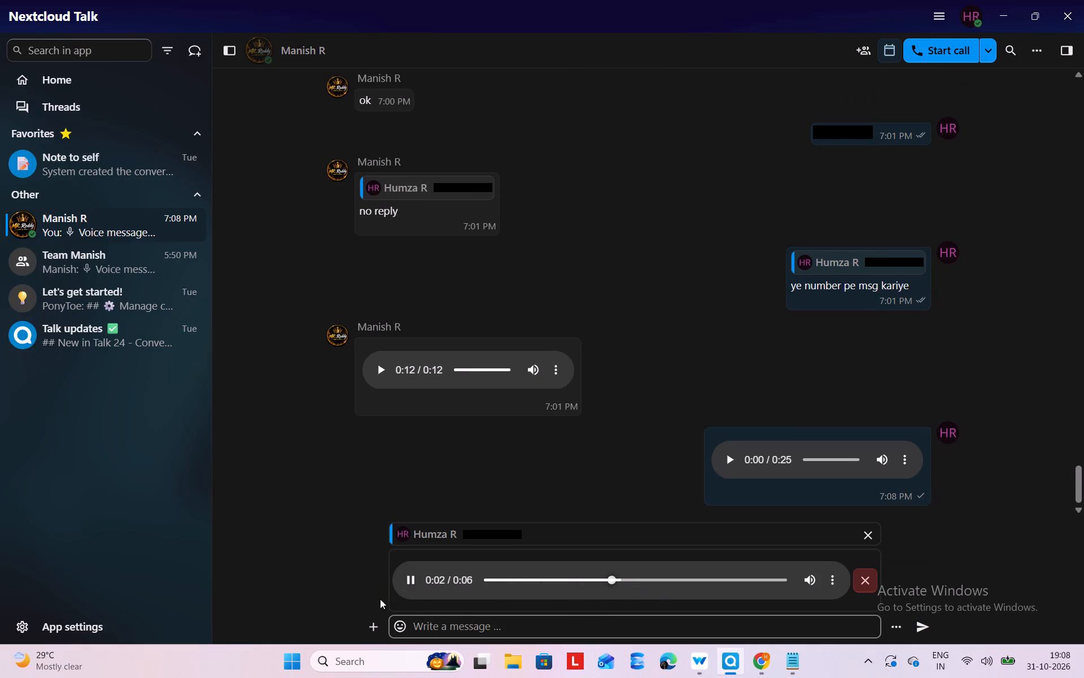
{"action": "left_click", "coordinate": [415, 585]}
{"action": "left_click", "coordinate": [416, 580]}
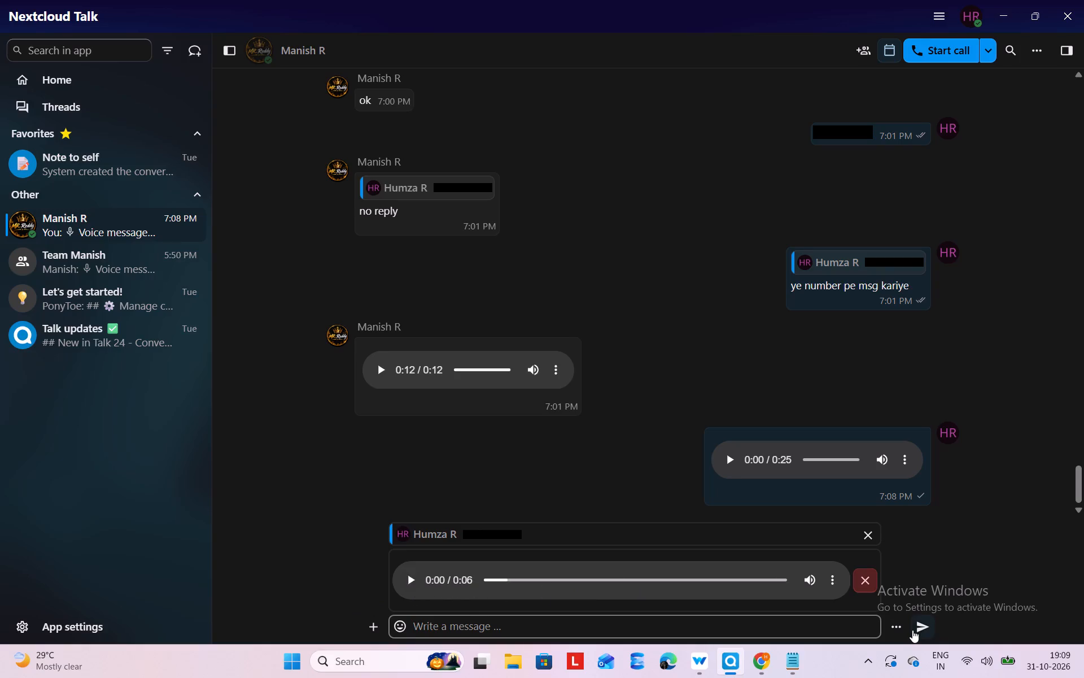
{"action": "left_click", "coordinate": [917, 627]}
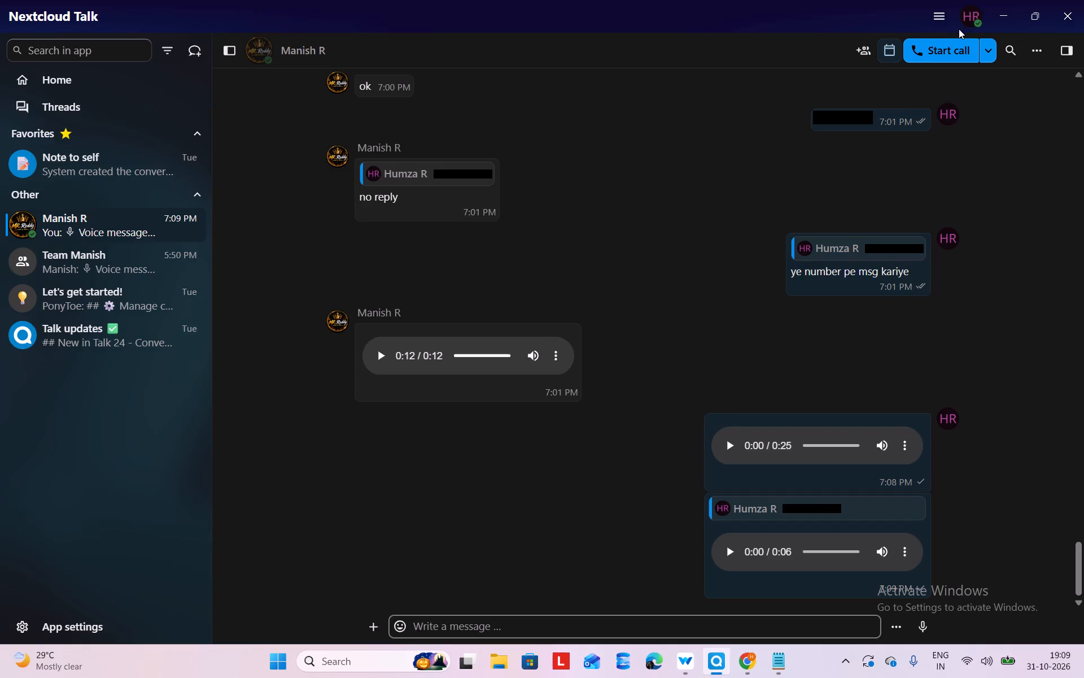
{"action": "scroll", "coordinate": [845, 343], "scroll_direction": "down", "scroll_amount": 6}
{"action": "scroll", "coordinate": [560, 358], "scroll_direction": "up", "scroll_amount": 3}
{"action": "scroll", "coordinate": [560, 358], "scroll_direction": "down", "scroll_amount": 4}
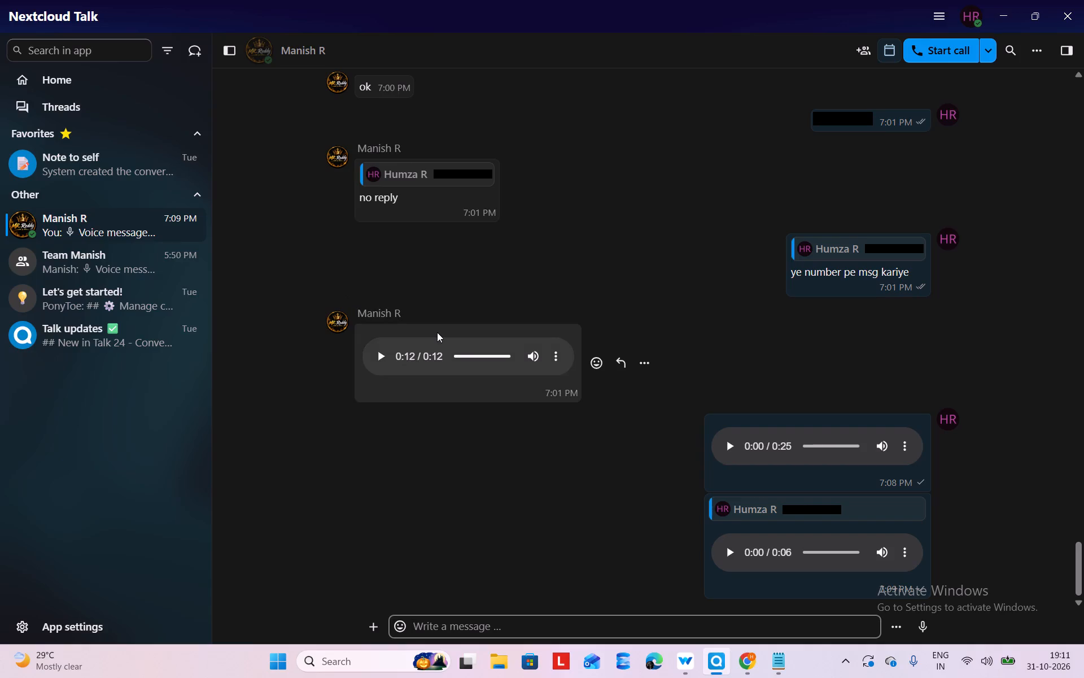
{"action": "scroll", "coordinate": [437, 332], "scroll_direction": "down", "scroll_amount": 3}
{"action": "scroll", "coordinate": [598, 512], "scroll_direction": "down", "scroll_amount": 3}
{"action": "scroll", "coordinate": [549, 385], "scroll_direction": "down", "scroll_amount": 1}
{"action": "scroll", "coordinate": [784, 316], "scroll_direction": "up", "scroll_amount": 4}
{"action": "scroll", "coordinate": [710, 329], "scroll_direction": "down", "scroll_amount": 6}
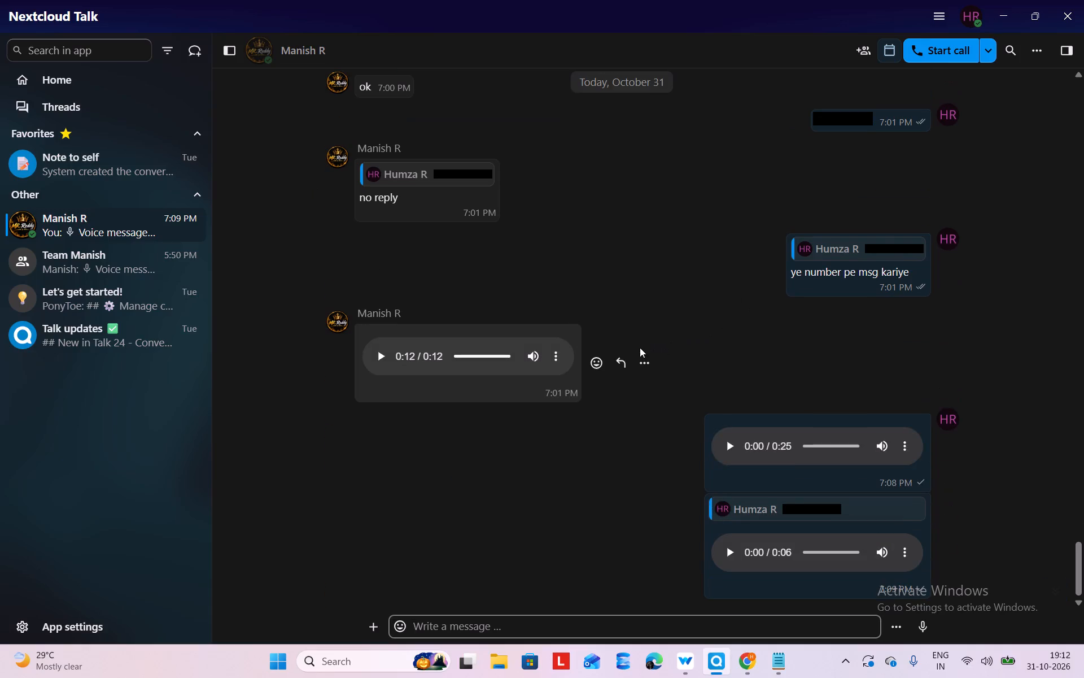
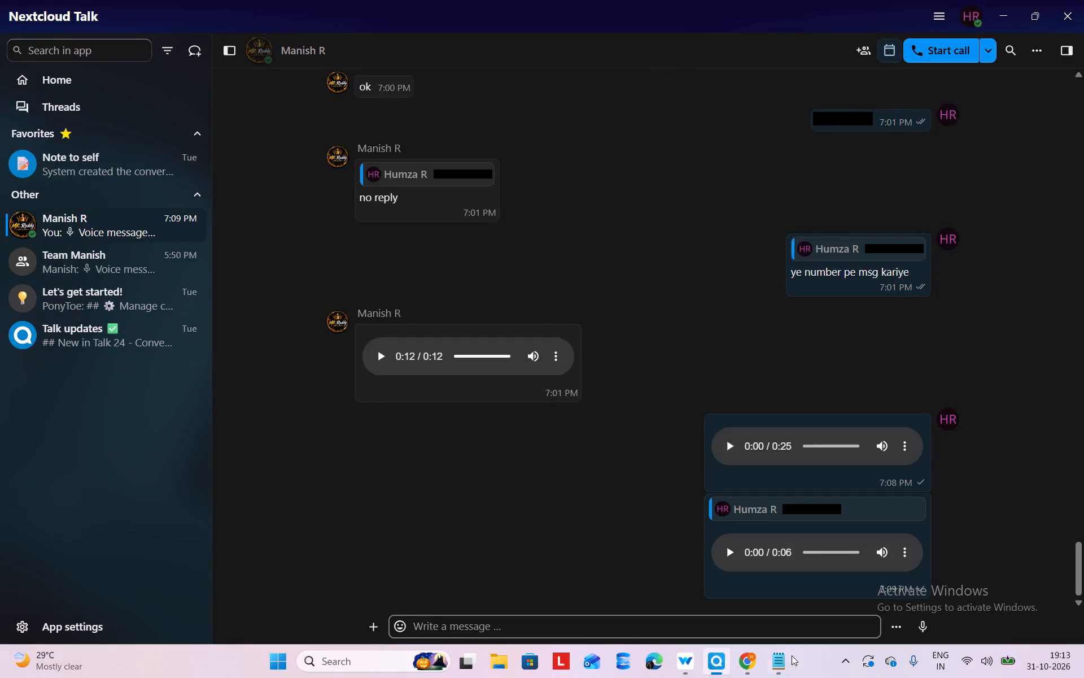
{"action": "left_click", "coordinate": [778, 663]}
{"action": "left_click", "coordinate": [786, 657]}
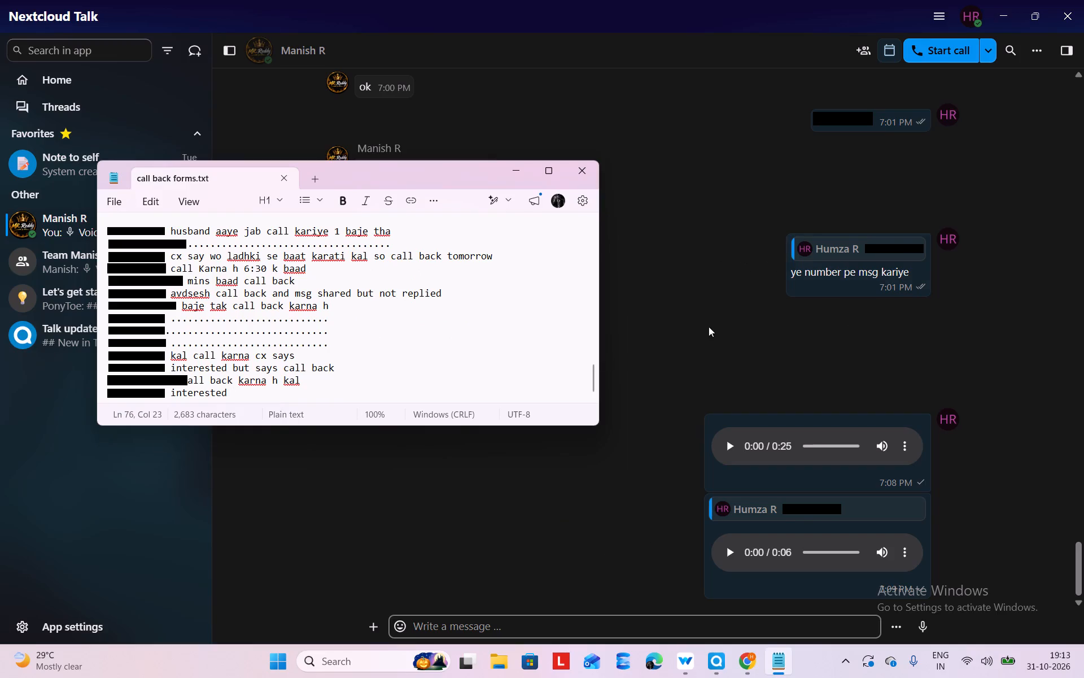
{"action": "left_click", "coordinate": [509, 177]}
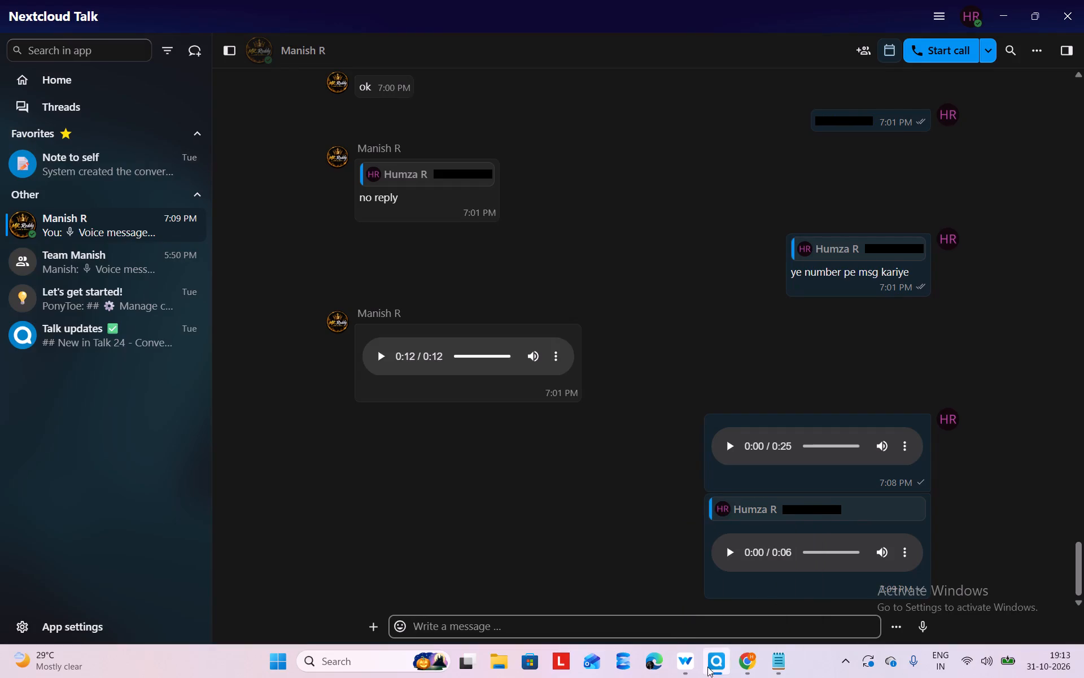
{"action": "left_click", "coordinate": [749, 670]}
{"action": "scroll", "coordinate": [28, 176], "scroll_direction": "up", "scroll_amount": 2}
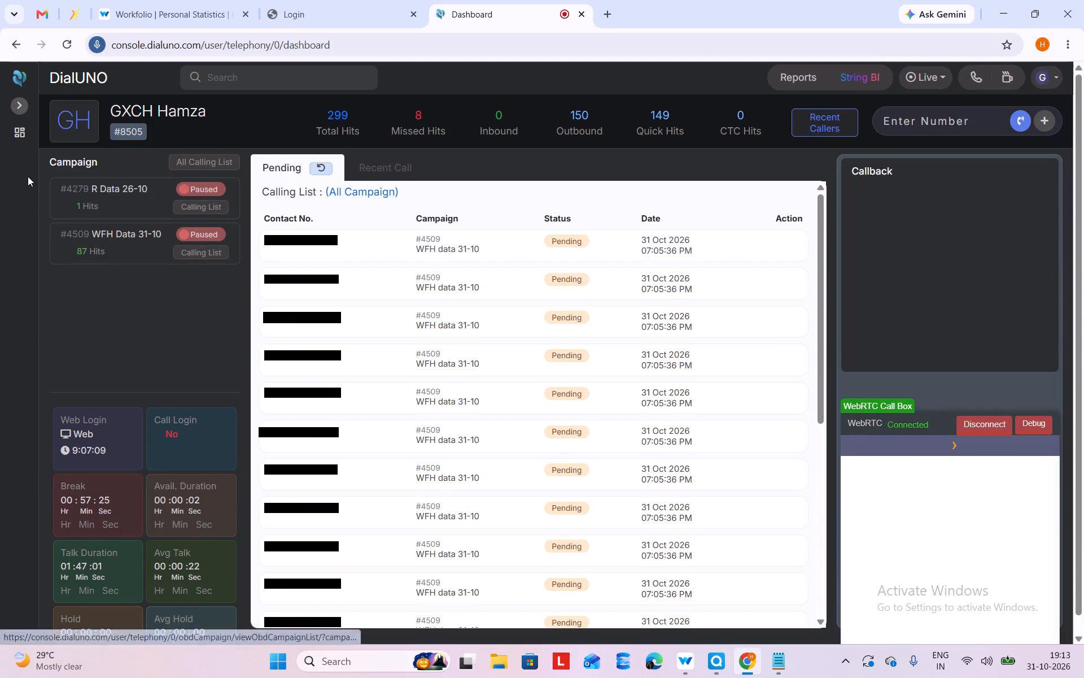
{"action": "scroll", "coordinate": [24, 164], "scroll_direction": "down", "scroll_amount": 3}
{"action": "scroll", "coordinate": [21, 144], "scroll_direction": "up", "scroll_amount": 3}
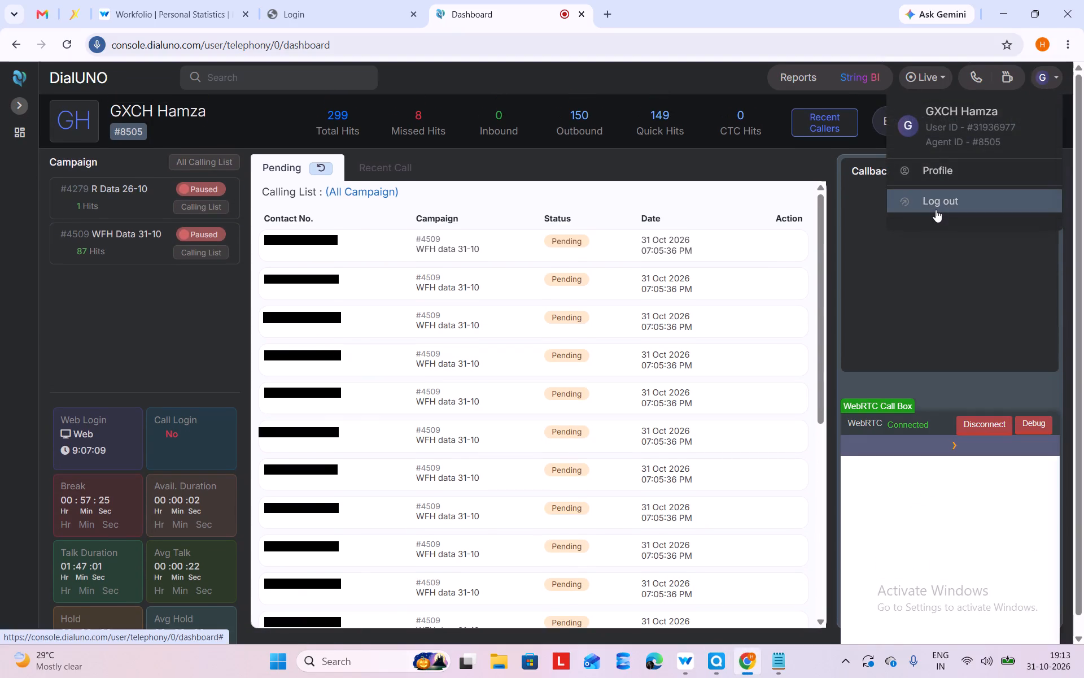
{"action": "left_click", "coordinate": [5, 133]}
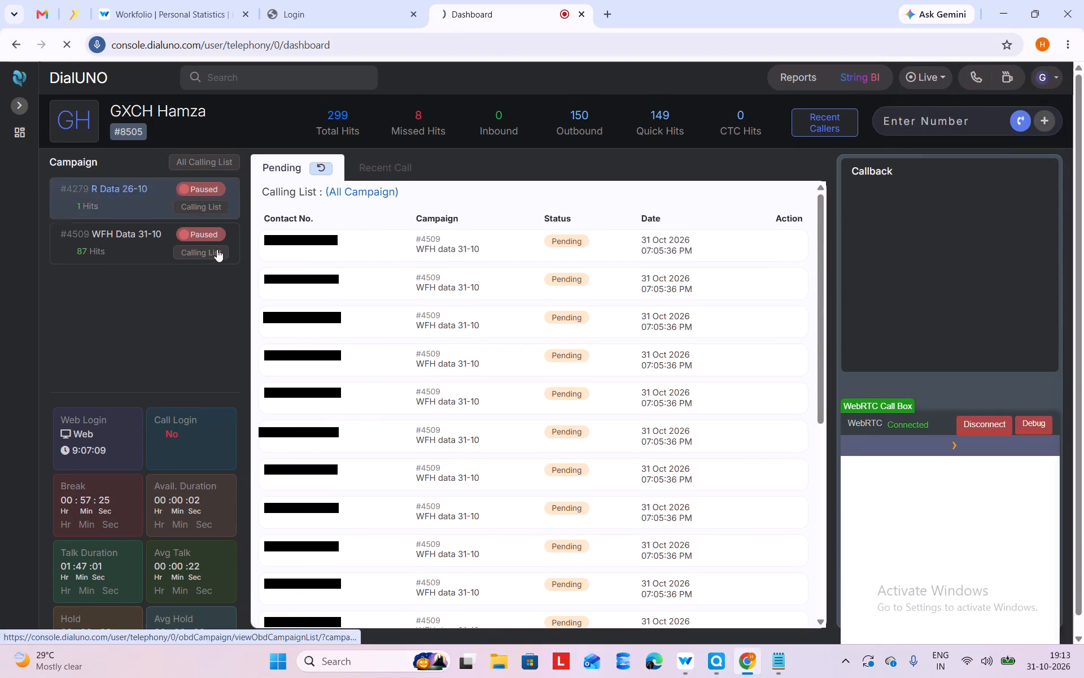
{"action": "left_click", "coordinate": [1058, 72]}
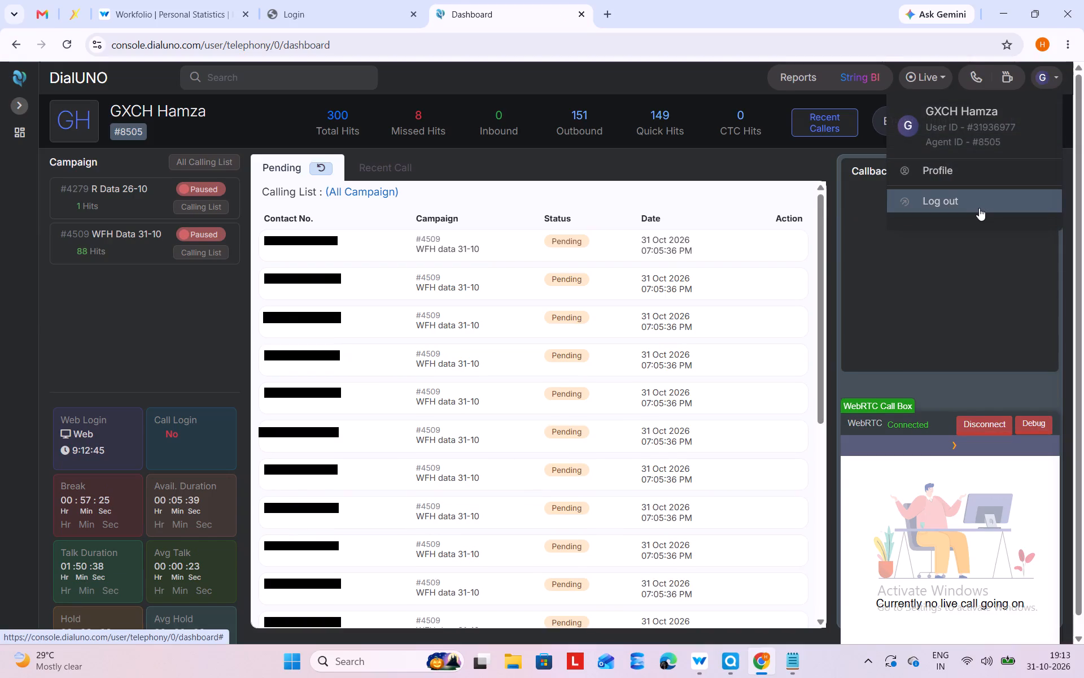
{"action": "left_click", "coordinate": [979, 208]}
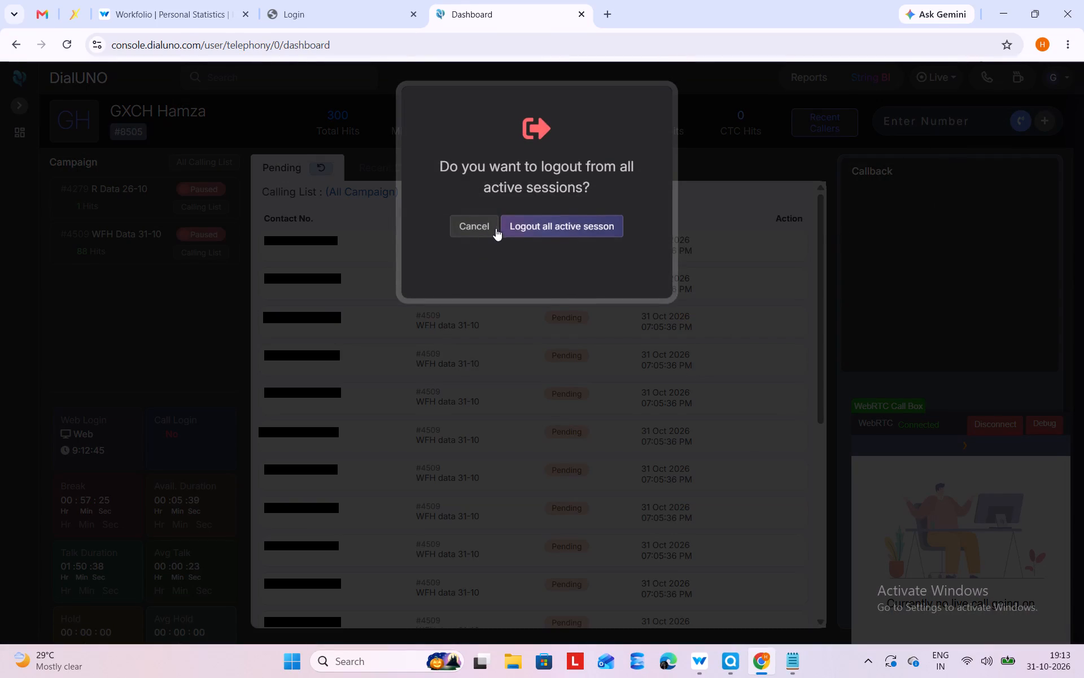
Check today's worked hours in the Workfolio app and on its My Work web page, refreshing the page's statistics.
{"action": "left_click", "coordinate": [690, 676]}
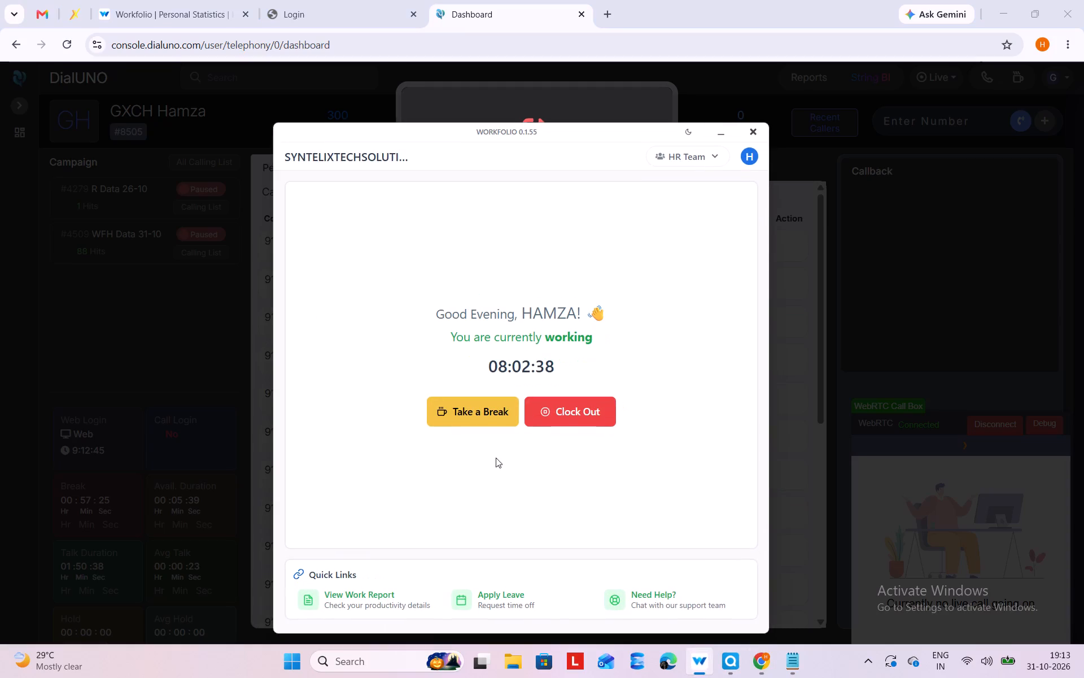
{"action": "left_click", "coordinate": [30, 365]}
{"action": "left_click", "coordinate": [180, 8]}
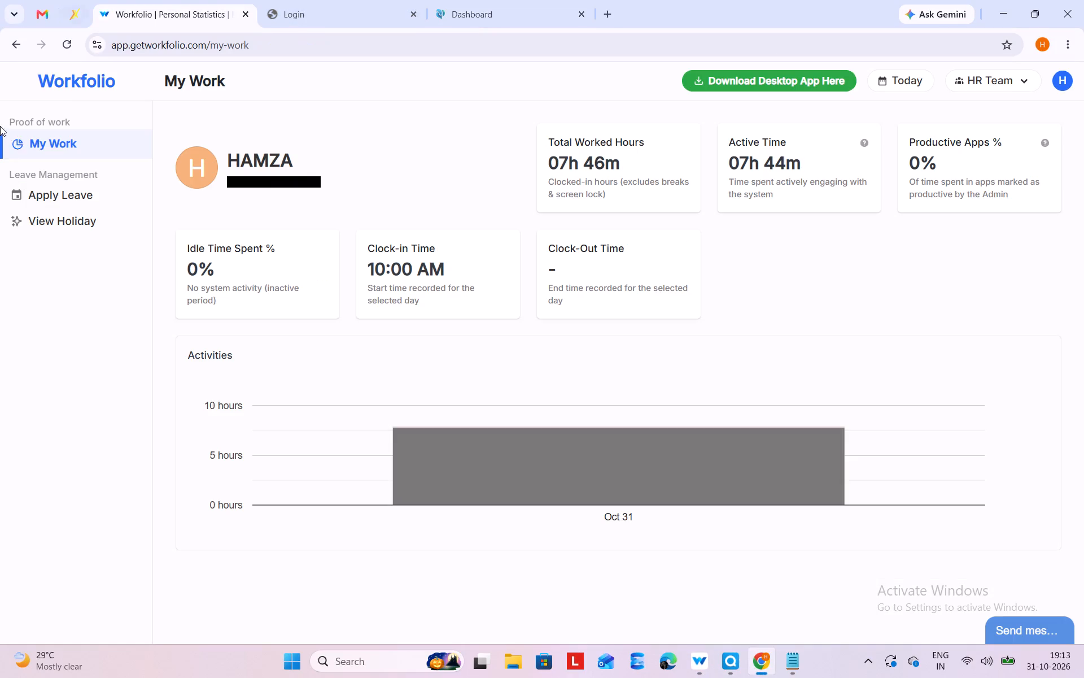
{"action": "left_click", "coordinate": [71, 44]}
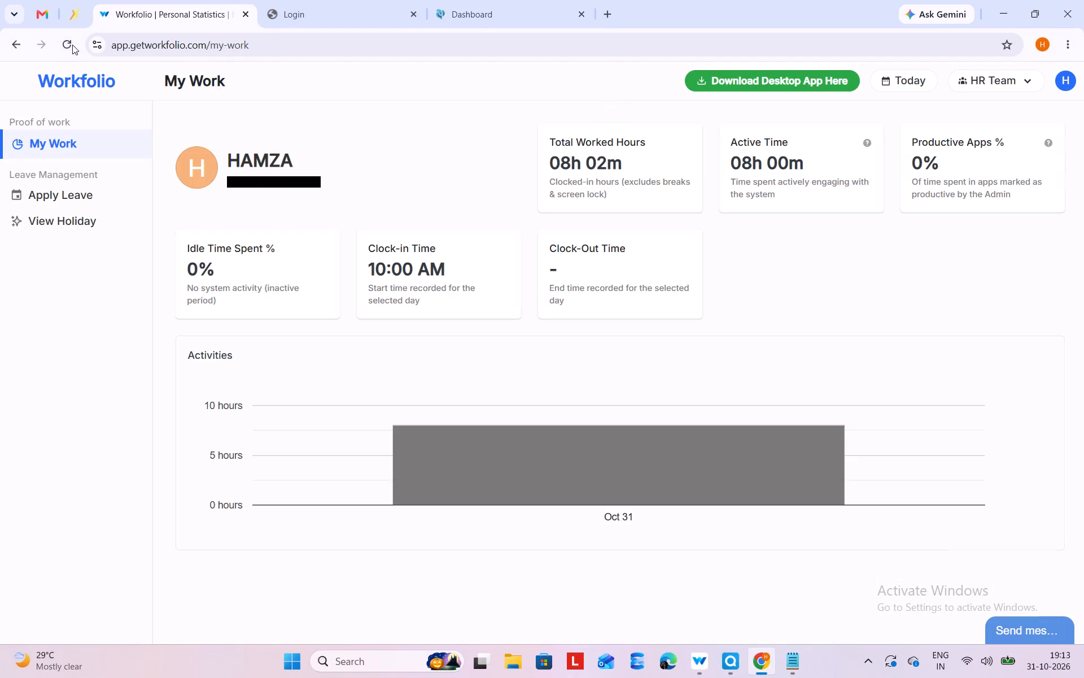
{"action": "left_click", "coordinate": [72, 44]}
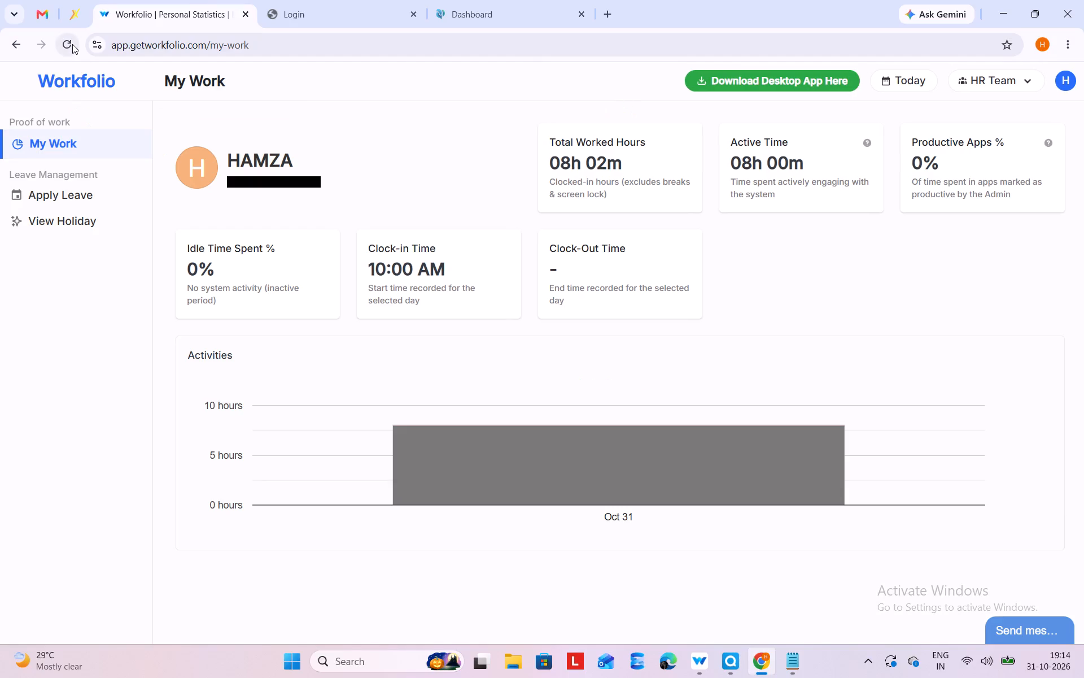
{"action": "left_click", "coordinate": [72, 42]}
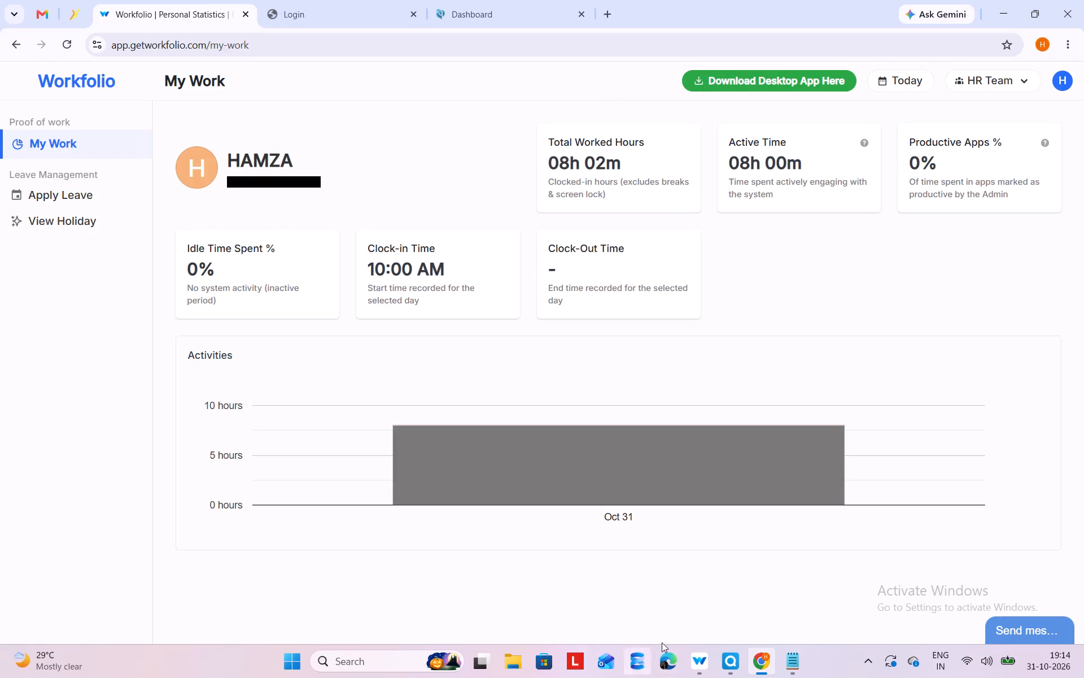
Clock out of the workday in the Workfolio desktop app.
{"action": "left_click", "coordinate": [728, 663]}
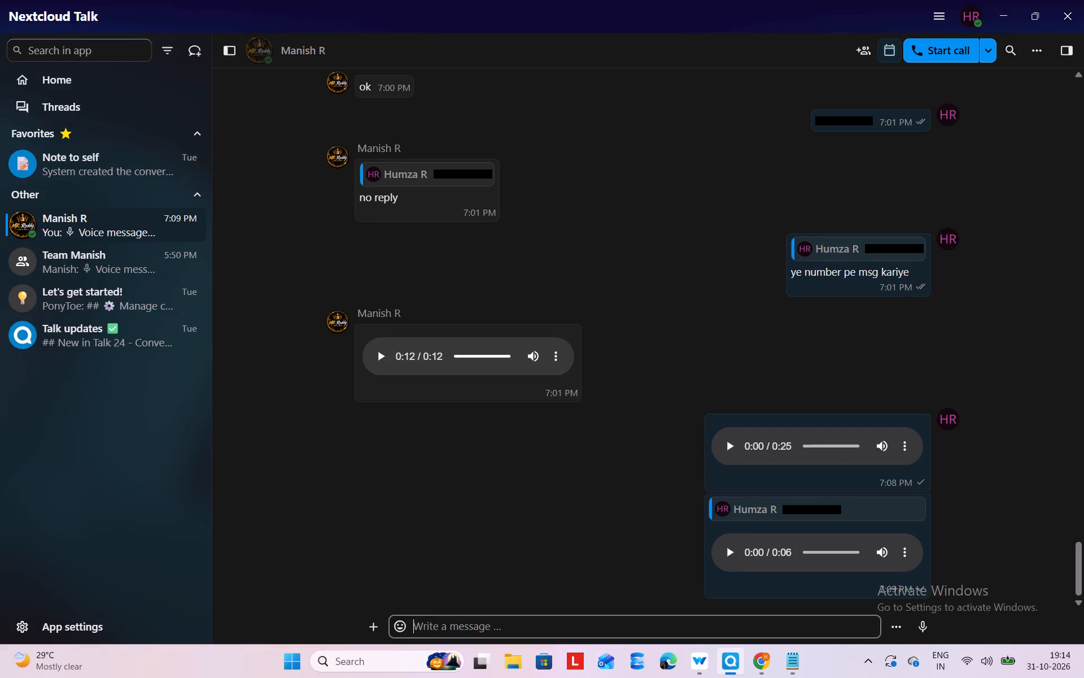
{"action": "left_click", "coordinate": [705, 667]}
{"action": "left_click", "coordinate": [711, 655]}
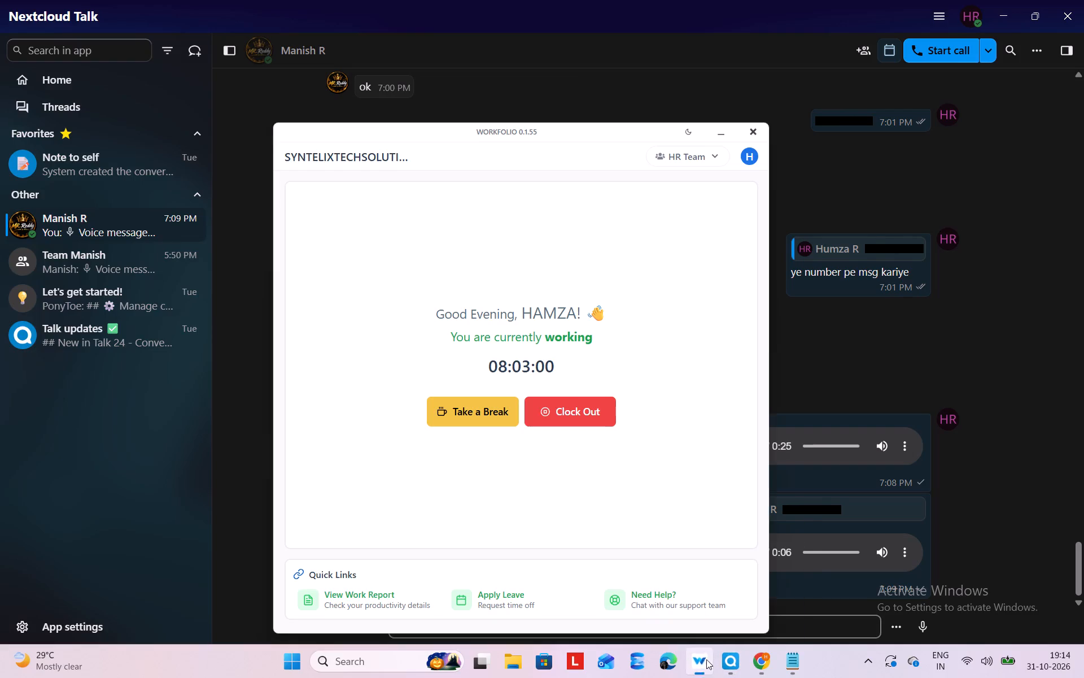
{"action": "left_click", "coordinate": [566, 412]}
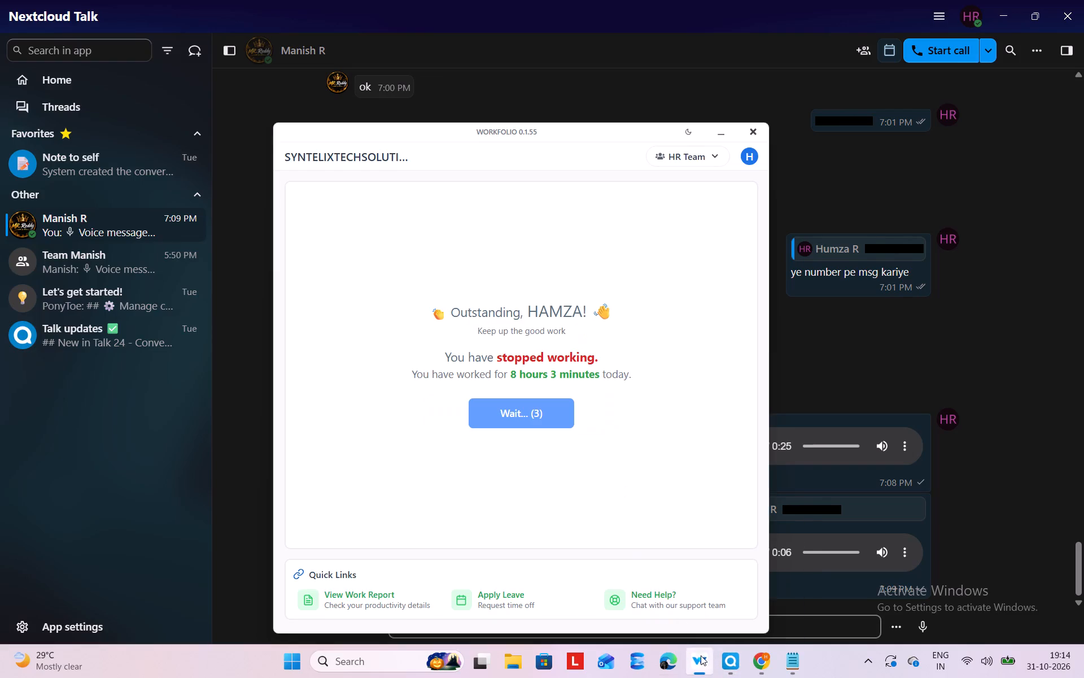
Return to the DialUNO dashboard in Chrome and log the agent out of all active sessions.
{"action": "left_click", "coordinate": [723, 664]}
{"action": "left_click", "coordinate": [758, 670]}
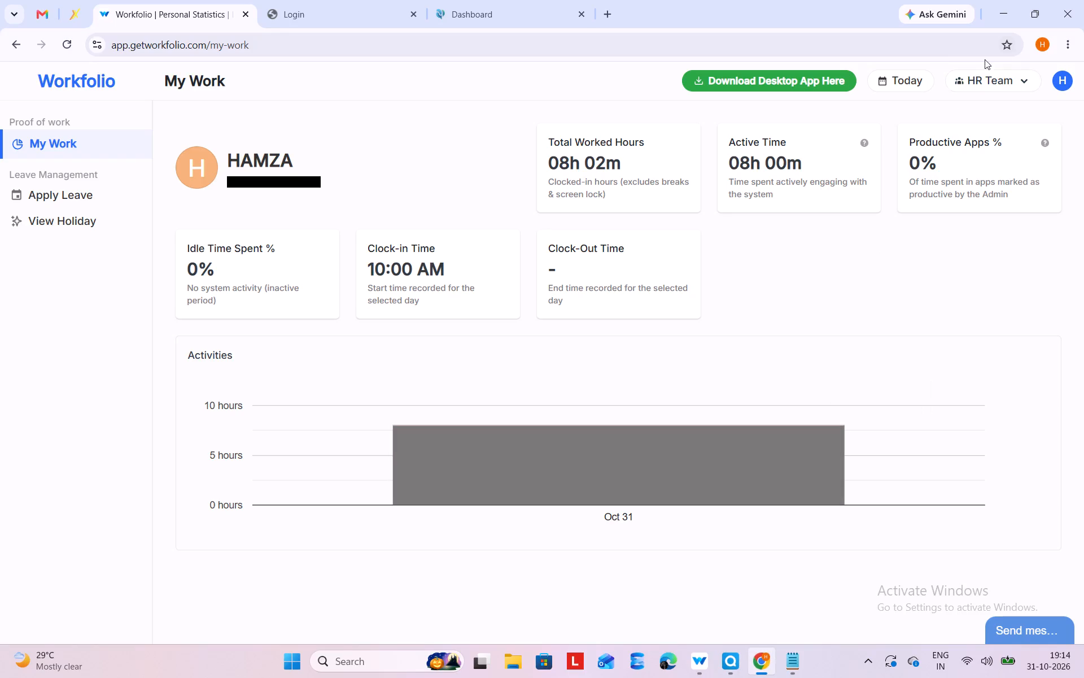
{"action": "left_click", "coordinate": [467, 16]}
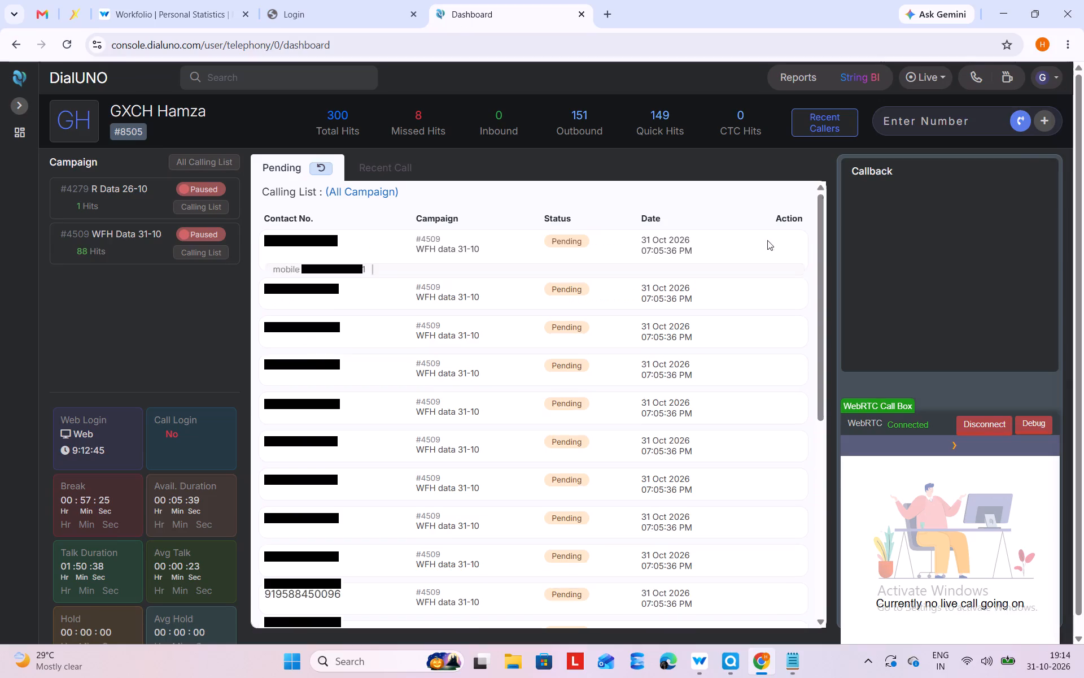
{"action": "left_click", "coordinate": [1052, 77]}
{"action": "left_click", "coordinate": [939, 205]}
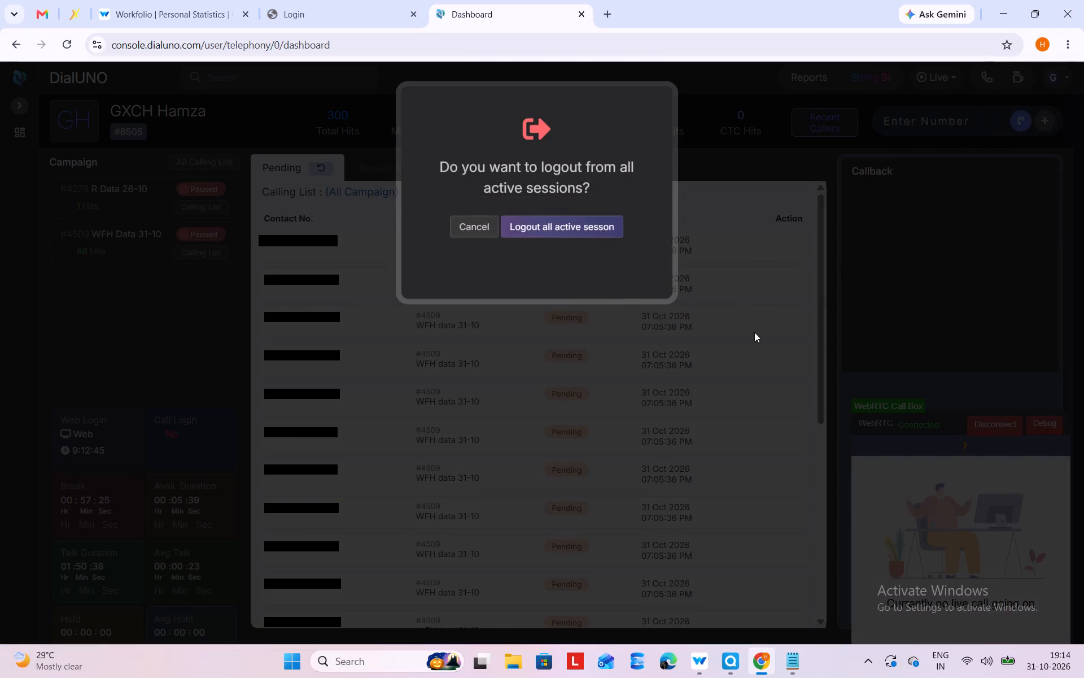
{"action": "left_click", "coordinate": [543, 240]}
{"action": "left_click", "coordinate": [546, 228]}
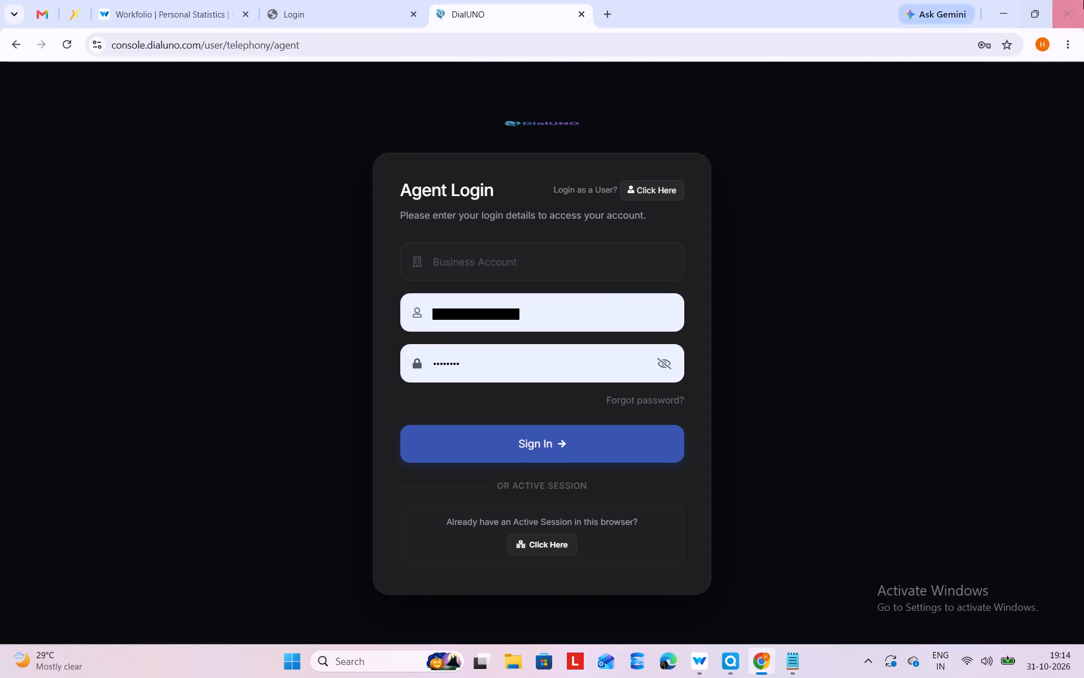
Close the Chrome, Nextcloud Talk and Workfolio windows.
{"action": "left_click", "coordinate": [1083, 3]}
{"action": "left_click", "coordinate": [1083, 27]}
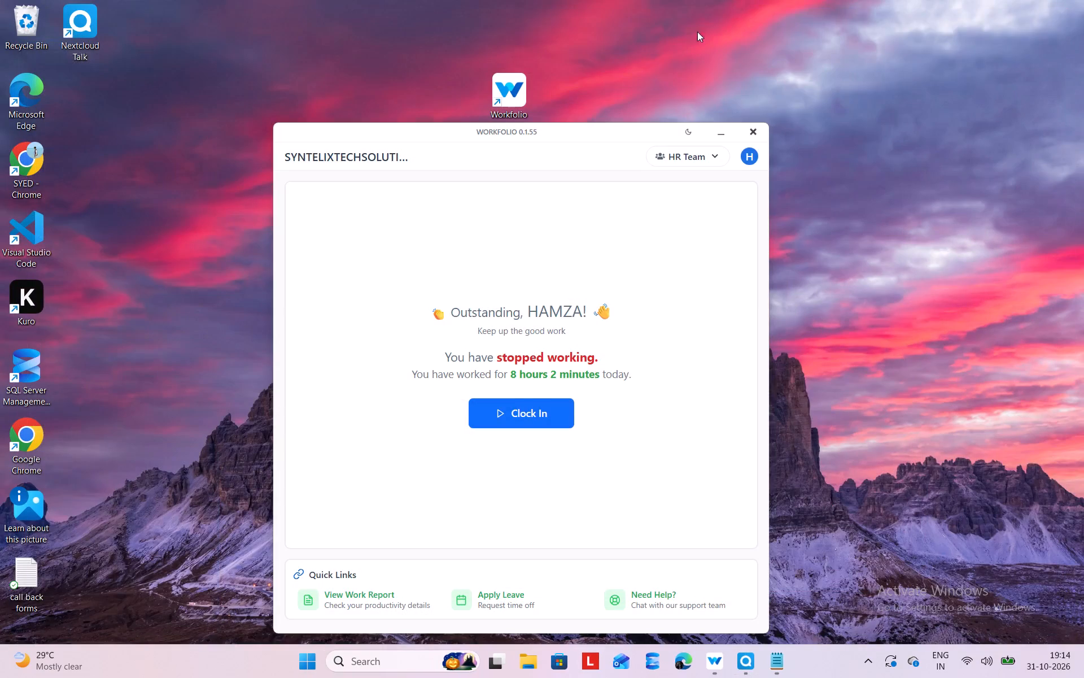
{"action": "left_click", "coordinate": [759, 123]}
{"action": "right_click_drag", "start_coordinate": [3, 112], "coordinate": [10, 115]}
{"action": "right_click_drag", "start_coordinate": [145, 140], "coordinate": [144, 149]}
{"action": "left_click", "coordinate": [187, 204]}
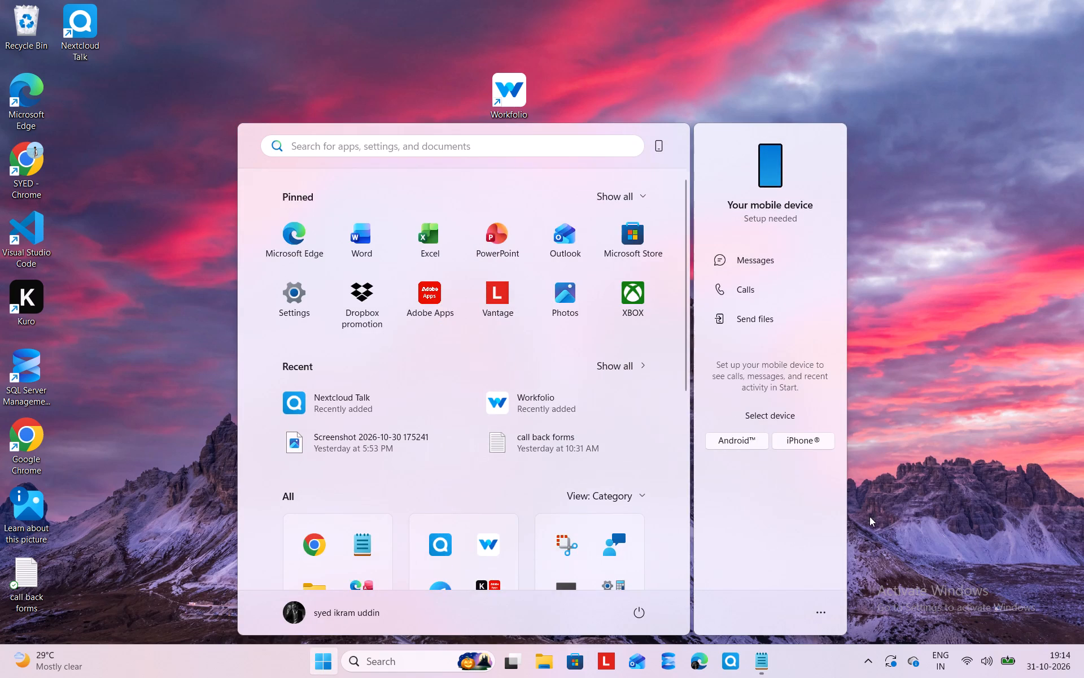
Shut down the computer.
{"action": "left_click", "coordinate": [642, 613]}
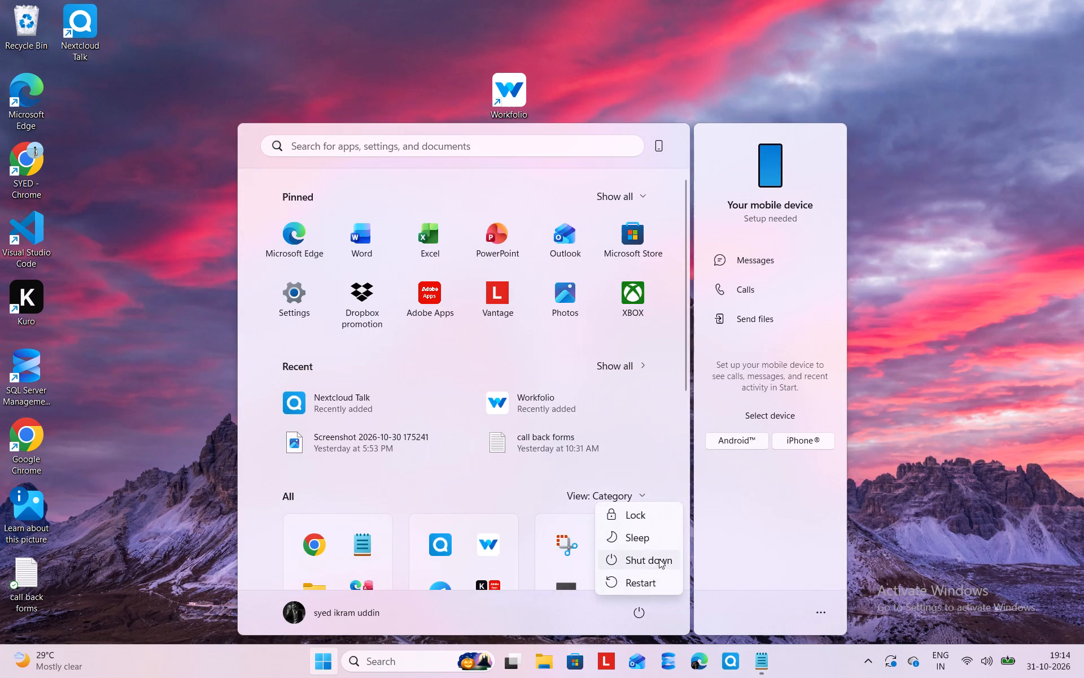